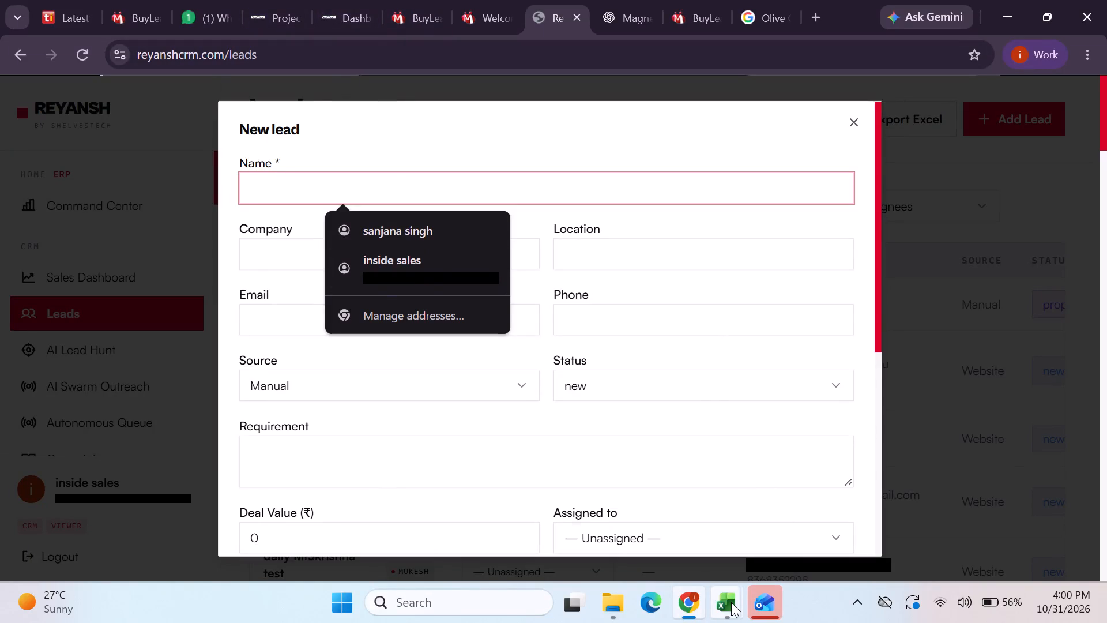
Copy the phone number from row 14 of the Ambulance sheet in lead_contacts into the new lead's Phone field.
{"action": "left_click", "coordinate": [906, 516]}
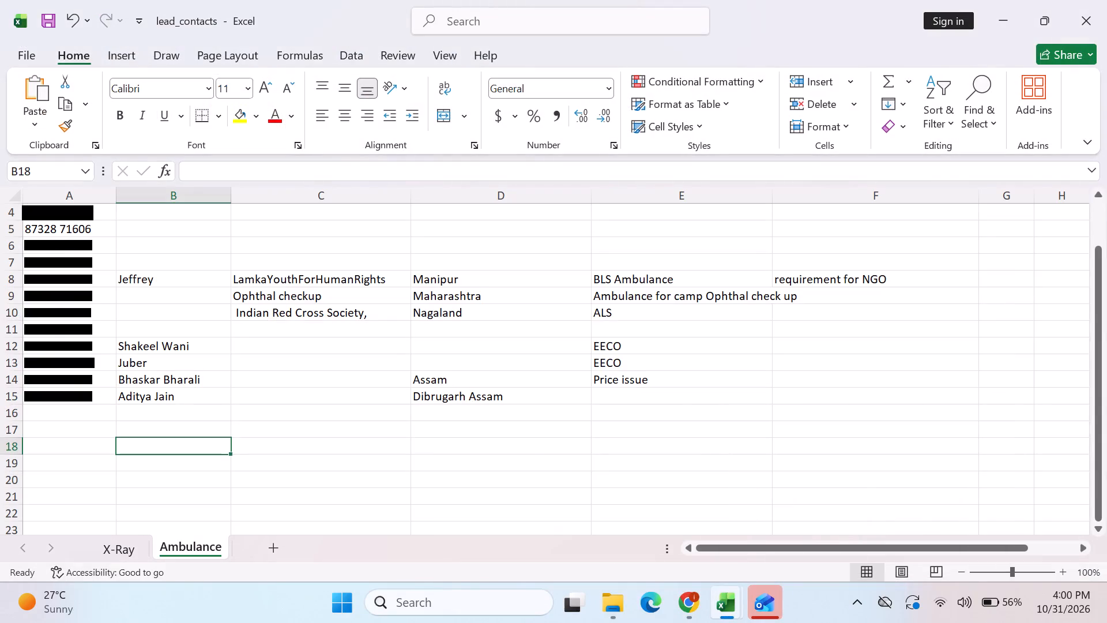
{"action": "left_click", "coordinate": [82, 379]}
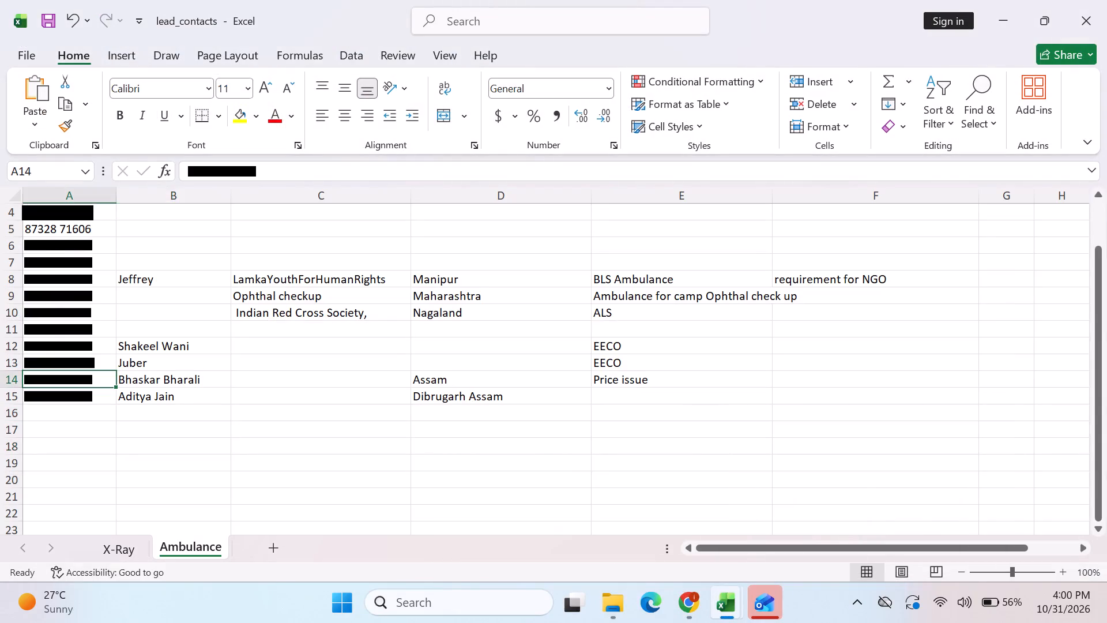
{"action": "key", "text": "ctrl+c"}
{"action": "left_click", "coordinate": [683, 595]}
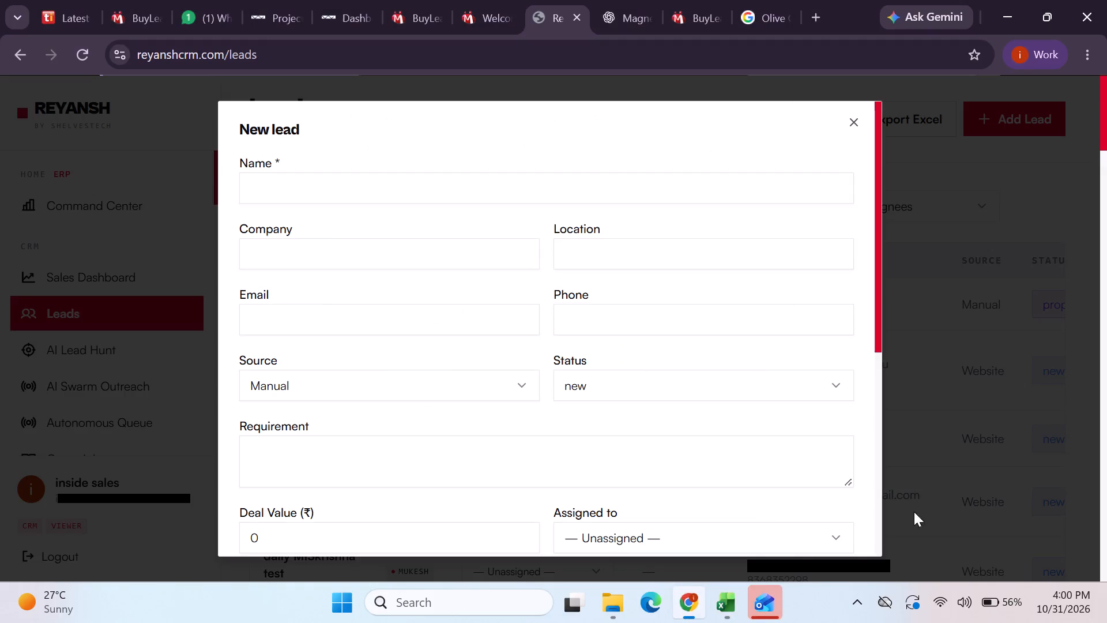
{"action": "left_click", "coordinate": [291, 187]}
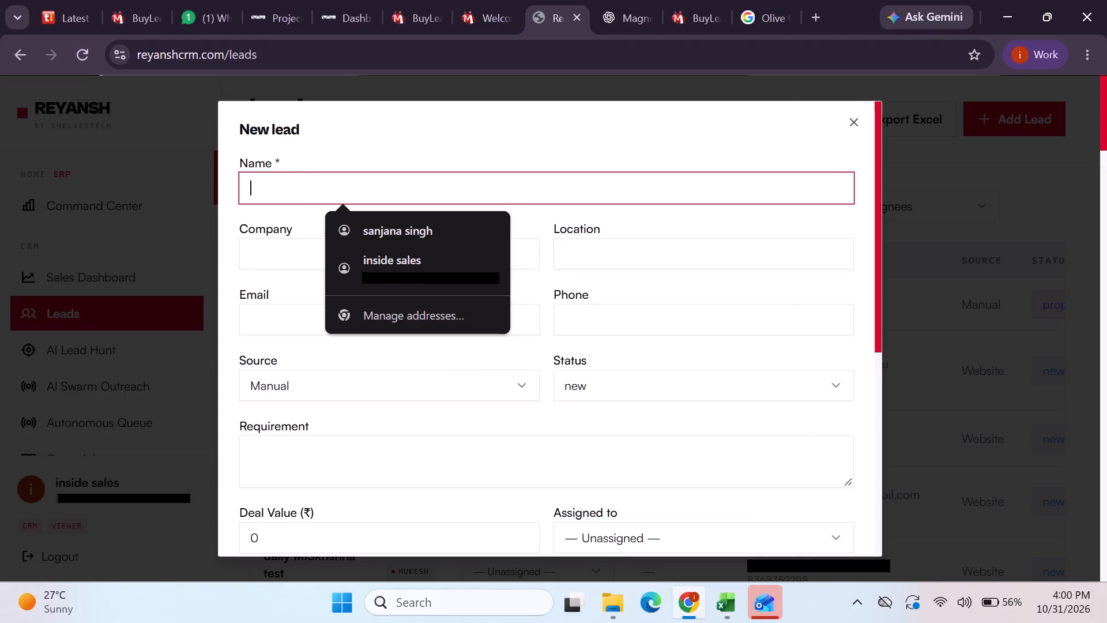
{"action": "key", "text": "ctrl+v"}
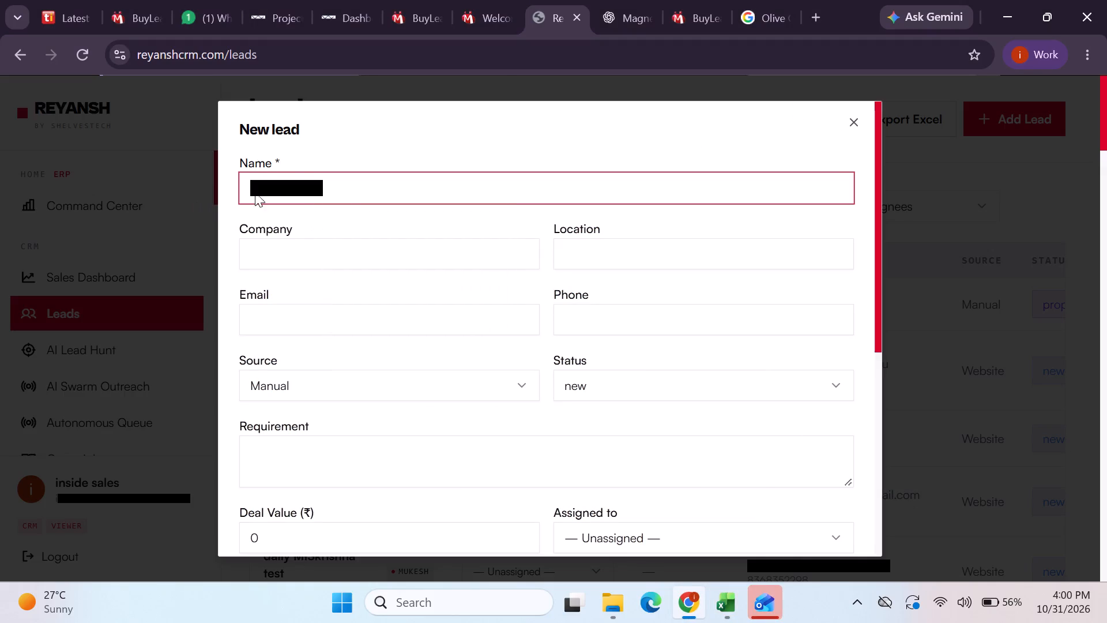
{"action": "left_click_drag", "start_coordinate": [251, 188], "coordinate": [342, 194]}
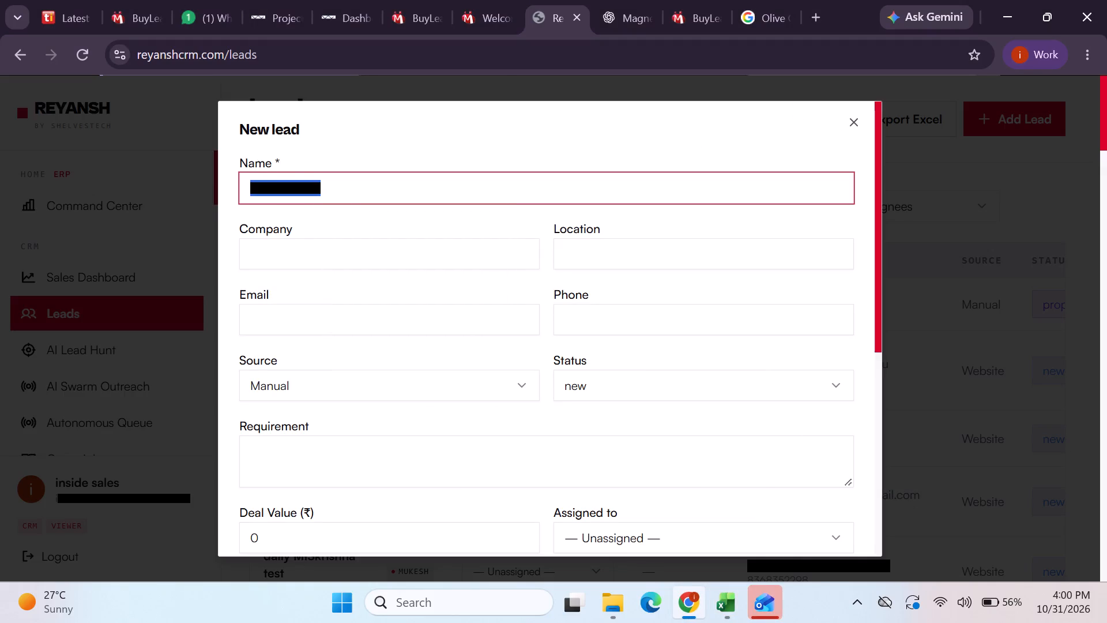
{"action": "key", "text": "ctrl+x"}
{"action": "left_click", "coordinate": [582, 322]}
{"action": "key", "text": "ctrl+v"}
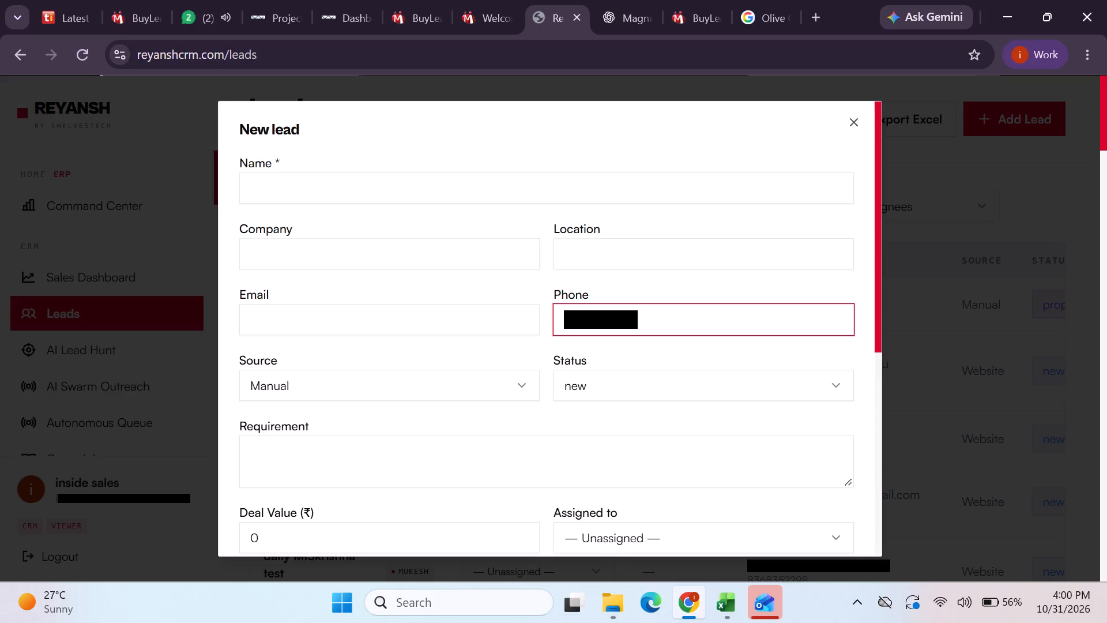
Copy the contact name from row 14 of the Ambulance sheet into the new lead's Name field.
{"action": "left_click", "coordinate": [687, 600]}
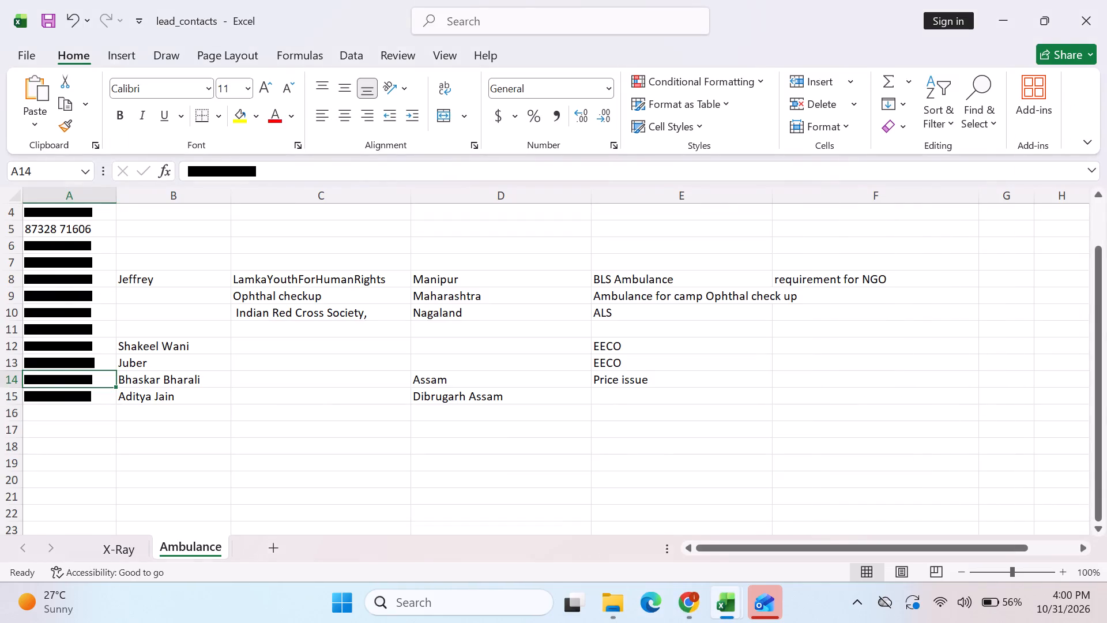
{"action": "left_click", "coordinate": [143, 381]}
{"action": "double_click", "coordinate": [146, 381]}
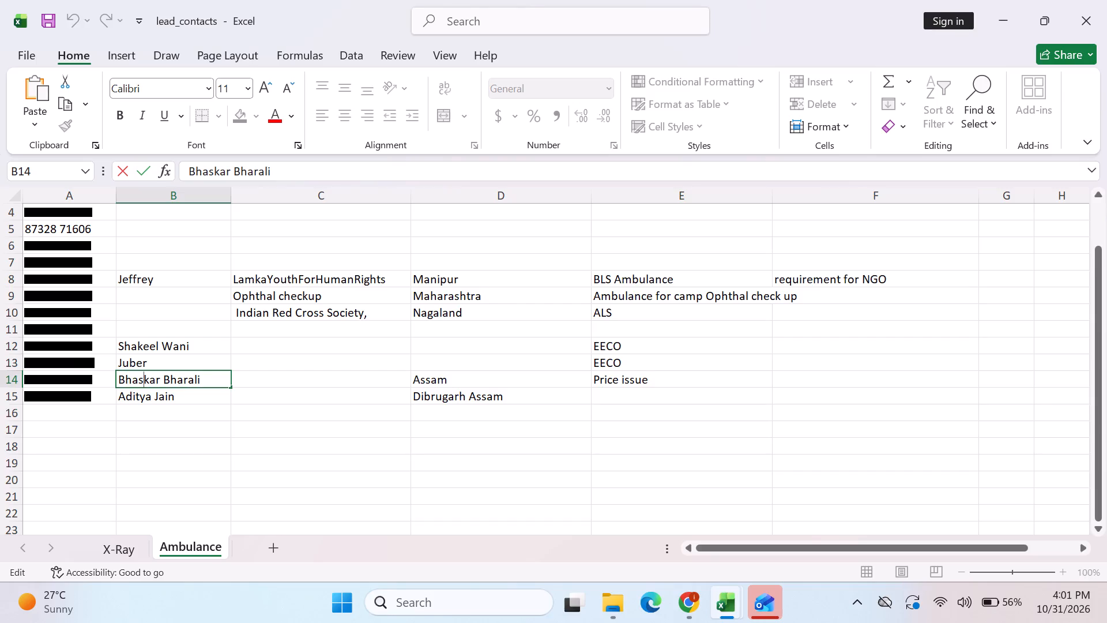
{"action": "left_click_drag", "start_coordinate": [119, 375], "coordinate": [213, 382]}
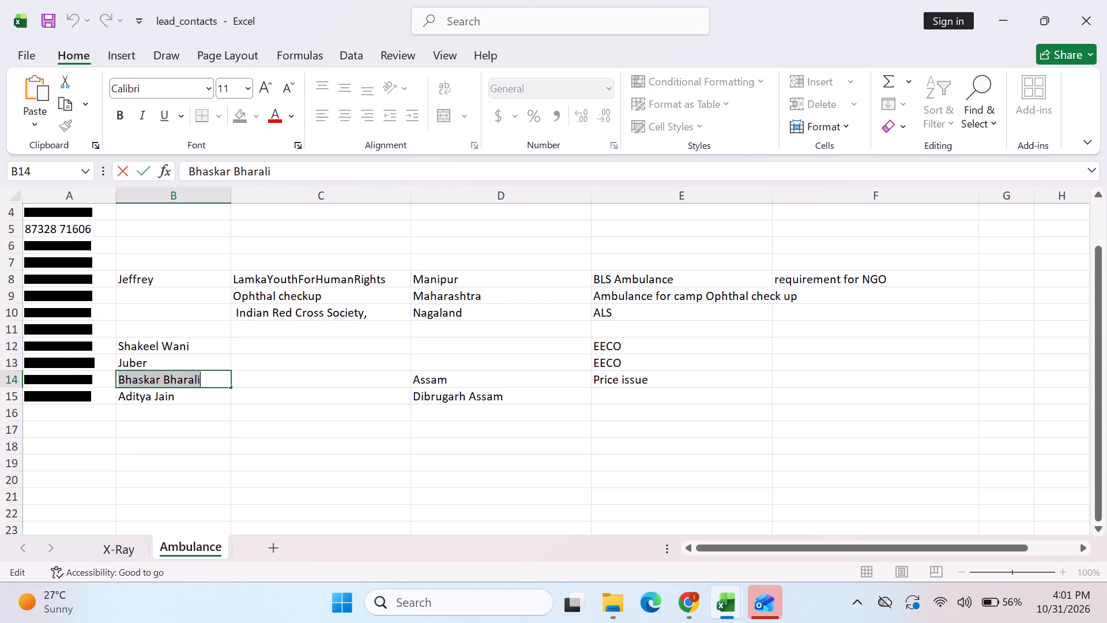
{"action": "key", "text": "ctrl+c"}
{"action": "left_click", "coordinate": [691, 608]}
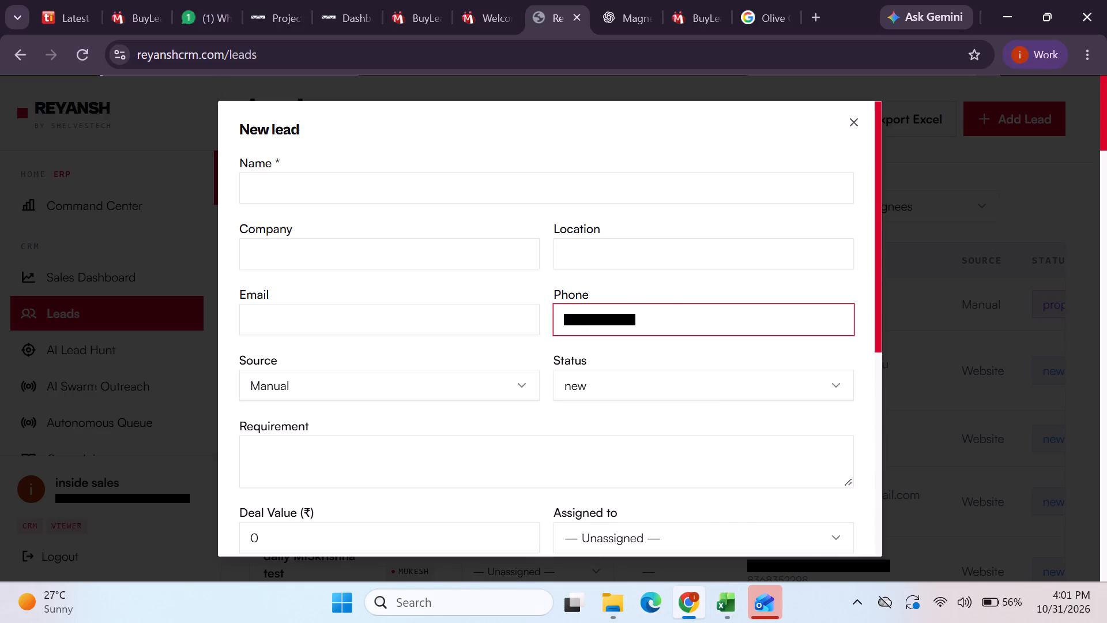
{"action": "left_click", "coordinate": [607, 256]}
{"action": "key", "text": "ctrl+v"}
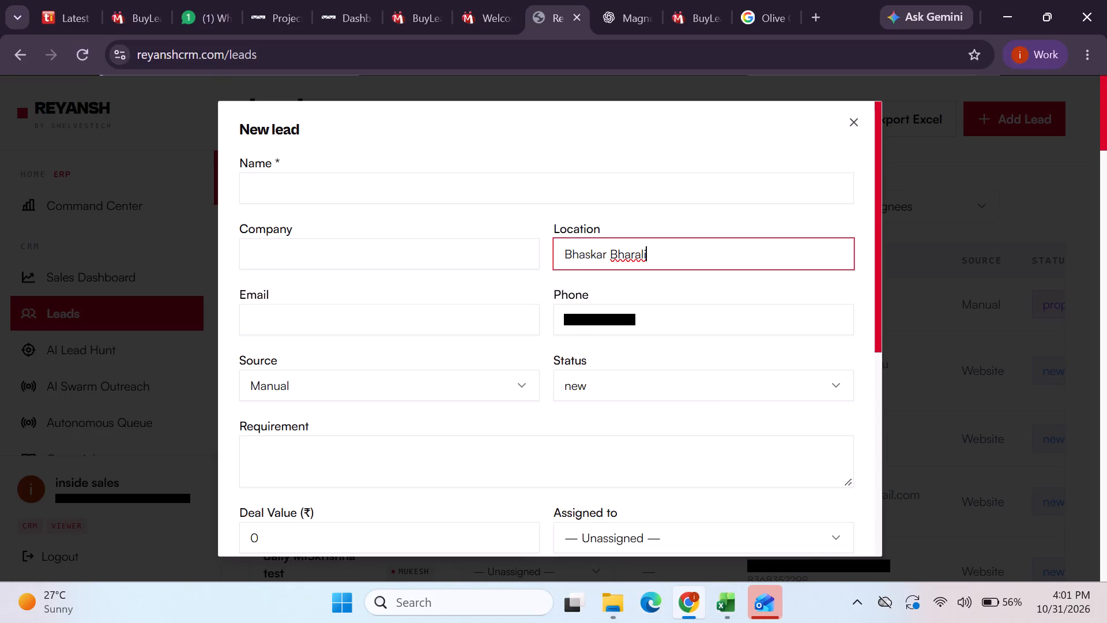
{"action": "left_click_drag", "start_coordinate": [563, 254], "coordinate": [667, 257]}
{"action": "key", "text": "ctrl+x"}
{"action": "left_click", "coordinate": [266, 186]}
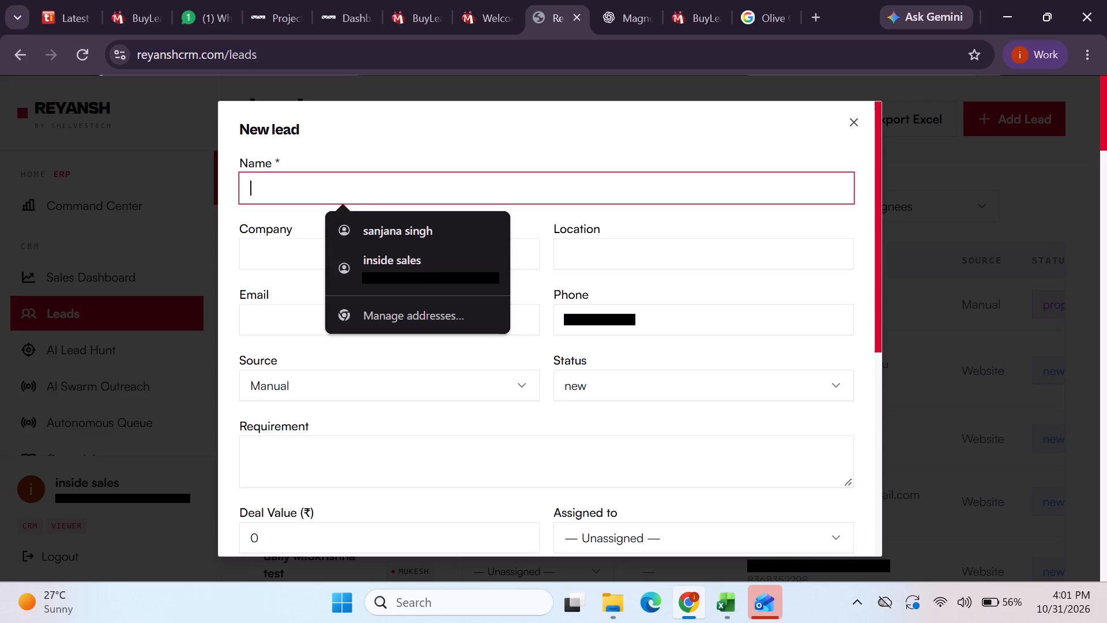
{"action": "key", "text": "ctrl+v"}
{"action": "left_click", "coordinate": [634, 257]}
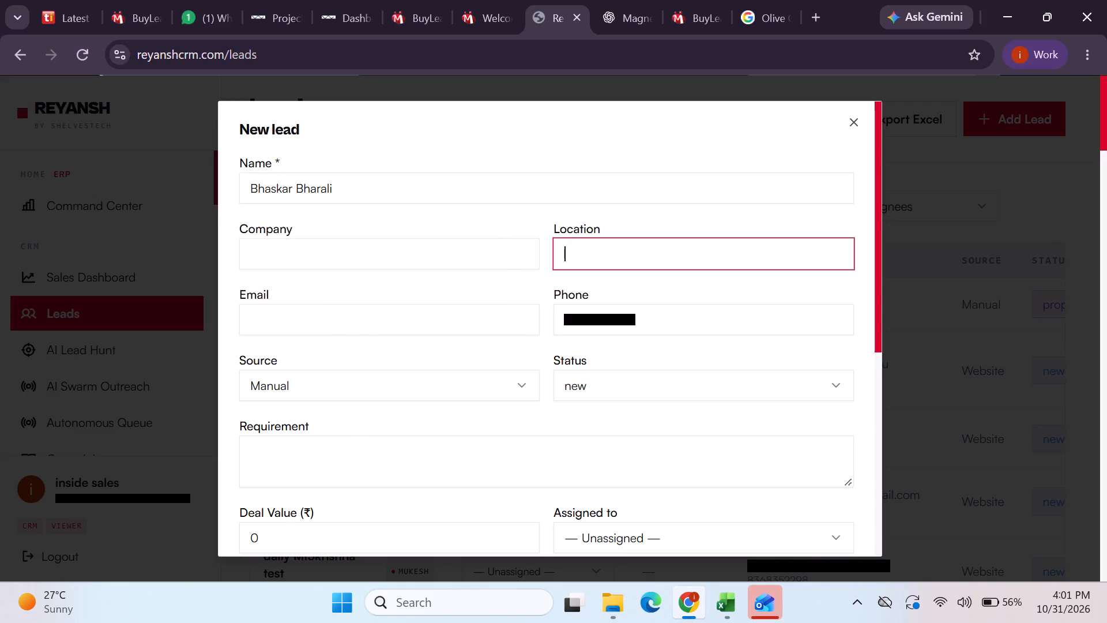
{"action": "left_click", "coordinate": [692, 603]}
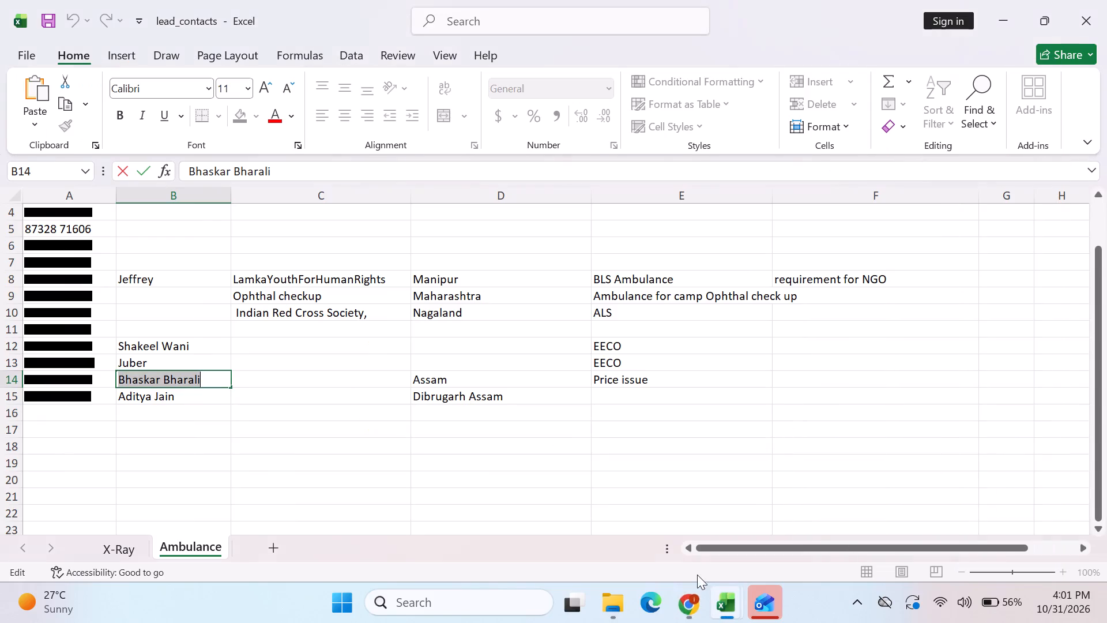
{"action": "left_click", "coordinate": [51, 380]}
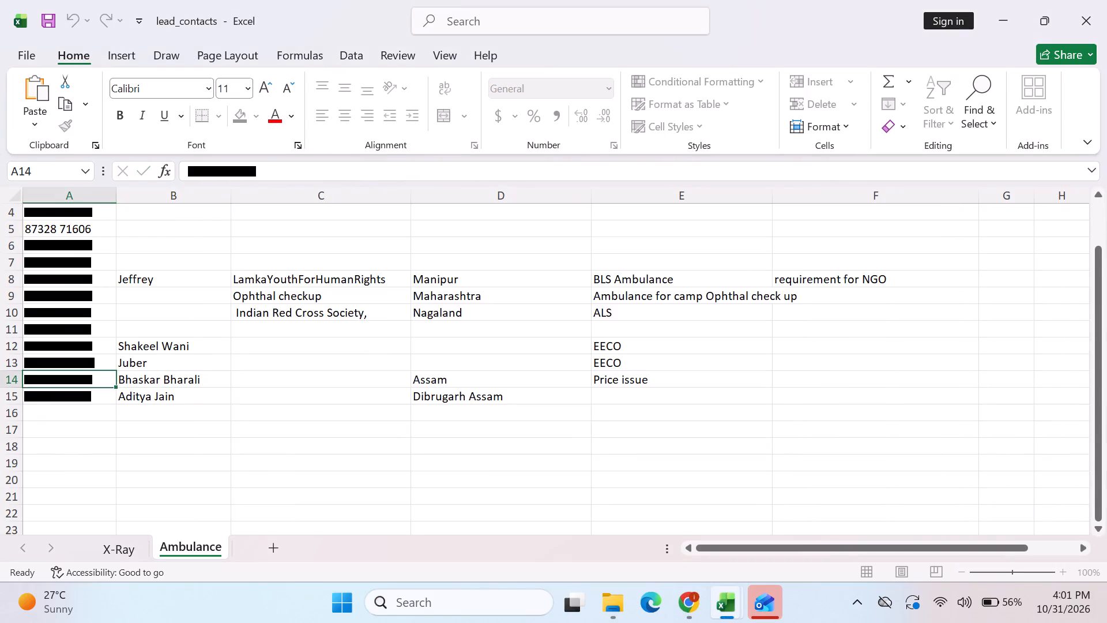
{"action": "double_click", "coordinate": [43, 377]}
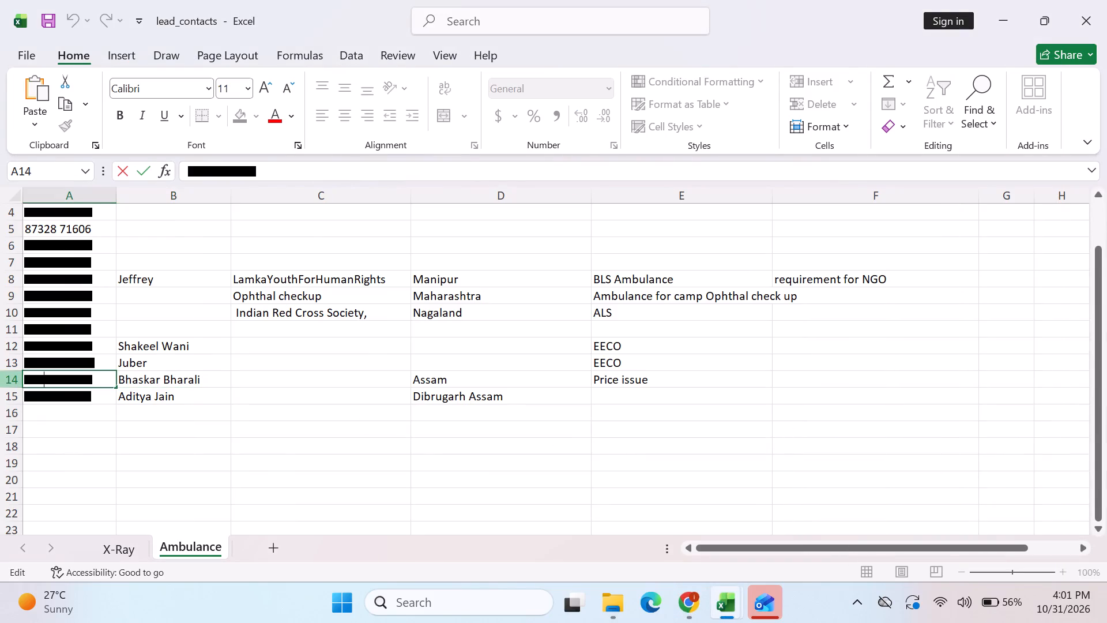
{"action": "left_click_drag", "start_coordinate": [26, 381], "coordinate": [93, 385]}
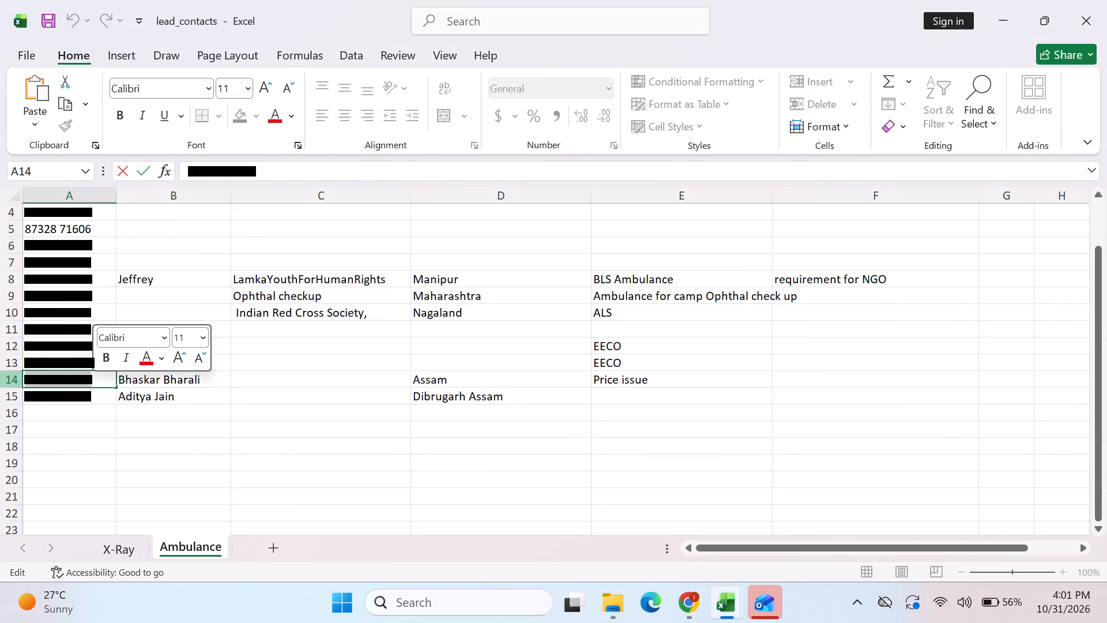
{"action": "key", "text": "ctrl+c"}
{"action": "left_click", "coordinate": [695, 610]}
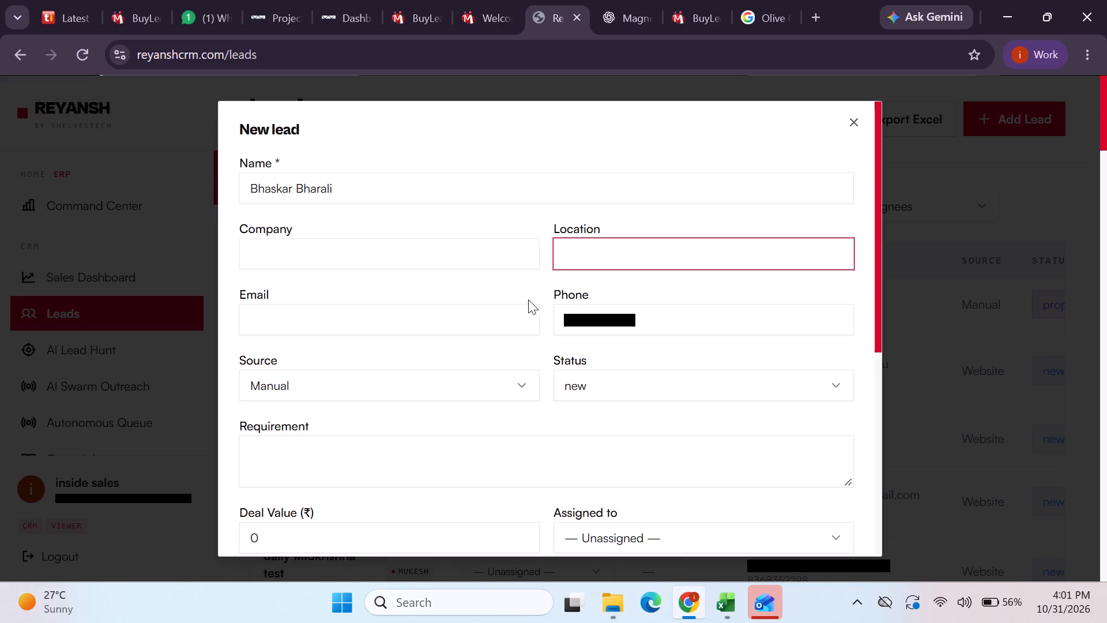
Set the new lead's Location to Assam, as given in row 14 of the Ambulance sheet.
{"action": "left_click", "coordinate": [683, 606]}
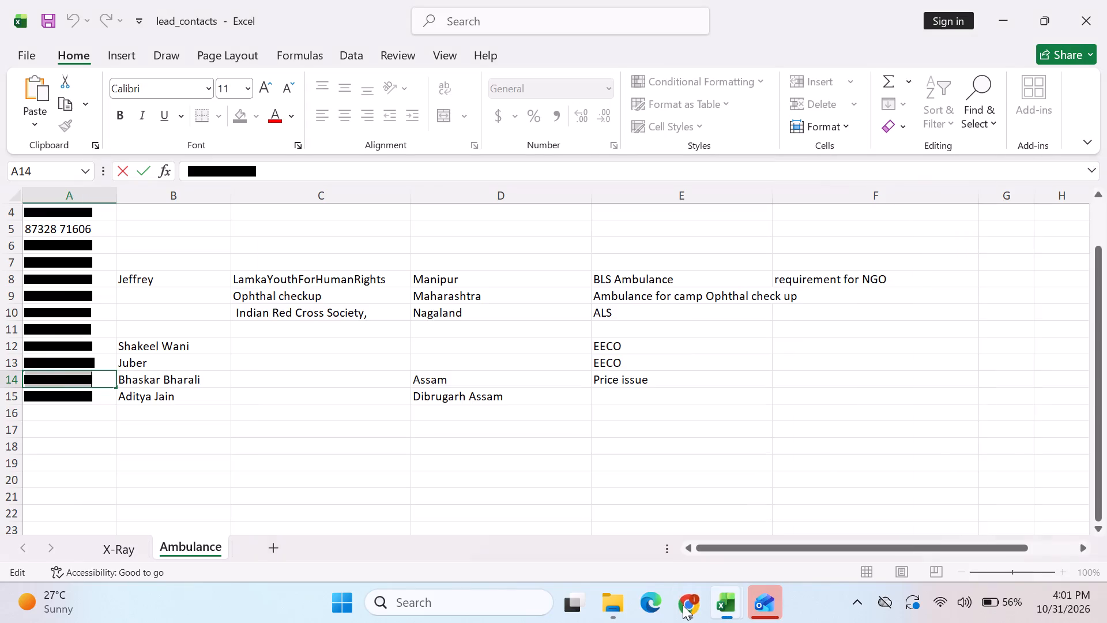
{"action": "double_click", "coordinate": [447, 383]}
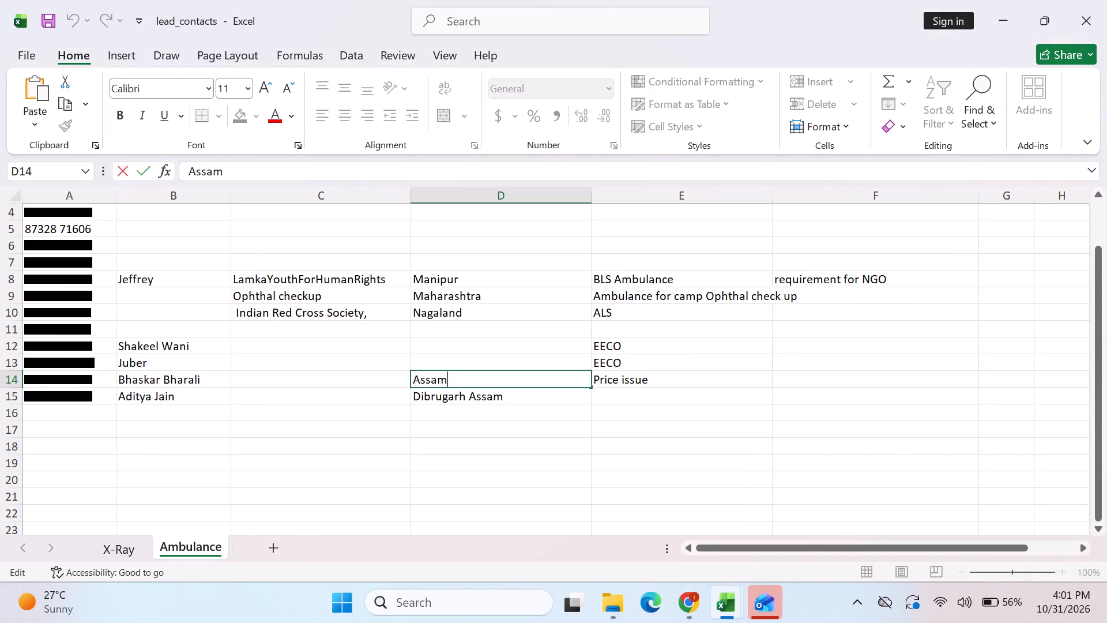
{"action": "left_click_drag", "start_coordinate": [415, 378], "coordinate": [457, 380]}
{"action": "left_click", "coordinate": [457, 381], "text": "ctrl"}
{"action": "key", "text": "ctrl+c"}
{"action": "left_click", "coordinate": [701, 598]}
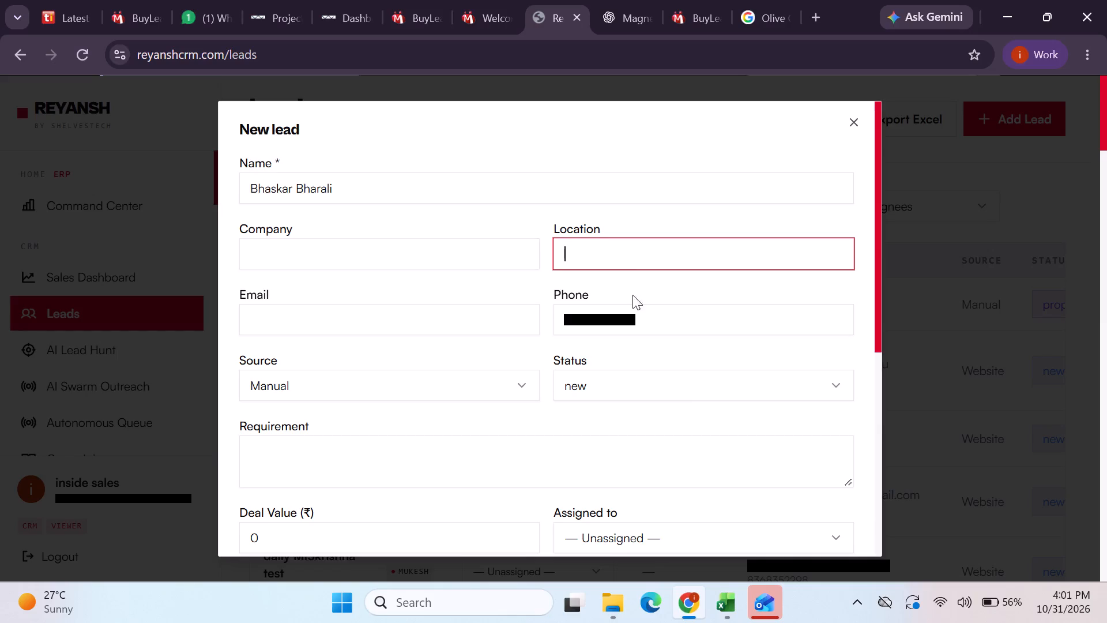
{"action": "left_click", "coordinate": [616, 253]}
{"action": "key", "text": "ctrl+v"}
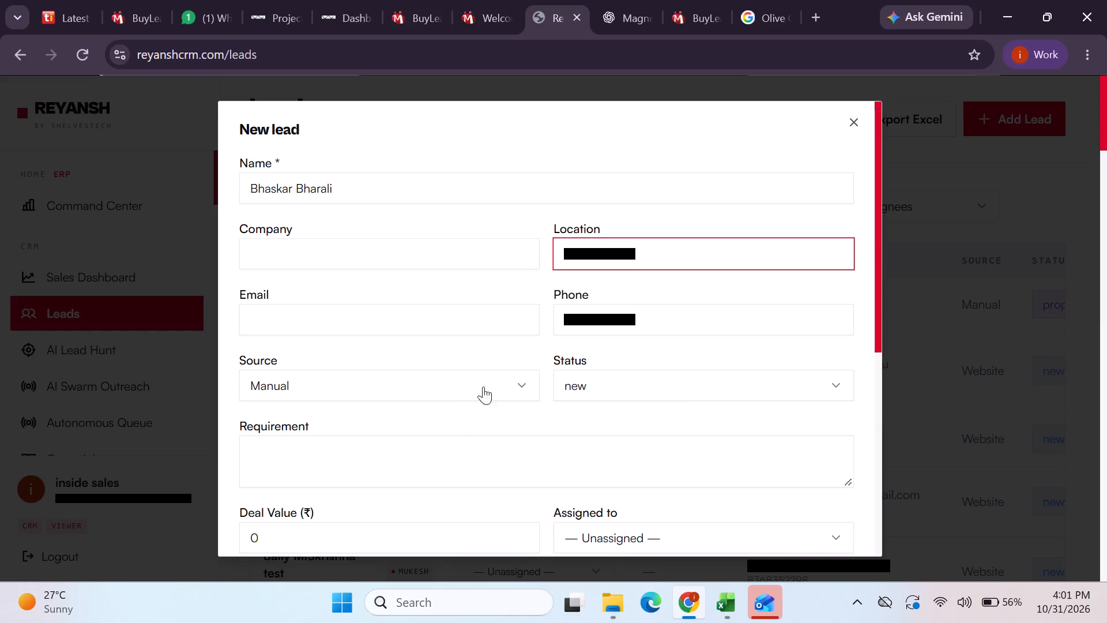
{"action": "left_click_drag", "start_coordinate": [563, 247], "coordinate": [770, 256]}
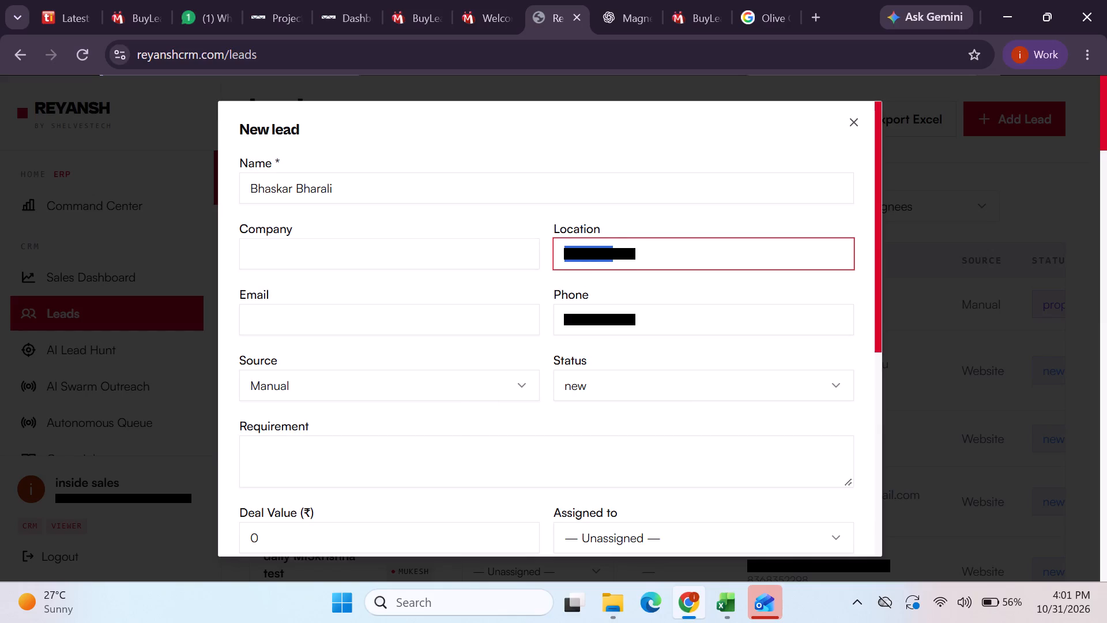
{"action": "key", "text": "a"}
{"action": "type", "text": "ssam"}
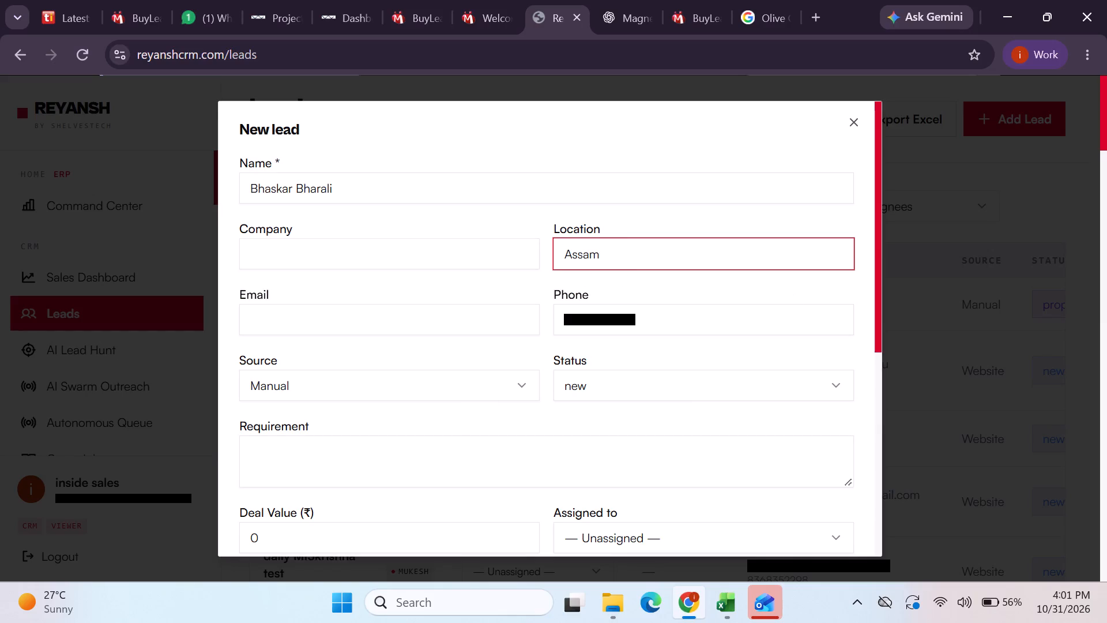
Check row 14 of the workbook and set the new lead's Company to private.
{"action": "left_click", "coordinate": [326, 254]}
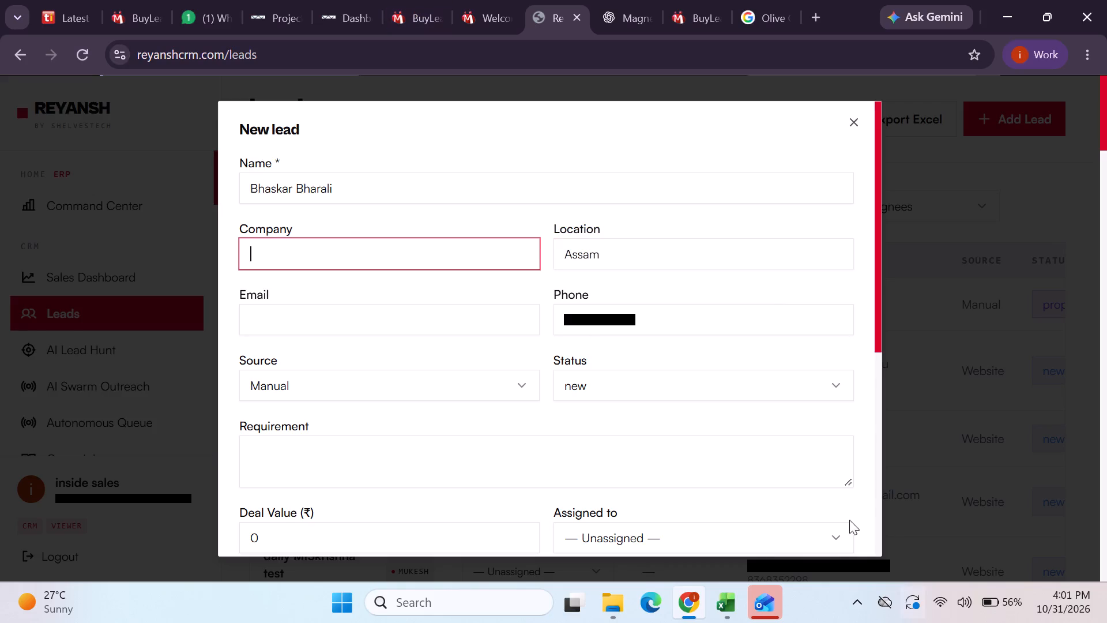
{"action": "left_click", "coordinate": [678, 606]}
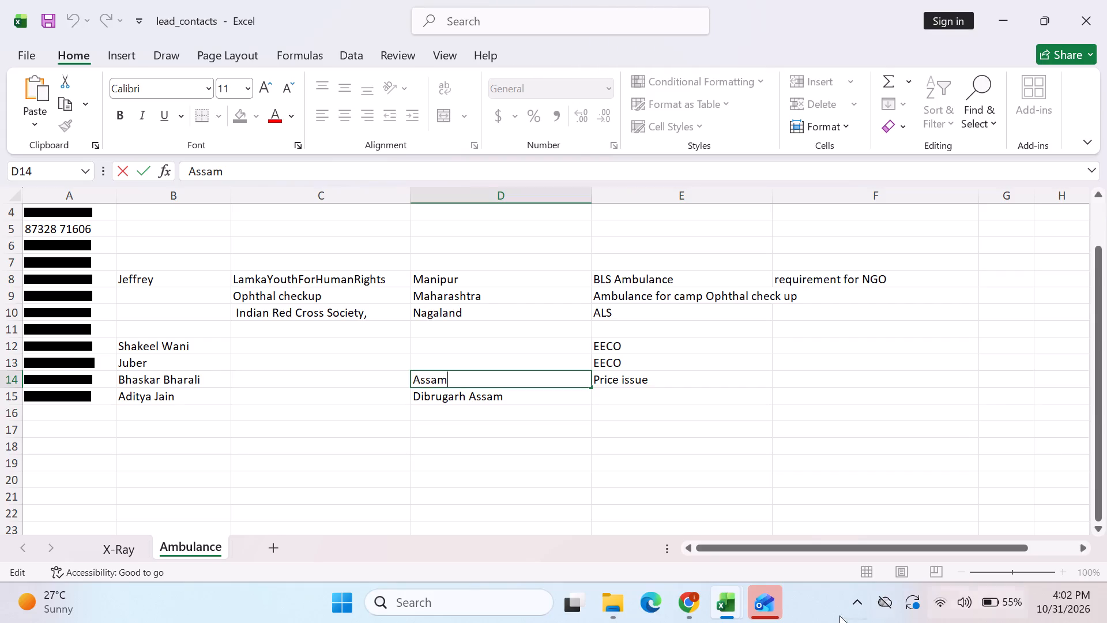
{"action": "left_click", "coordinate": [697, 603]}
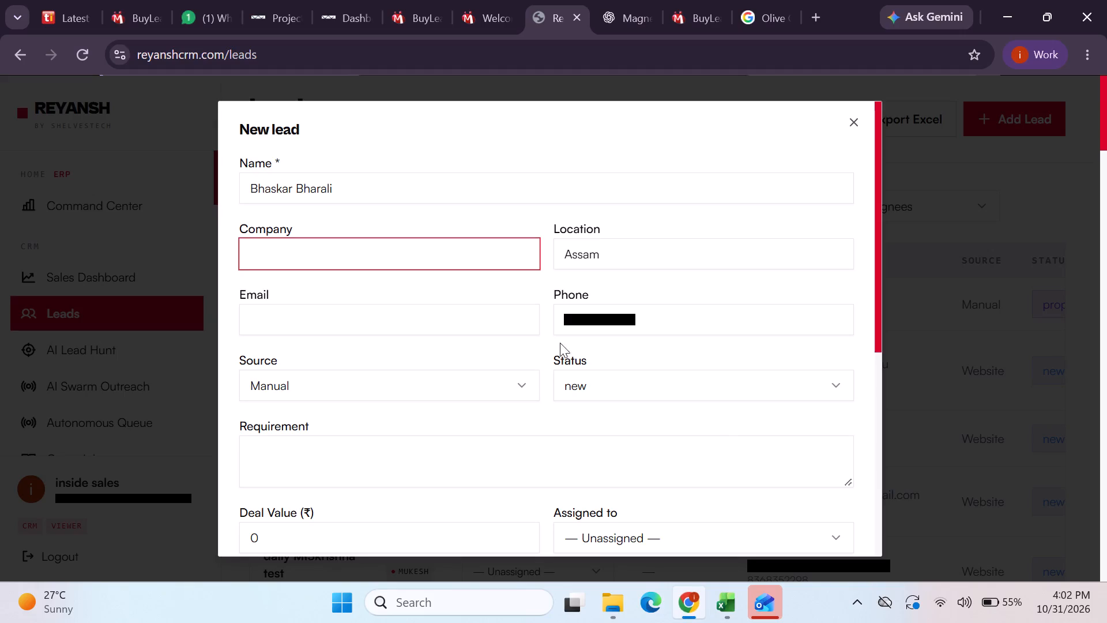
{"action": "left_click", "coordinate": [265, 255]}
{"action": "type", "text": "private"}
Enter "for private use , Price Issue" as the new lead's Requirement.
{"action": "left_click", "coordinate": [266, 462]}
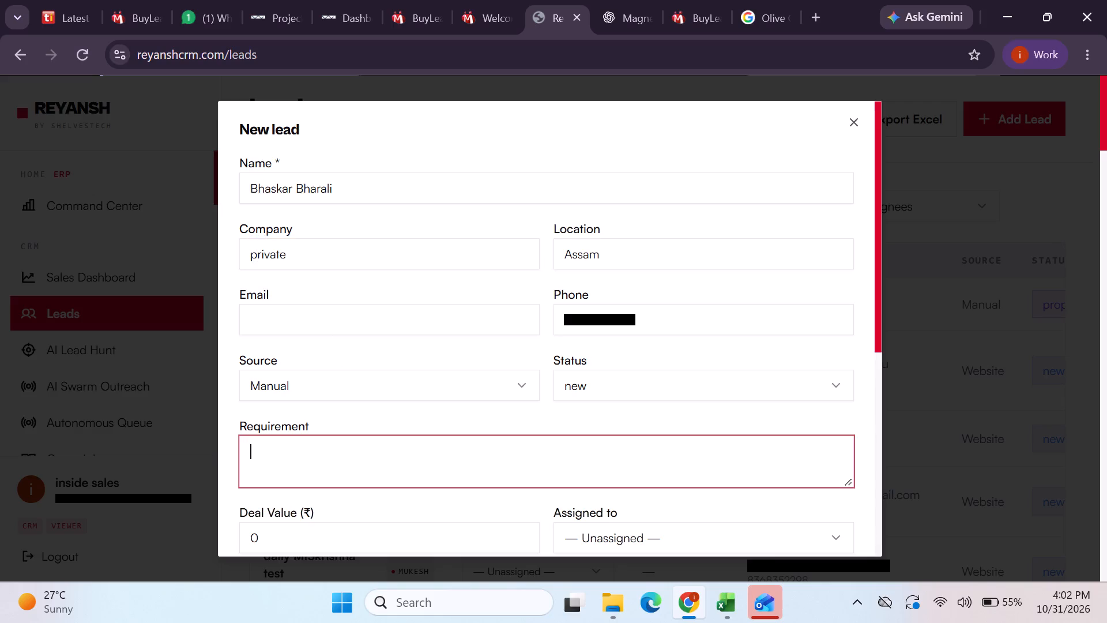
{"action": "type", "text": "for"}
{"action": "key", "text": "space"}
{"action": "type", "text": "pri"}
{"action": "type", "text": "vate"}
{"action": "key", "text": "space"}
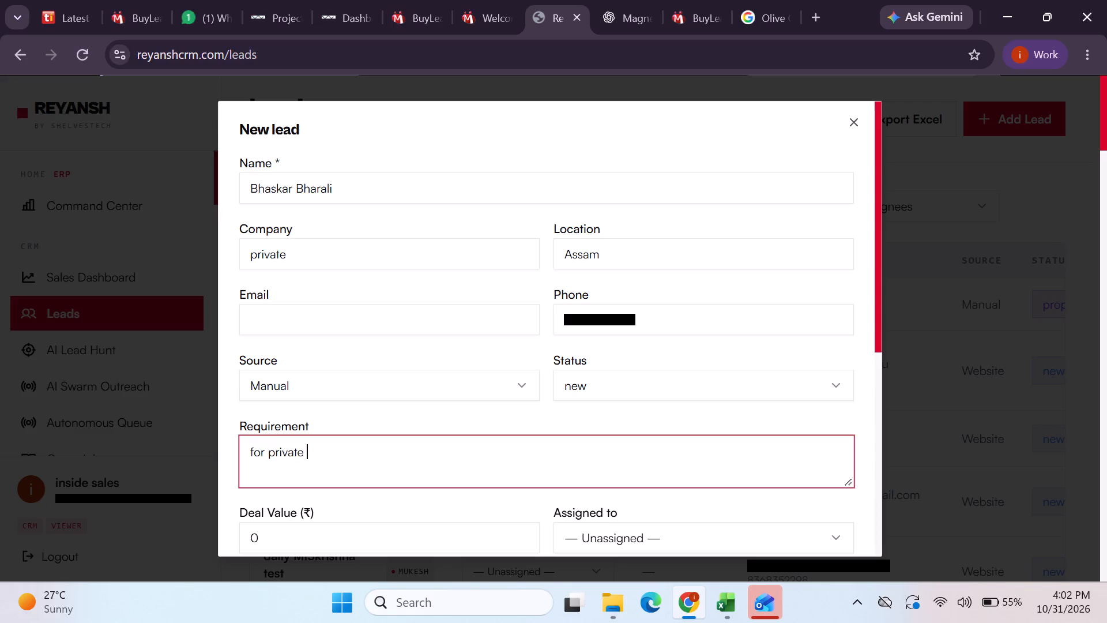
{"action": "type", "text": "use"}
{"action": "key", "text": "space"}
{"action": "type", "text": ","}
{"action": "key", "text": "space"}
{"action": "key", "text": "o"}
{"action": "key", "text": "BackSpace"}
{"action": "key", "text": "p"}
{"action": "type", "text": "rice"}
{"action": "key", "text": "space"}
{"action": "key", "text": "i"}
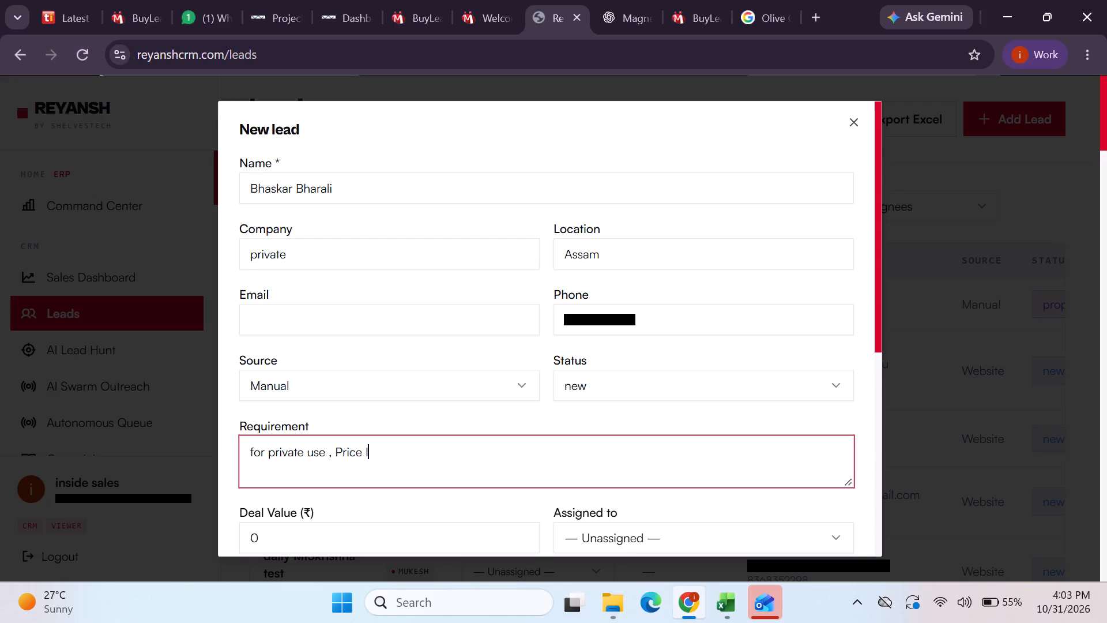
{"action": "type", "text": "ssue"}
Erase the word "Issue" from the end of the new lead's Requirement text.
{"action": "key", "text": "BackSpace"}
{"action": "key", "text": "BackSpace"}
{"action": "key", "text": "BackSpace"}
{"action": "key", "text": "BackSpace"}
{"action": "key", "text": "BackSpace"}
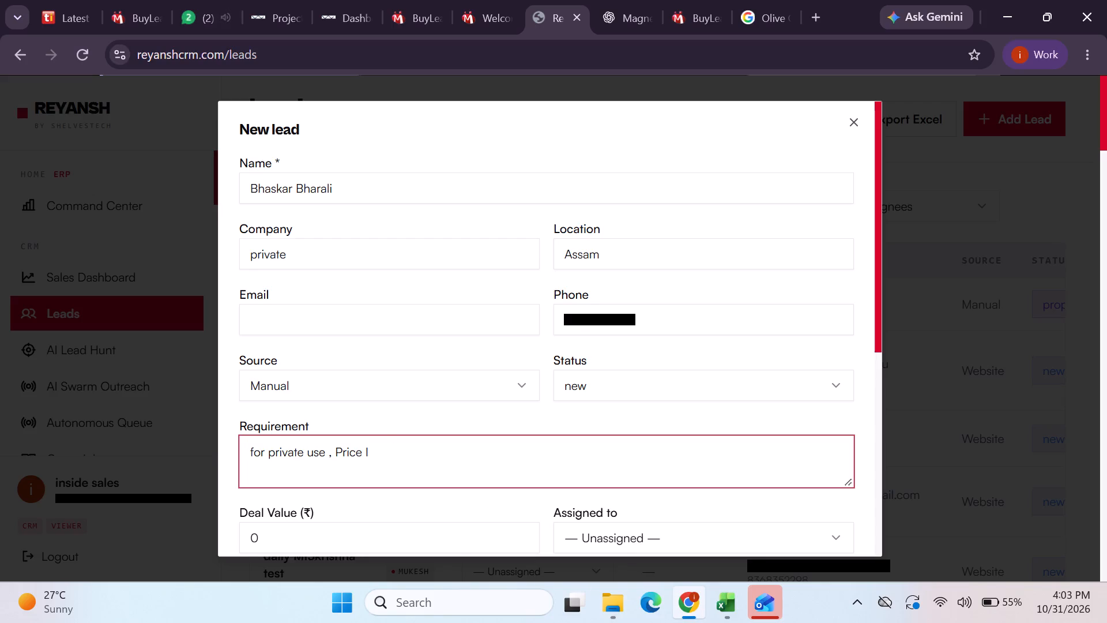
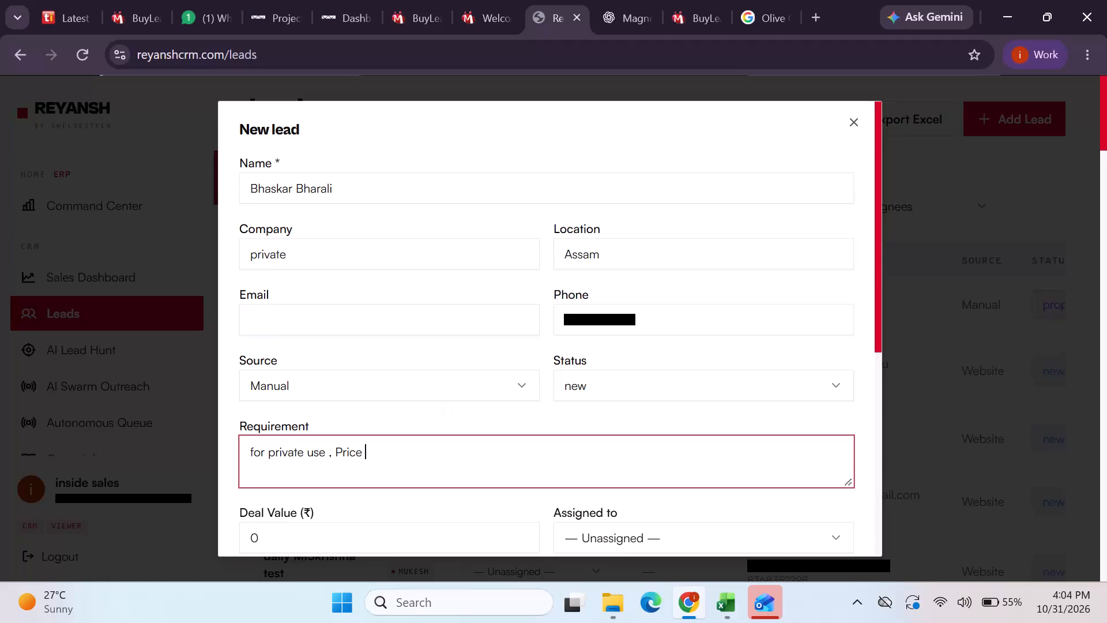
Complete the new lead's Requirement with "sensitive" so it reads "for private use , Price sensitive".
{"action": "type", "text": "sen"}
{"action": "type", "text": "sitive"}
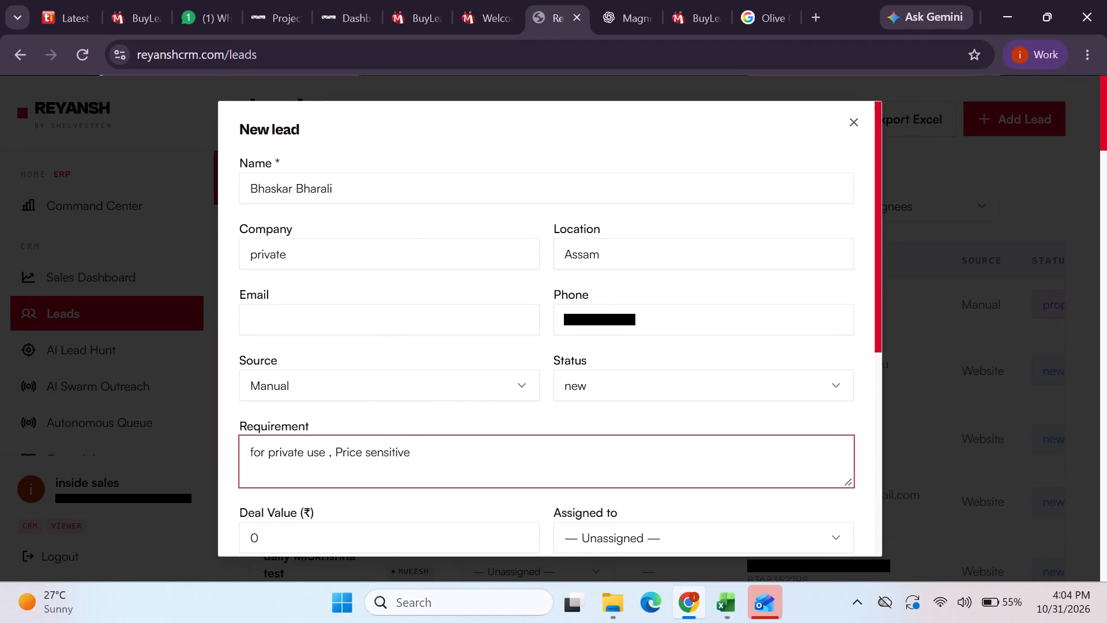
Assign the new lead to the team member listed directly below the company's info account.
{"action": "scroll", "coordinate": [404, 224], "scroll_direction": "down", "scroll_amount": 5}
{"action": "scroll", "coordinate": [518, 343], "scroll_direction": "down", "scroll_amount": 3}
{"action": "scroll", "coordinate": [611, 357], "scroll_direction": "up", "scroll_amount": 1}
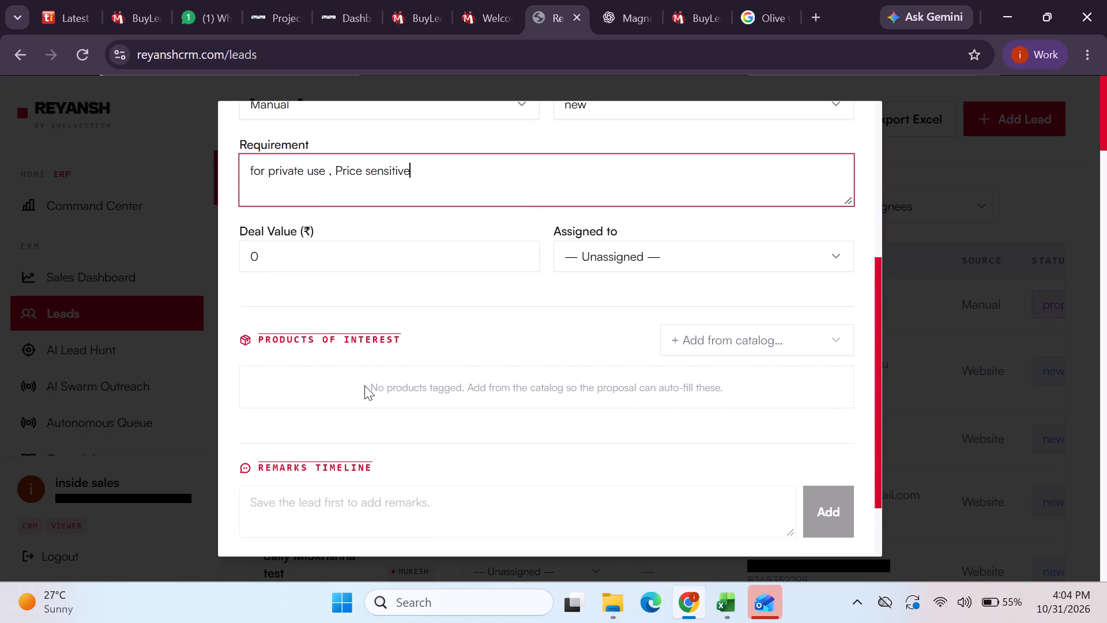
{"action": "scroll", "coordinate": [494, 397], "scroll_direction": "up", "scroll_amount": 1}
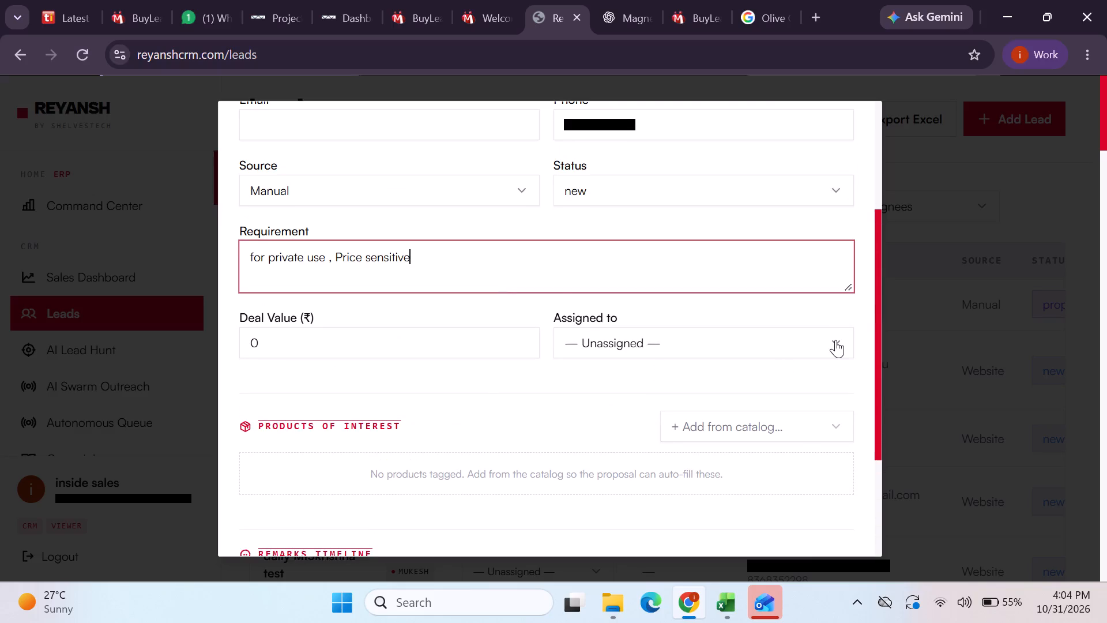
{"action": "left_click", "coordinate": [834, 341]}
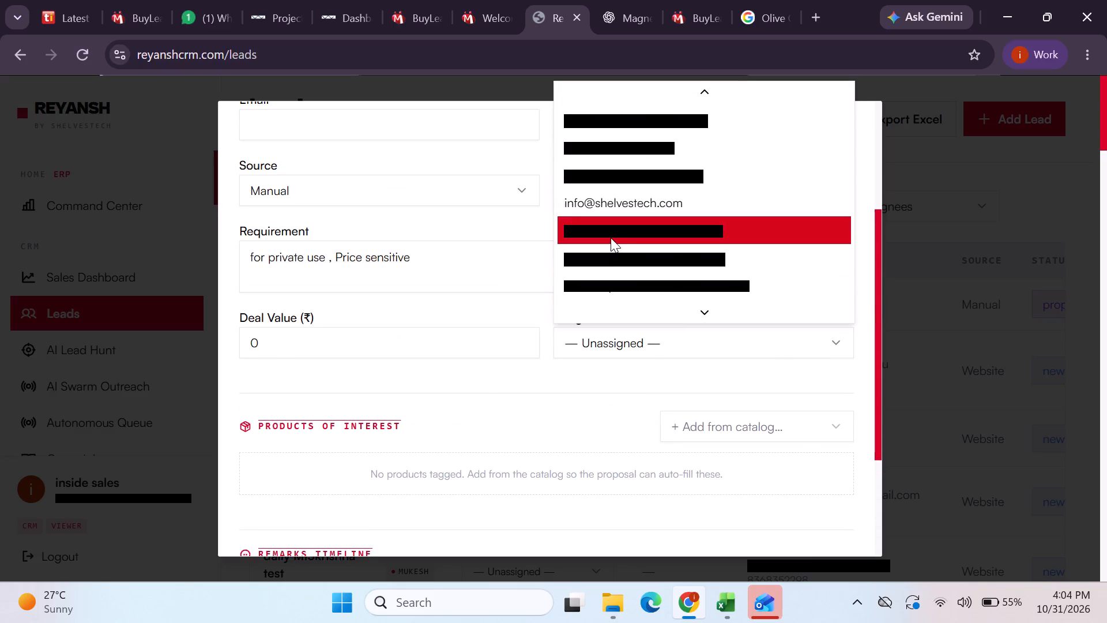
{"action": "left_click", "coordinate": [611, 238]}
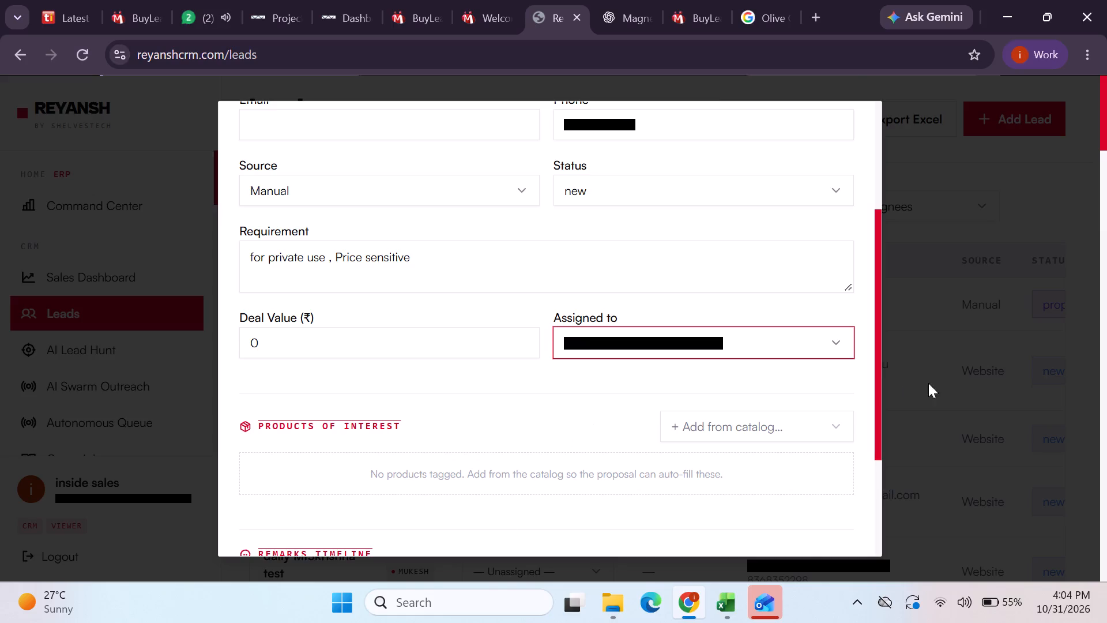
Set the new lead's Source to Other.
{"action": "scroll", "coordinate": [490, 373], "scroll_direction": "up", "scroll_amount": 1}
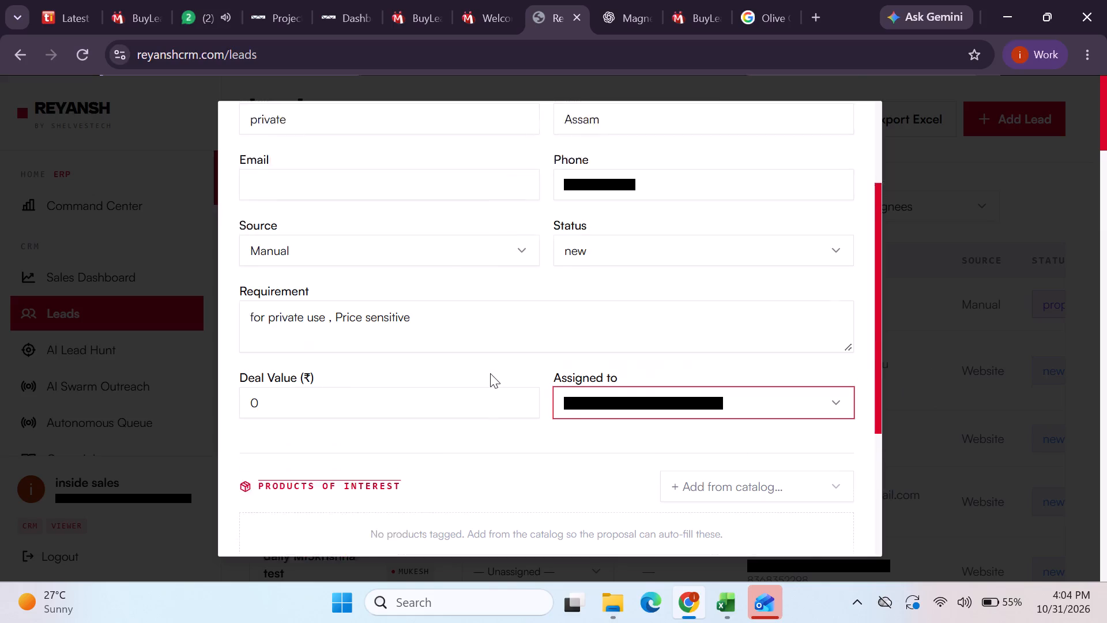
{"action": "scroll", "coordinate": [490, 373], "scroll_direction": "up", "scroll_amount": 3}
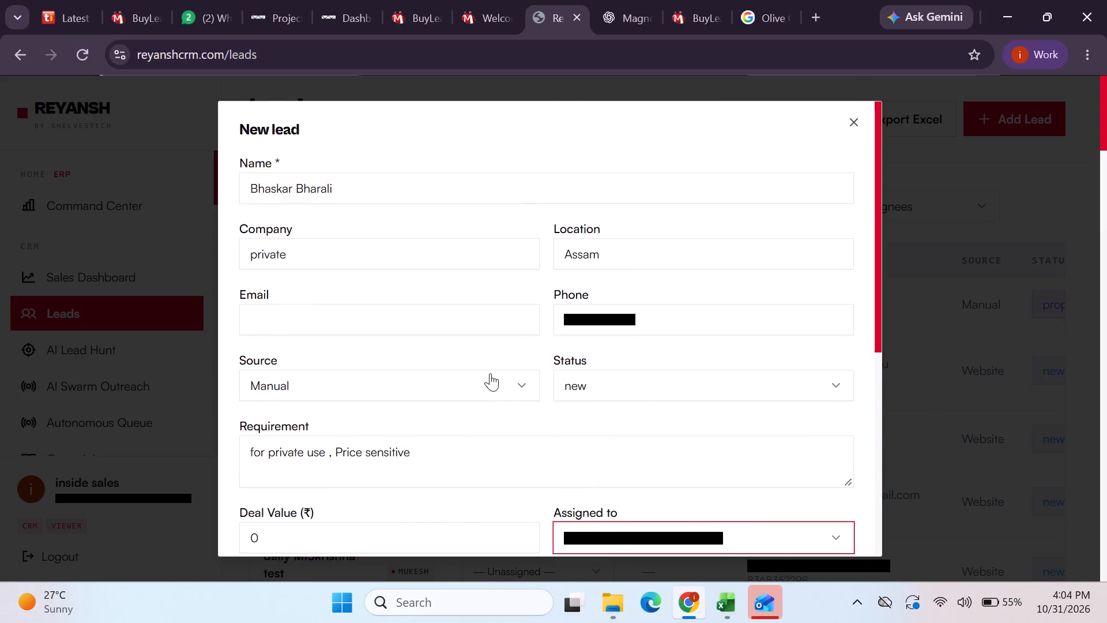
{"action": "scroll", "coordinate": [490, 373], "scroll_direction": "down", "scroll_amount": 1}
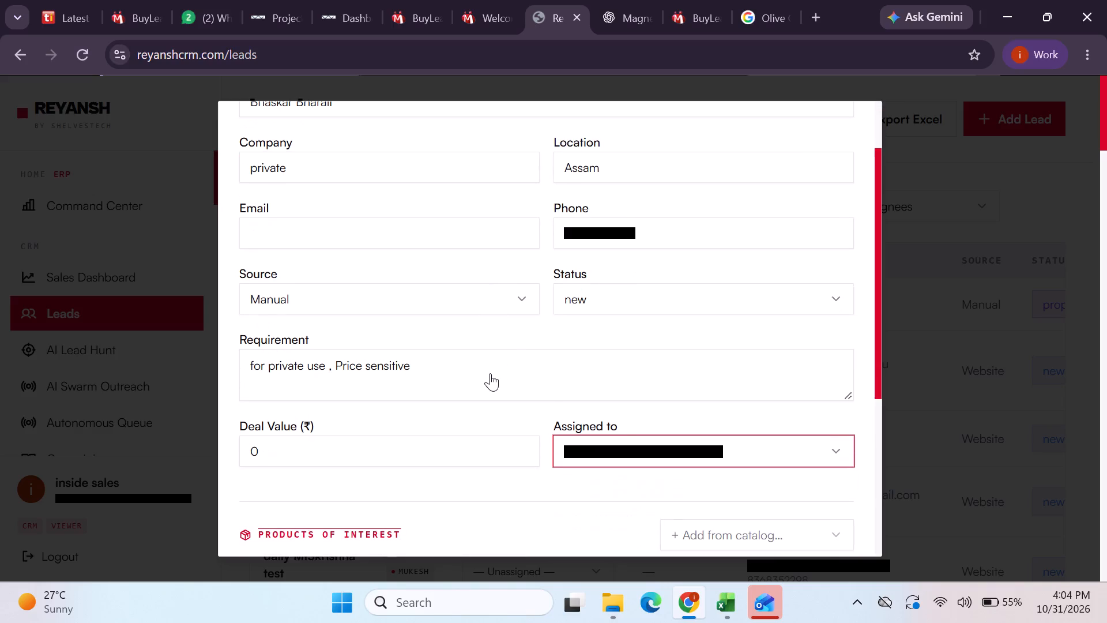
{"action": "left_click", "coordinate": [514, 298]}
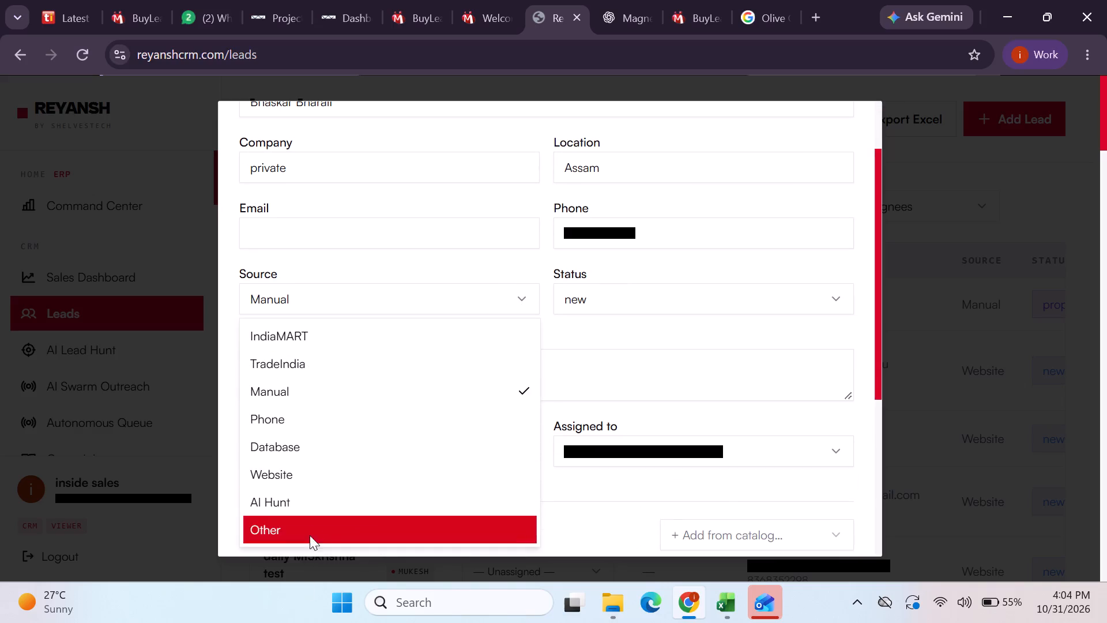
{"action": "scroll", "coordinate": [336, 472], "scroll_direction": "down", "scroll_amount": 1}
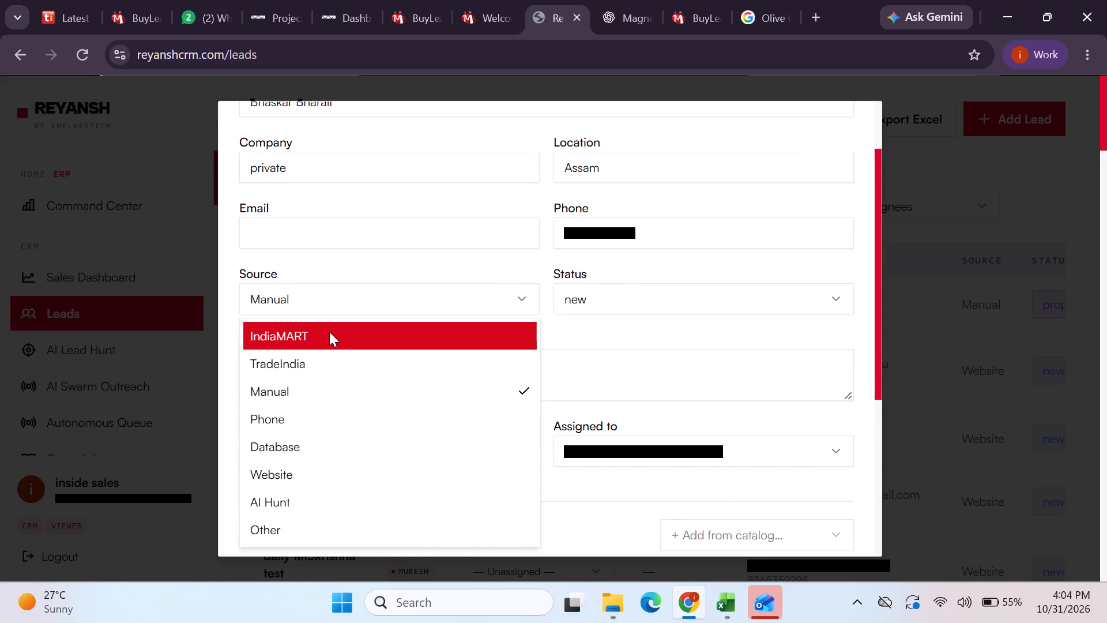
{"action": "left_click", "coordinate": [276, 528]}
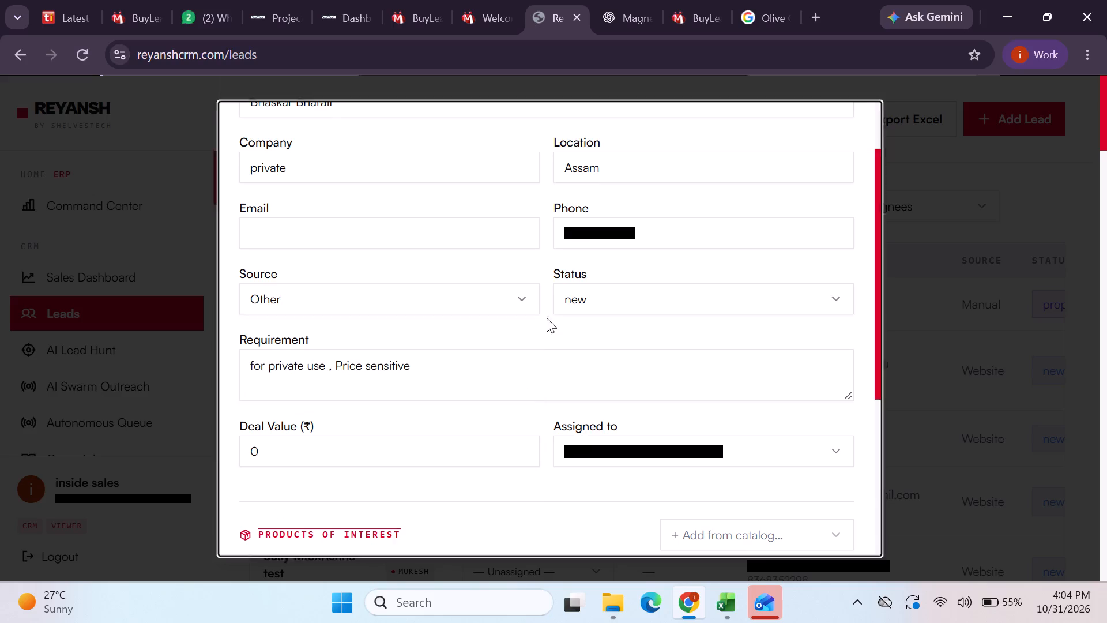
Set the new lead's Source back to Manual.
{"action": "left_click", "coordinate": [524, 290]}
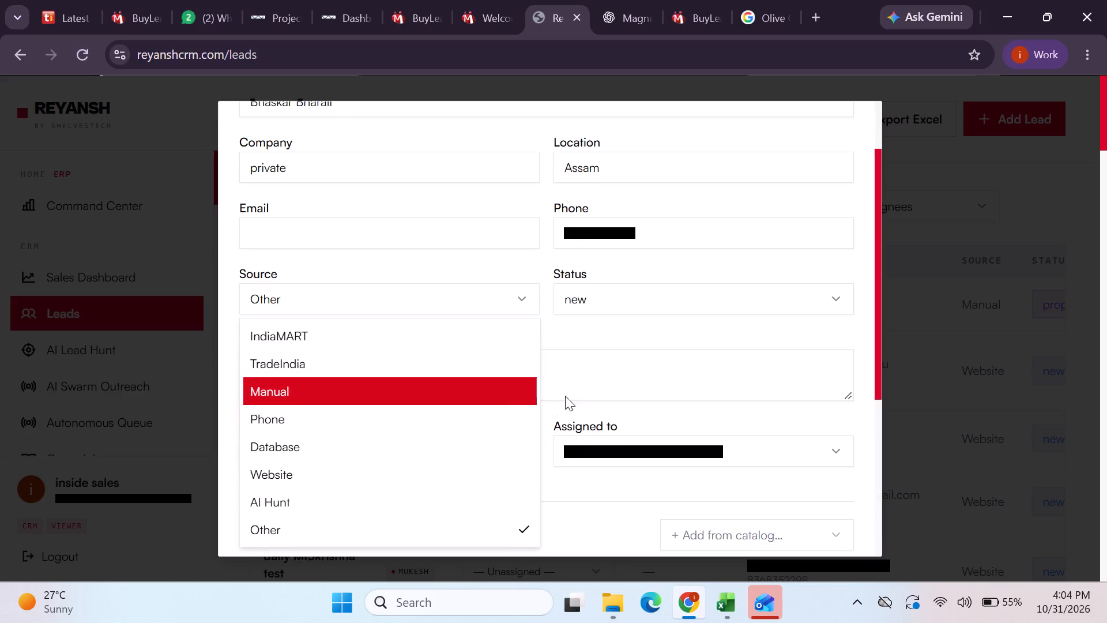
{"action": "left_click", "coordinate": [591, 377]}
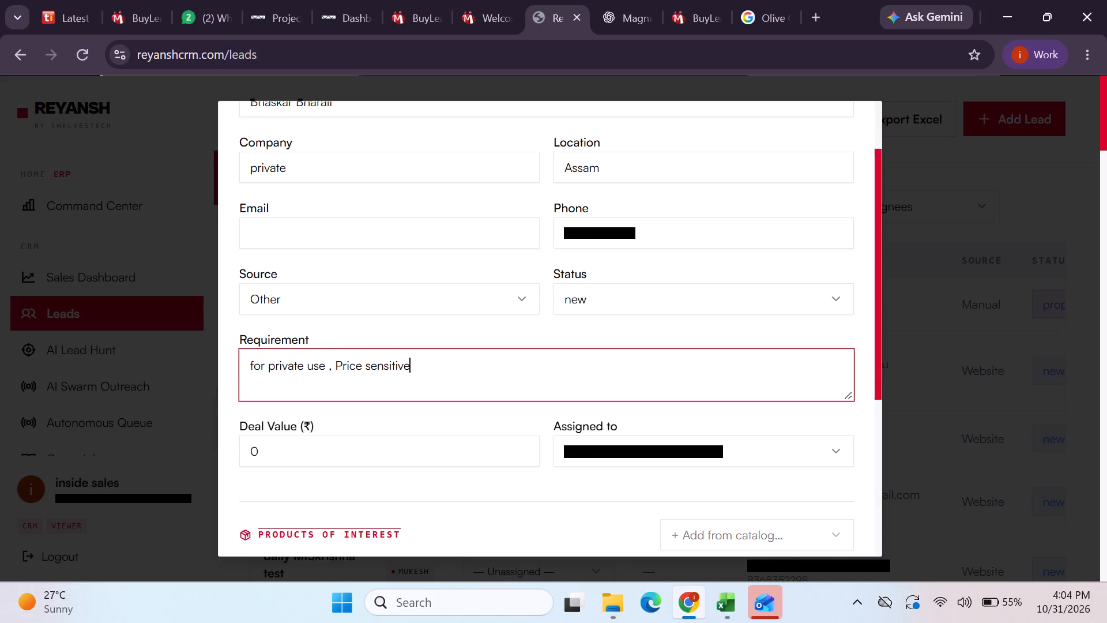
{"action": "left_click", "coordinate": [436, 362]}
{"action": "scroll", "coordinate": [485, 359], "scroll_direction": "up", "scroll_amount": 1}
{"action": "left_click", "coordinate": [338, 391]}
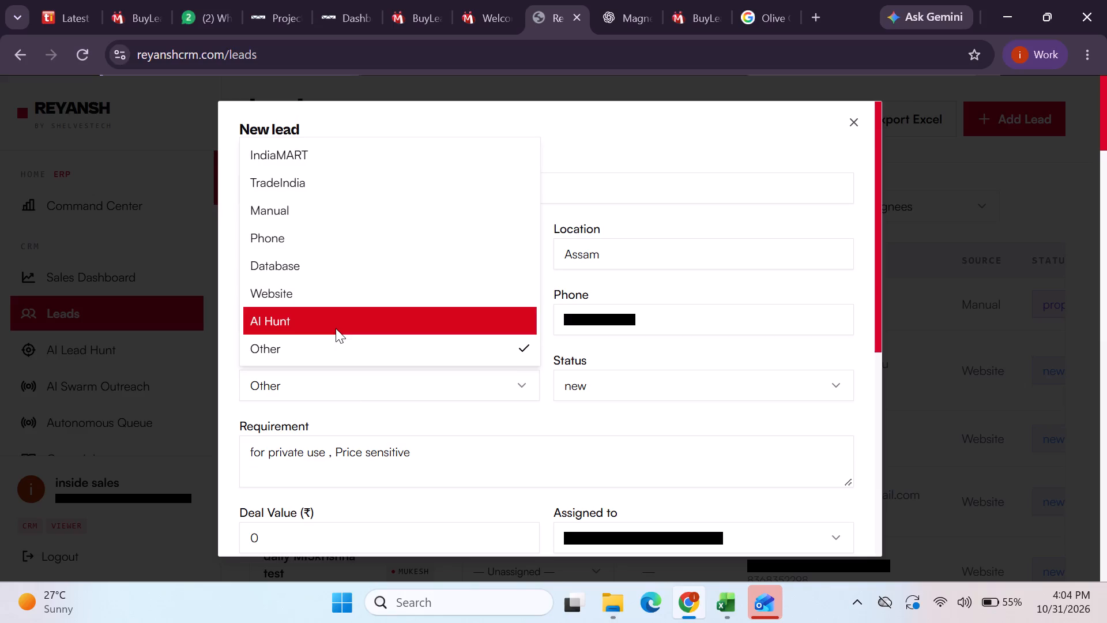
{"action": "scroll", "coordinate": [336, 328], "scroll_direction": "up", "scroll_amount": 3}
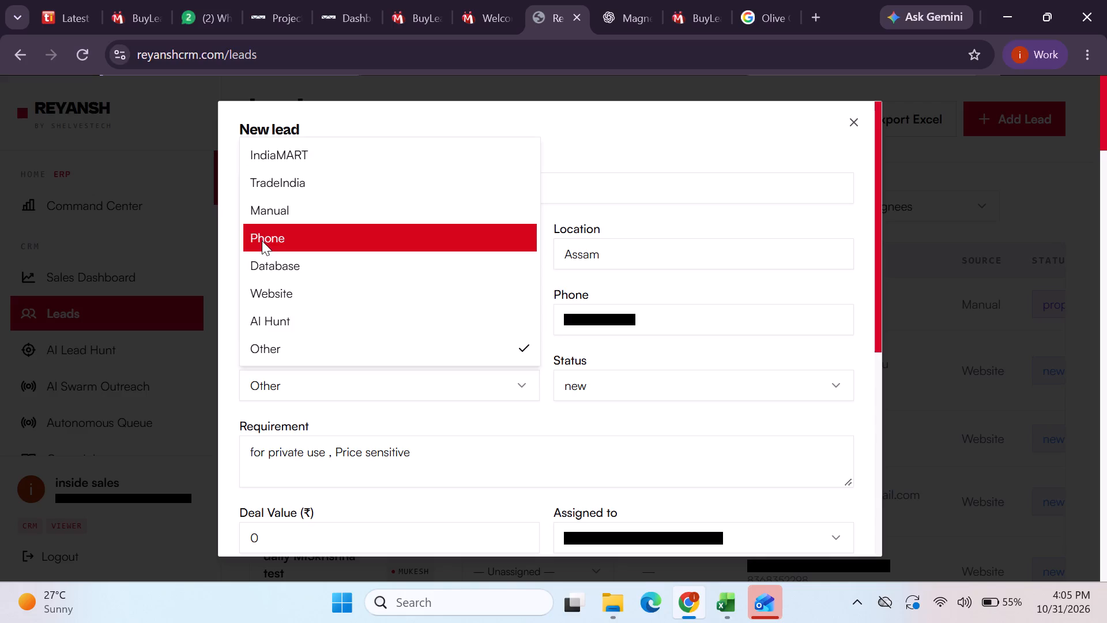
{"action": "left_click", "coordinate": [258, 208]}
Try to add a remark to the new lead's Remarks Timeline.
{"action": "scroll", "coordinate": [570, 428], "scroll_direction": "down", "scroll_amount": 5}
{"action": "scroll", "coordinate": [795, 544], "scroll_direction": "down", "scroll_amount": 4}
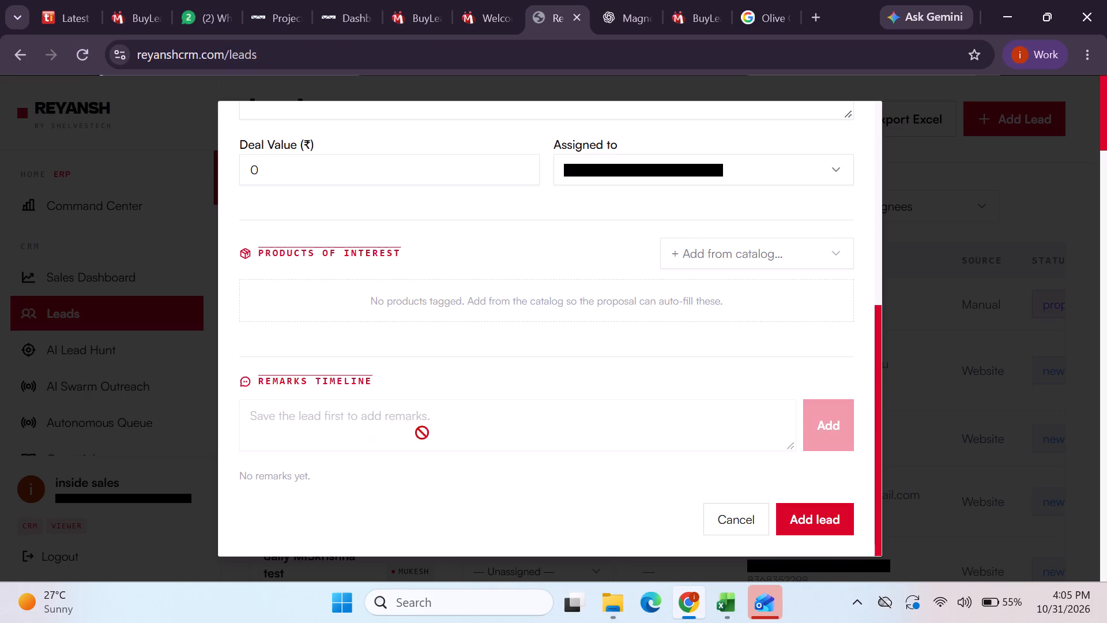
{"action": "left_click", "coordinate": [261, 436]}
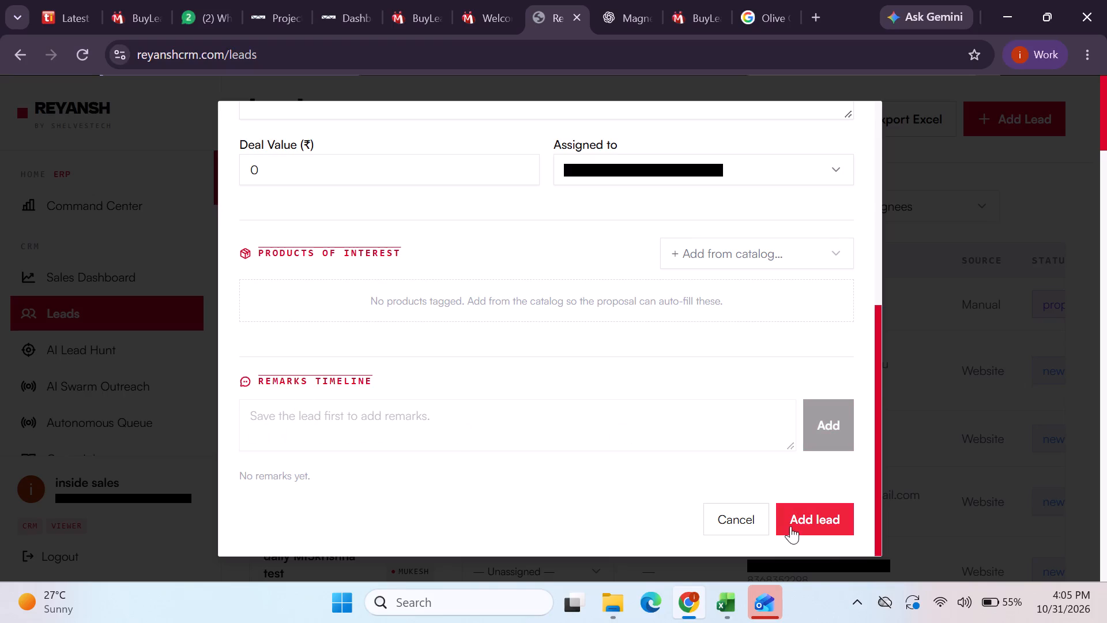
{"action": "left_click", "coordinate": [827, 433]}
Check the new lead's completed details and add the lead to the CRM.
{"action": "scroll", "coordinate": [805, 450], "scroll_direction": "up", "scroll_amount": 2}
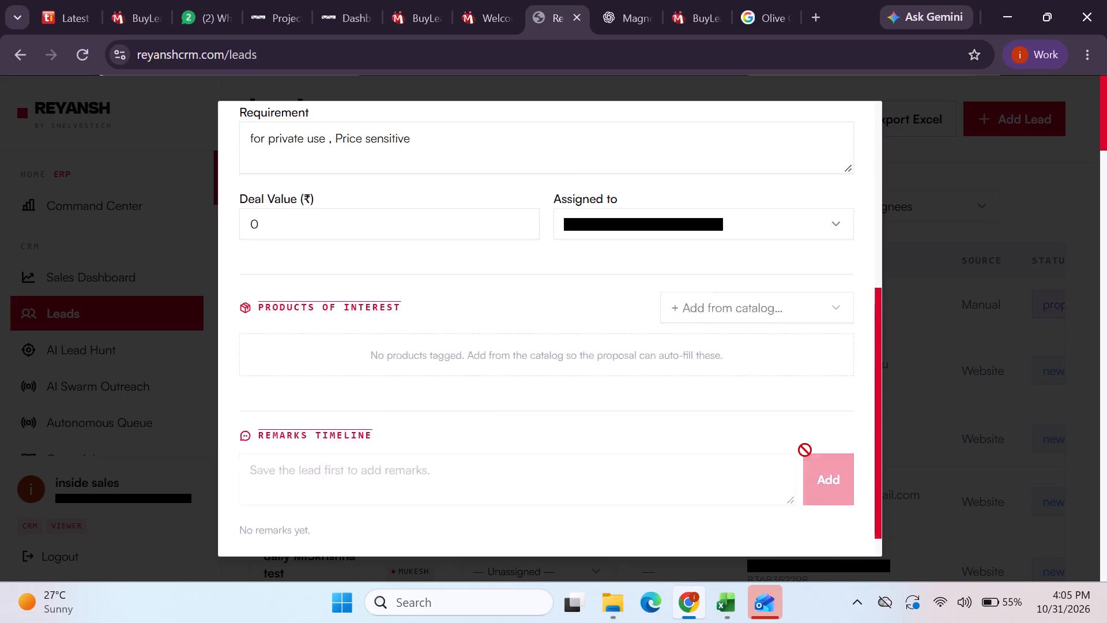
{"action": "scroll", "coordinate": [805, 450], "scroll_direction": "up", "scroll_amount": 2}
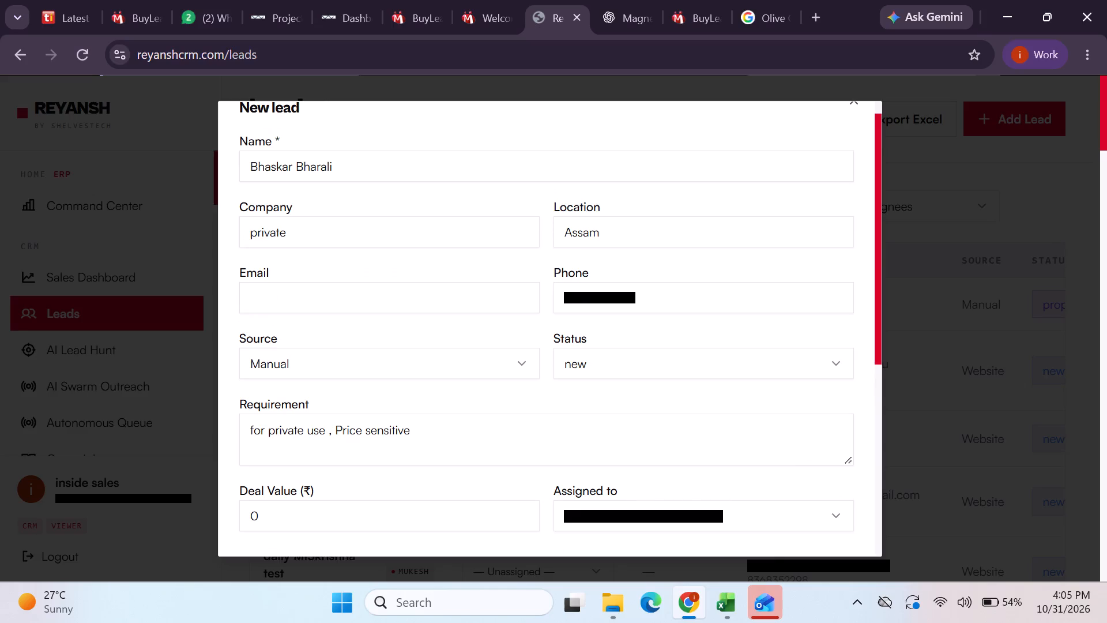
{"action": "scroll", "coordinate": [805, 450], "scroll_direction": "down", "scroll_amount": 7}
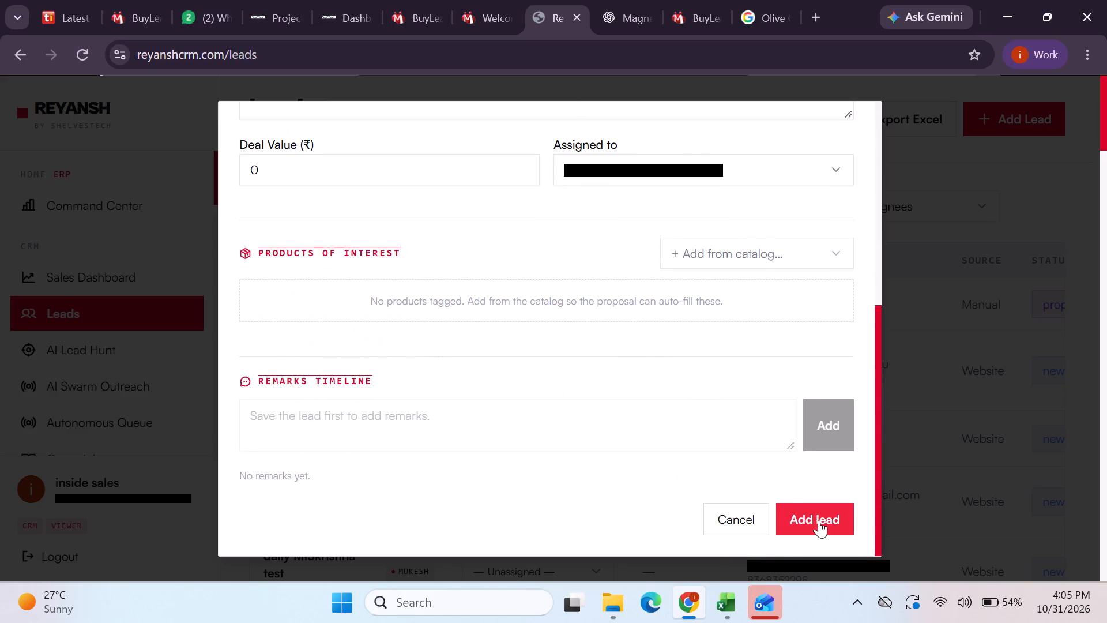
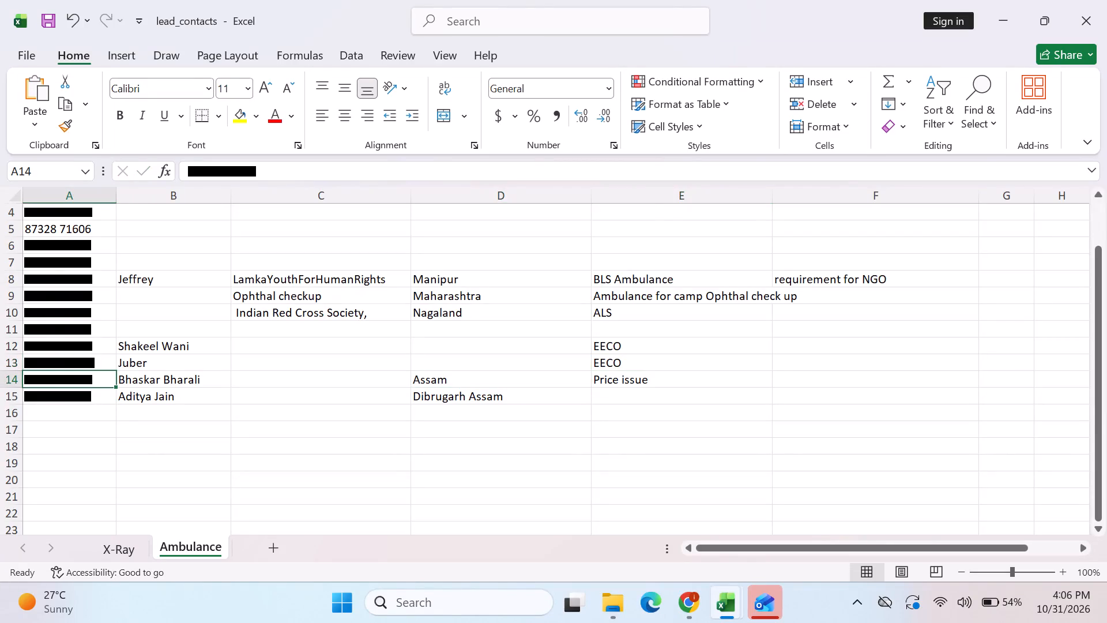
Select the full contact number in cell A10 of the Ambulance sheet, in the Indian Red Cross Society, Nagaland row, for copying.
{"action": "left_click", "coordinate": [59, 299]}
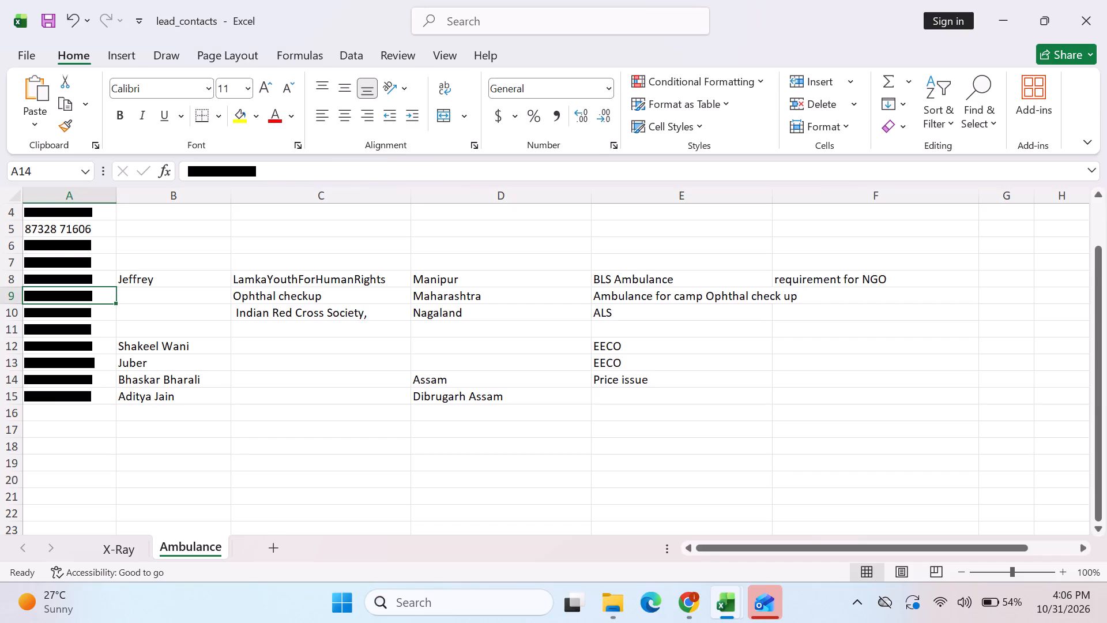
{"action": "left_click", "coordinate": [37, 318]}
{"action": "double_click", "coordinate": [86, 312]}
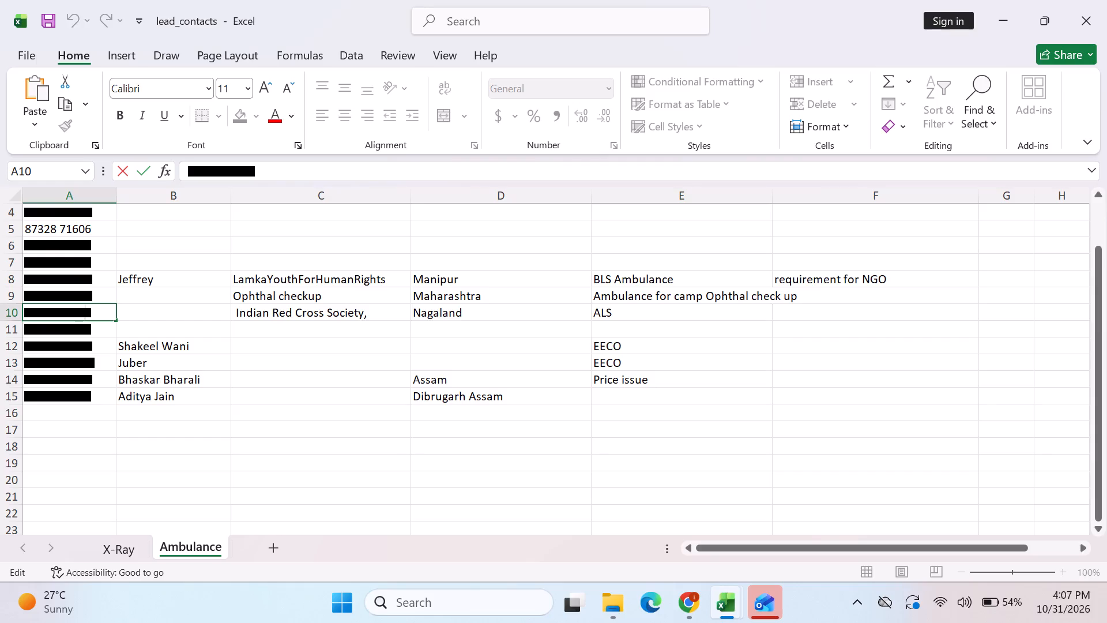
{"action": "left_click_drag", "start_coordinate": [26, 310], "coordinate": [93, 316]}
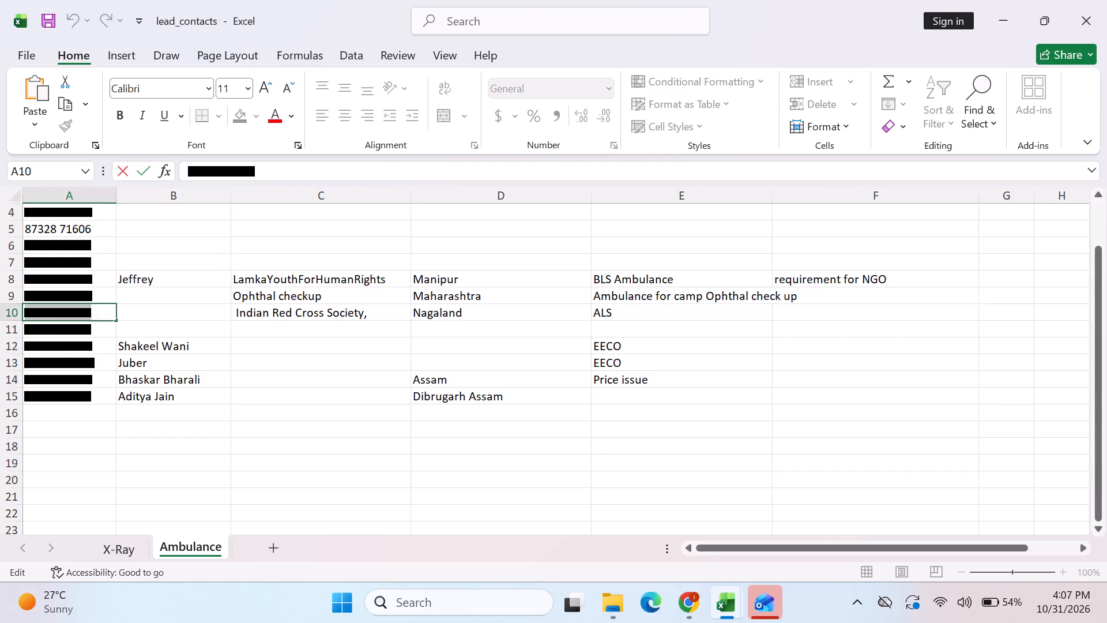
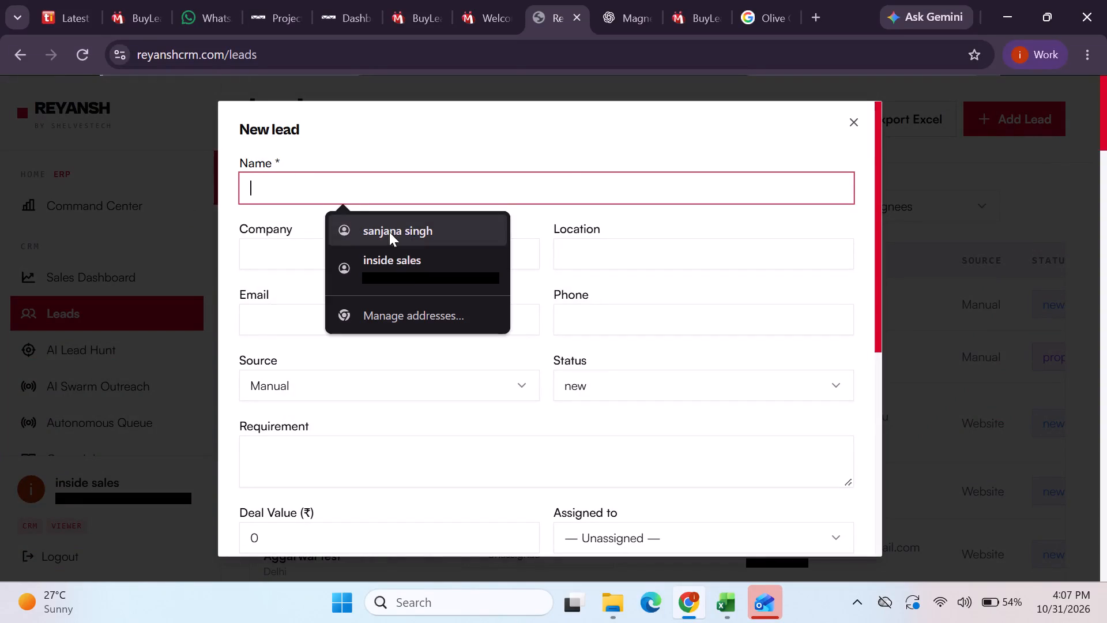
Enter the contact number copied from the Nagaland row in the new lead's Phone field, leaving Name empty.
{"action": "key", "text": "ctrl+v"}
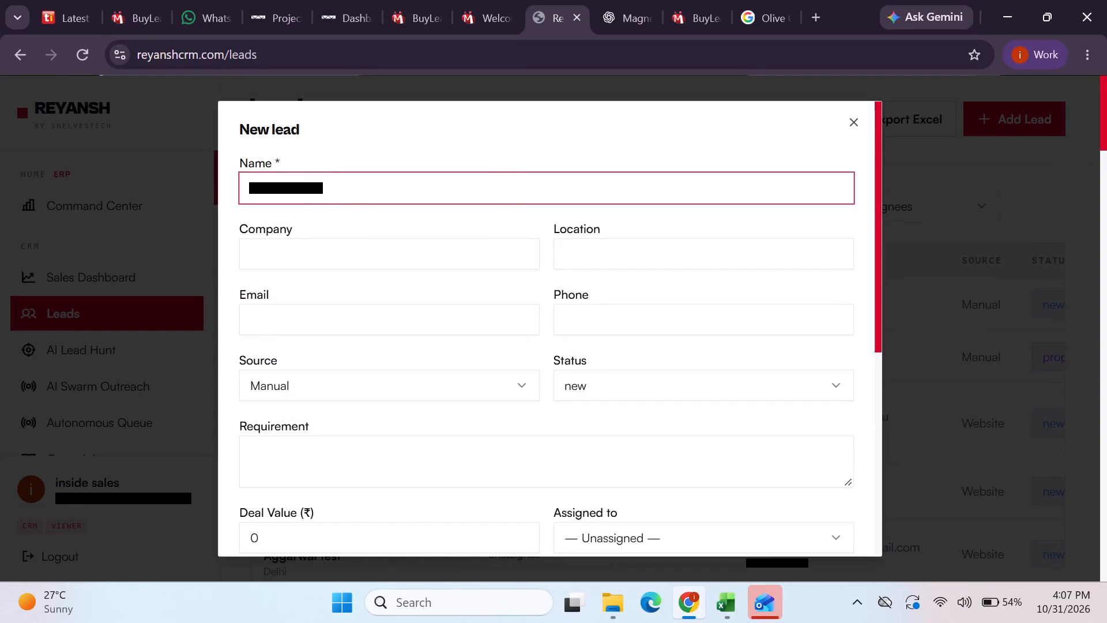
{"action": "left_click_drag", "start_coordinate": [244, 186], "coordinate": [370, 189]}
{"action": "key", "text": "ctrl+x"}
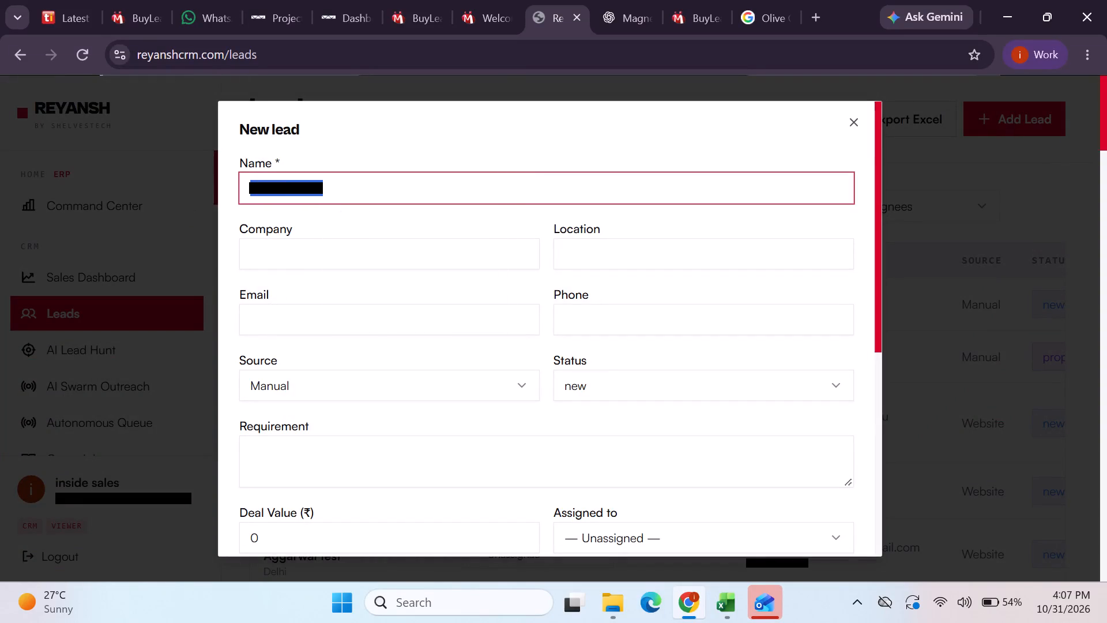
{"action": "left_click", "coordinate": [582, 313]}
{"action": "key", "text": "ctrl+v"}
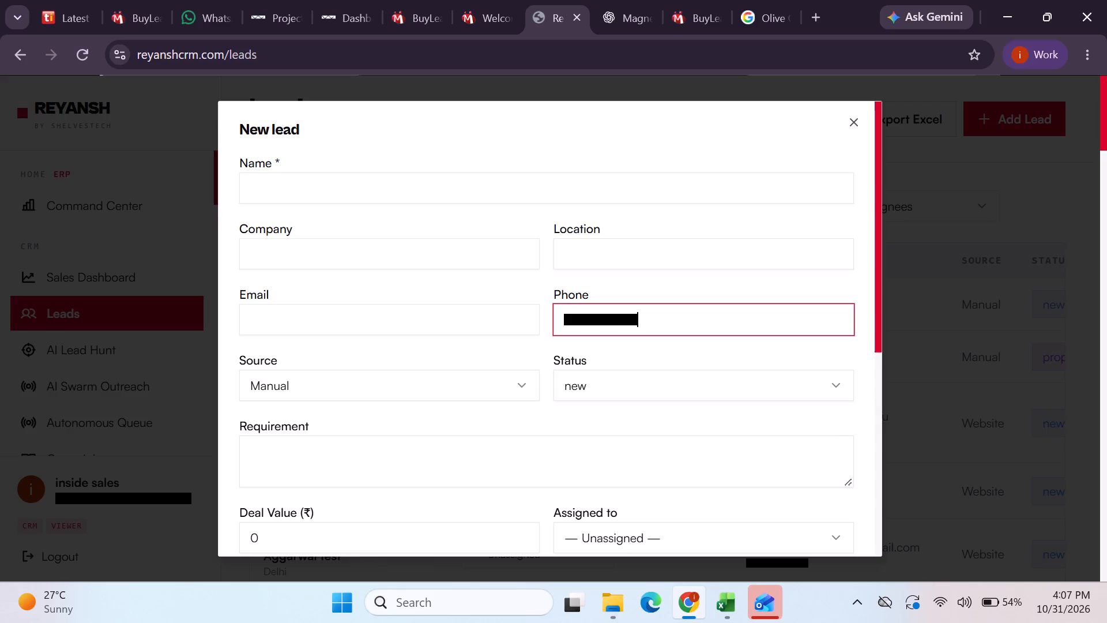
Copy the company name "Indian Red Cross Society," from cell C10 of the Ambulance sheet into the new lead's Company field.
{"action": "left_click", "coordinate": [689, 601]}
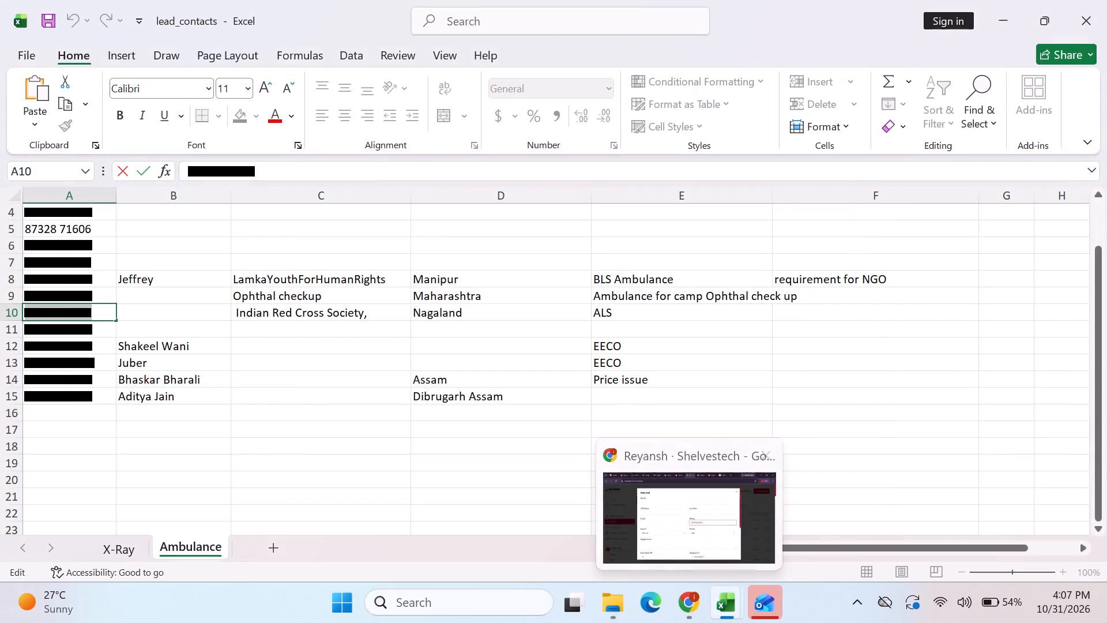
{"action": "left_click", "coordinate": [258, 324]}
{"action": "double_click", "coordinate": [248, 309]}
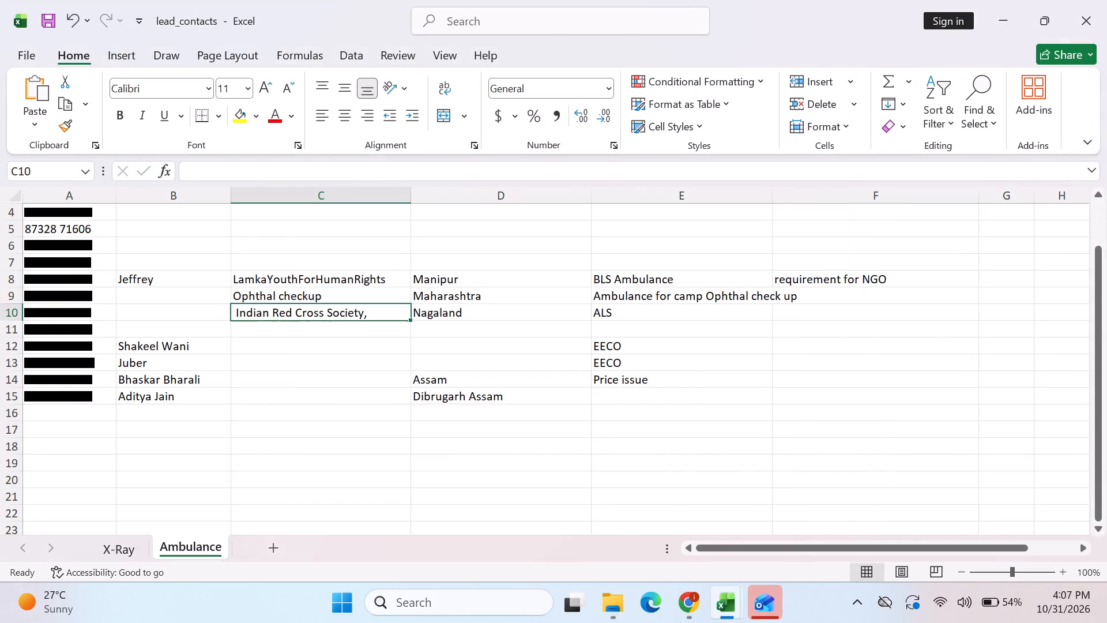
{"action": "left_click_drag", "start_coordinate": [234, 308], "coordinate": [396, 305]}
{"action": "key", "text": "ctrl+c"}
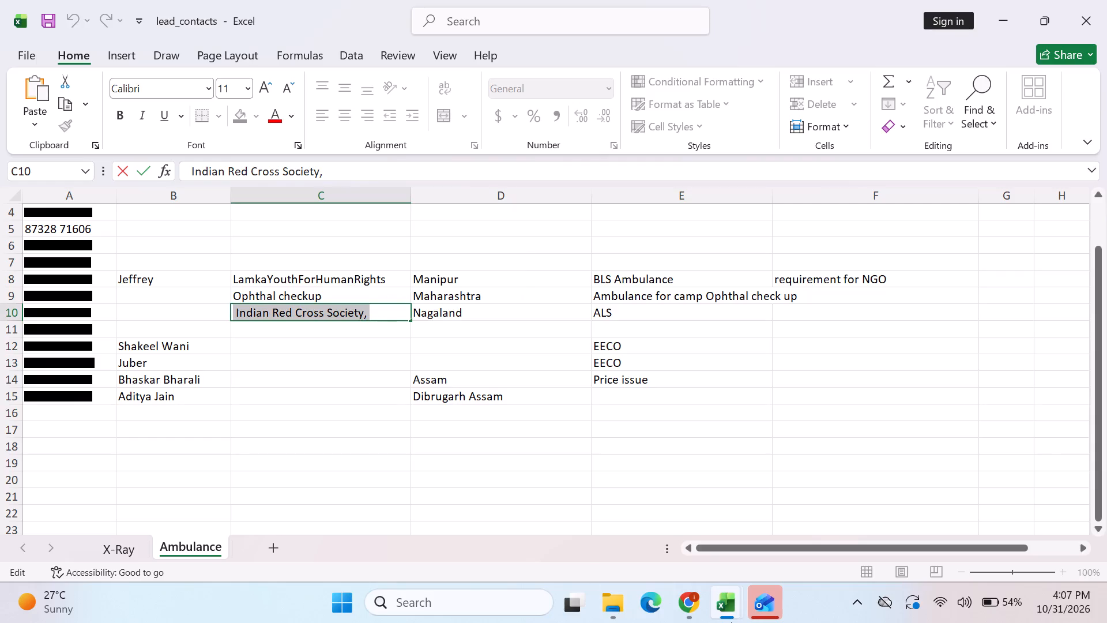
{"action": "left_click", "coordinate": [687, 601]}
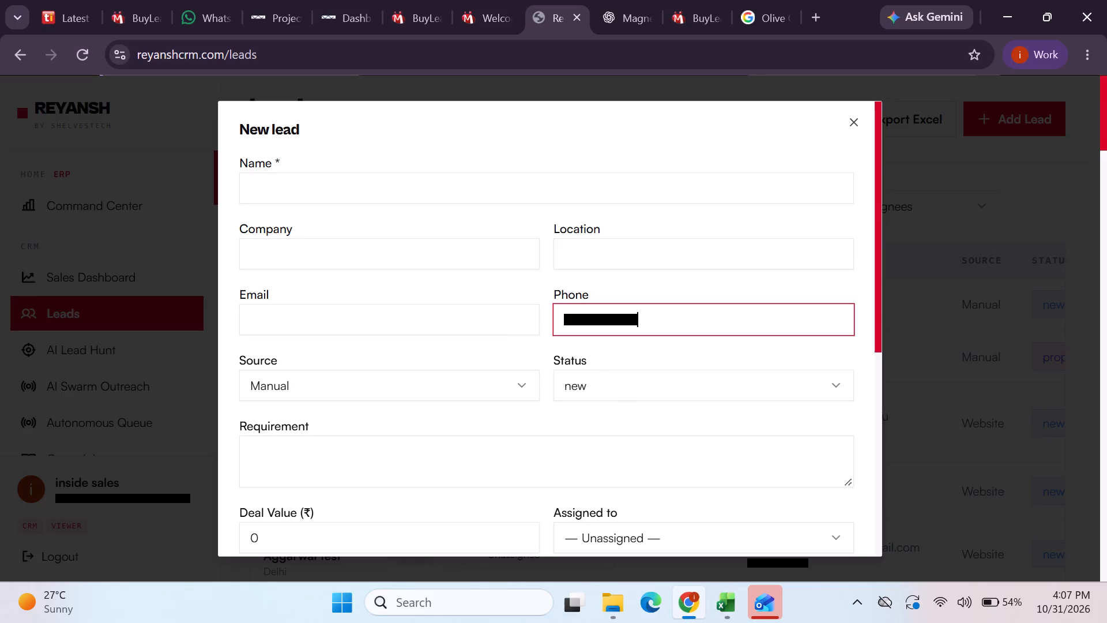
{"action": "left_click", "coordinate": [378, 255]}
{"action": "key", "text": "ctrl+v"}
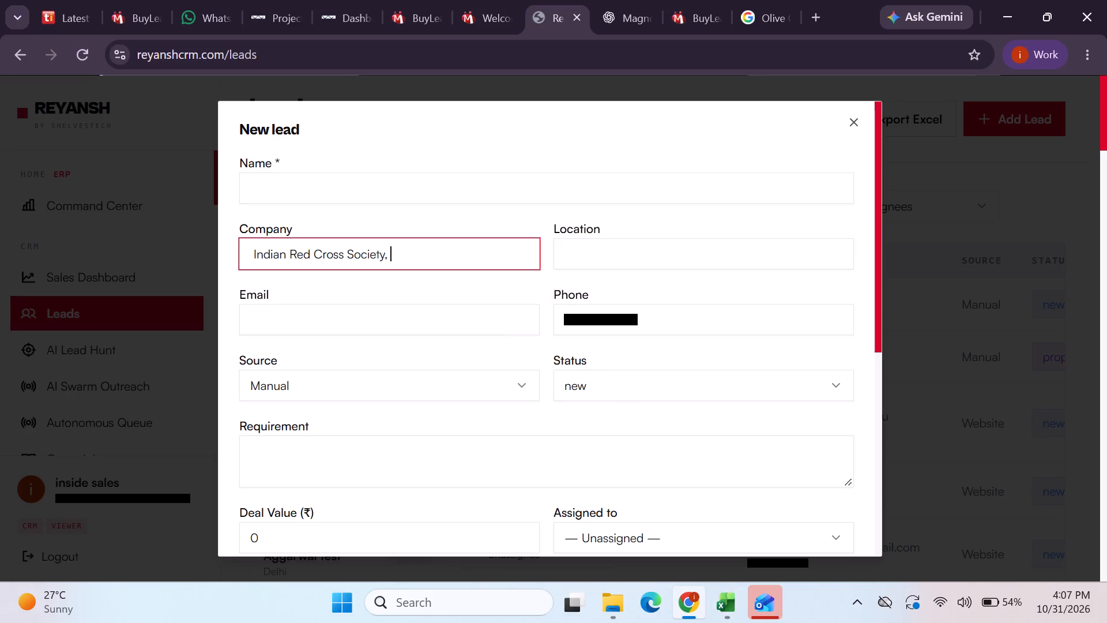
Set the new lead's location to Nagaland.
{"action": "left_click", "coordinate": [603, 246]}
{"action": "type", "text": "agaland"}
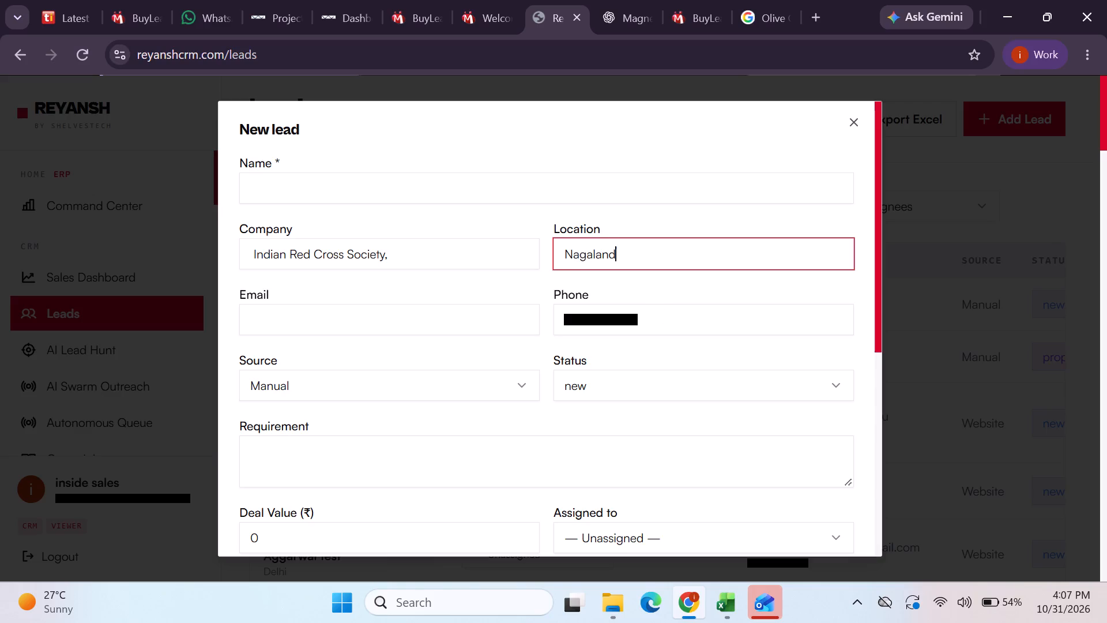
Return to the lead_contacts workbook in Excel and select the full contact number in cell A10 of the Ambulance sheet.
{"action": "left_click", "coordinate": [397, 187]}
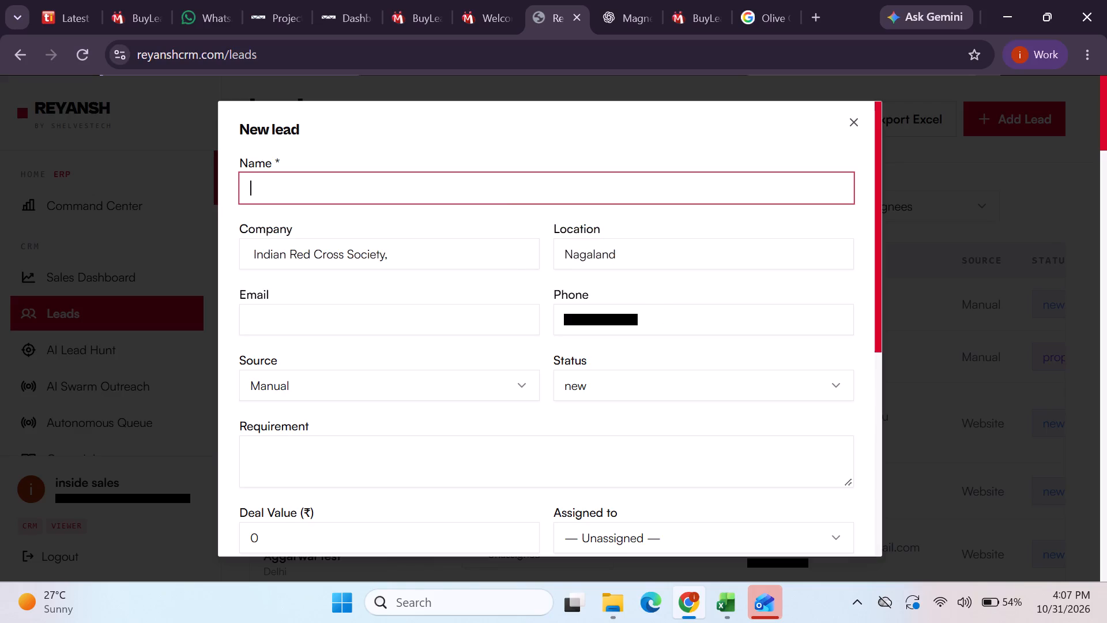
{"action": "left_click", "coordinate": [695, 603]}
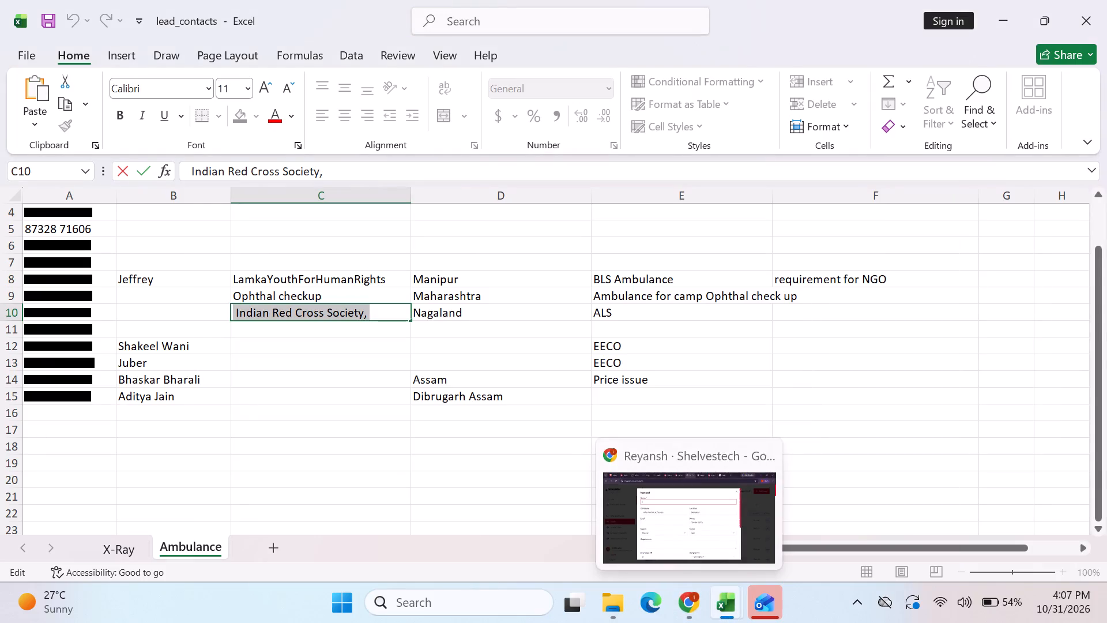
{"action": "left_click", "coordinate": [263, 407]}
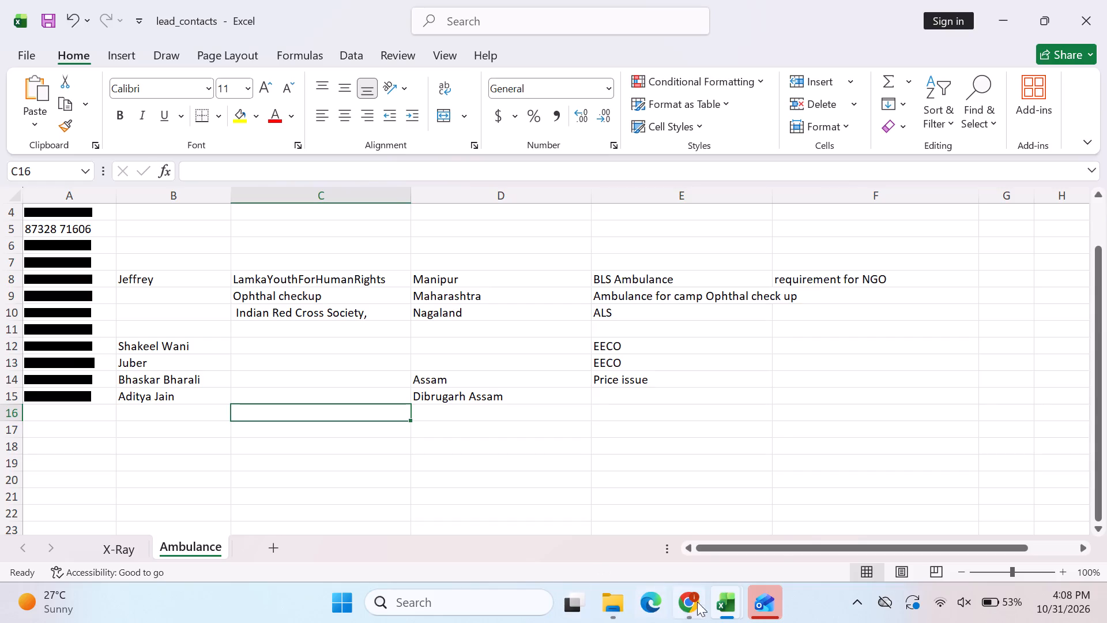
{"action": "double_click", "coordinate": [73, 318]}
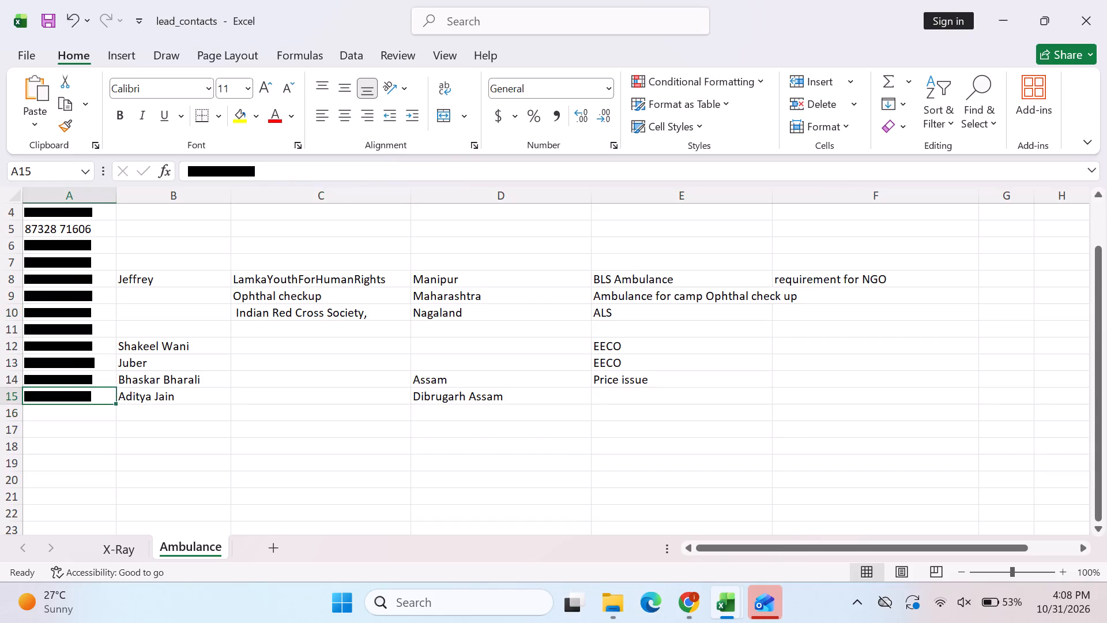
{"action": "double_click", "coordinate": [39, 314]}
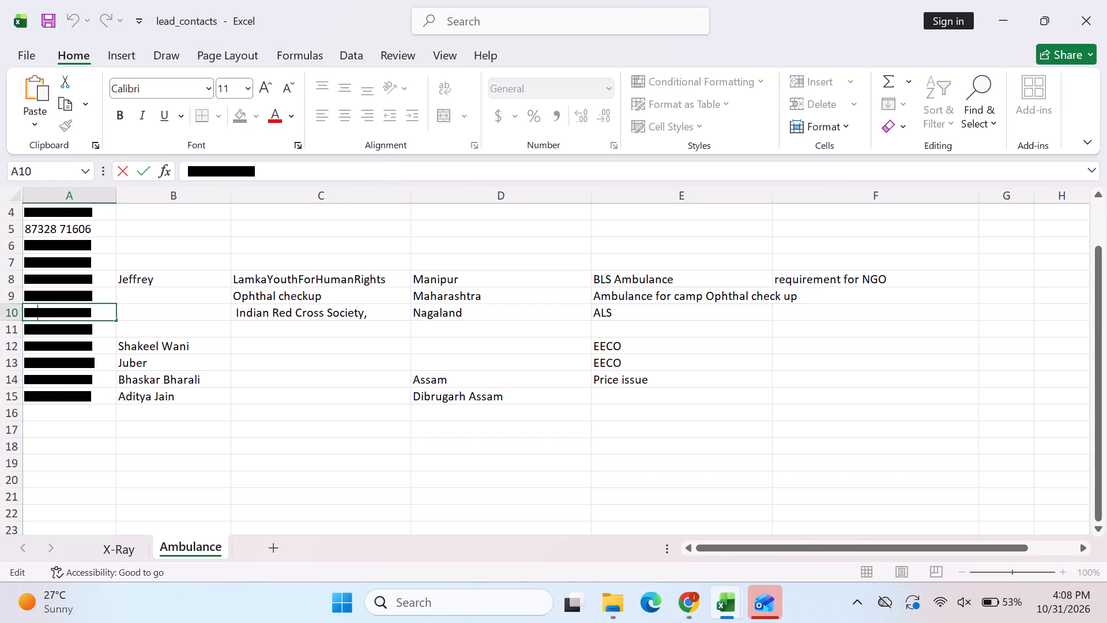
{"action": "left_click_drag", "start_coordinate": [26, 310], "coordinate": [107, 317]}
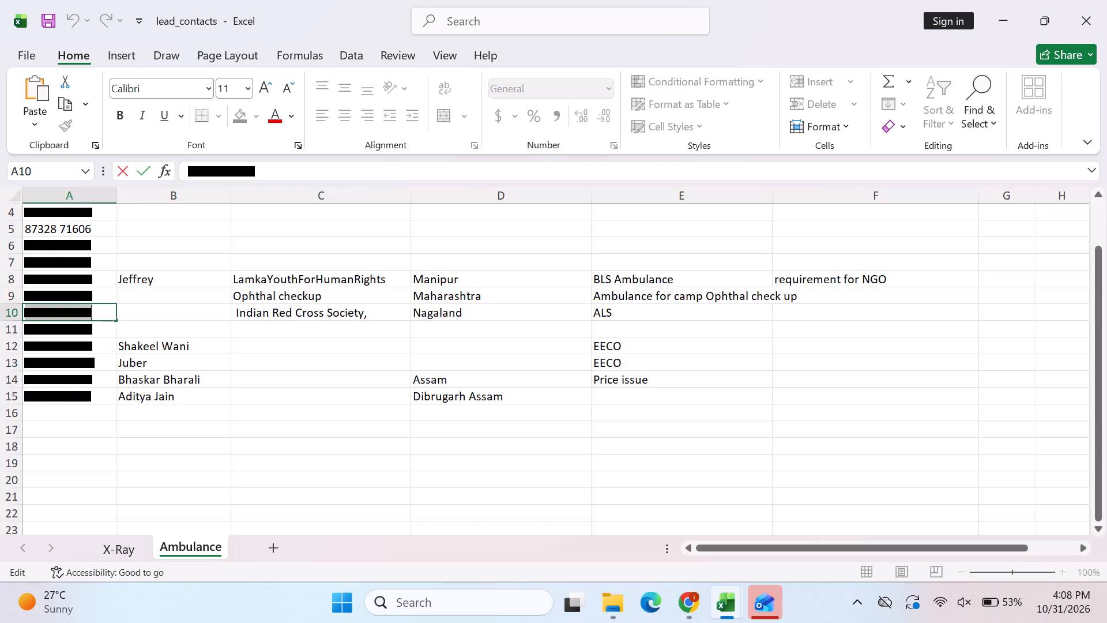
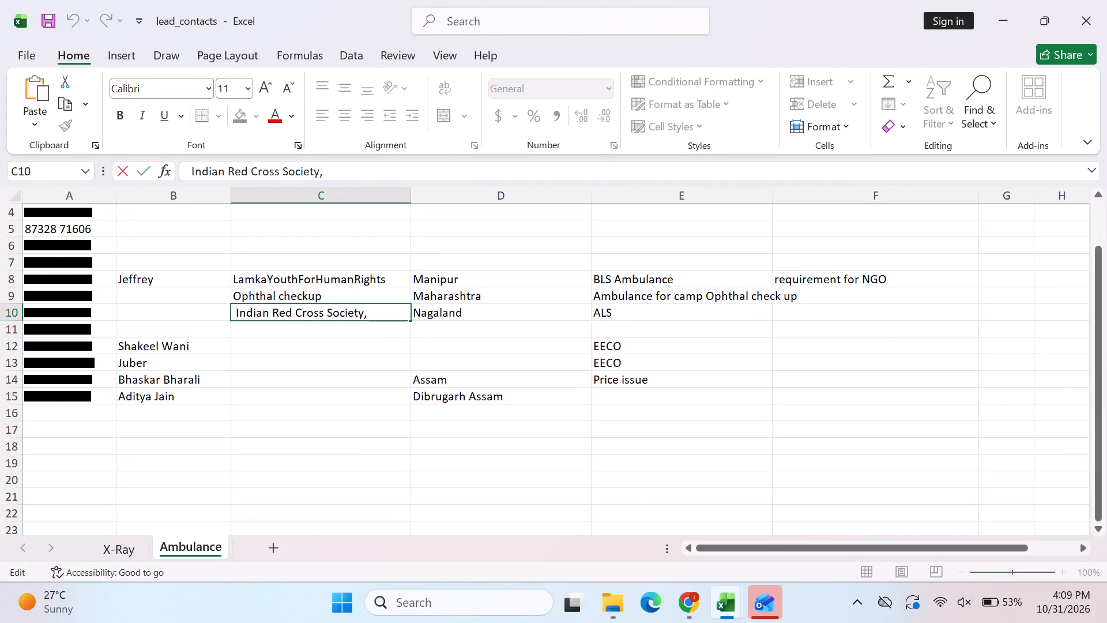
Select the company name "Indian Red Cross Society" without its trailing comma inside cell C10 of the Ambulance sheet.
{"action": "left_click_drag", "start_coordinate": [235, 311], "coordinate": [365, 313]}
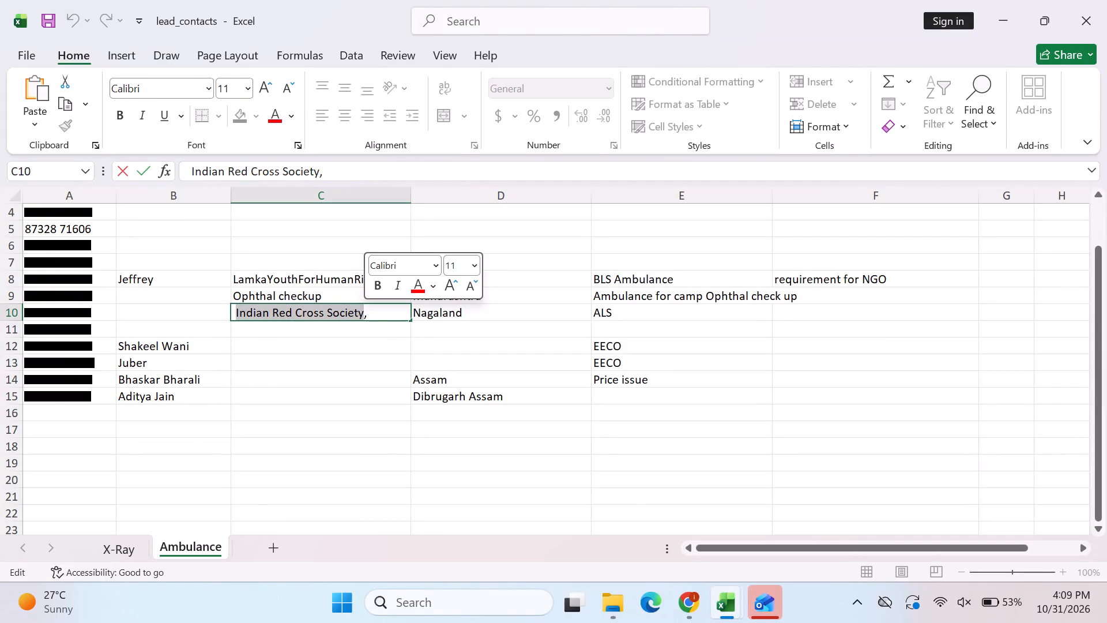
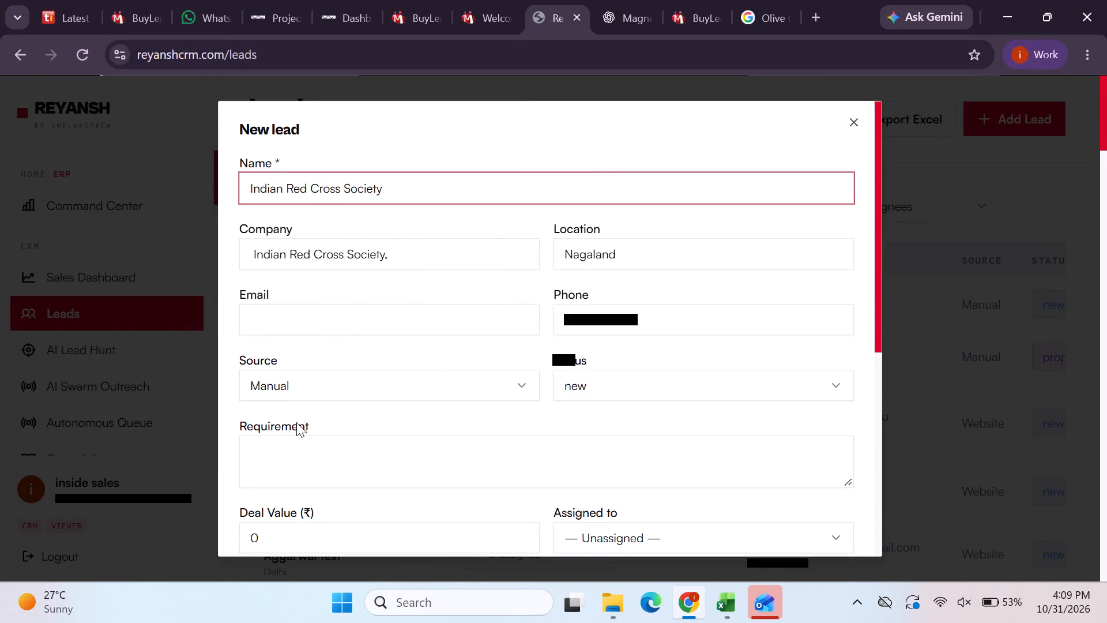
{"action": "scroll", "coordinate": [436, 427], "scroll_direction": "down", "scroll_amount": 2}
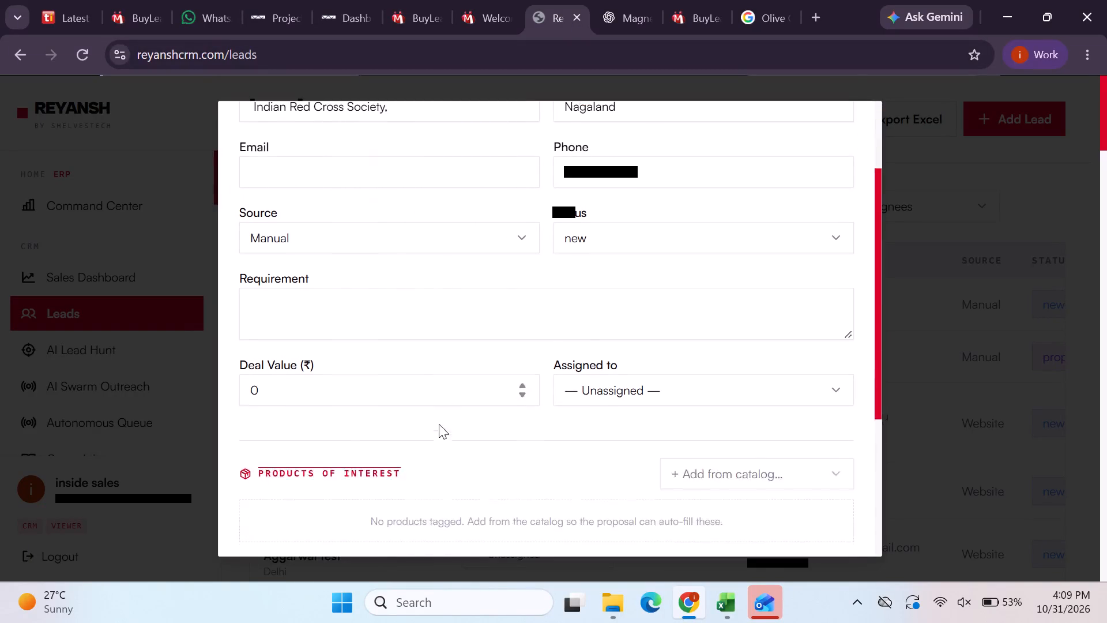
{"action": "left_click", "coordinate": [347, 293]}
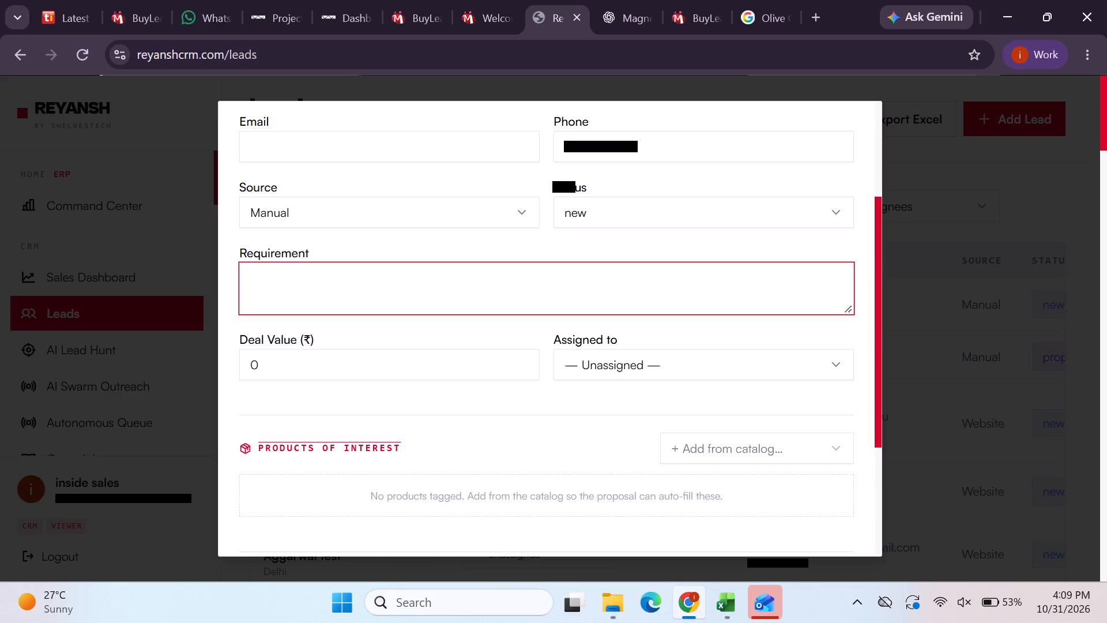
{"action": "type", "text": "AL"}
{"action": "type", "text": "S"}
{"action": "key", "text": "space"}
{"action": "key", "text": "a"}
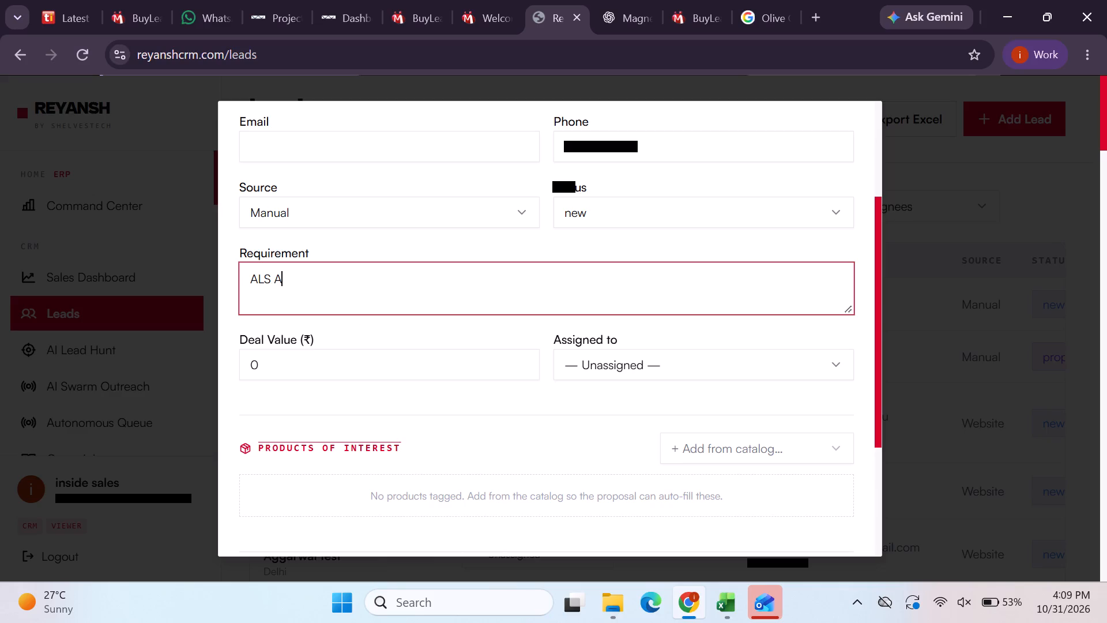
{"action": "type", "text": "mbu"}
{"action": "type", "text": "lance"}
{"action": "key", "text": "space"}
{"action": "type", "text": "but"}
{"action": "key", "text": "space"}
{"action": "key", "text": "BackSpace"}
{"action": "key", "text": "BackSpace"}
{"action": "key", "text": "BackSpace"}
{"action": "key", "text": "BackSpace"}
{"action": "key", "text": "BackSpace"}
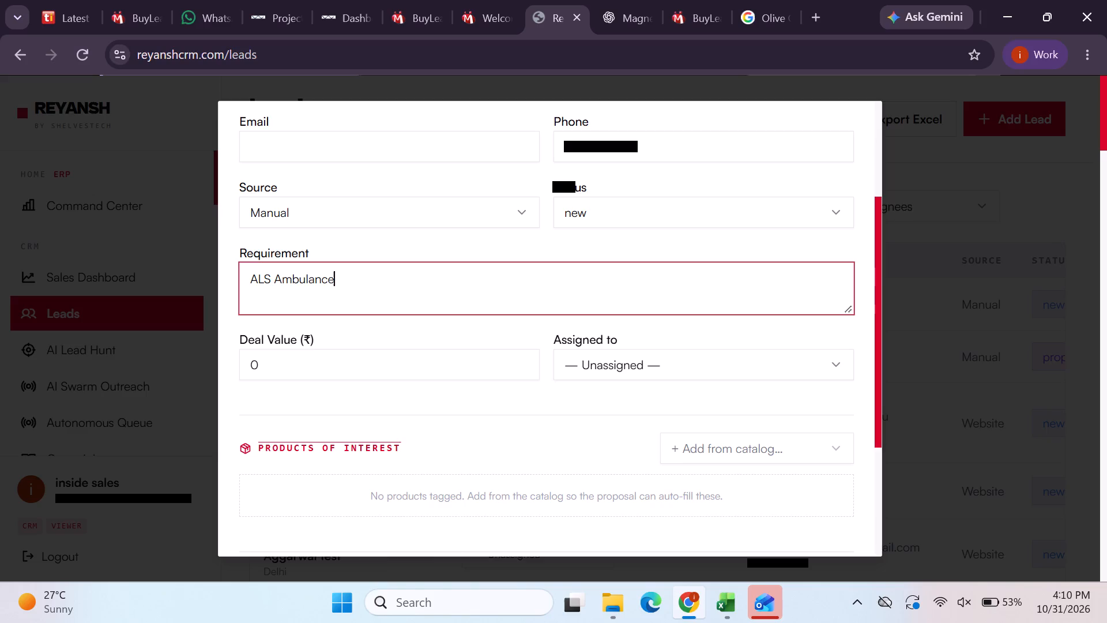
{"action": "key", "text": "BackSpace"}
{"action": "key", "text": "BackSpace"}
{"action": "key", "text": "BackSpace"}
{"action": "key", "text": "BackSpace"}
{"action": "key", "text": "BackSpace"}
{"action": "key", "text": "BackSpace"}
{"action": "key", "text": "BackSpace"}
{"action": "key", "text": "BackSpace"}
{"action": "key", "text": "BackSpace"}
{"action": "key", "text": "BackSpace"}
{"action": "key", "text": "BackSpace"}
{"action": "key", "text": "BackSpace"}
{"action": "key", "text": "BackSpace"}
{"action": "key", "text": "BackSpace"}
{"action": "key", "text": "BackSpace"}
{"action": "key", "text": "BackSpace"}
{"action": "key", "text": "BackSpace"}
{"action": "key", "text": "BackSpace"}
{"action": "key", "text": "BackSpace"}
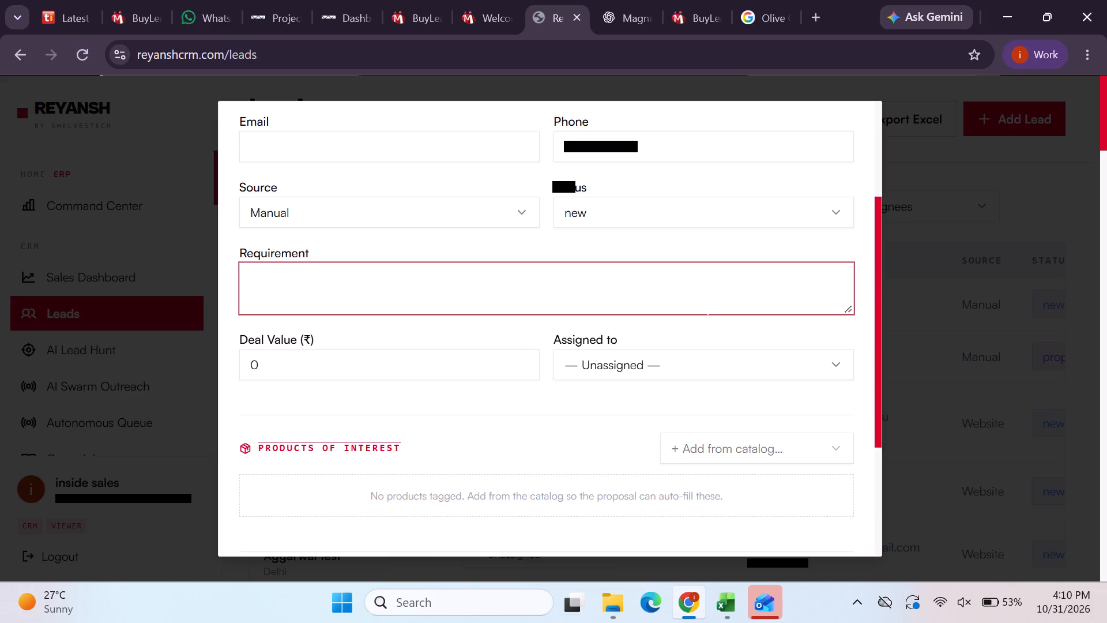
Enter "Looking for Ambulance ..(No equirement for Now)" as the lead's requirement.
{"action": "key", "text": "l"}
{"action": "type", "text": "ooking for"}
{"action": "key", "text": "space"}
{"action": "type", "text": "mbulance"}
{"action": "key", "text": "space"}
{"action": "type", "text": ".."}
{"action": "key", "text": "shift+parenleft"}
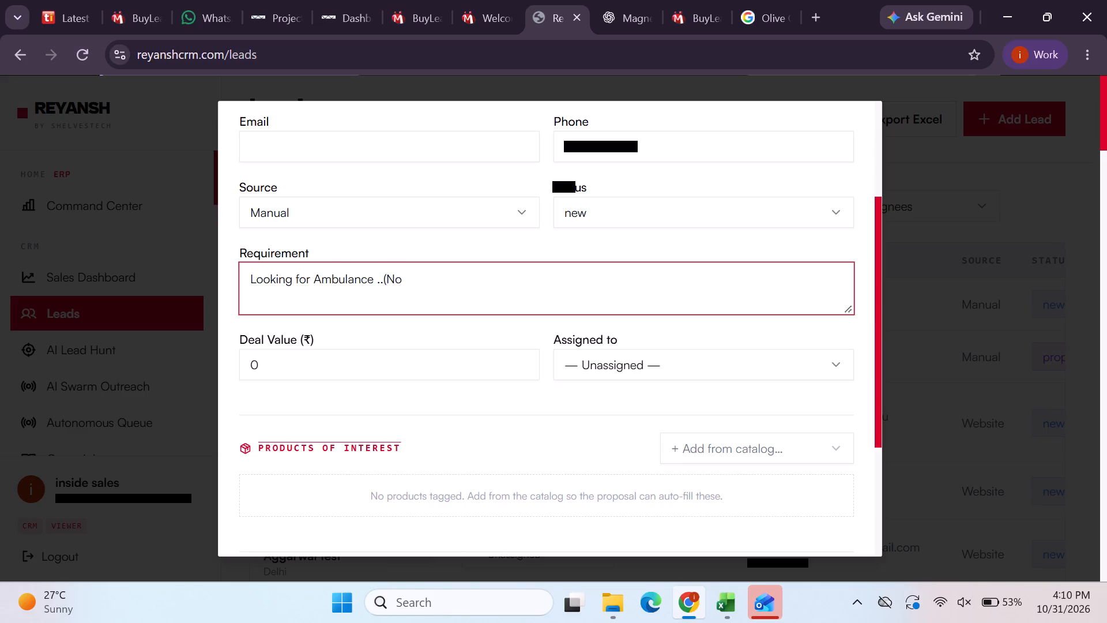
{"action": "key", "text": "e"}
{"action": "type", "text": "quirement"}
{"action": "key", "text": "space"}
{"action": "type", "text": "for"}
{"action": "key", "text": "space"}
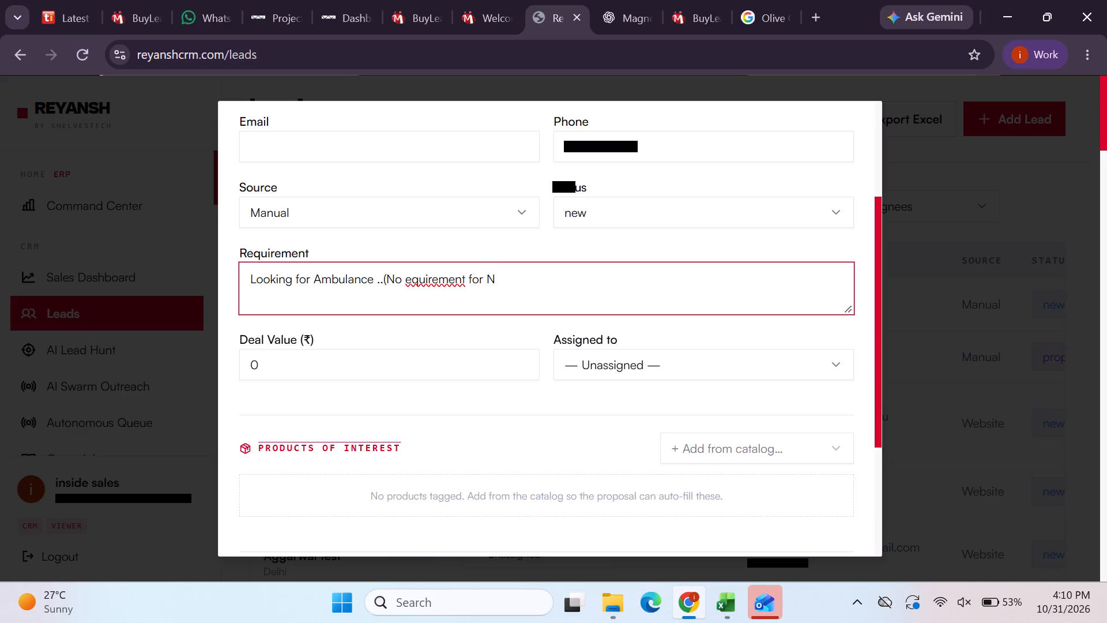
{"action": "type", "text": "oe"}
{"action": "key", "text": "space"}
{"action": "key", "text": "BackSpace"}
{"action": "key", "text": "BackSpace"}
{"action": "key", "text": "w"}
{"action": "key", "text": "shift+parenright"}
Assign the Indian Red Cross Society lead to the fifth team member in the assignee list.
{"action": "left_click", "coordinate": [796, 363]}
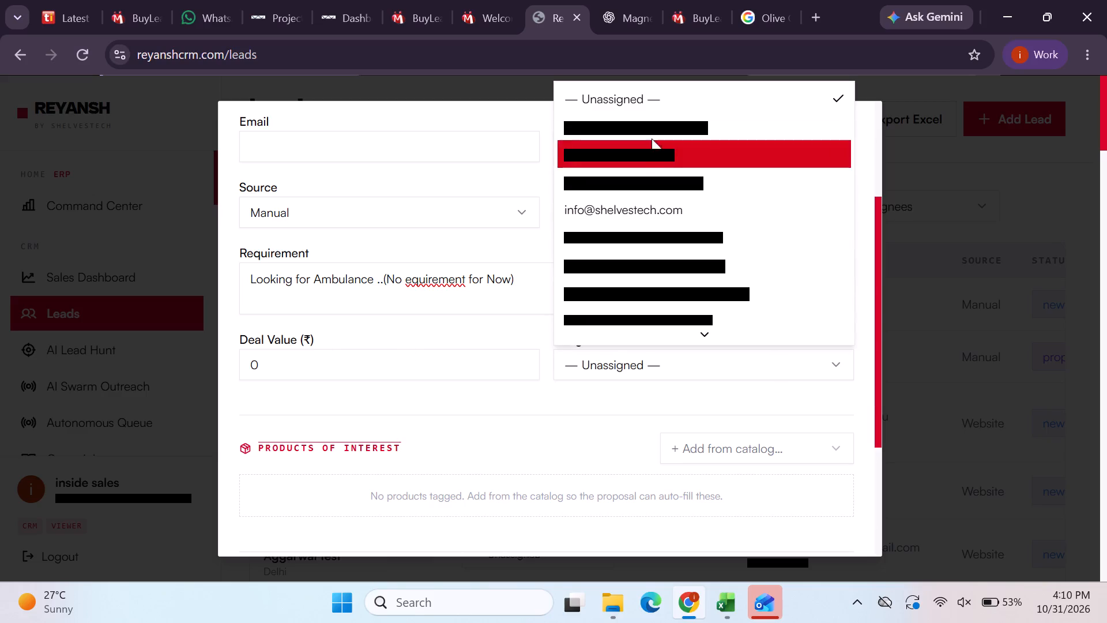
{"action": "left_click", "coordinate": [606, 239]}
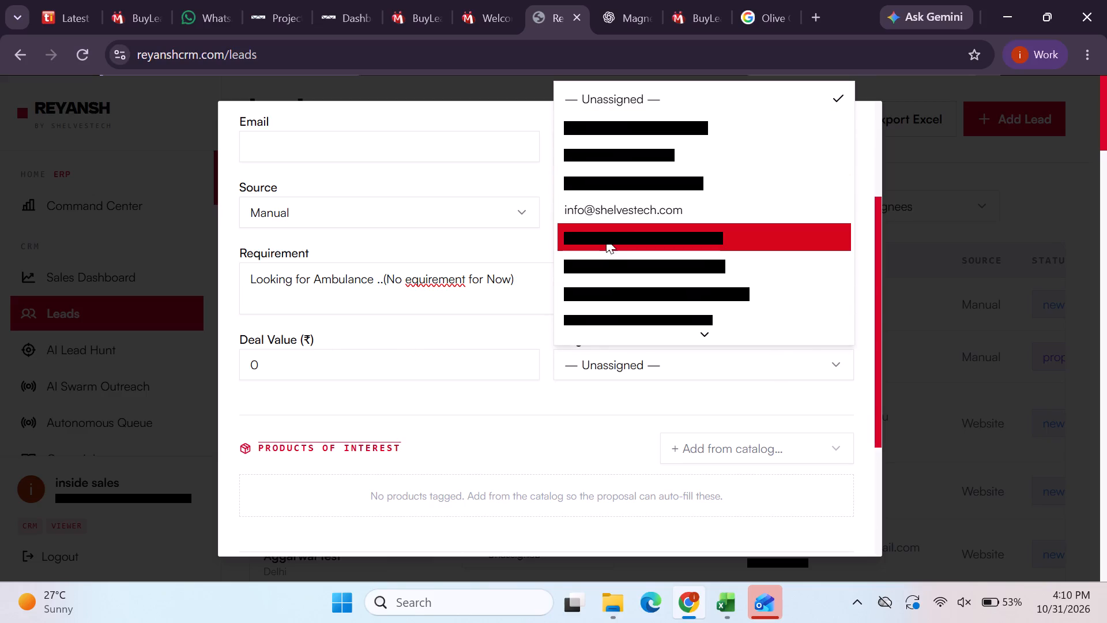
Check the completed form and save the Indian Red Cross Society lead.
{"action": "scroll", "coordinate": [800, 407], "scroll_direction": "down", "scroll_amount": 5}
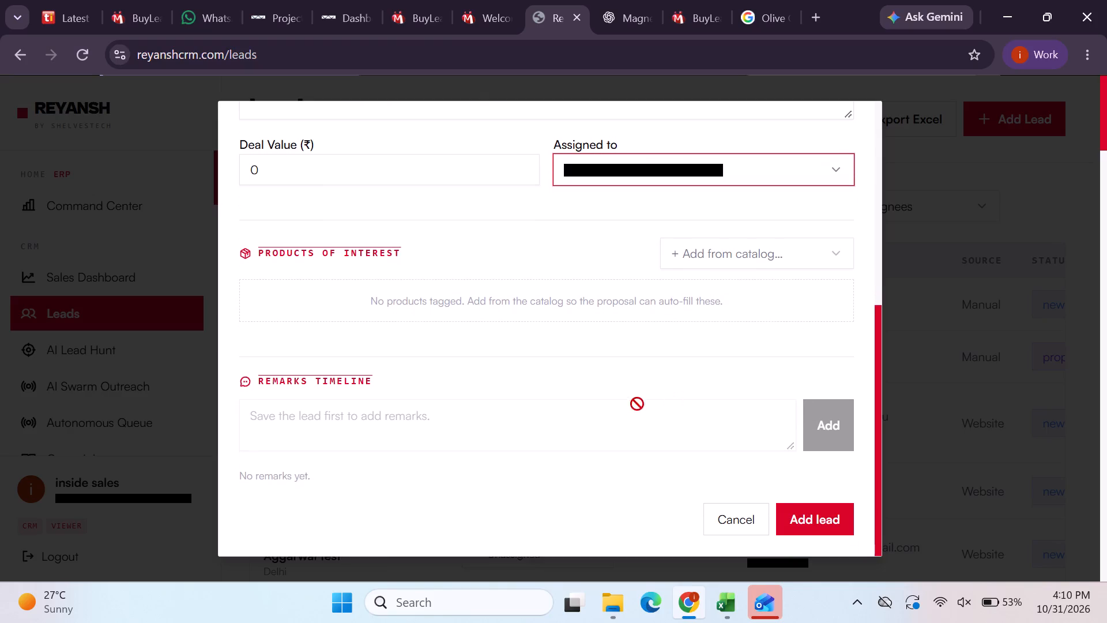
{"action": "scroll", "coordinate": [622, 418], "scroll_direction": "up", "scroll_amount": 2}
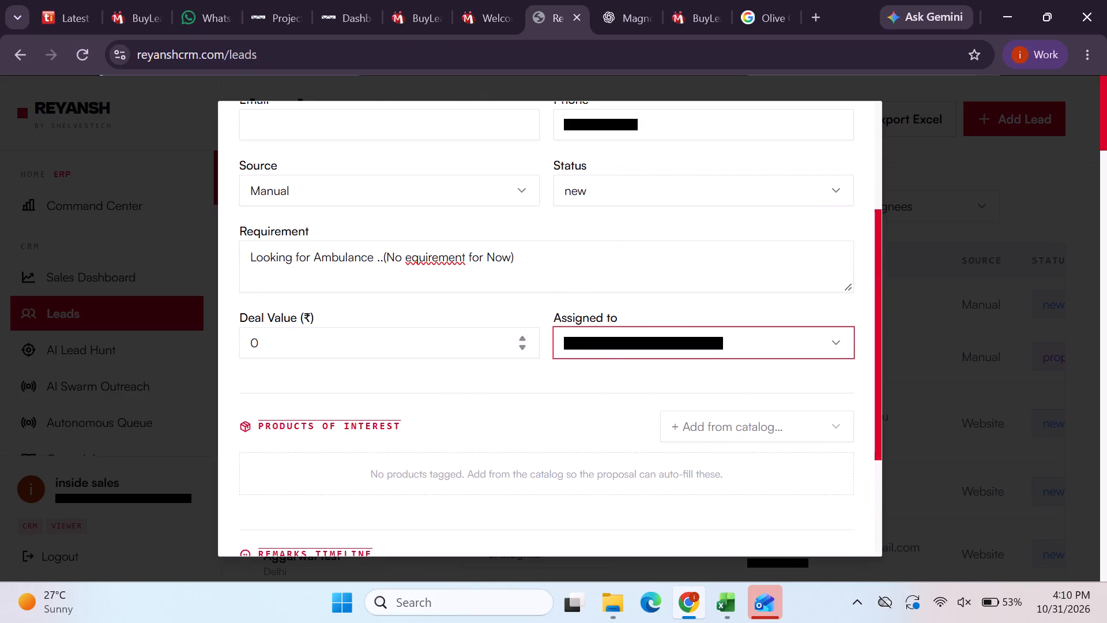
{"action": "scroll", "coordinate": [780, 403], "scroll_direction": "down", "scroll_amount": 4}
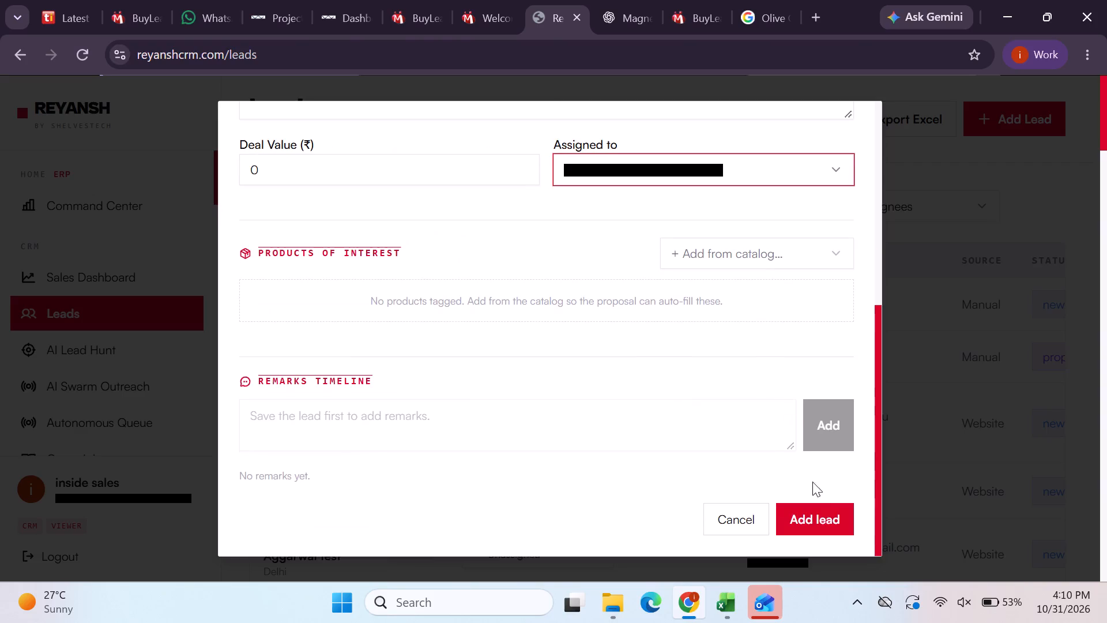
{"action": "scroll", "coordinate": [598, 386], "scroll_direction": "up", "scroll_amount": 1}
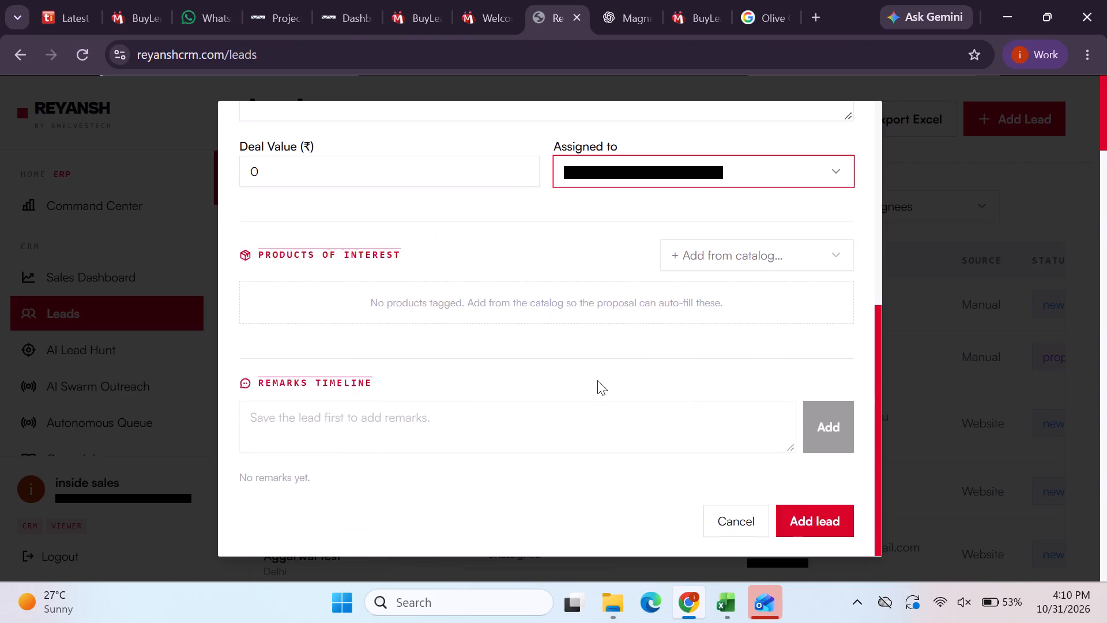
{"action": "scroll", "coordinate": [597, 380], "scroll_direction": "up", "scroll_amount": 2}
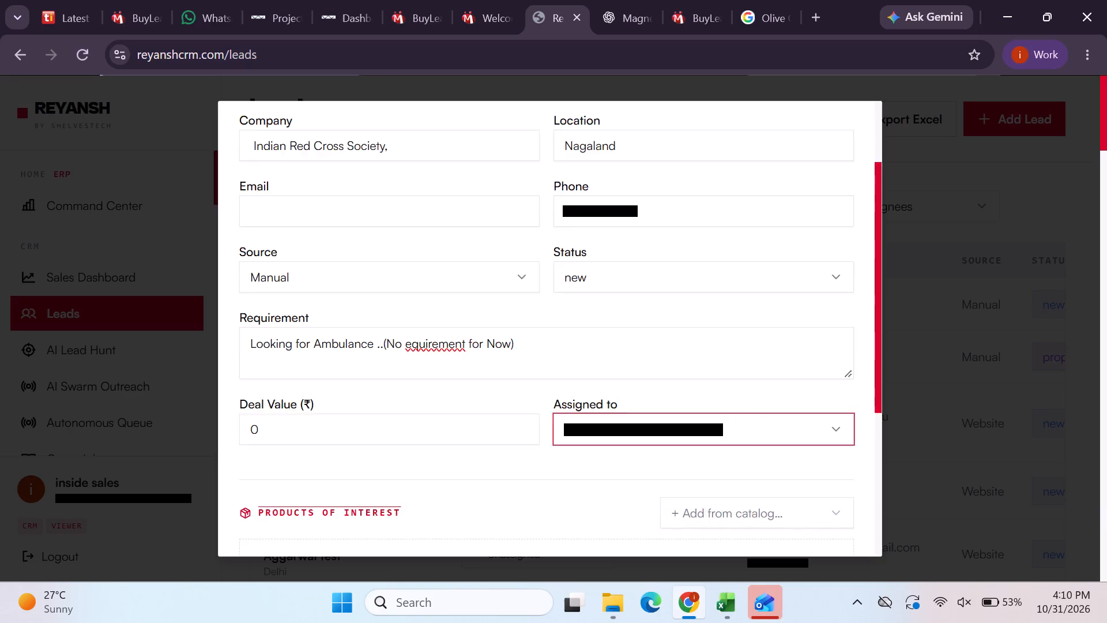
{"action": "scroll", "coordinate": [683, 328], "scroll_direction": "up", "scroll_amount": 2}
{"action": "scroll", "coordinate": [688, 323], "scroll_direction": "down", "scroll_amount": 6}
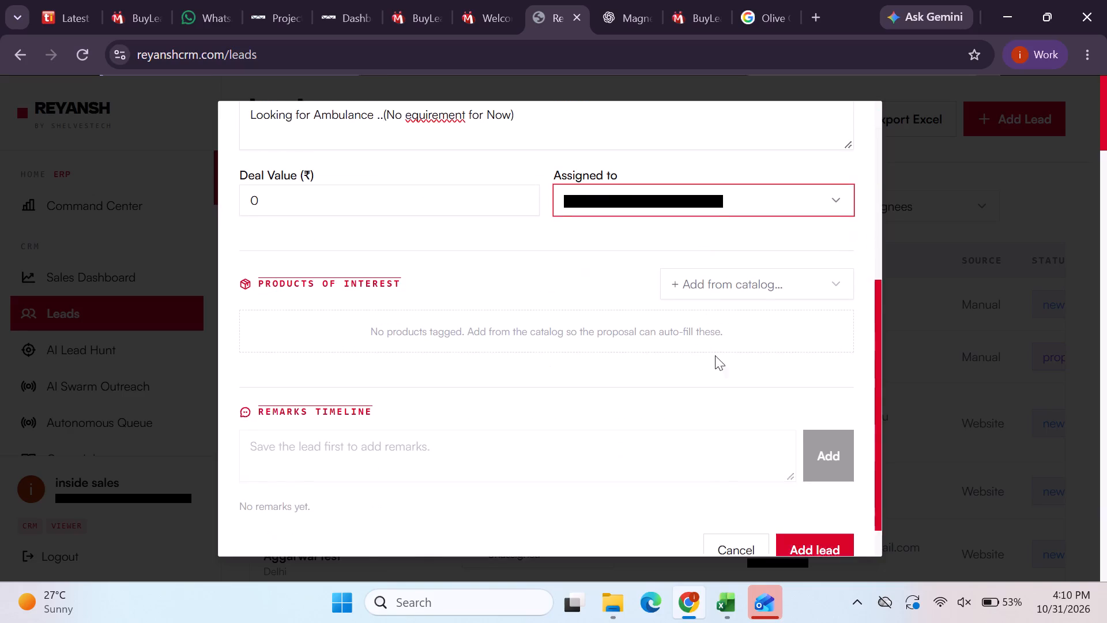
{"action": "left_click", "coordinate": [805, 516]}
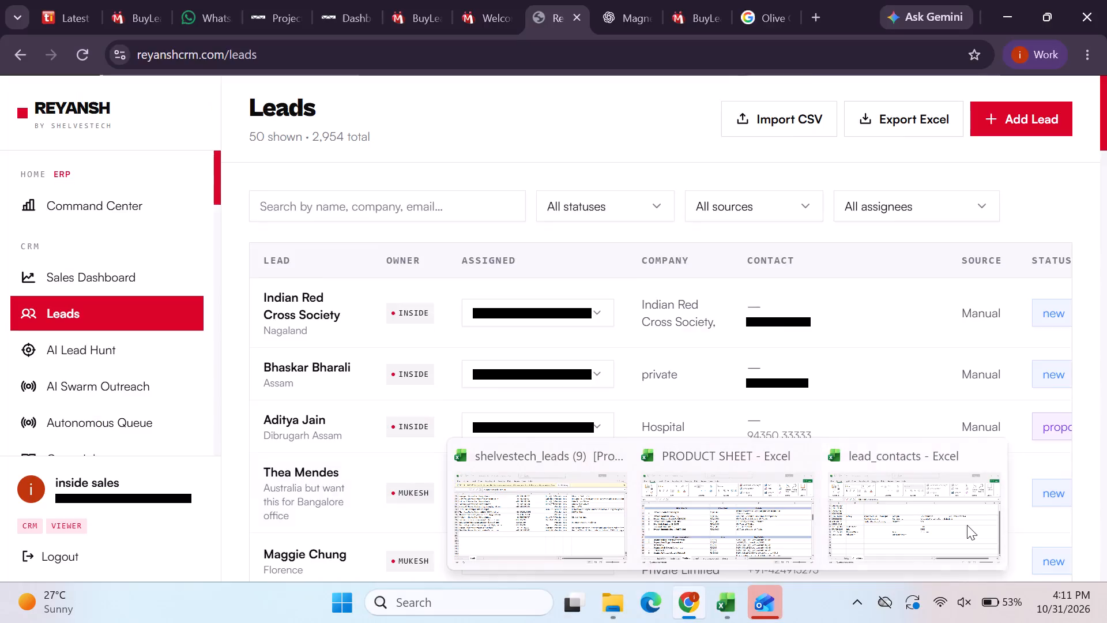
Switch to the lead_contacts workbook and fill row 10, the Indian Red Cross Society entry, with light green.
{"action": "left_click", "coordinate": [953, 517]}
{"action": "left_click", "coordinate": [356, 427]}
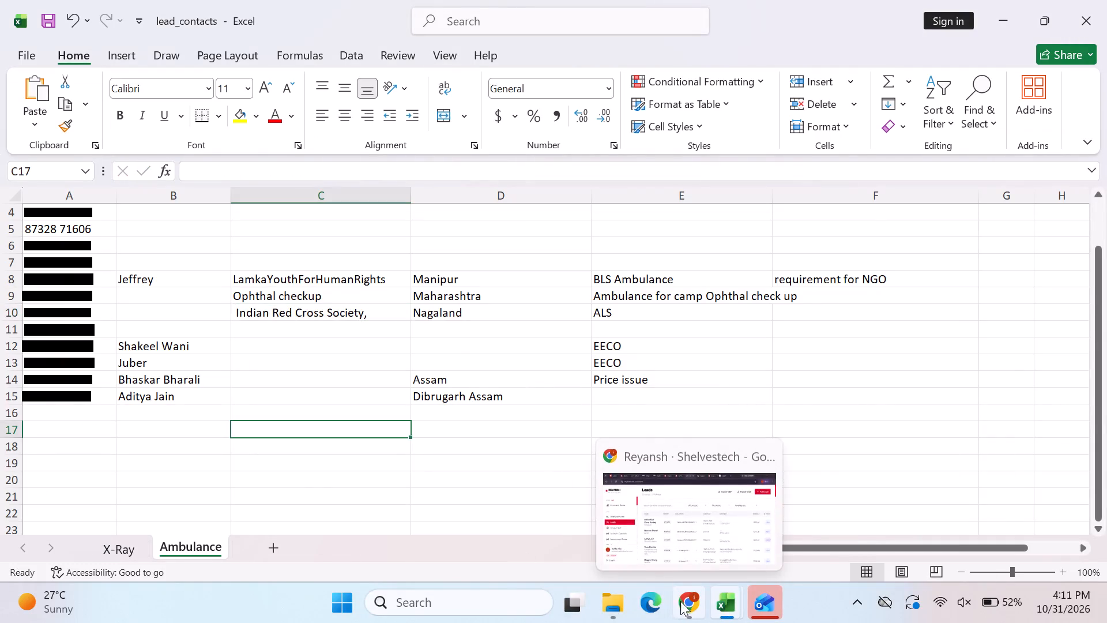
{"action": "left_click", "coordinate": [669, 548]}
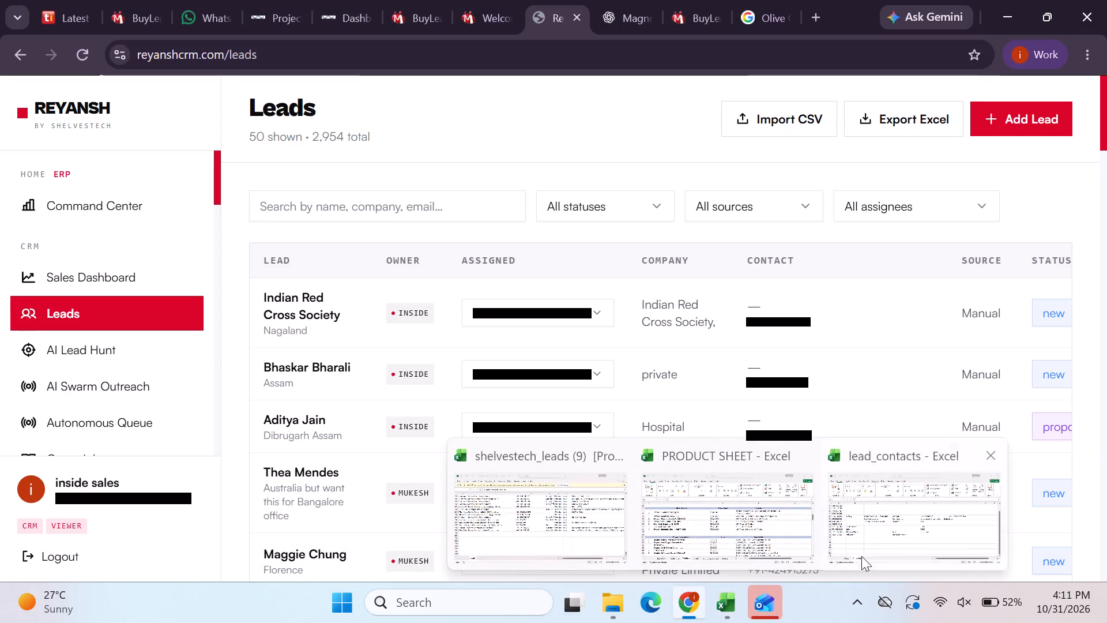
{"action": "left_click", "coordinate": [892, 547]}
{"action": "left_click", "coordinate": [149, 473]}
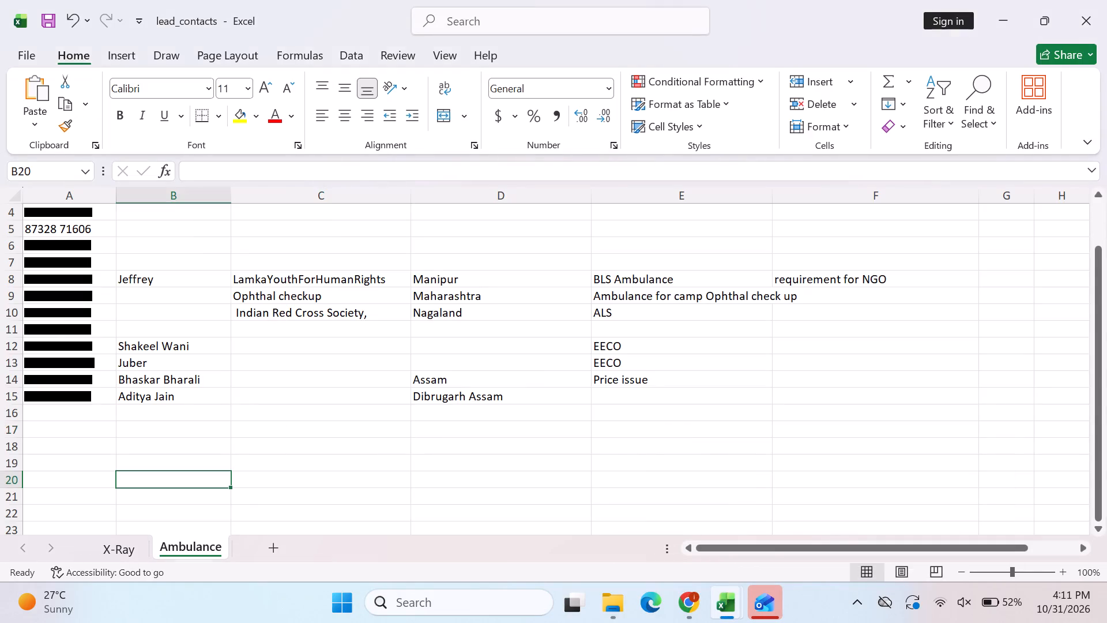
{"action": "left_click", "coordinate": [5, 315]}
{"action": "left_click", "coordinate": [257, 117]}
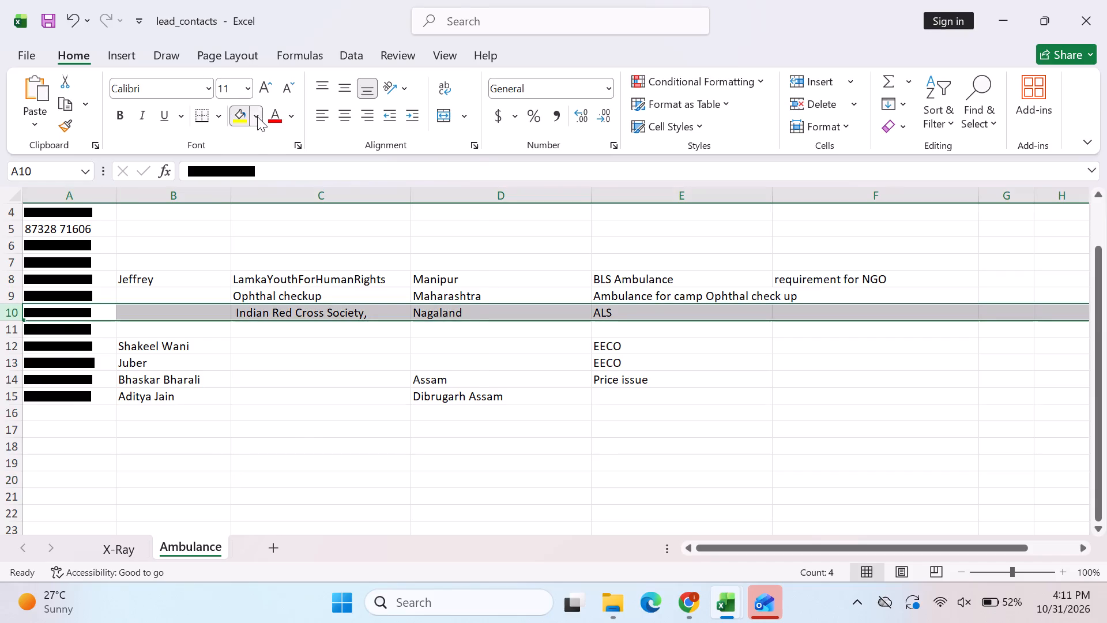
{"action": "left_click", "coordinate": [386, 247]}
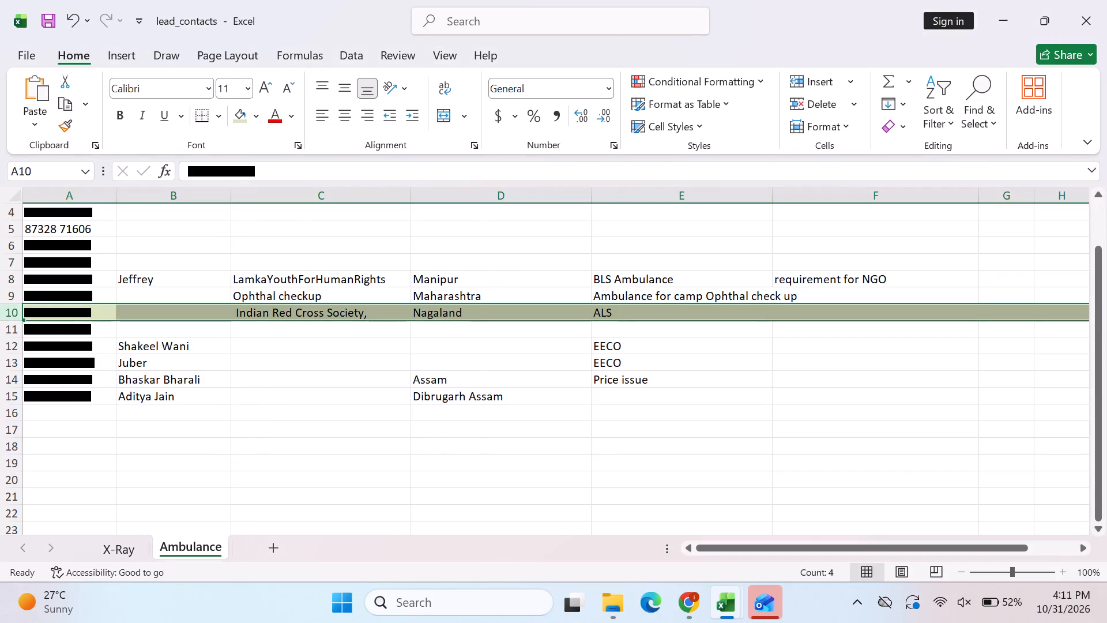
Fill rows 14 and 15 of the Ambulance sheet with the same light green.
{"action": "left_click", "coordinate": [9, 378]}
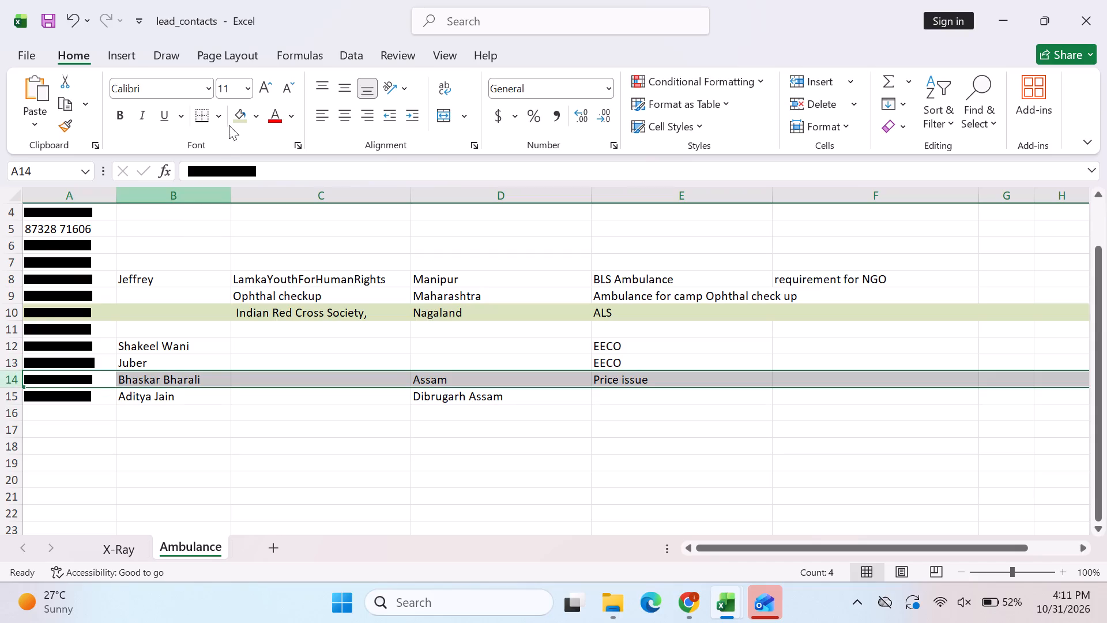
{"action": "left_click", "coordinate": [240, 111]}
{"action": "left_click", "coordinate": [10, 398]}
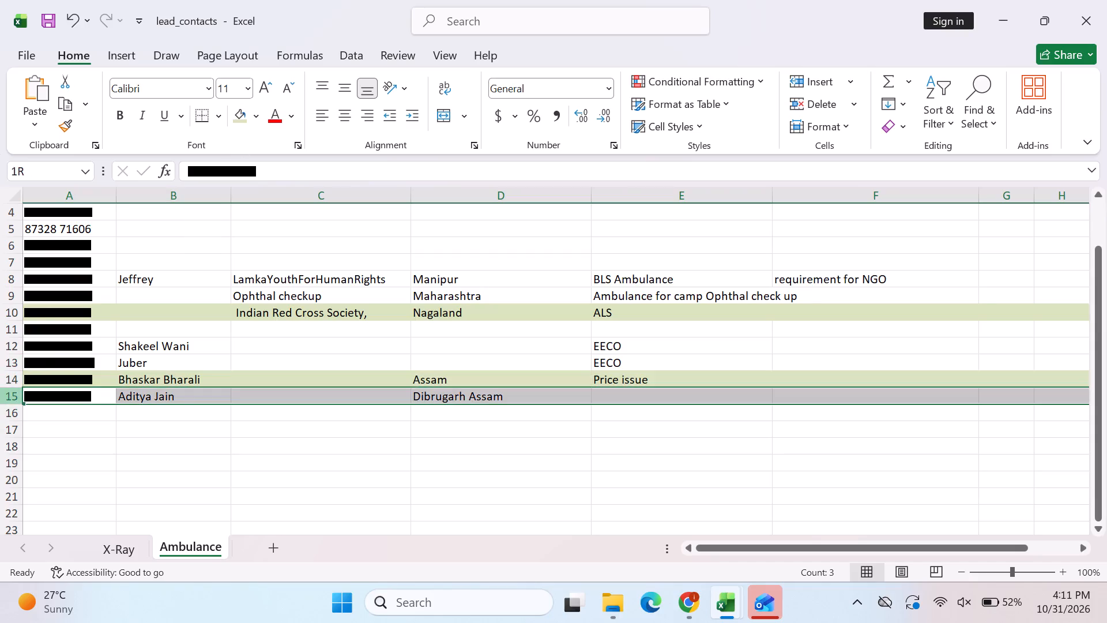
{"action": "left_click", "coordinate": [234, 118]}
{"action": "left_click", "coordinate": [338, 472]}
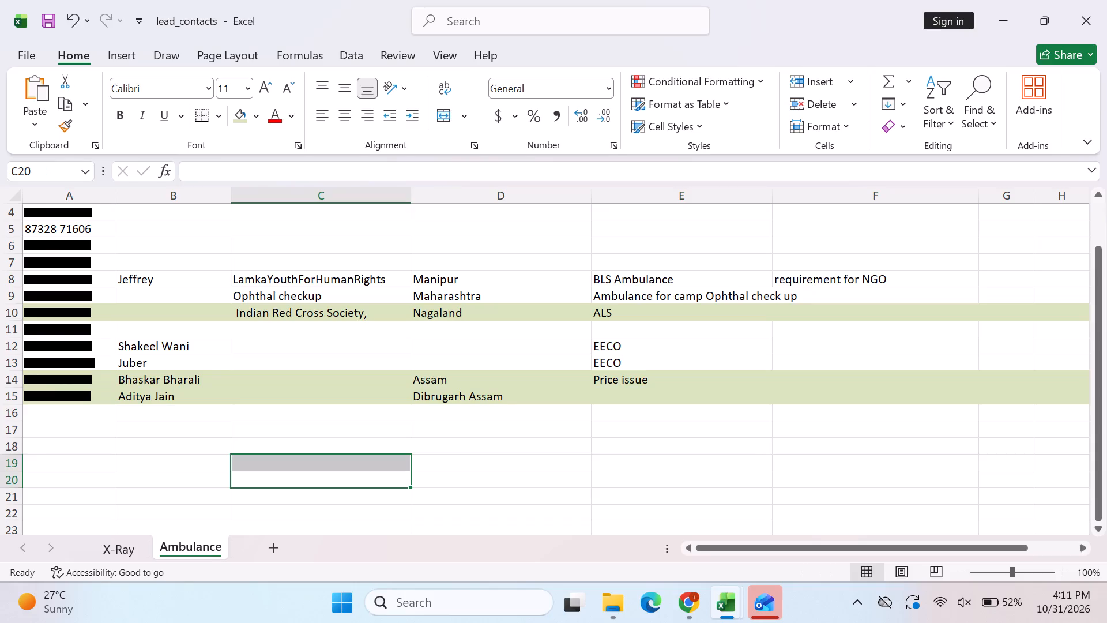
Copy the phone number from cell A9 into the Phone field of a new lead in the CRM.
{"action": "left_click", "coordinate": [32, 295]}
{"action": "double_click", "coordinate": [82, 297]}
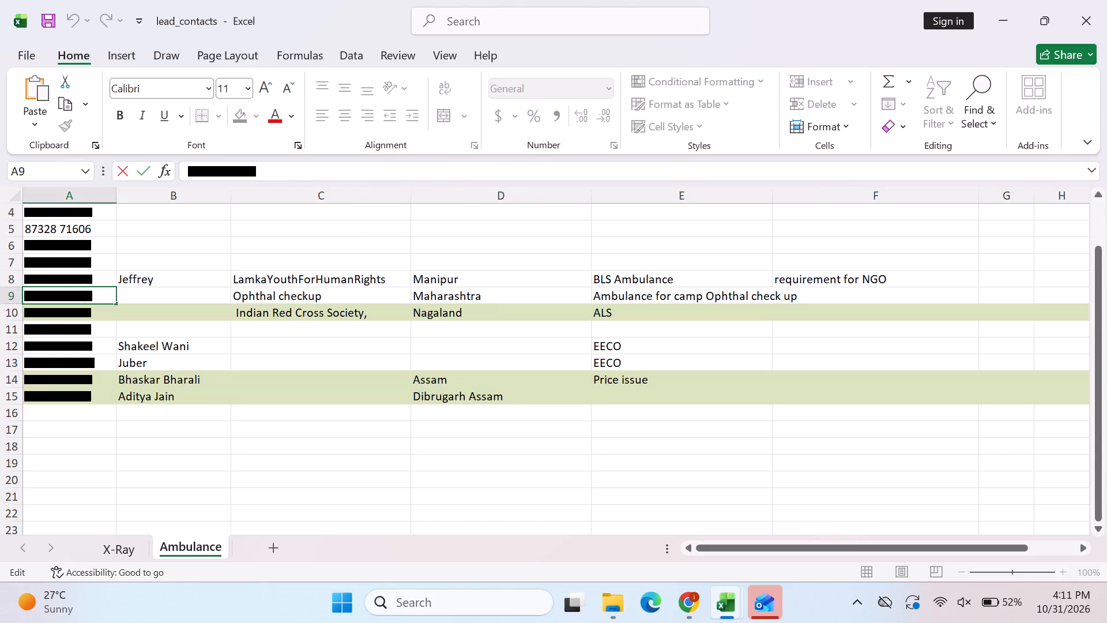
{"action": "left_click_drag", "start_coordinate": [24, 294], "coordinate": [100, 297]}
{"action": "key", "text": "ctrl+c"}
{"action": "left_click", "coordinate": [688, 596]}
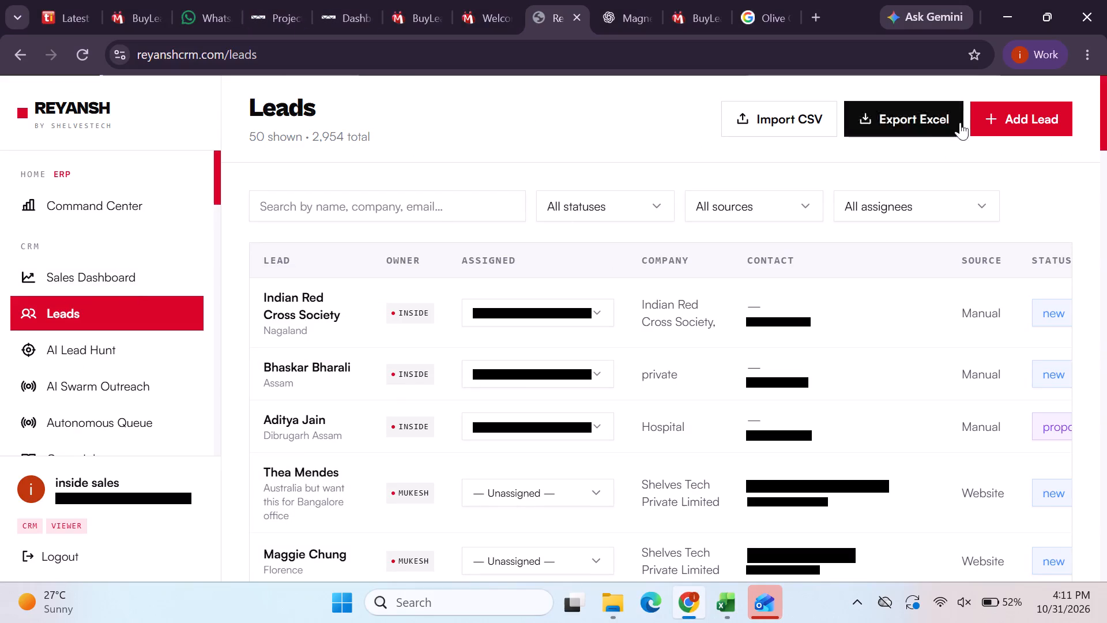
{"action": "left_click", "coordinate": [1024, 121]}
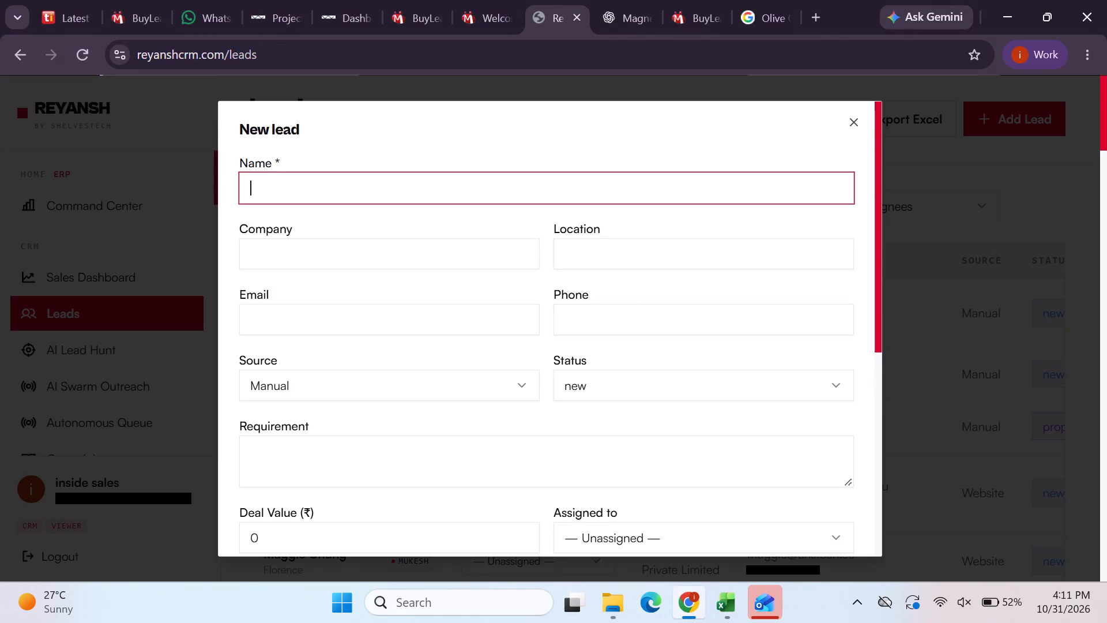
{"action": "left_click", "coordinate": [623, 314]}
{"action": "key", "text": "ctrl+v"}
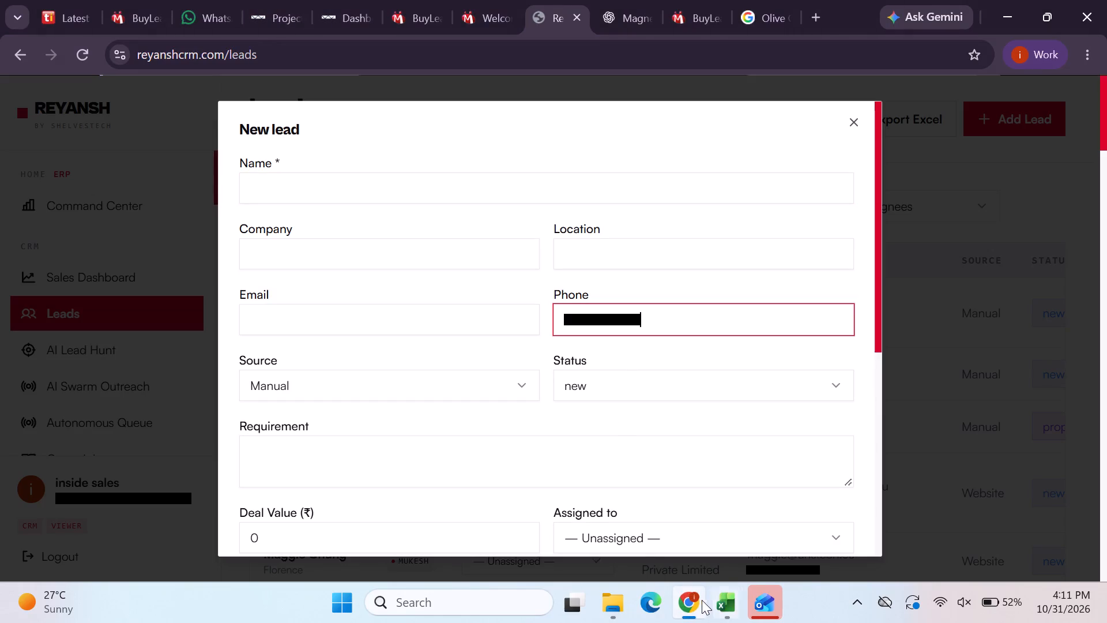
Copy "Ophthal checkup" from cell C9 of the Ambulance sheet and begin the new lead's Company entry with "for".
{"action": "left_click", "coordinate": [700, 599]}
{"action": "left_click", "coordinate": [231, 296]}
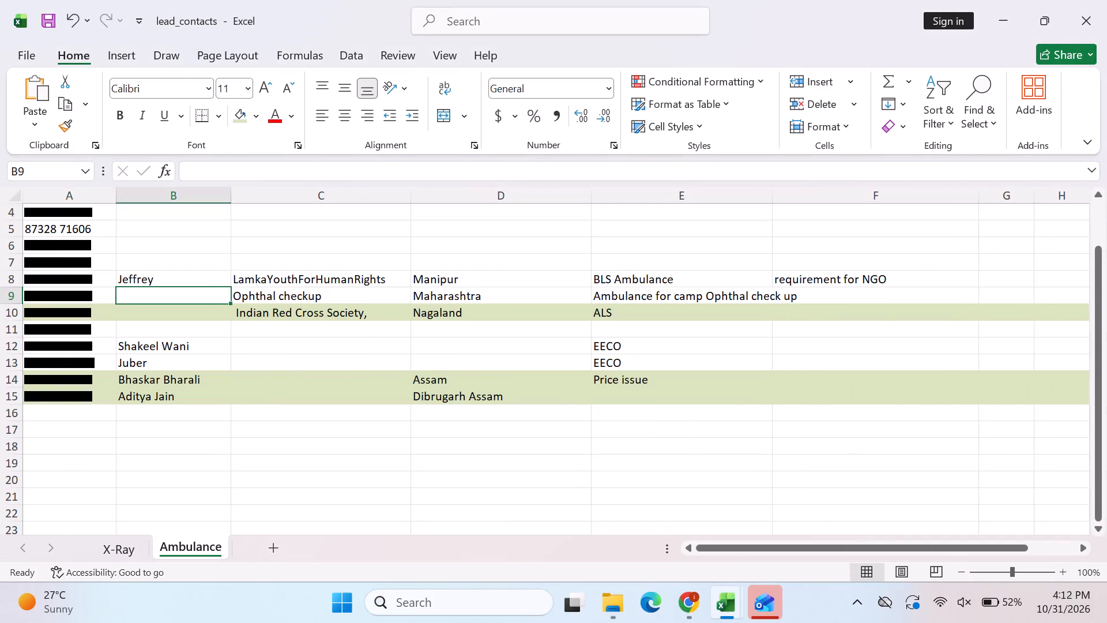
{"action": "double_click", "coordinate": [238, 295]}
{"action": "left_click_drag", "start_coordinate": [234, 295], "coordinate": [306, 295]}
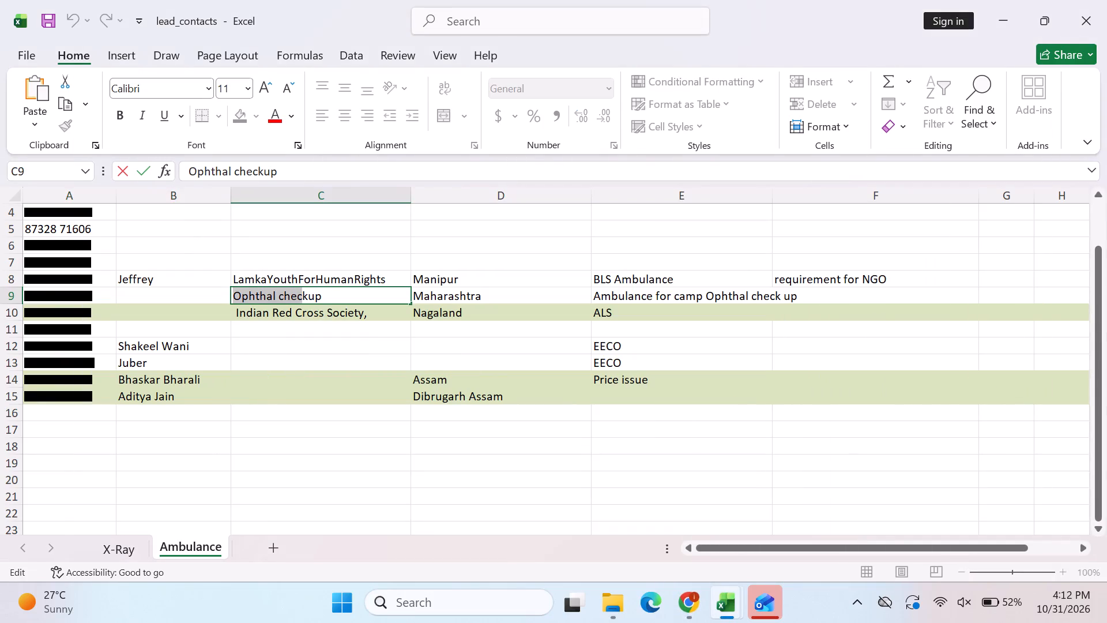
{"action": "left_click_drag", "start_coordinate": [306, 295], "coordinate": [323, 297]}
{"action": "key", "text": "ctrl+c"}
{"action": "left_click", "coordinate": [690, 602]}
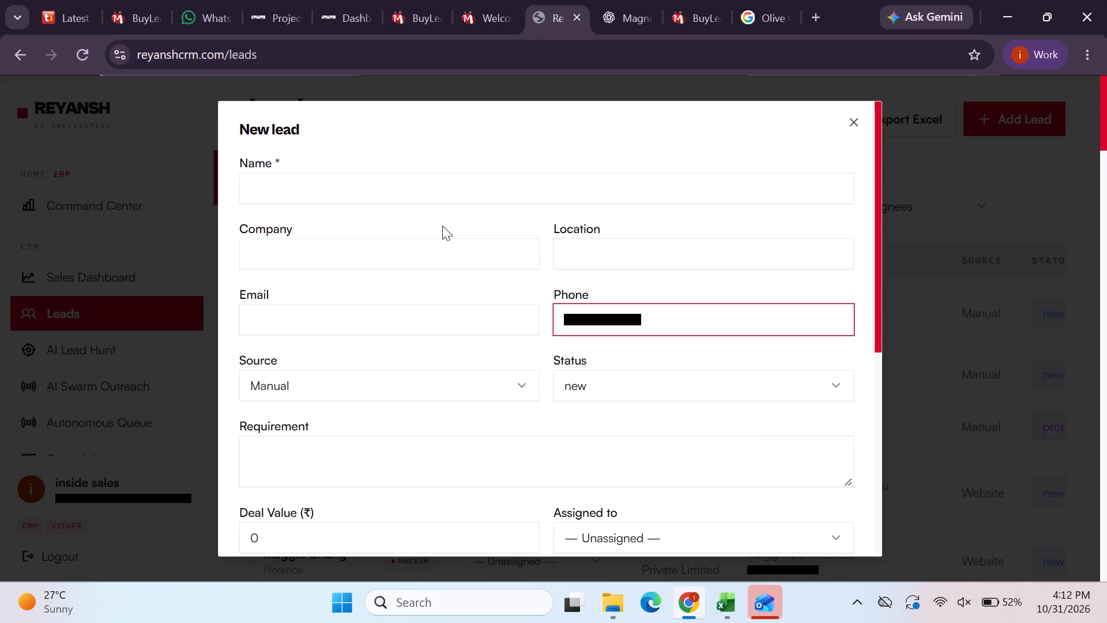
{"action": "left_click", "coordinate": [262, 251]}
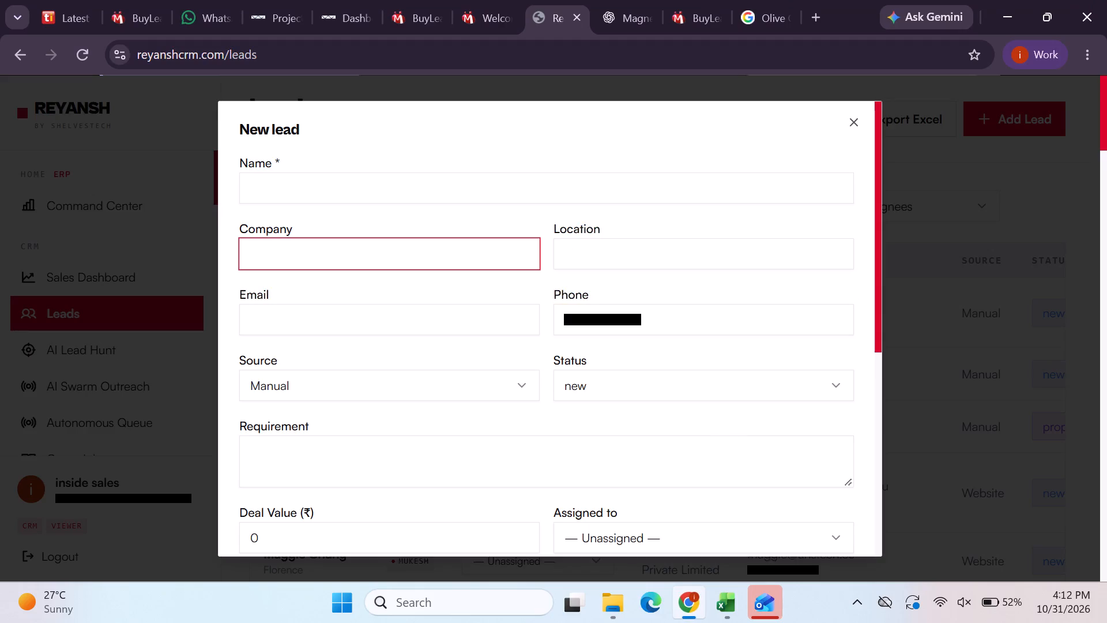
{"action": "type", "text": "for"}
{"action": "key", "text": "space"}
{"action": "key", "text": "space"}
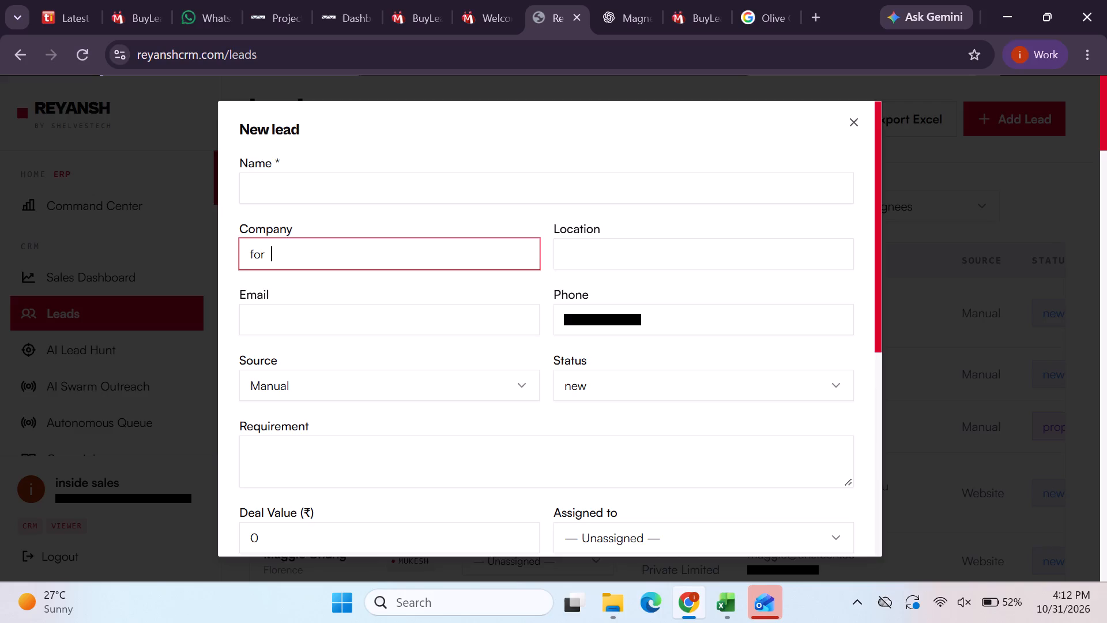
Paste the copied text into the new lead's Company field so it reads "for Ophthal checkup", with a single space after "for".
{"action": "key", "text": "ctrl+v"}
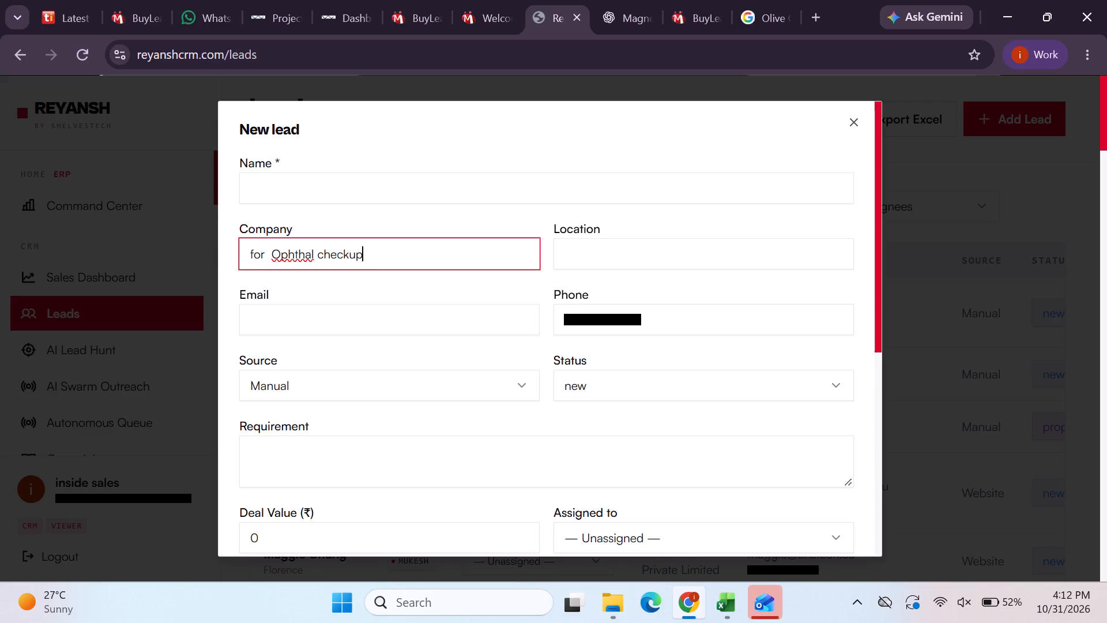
{"action": "left_click", "coordinate": [271, 252]}
{"action": "key", "text": "BackSpace"}
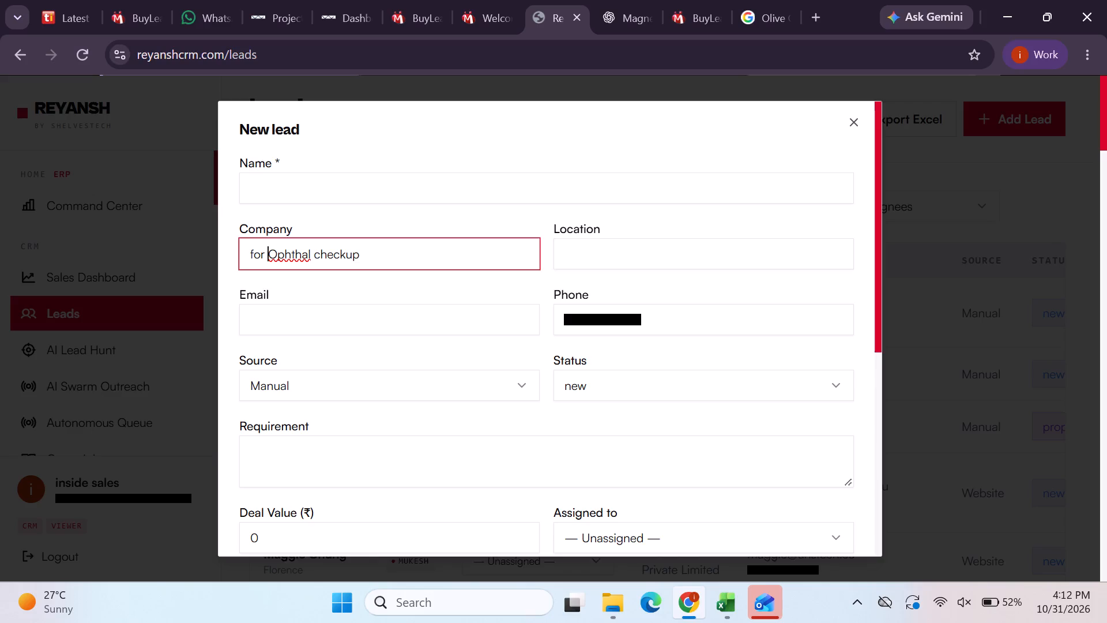
Begin adding text starting with "C" in front of "for Ophthal checkup" in the Company field.
{"action": "left_click", "coordinate": [248, 246]}
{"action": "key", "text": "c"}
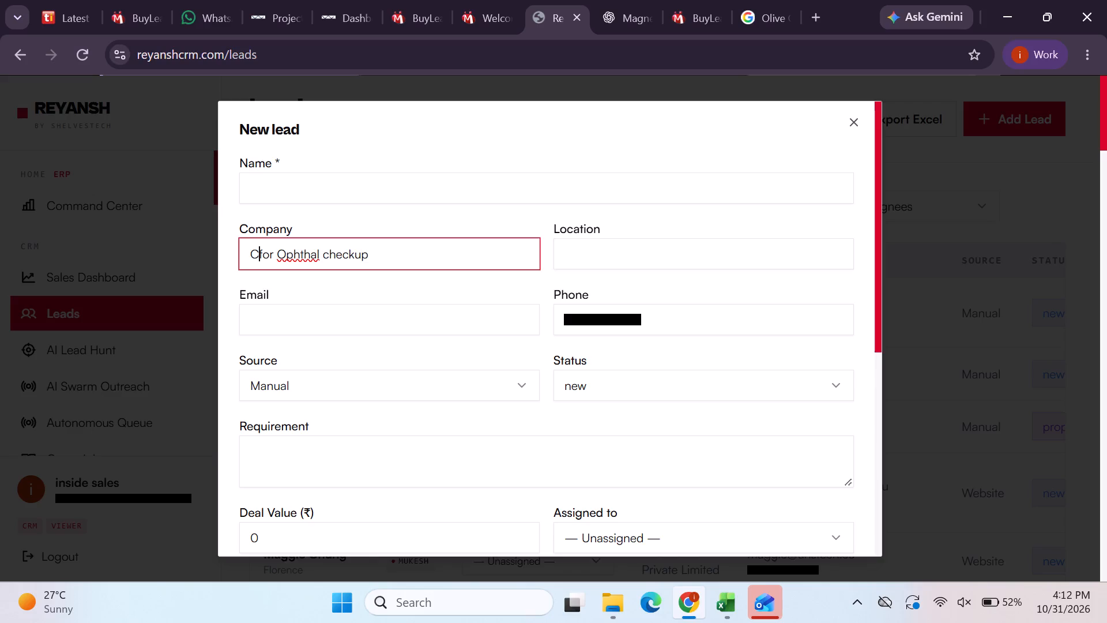
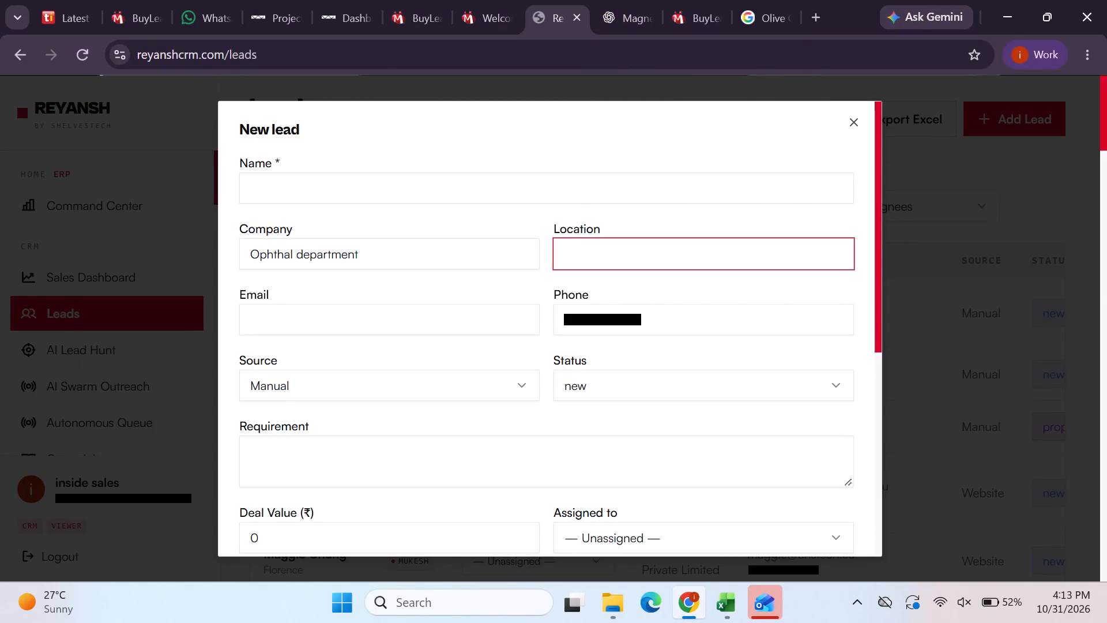
Enter "Maharashtra" as the new lead's Location, correcting the spelling with the suggested word.
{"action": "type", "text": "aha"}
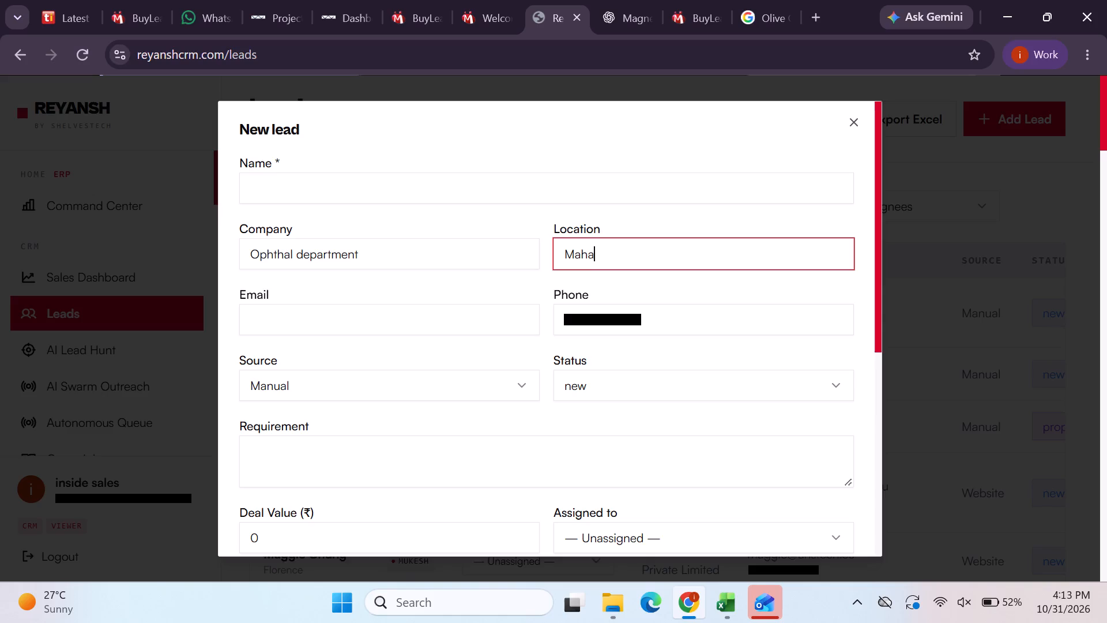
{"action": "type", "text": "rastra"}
Correct the misspelled Location entry of the new lead to the suggested spelling "Maharashtra".
{"action": "left_click", "coordinate": [588, 258]}
{"action": "key", "text": "Menu"}
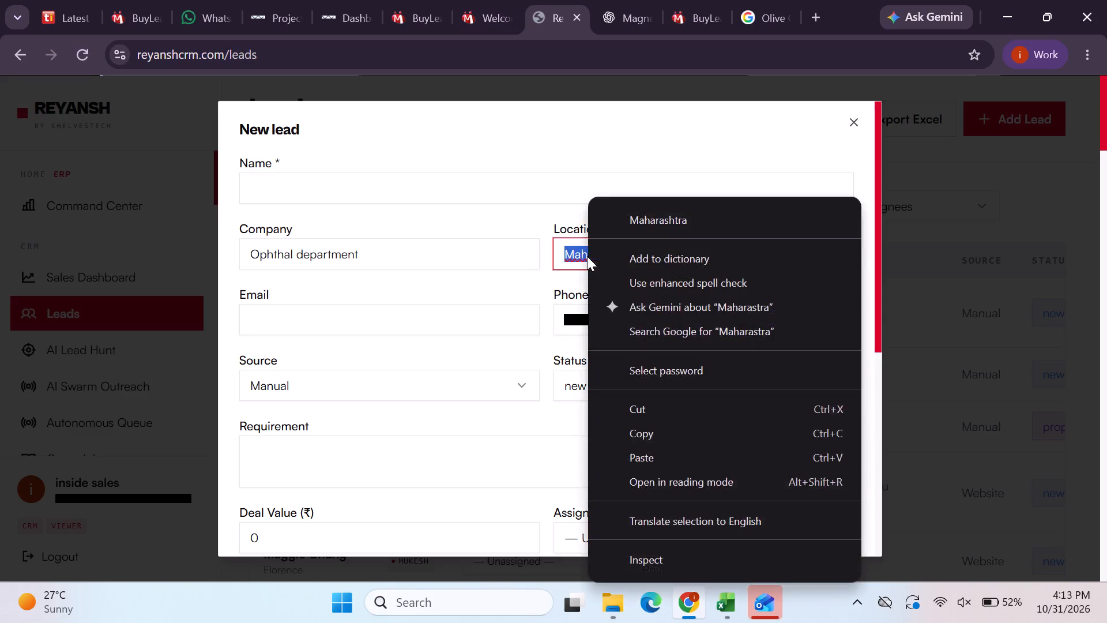
{"action": "left_click", "coordinate": [652, 220]}
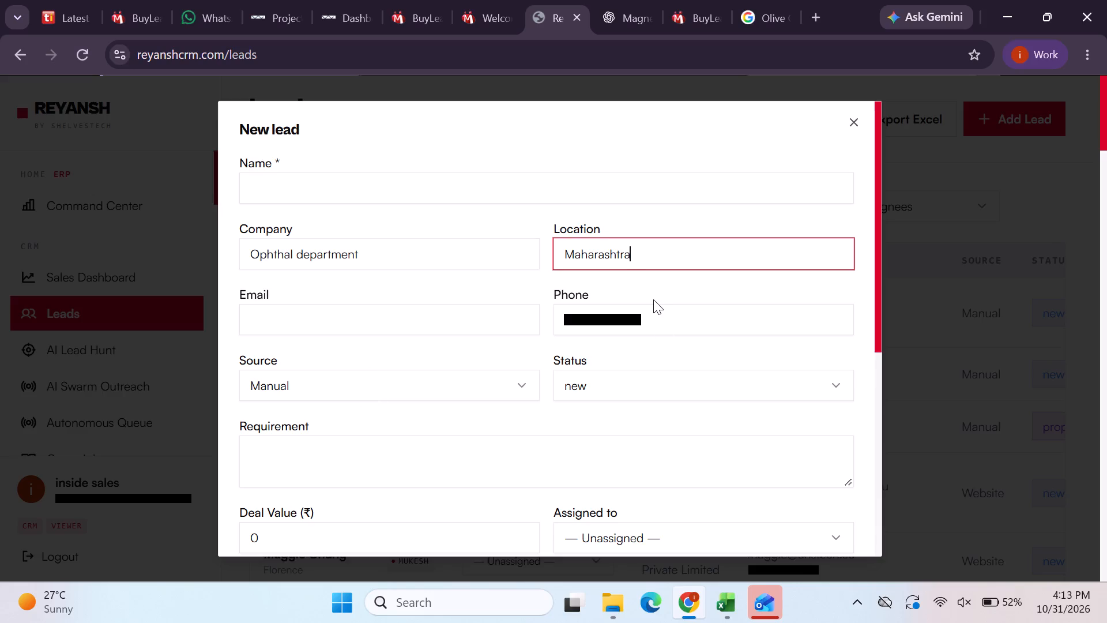
Open the Status choices for the new Ophthal department lead.
{"action": "left_click", "coordinate": [713, 382]}
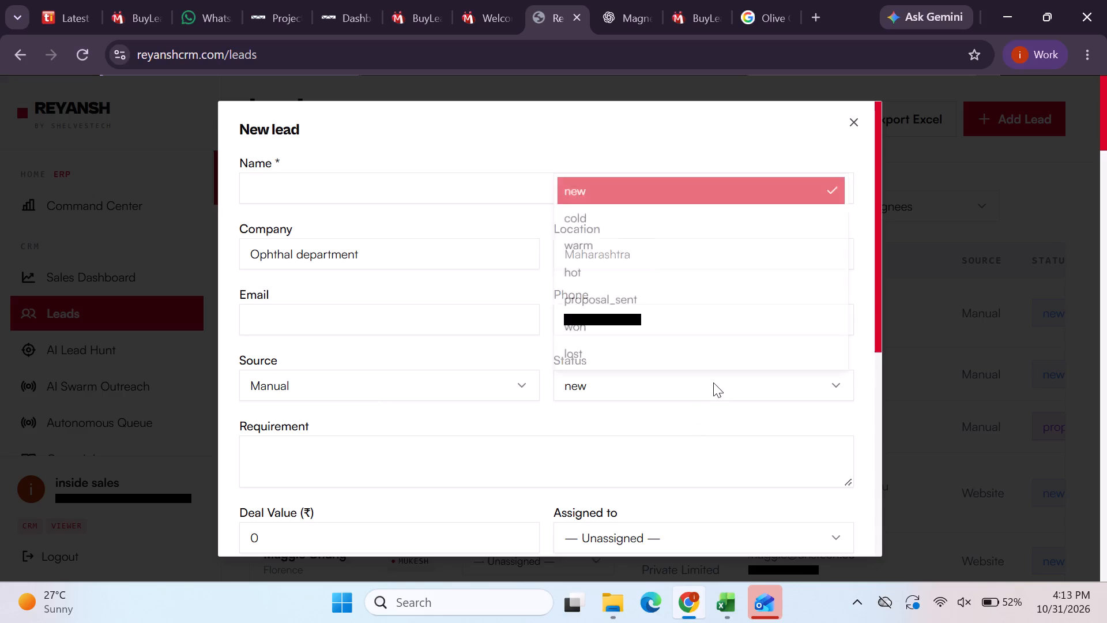
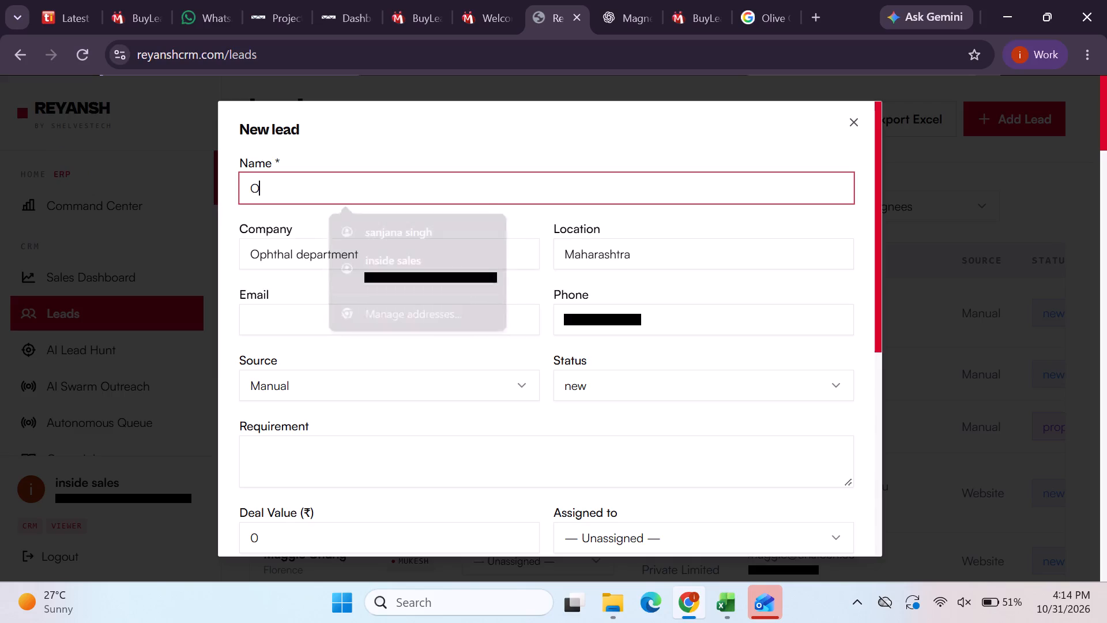
Clear the single letter entered in the new lead's Name field.
{"action": "key", "text": "BackSpace"}
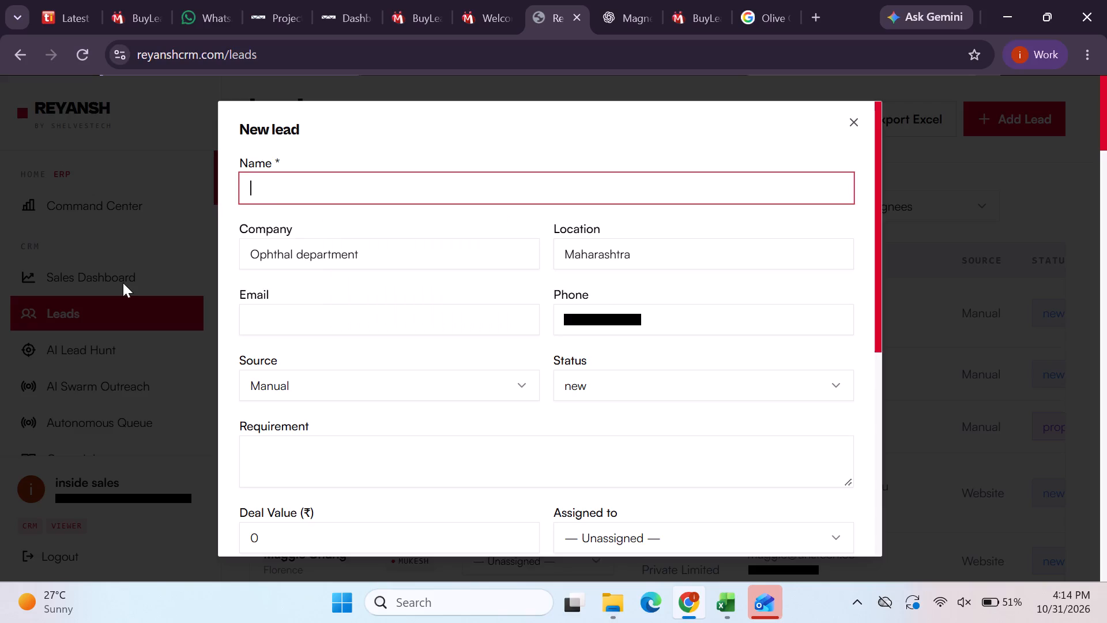
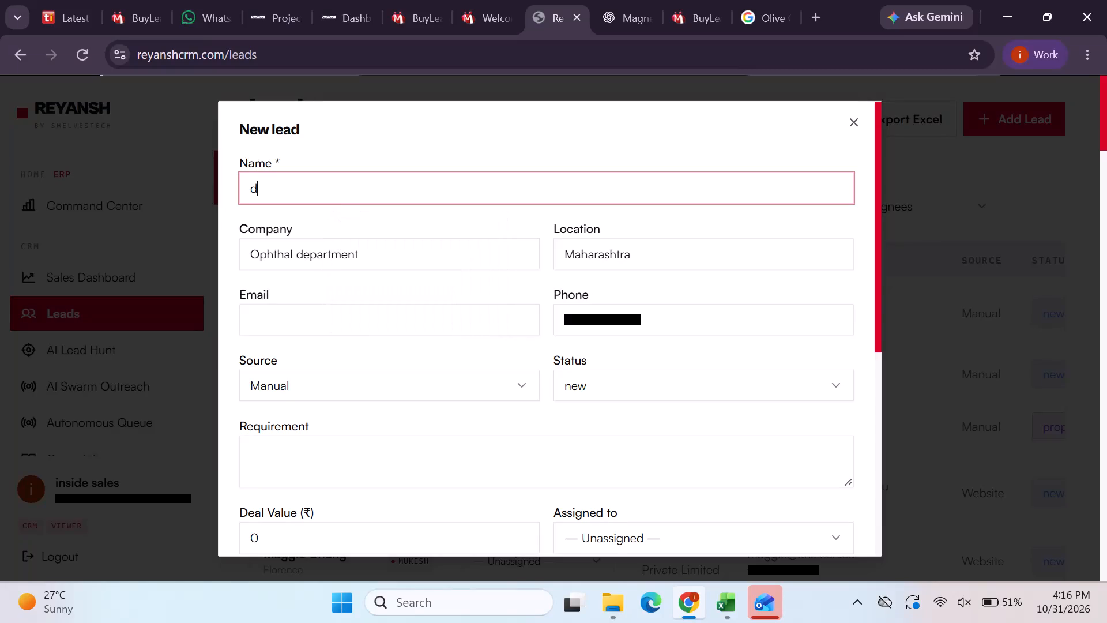
Enter "Dr. R P" as the new lead's name.
{"action": "key", "text": "d"}
{"action": "key", "text": "r"}
{"action": "type", "text": "."}
{"action": "key", "text": "space"}
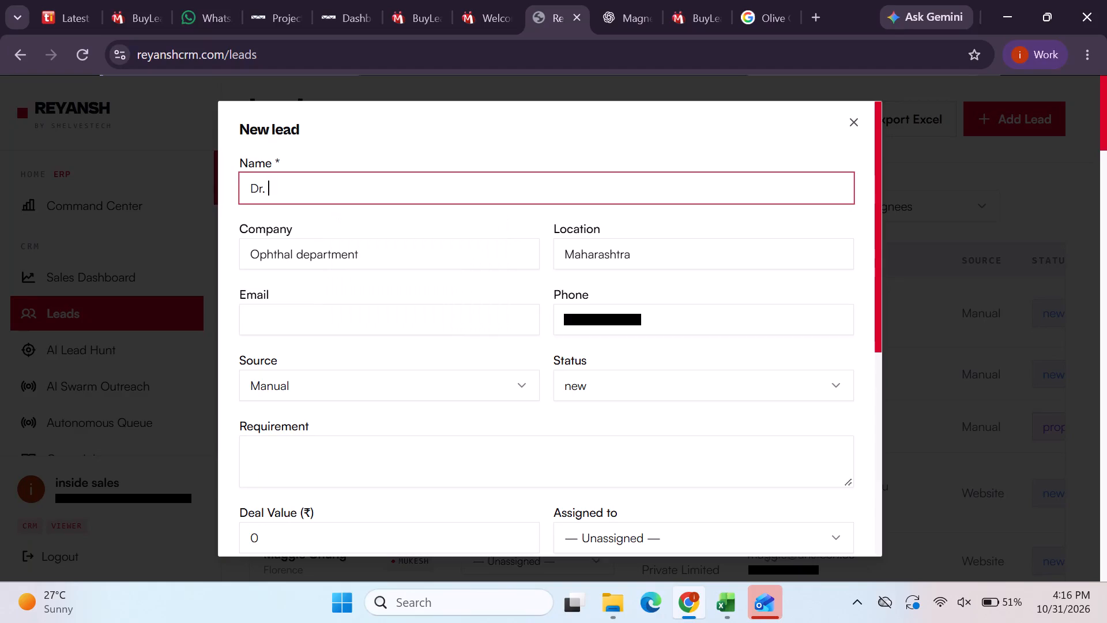
{"action": "key", "text": "r"}
{"action": "key", "text": "space"}
{"action": "key", "text": "p"}
{"action": "key", "text": "period"}
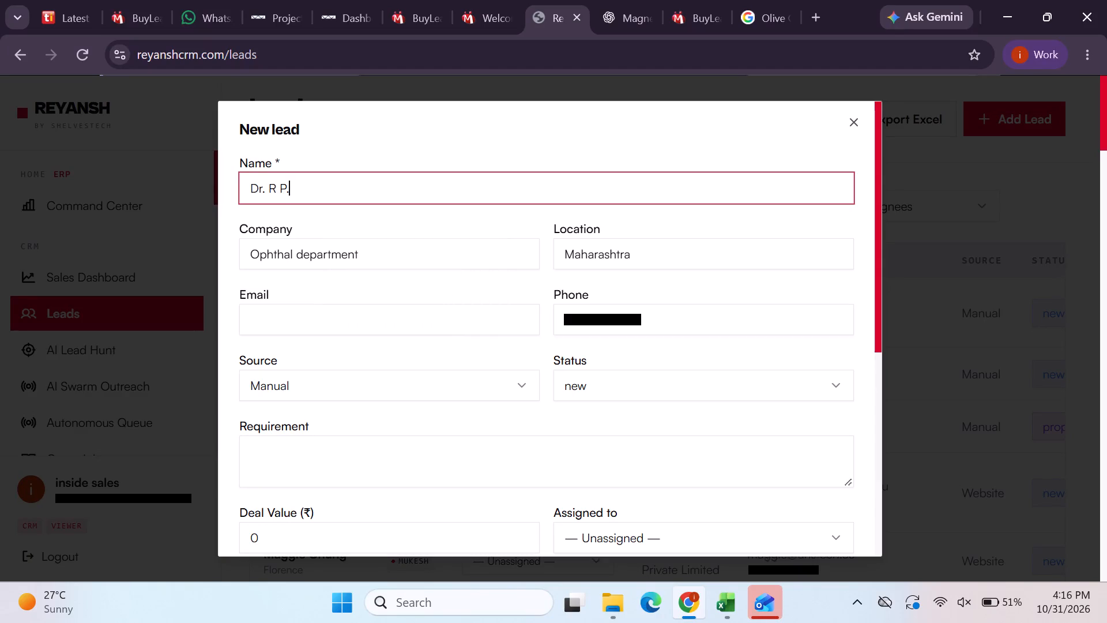
{"action": "key", "text": "BackSpace"}
Begin the new lead's Requirement text with "Requirement of Ambulance for".
{"action": "scroll", "coordinate": [663, 348], "scroll_direction": "down", "scroll_amount": 1}
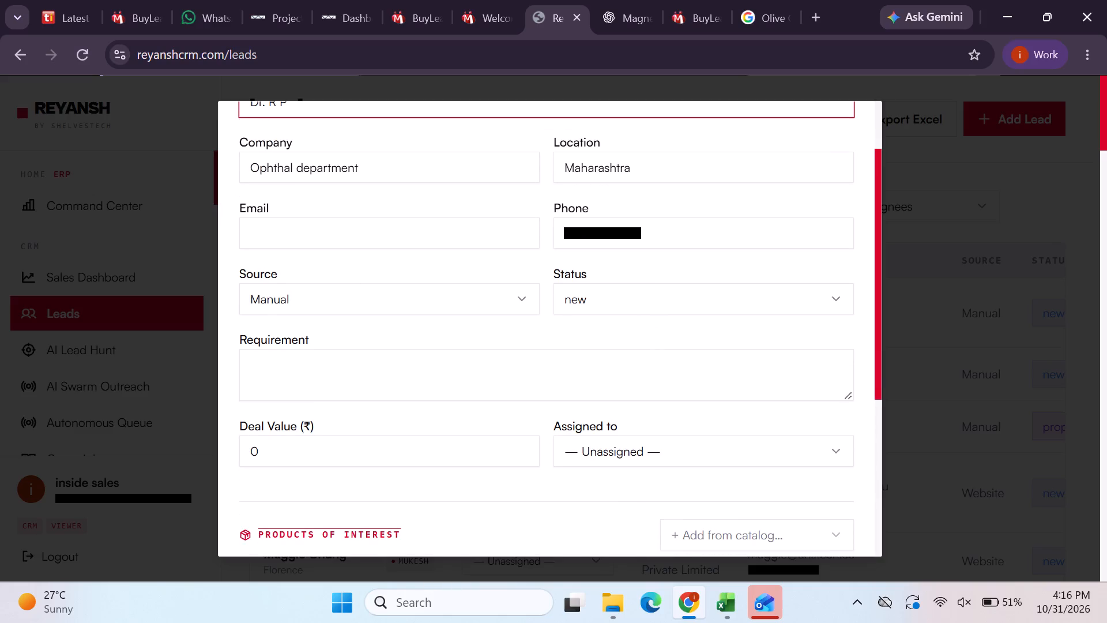
{"action": "scroll", "coordinate": [435, 378], "scroll_direction": "down", "scroll_amount": 1}
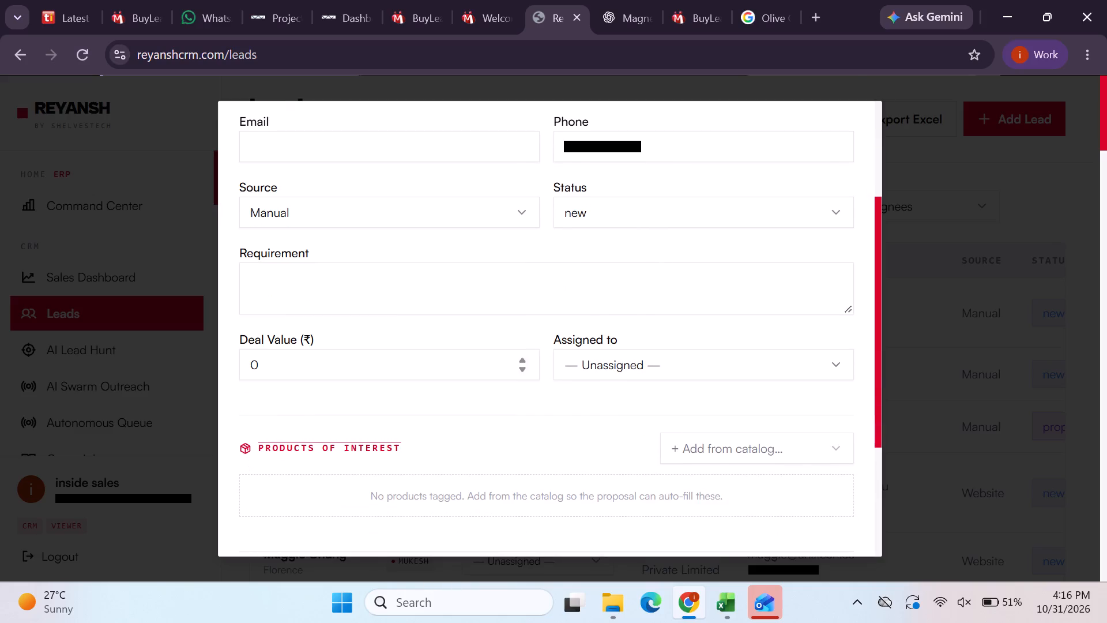
{"action": "left_click", "coordinate": [372, 282]}
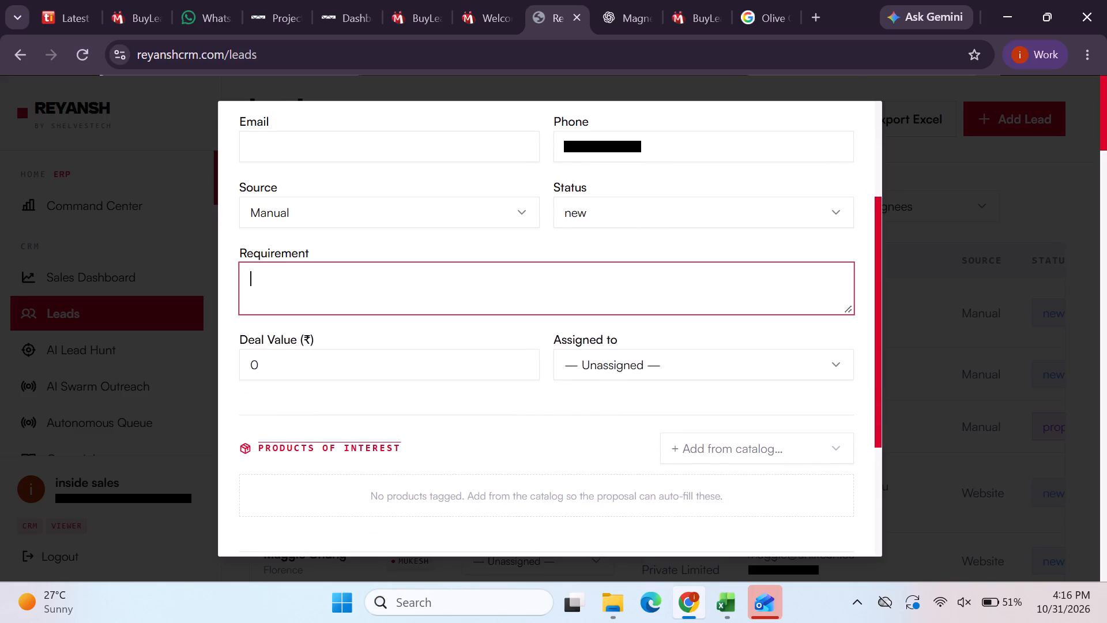
{"action": "type", "text": "RE"}
{"action": "key", "text": "BackSpace"}
{"action": "key", "text": "e"}
{"action": "type", "text": "quire"}
{"action": "type", "text": "ment of"}
{"action": "key", "text": "space"}
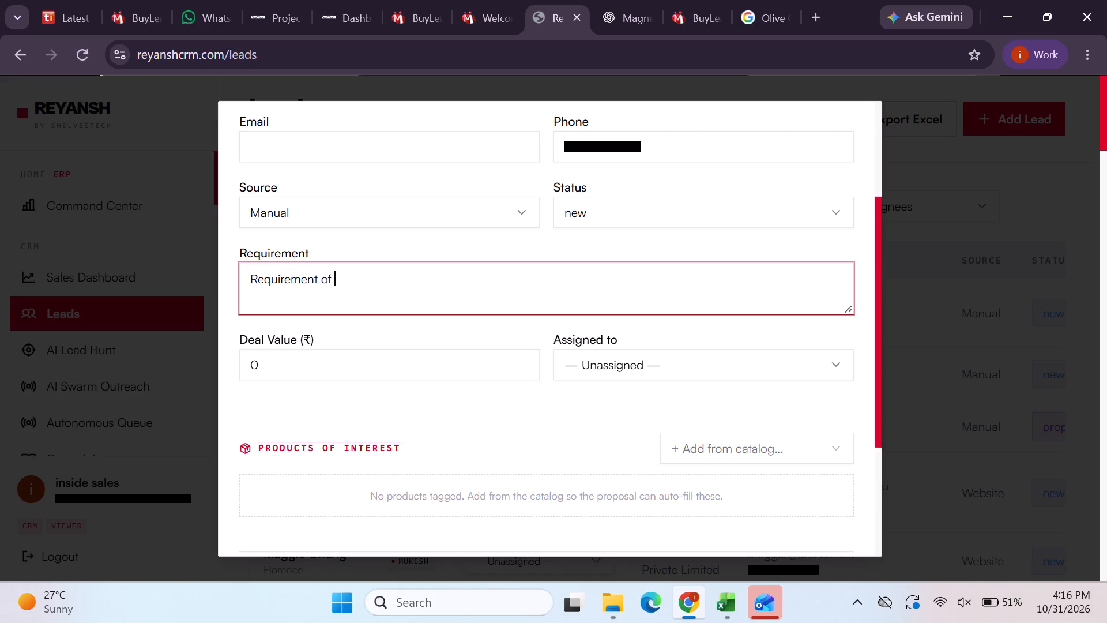
{"action": "type", "text": "mbulance for"}
{"action": "key", "text": "space"}
Copy "Ophthal" from the Company field to the end of the Requirement text and follow it with "Camp ...".
{"action": "scroll", "coordinate": [390, 303], "scroll_direction": "up", "scroll_amount": 2}
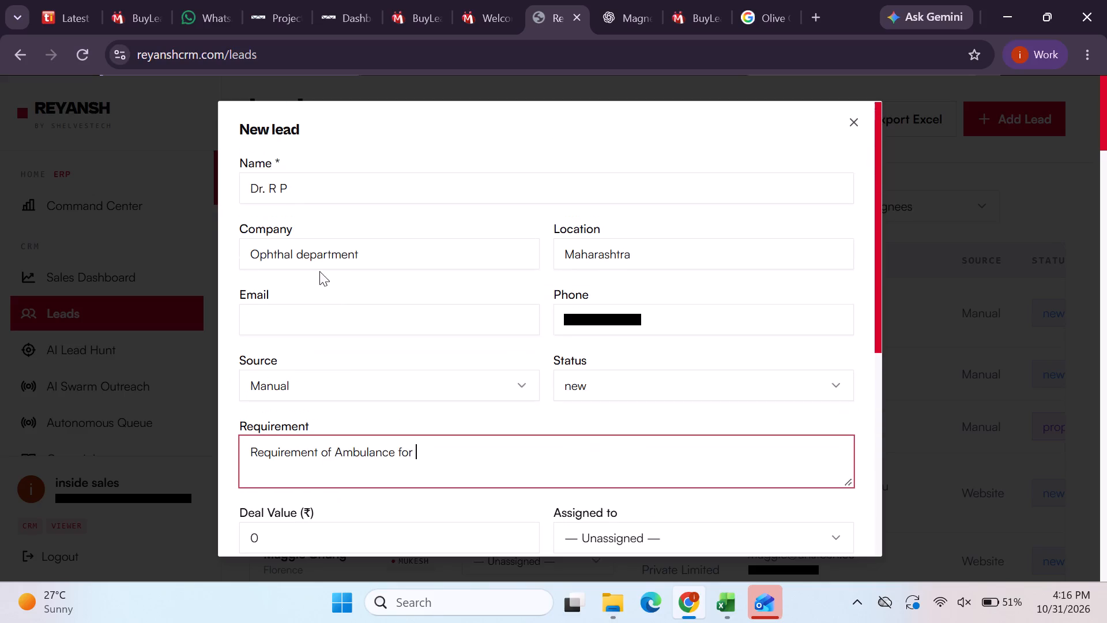
{"action": "left_click_drag", "start_coordinate": [252, 251], "coordinate": [280, 260]}
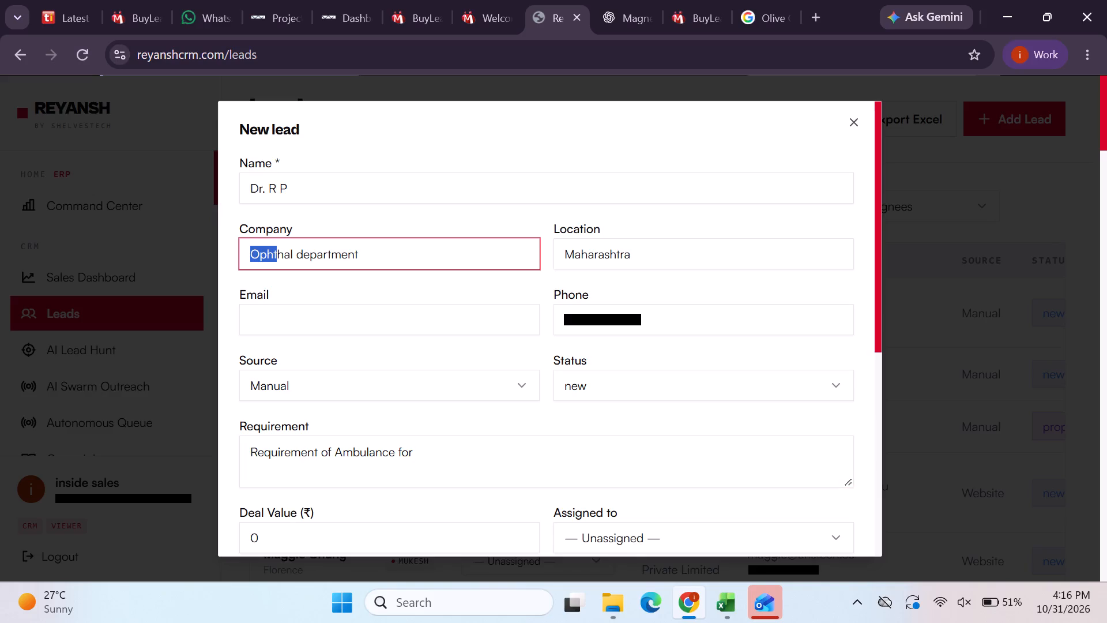
{"action": "left_click_drag", "start_coordinate": [280, 260], "coordinate": [293, 260]}
{"action": "key", "text": "ctrl+c"}
{"action": "scroll", "coordinate": [649, 354], "scroll_direction": "down", "scroll_amount": 2}
{"action": "left_click", "coordinate": [460, 281]}
{"action": "key", "text": "ctrl+v"}
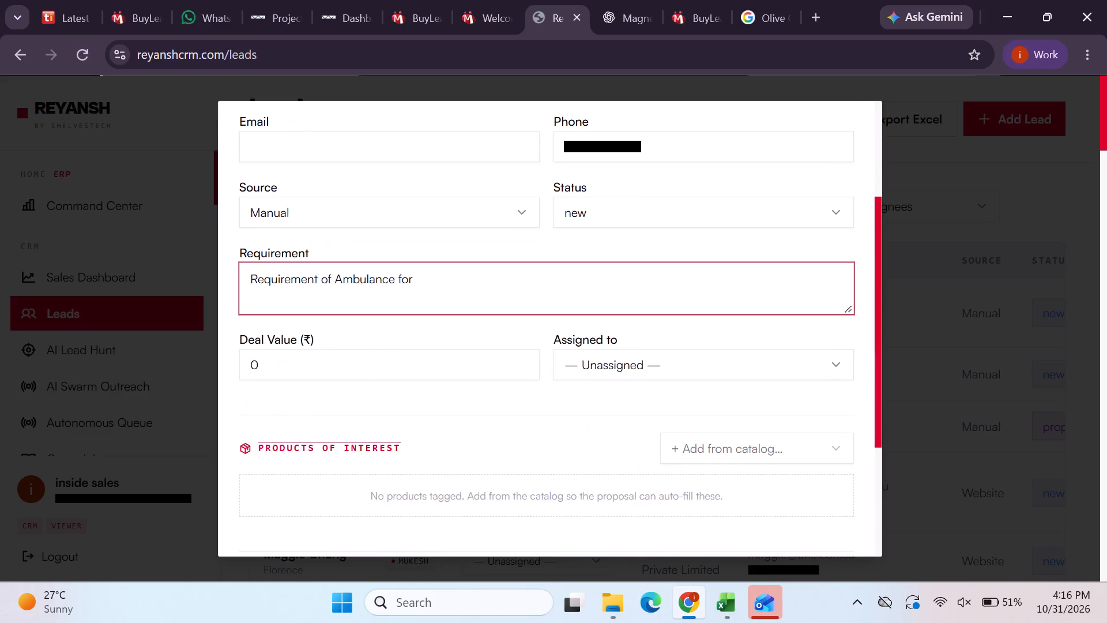
{"action": "key", "text": "space"}
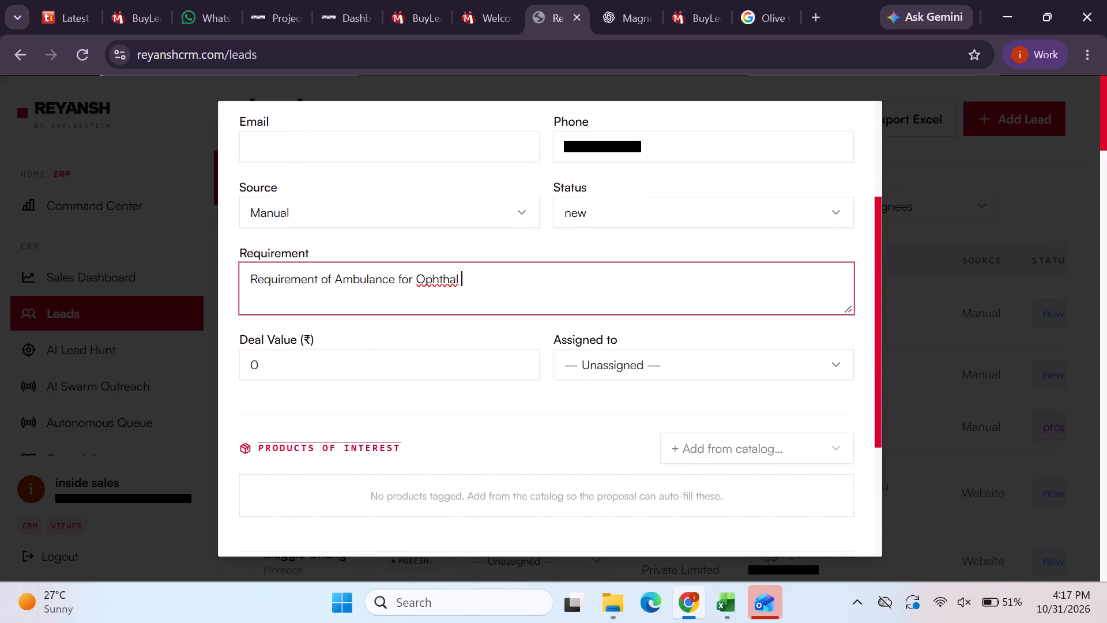
{"action": "key", "text": "c"}
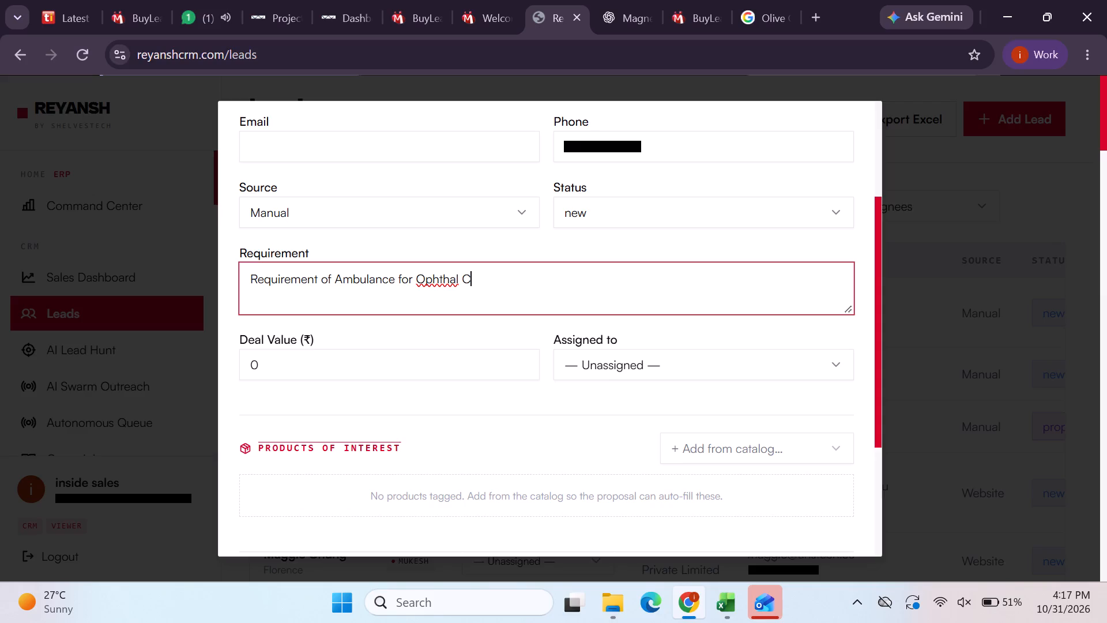
{"action": "type", "text": "amp"}
{"action": "key", "text": "space"}
{"action": "type", "text": "..."}
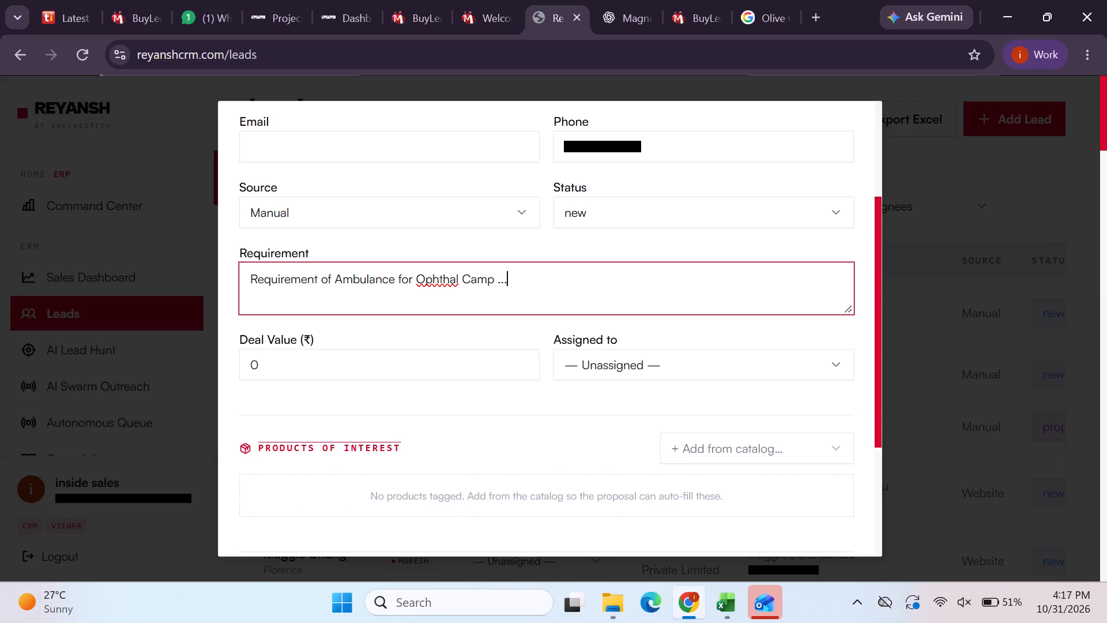
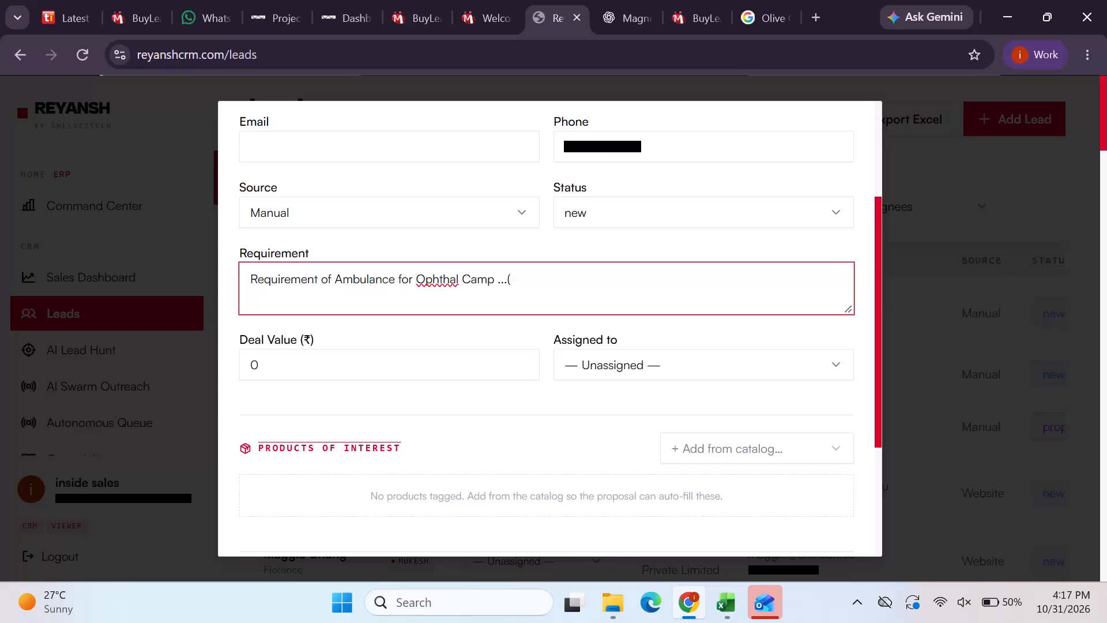
Complete the new lead's Requirement text with "(Follow up ..no response )" after "Ophthal Camp ...".
{"action": "key", "text": "f"}
{"action": "type", "text": "ollow up"}
{"action": "key", "text": "space"}
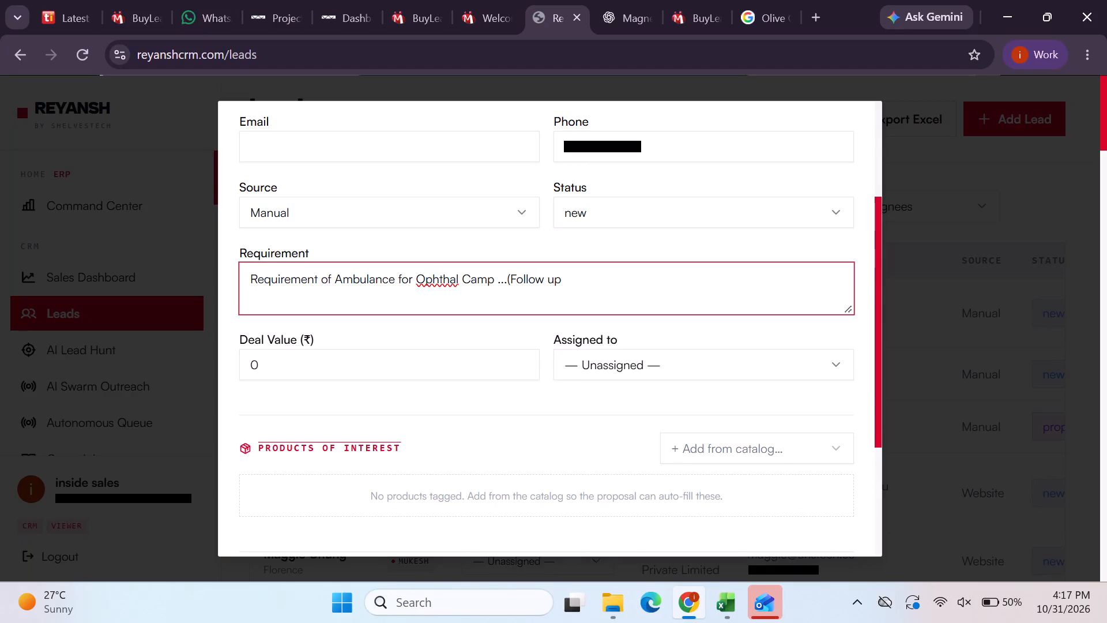
{"action": "type", "text": "..no response"}
{"action": "key", "text": "space"}
{"action": "key", "text": "shift+parenright"}
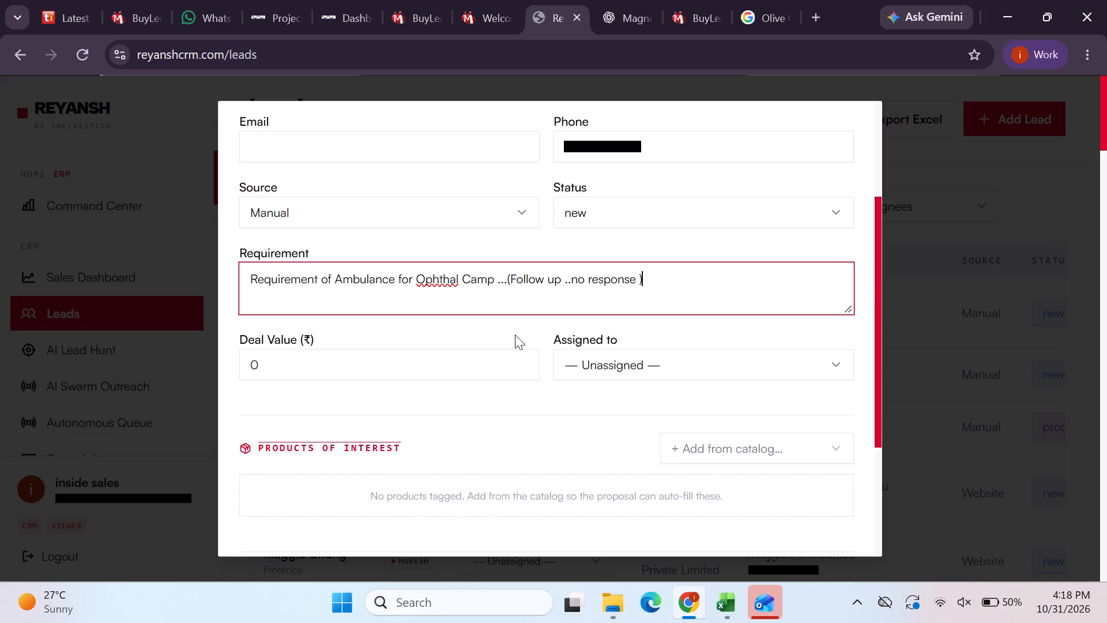
{"action": "scroll", "coordinate": [524, 349], "scroll_direction": "down", "scroll_amount": 3}
{"action": "scroll", "coordinate": [668, 329], "scroll_direction": "up", "scroll_amount": 1}
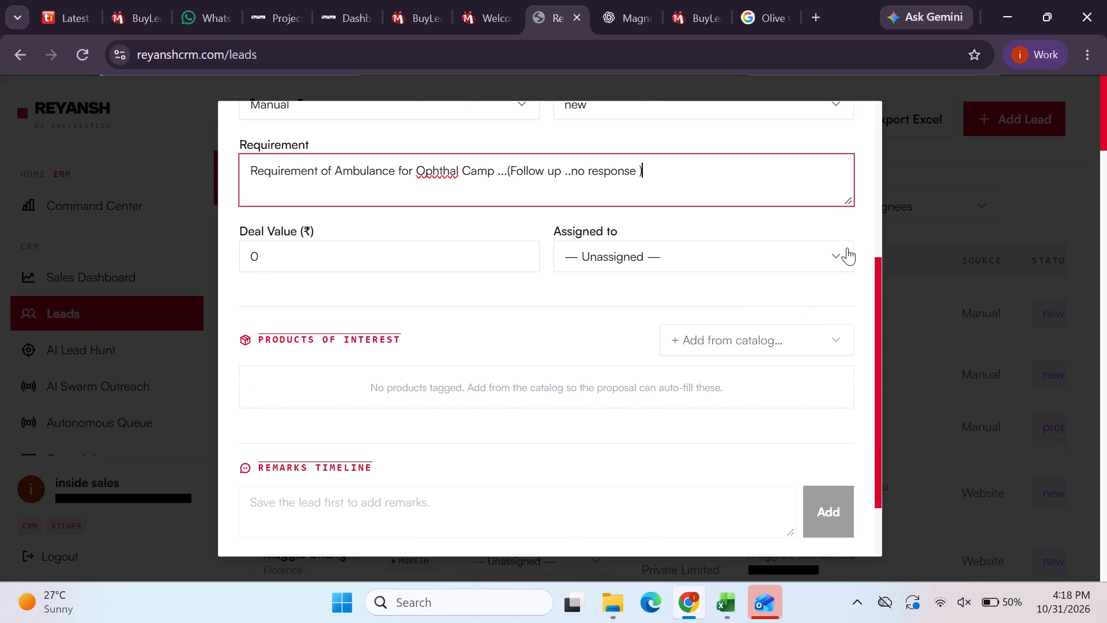
{"action": "left_click", "coordinate": [816, 249]}
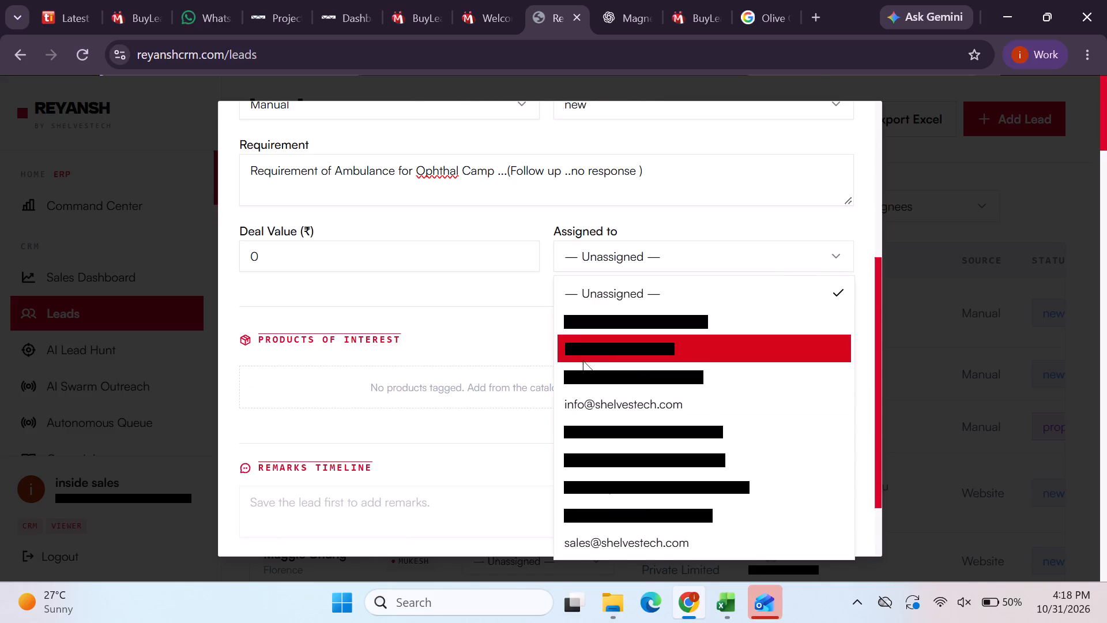
{"action": "left_click", "coordinate": [616, 426]}
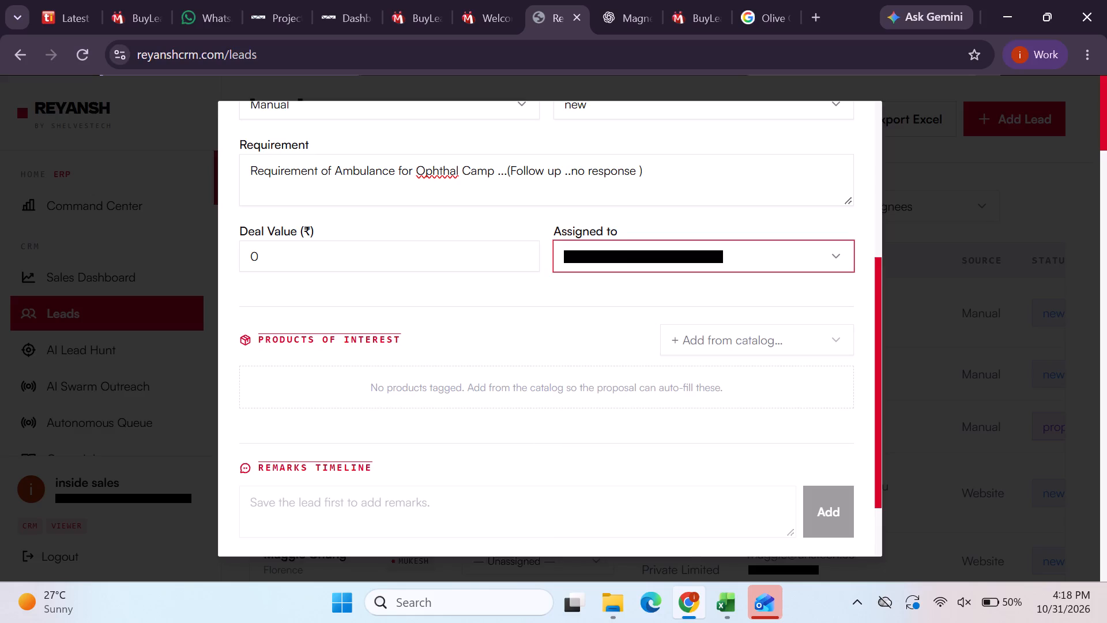
Review the completed Ophthal department lead form and add the lead to the CRM.
{"action": "scroll", "coordinate": [430, 361], "scroll_direction": "up", "scroll_amount": 4}
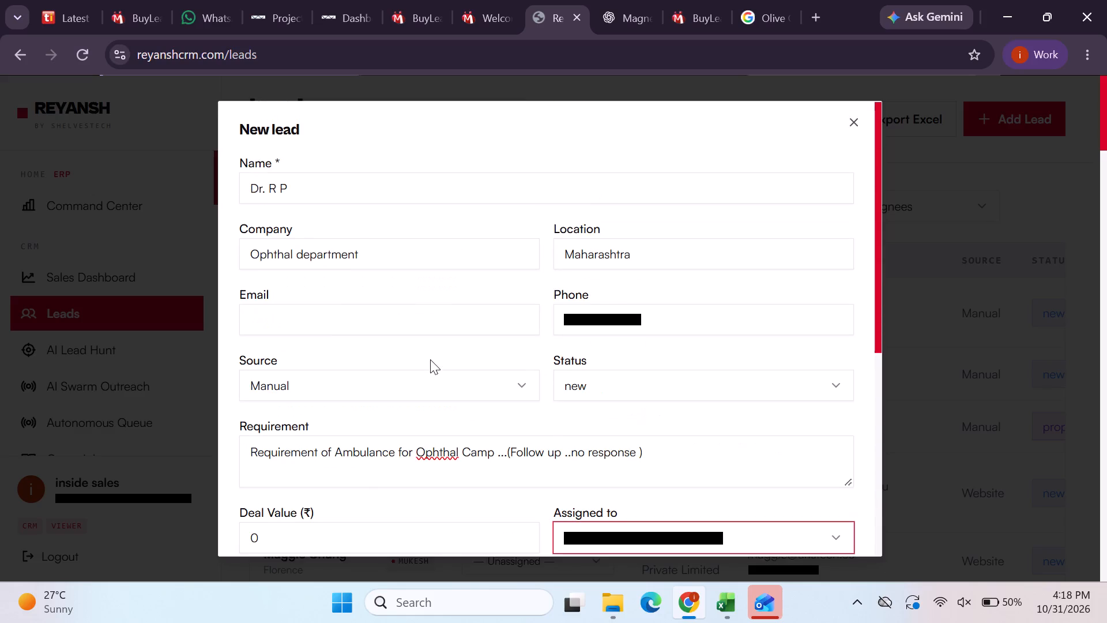
{"action": "scroll", "coordinate": [440, 360], "scroll_direction": "down", "scroll_amount": 7}
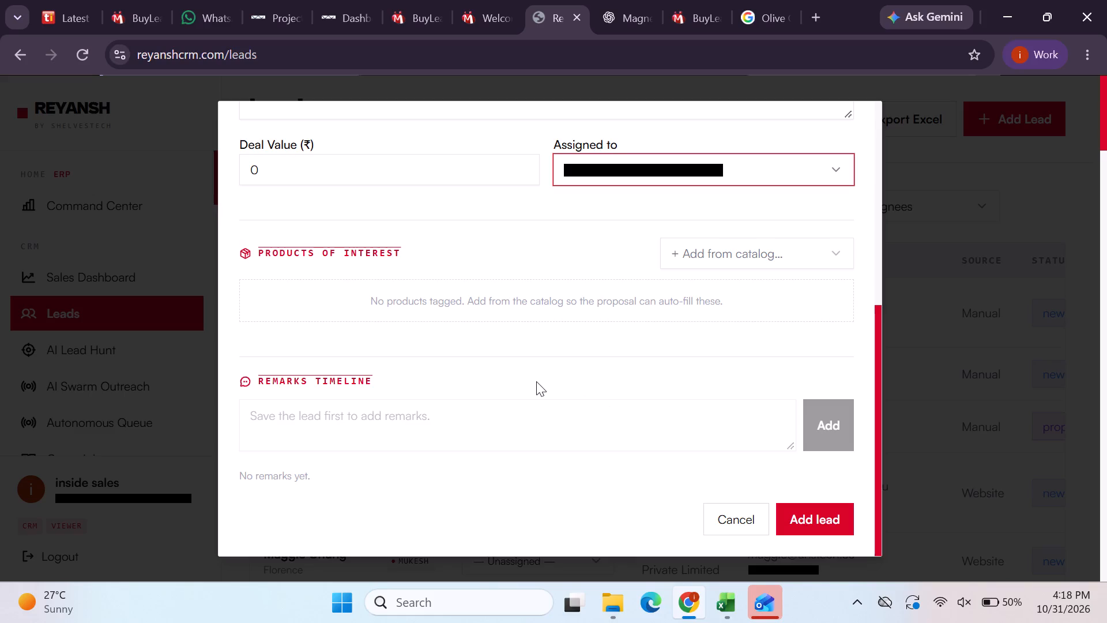
{"action": "left_click", "coordinate": [811, 512]}
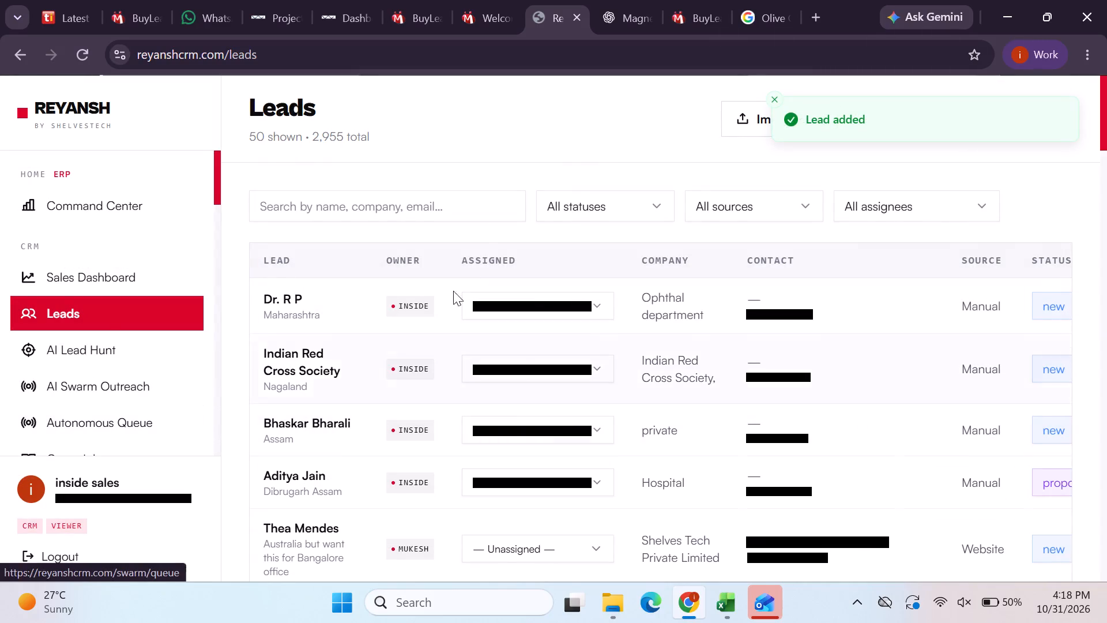
Examine the Ophthal department lead's row in the Leads table across all columns, from name to value and actions.
{"action": "left_click", "coordinate": [321, 313]}
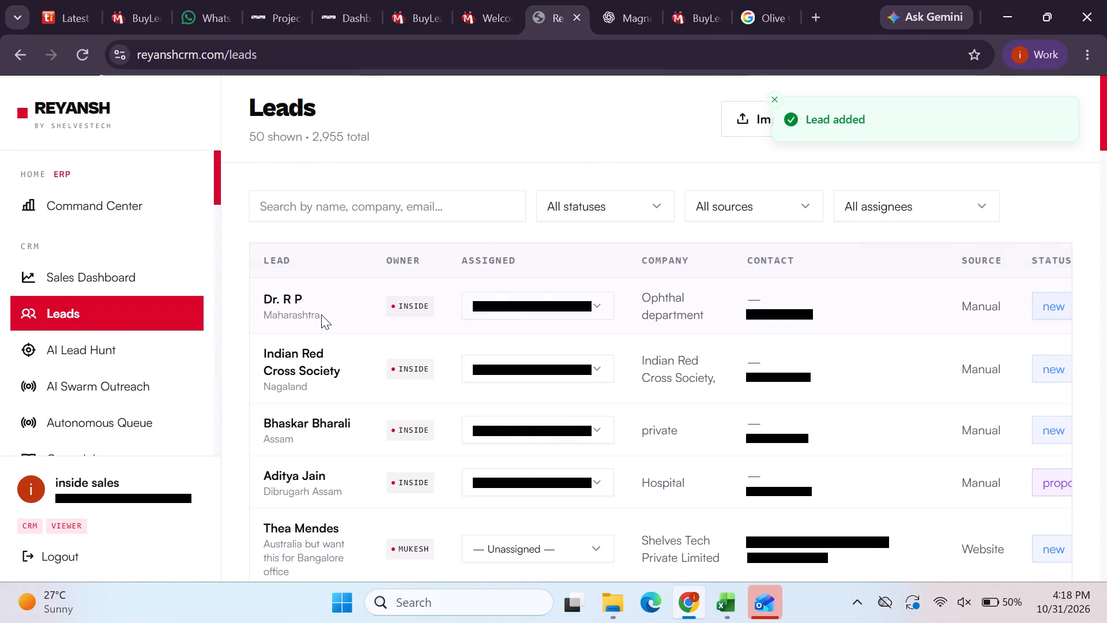
{"action": "key", "text": "Right"}
{"action": "key", "text": "Right"}
{"action": "key", "text": "Right"}
{"action": "key", "text": "Right"}
{"action": "key", "text": "Right"}
{"action": "key", "text": "Right"}
{"action": "key", "text": "Right"}
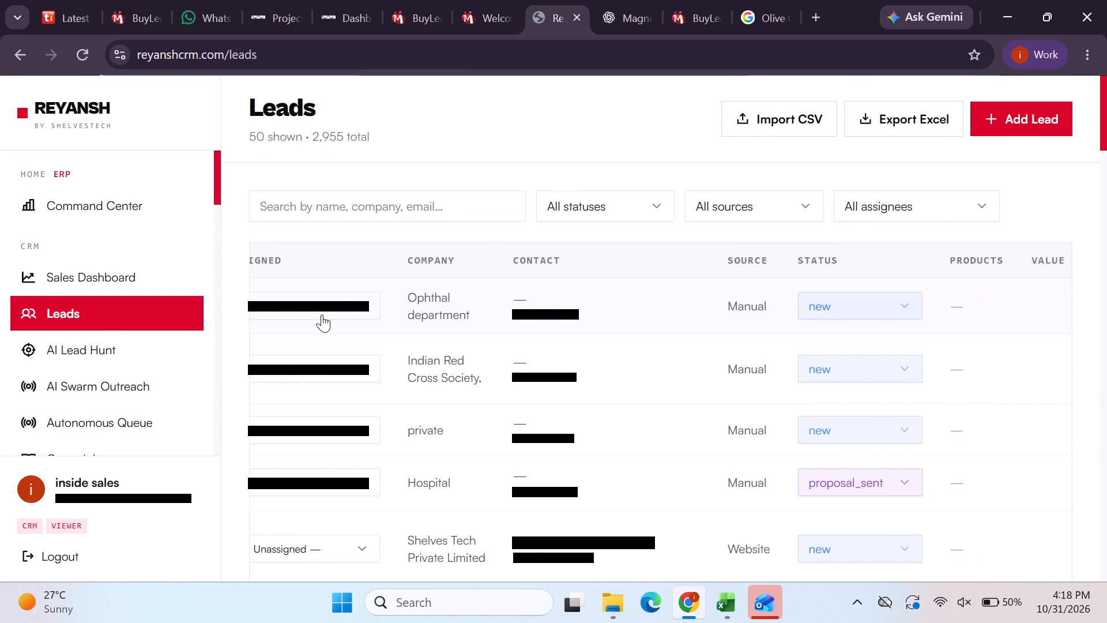
{"action": "key", "text": "Right"}
{"action": "key", "text": "Right"}
{"action": "key", "text": "Right"}
{"action": "key", "text": "Right"}
{"action": "key", "text": "Right"}
{"action": "key", "text": "Right"}
{"action": "key", "text": "Right"}
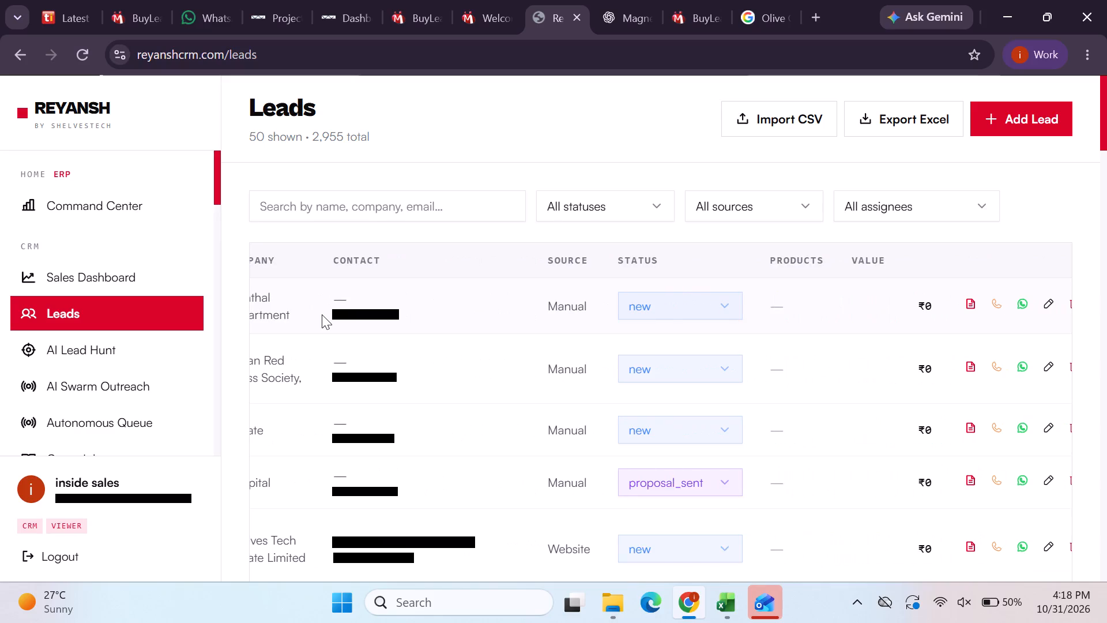
{"action": "key", "text": "Left"}
{"action": "key", "text": "Left"}
{"action": "key", "text": "Left"}
{"action": "key", "text": "Left"}
{"action": "key", "text": "Left"}
{"action": "key", "text": "Left"}
{"action": "key", "text": "Left"}
{"action": "key", "text": "Left"}
{"action": "key", "text": "Left"}
{"action": "key", "text": "Left"}
{"action": "key", "text": "Left"}
{"action": "key", "text": "Left"}
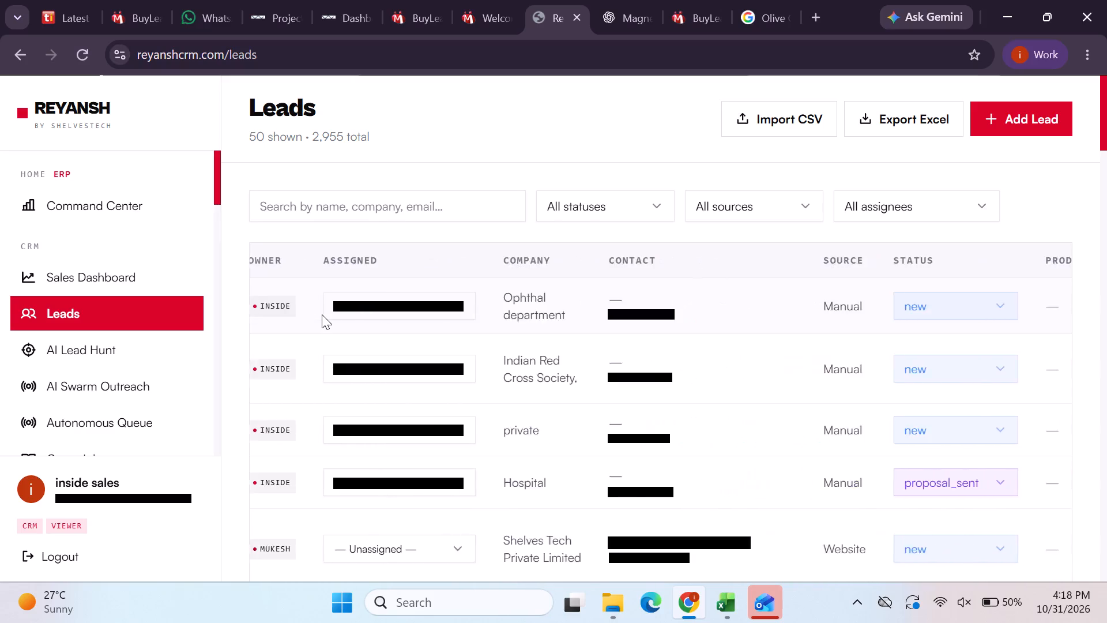
{"action": "key", "text": "Left"}
{"action": "key", "text": "Left"}
{"action": "key", "text": "Left"}
{"action": "key", "text": "Left"}
{"action": "key", "text": "Left"}
{"action": "key", "text": "Left"}
{"action": "key", "text": "Left"}
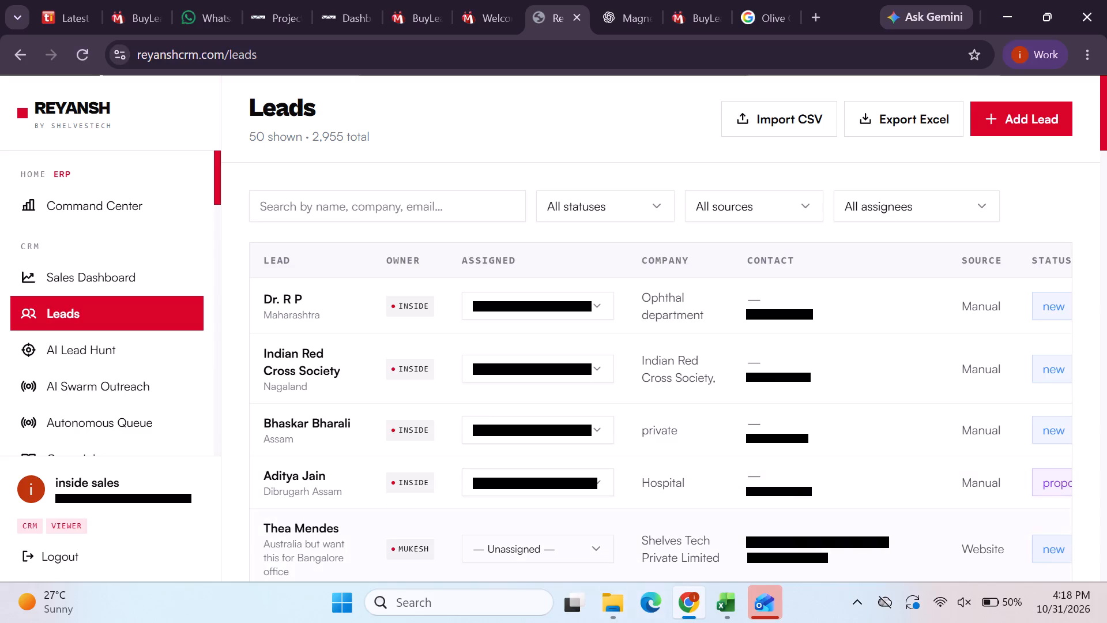
Switch to the lead_contacts workbook in Excel and fill row 9, the Ophthal checkup contact, with the light green highlight.
{"action": "left_click", "coordinate": [669, 506]}
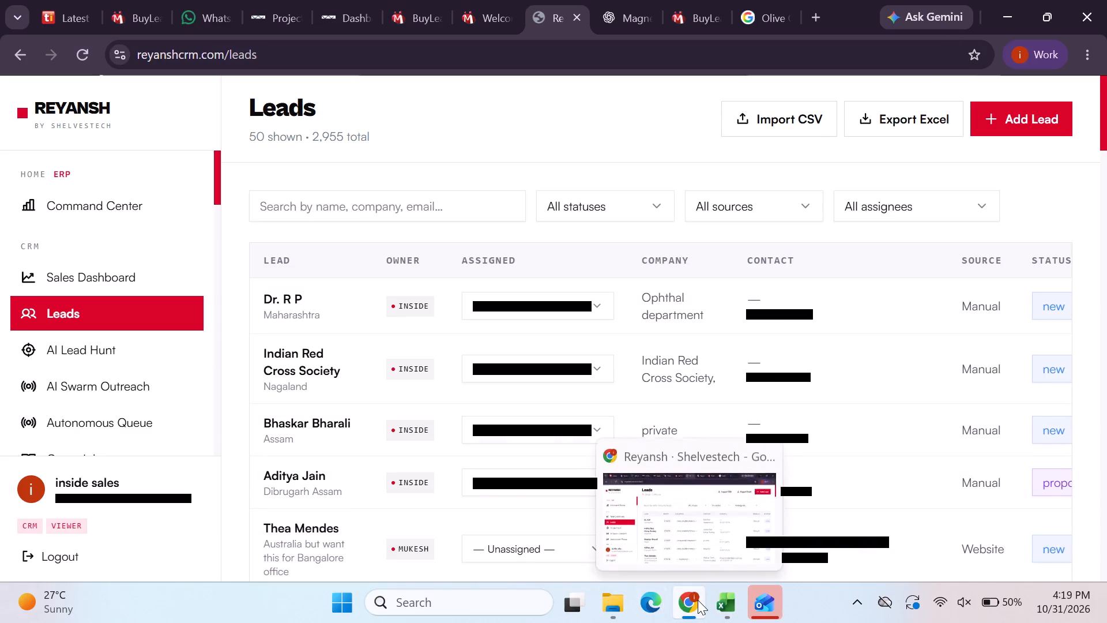
{"action": "left_click", "coordinate": [690, 546]}
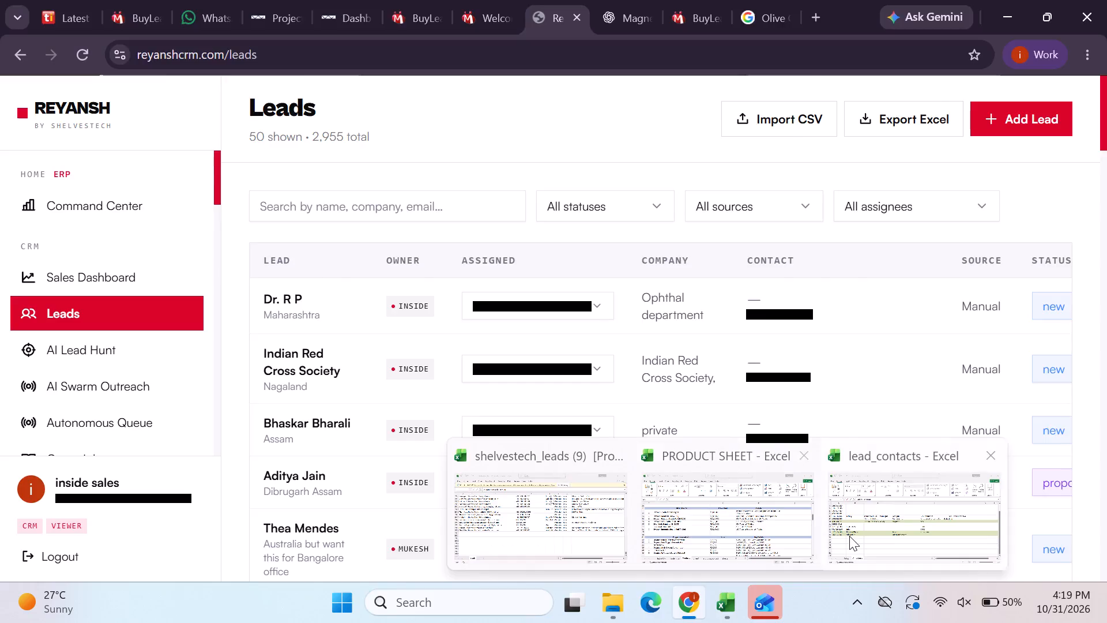
{"action": "left_click", "coordinate": [850, 536]}
{"action": "left_click", "coordinate": [260, 444]}
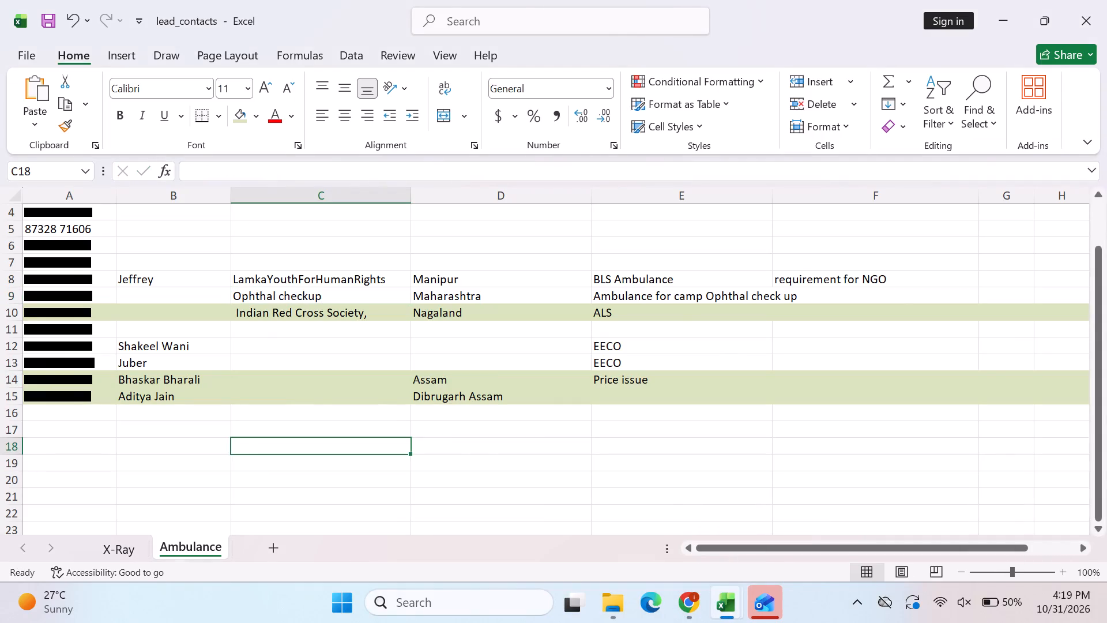
{"action": "left_click", "coordinate": [6, 298]}
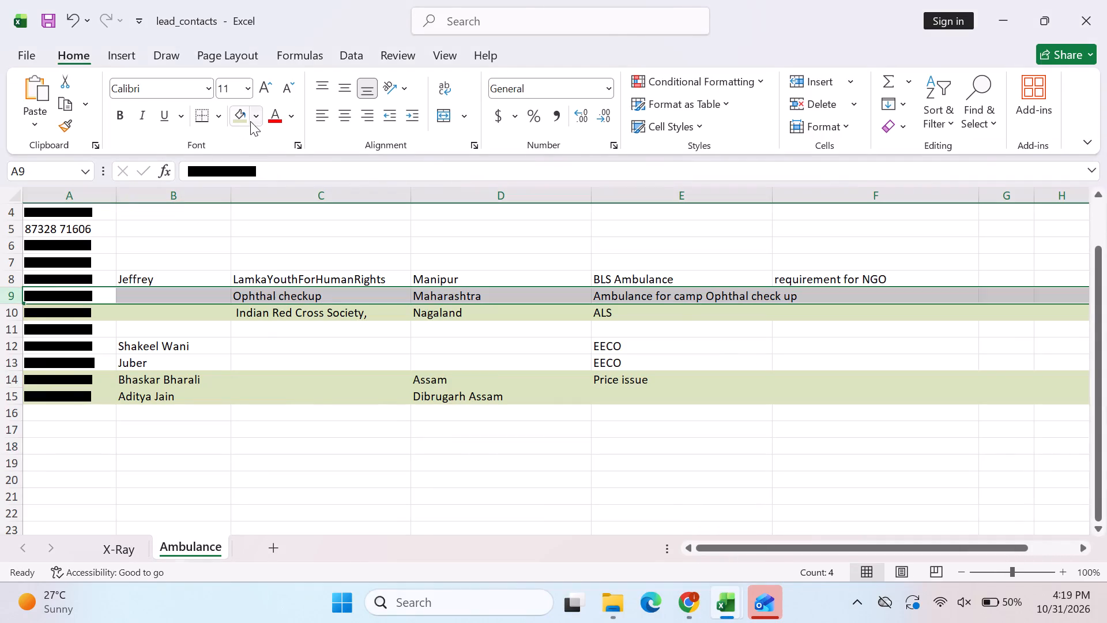
{"action": "left_click", "coordinate": [246, 121]}
{"action": "left_click", "coordinate": [356, 481]}
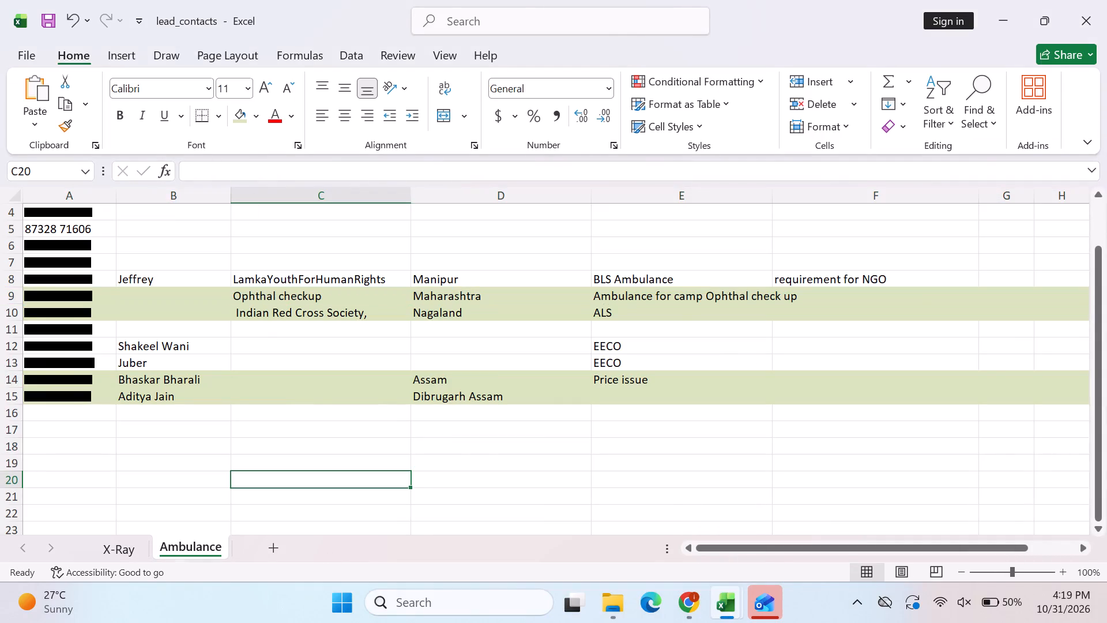
Fill row 8, the LamkaYouthForHumanRights contact from Manipur, with the light green highlight.
{"action": "scroll", "coordinate": [225, 463], "scroll_direction": "up", "scroll_amount": 1}
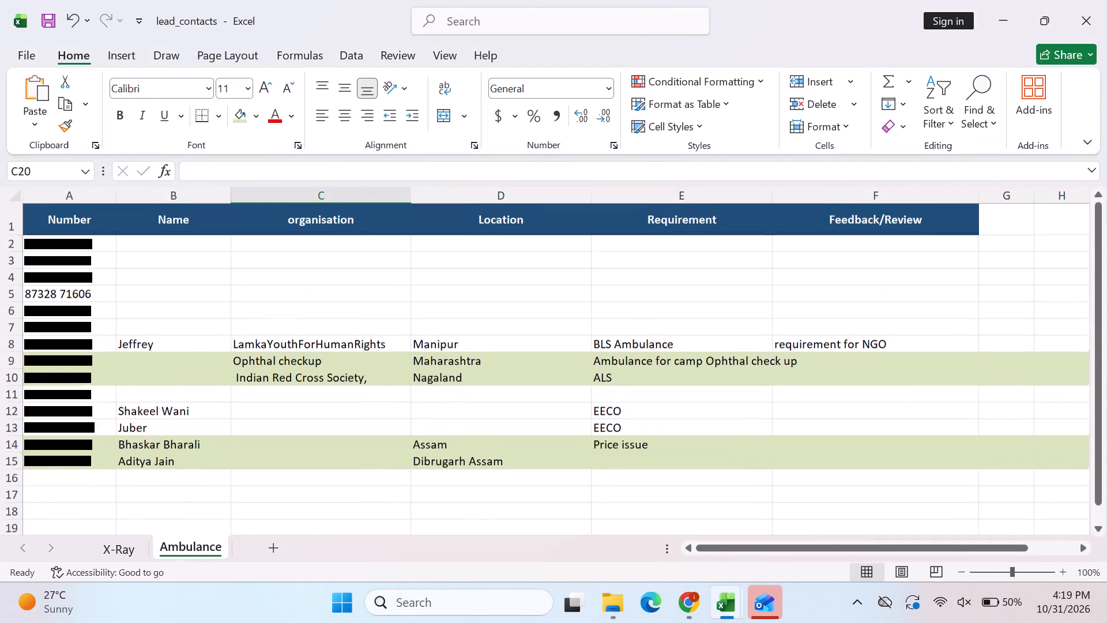
{"action": "left_click", "coordinate": [10, 345]}
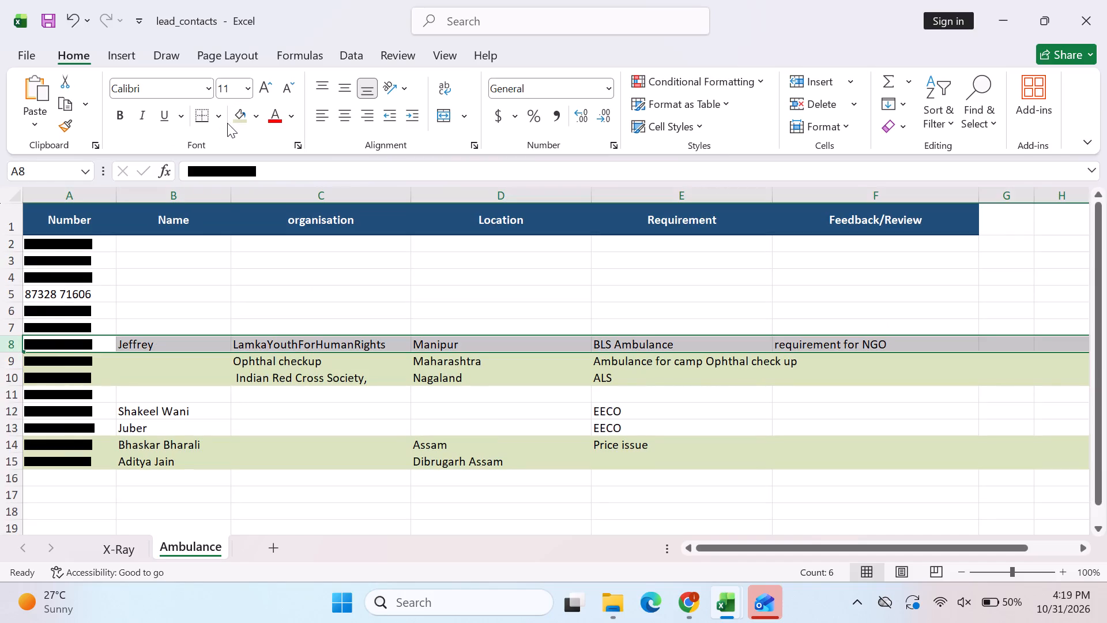
{"action": "left_click", "coordinate": [243, 118]}
{"action": "left_click", "coordinate": [401, 449]}
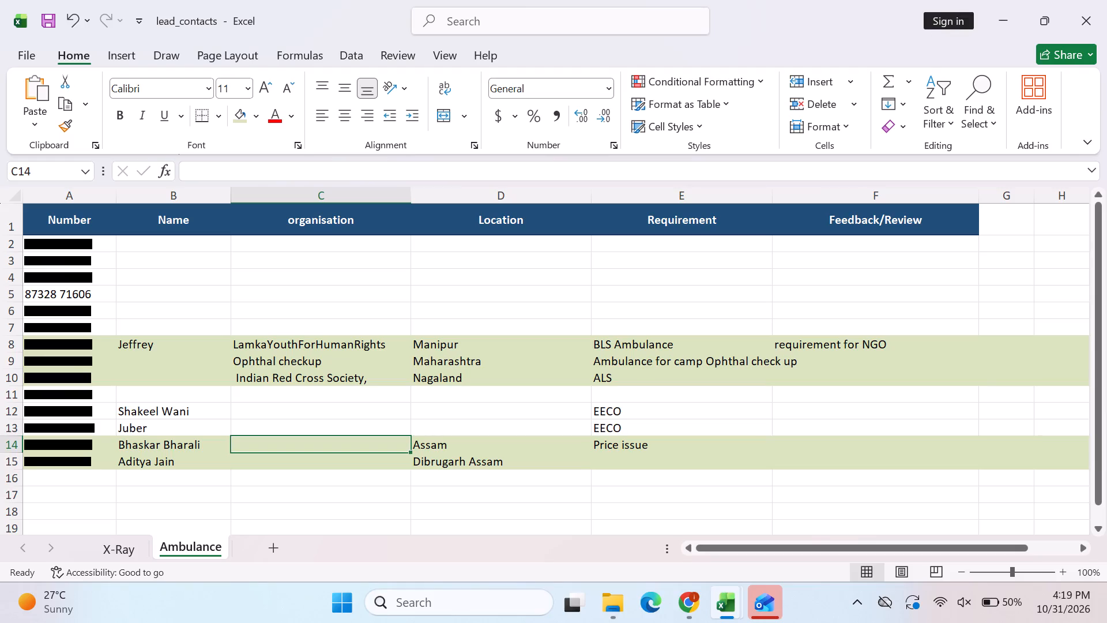
Copy the phone number of the EECO contact in row 12 of the Ambulance sheet.
{"action": "left_click", "coordinate": [9, 411]}
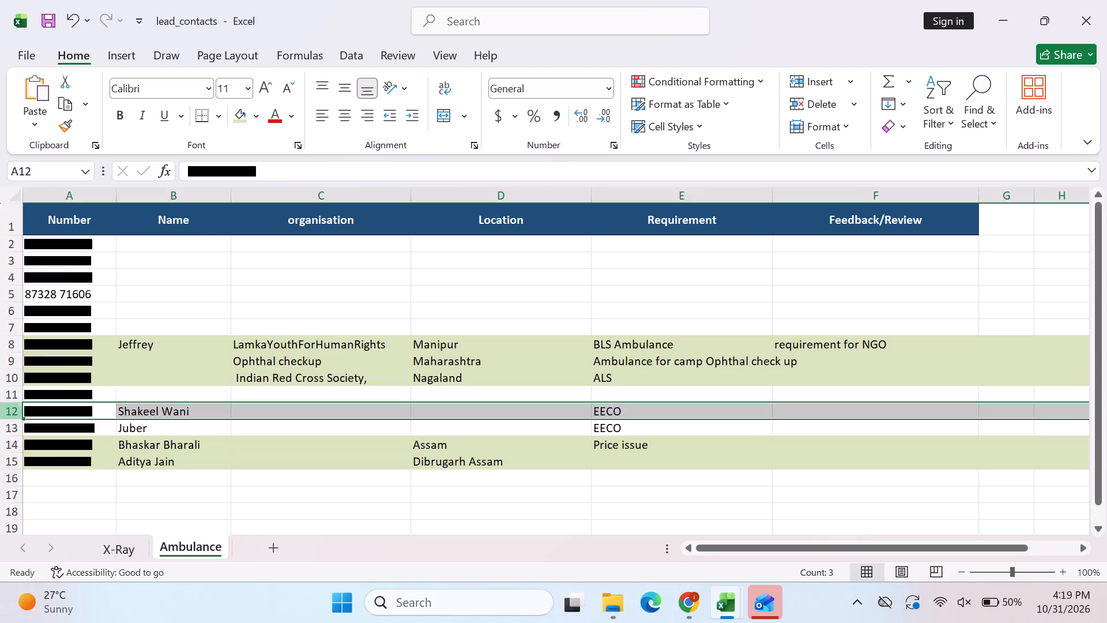
{"action": "left_click", "coordinate": [309, 502]}
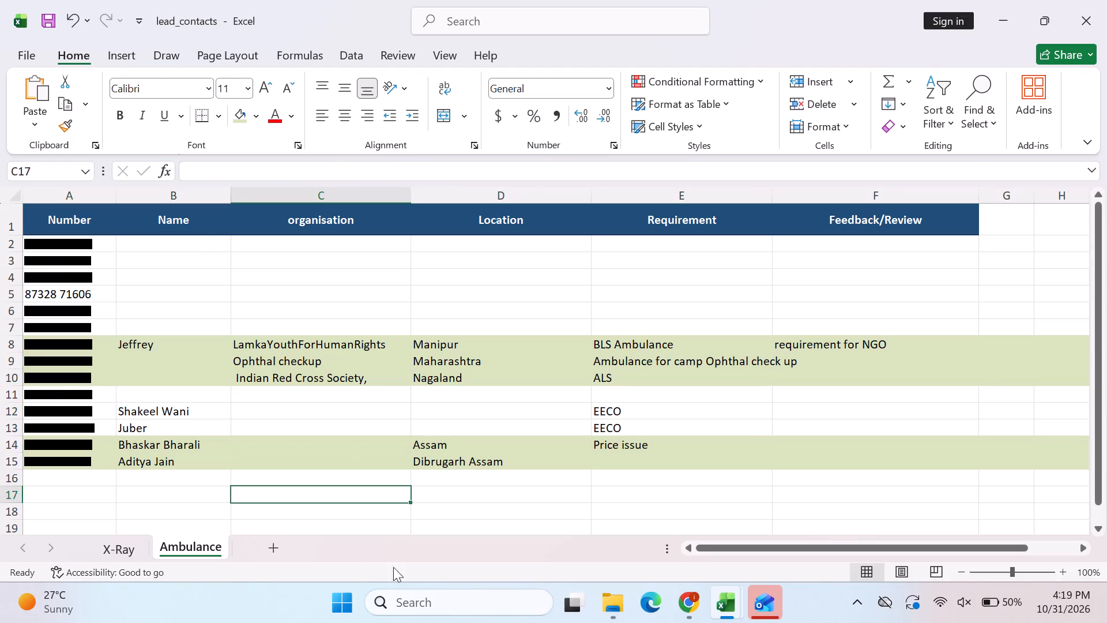
{"action": "double_click", "coordinate": [62, 412]}
{"action": "left_click_drag", "start_coordinate": [25, 412], "coordinate": [96, 419]}
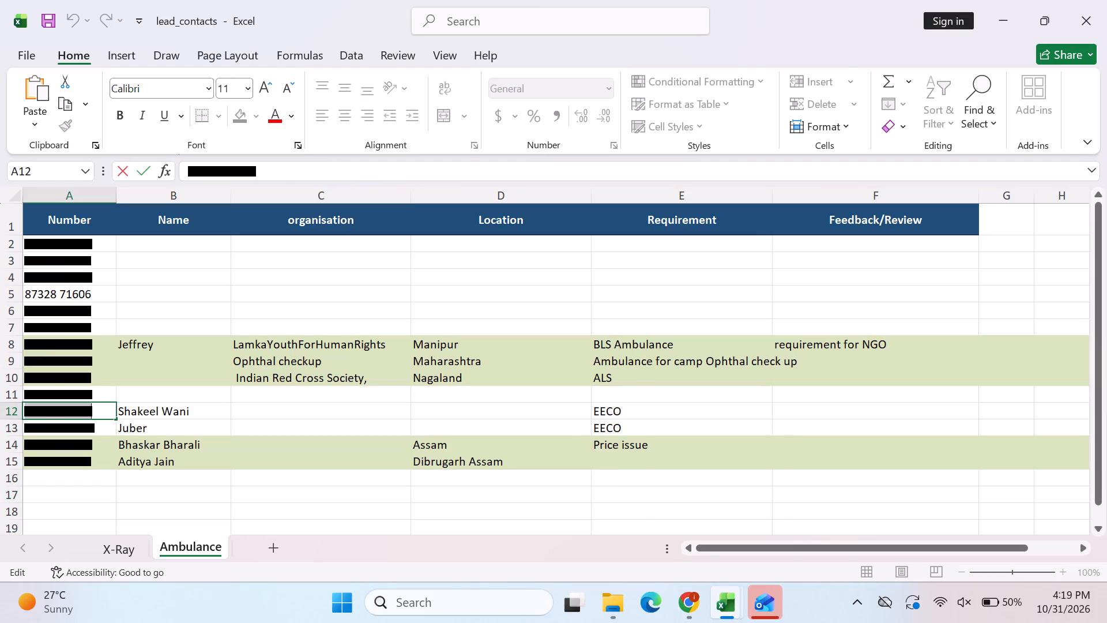
{"action": "left_click_drag", "start_coordinate": [96, 419], "coordinate": [96, 418]}
{"action": "key", "text": "ctrl+c"}
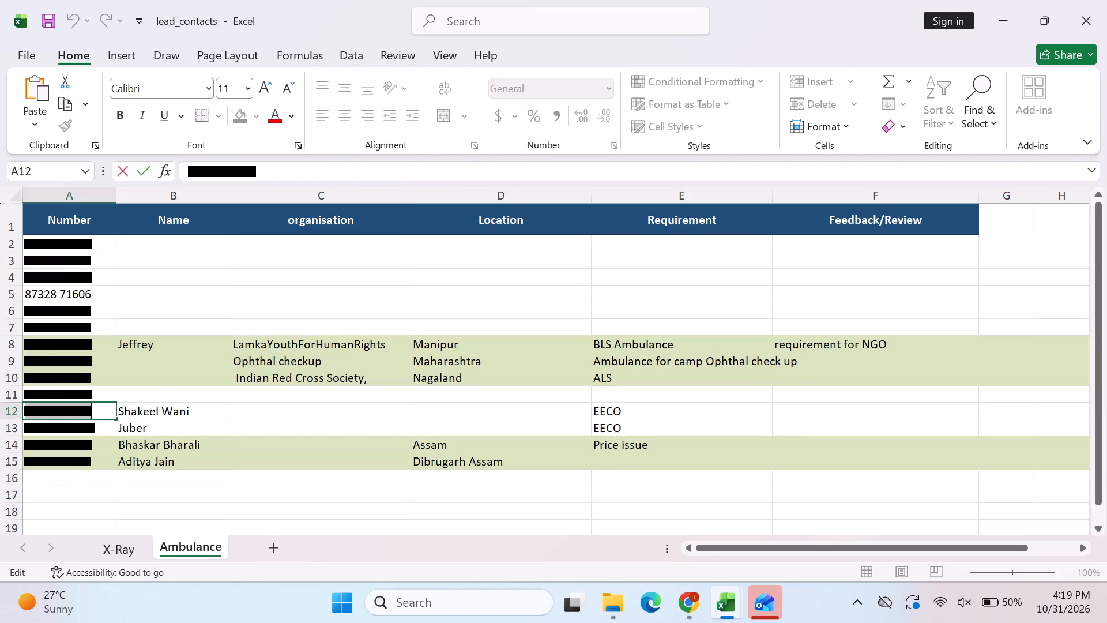
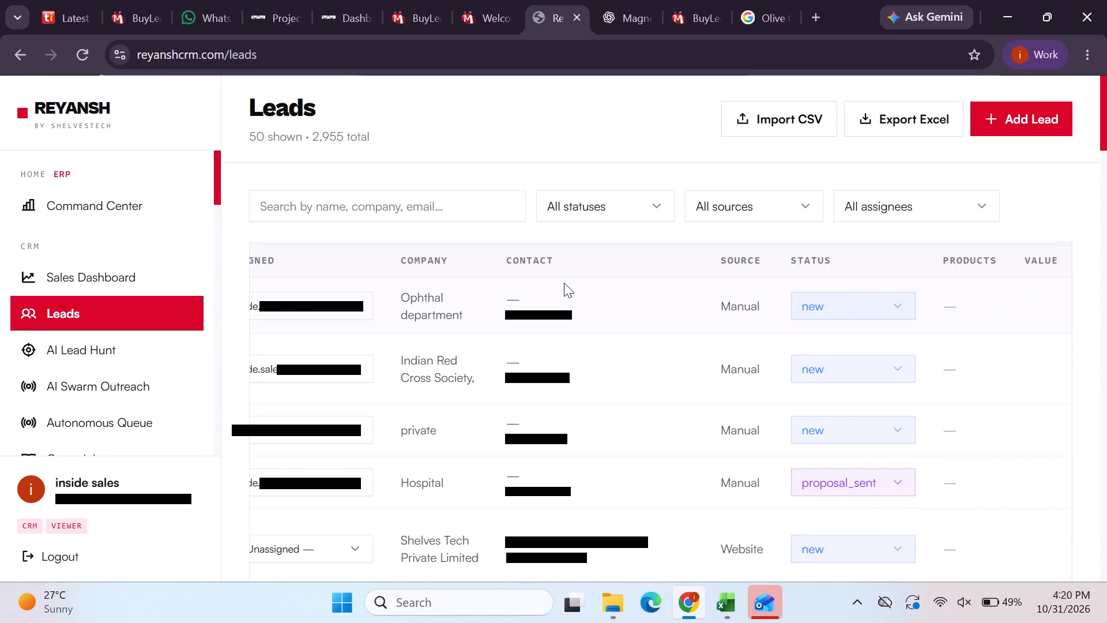
View the status options for the Ophthal department lead without changing its status.
{"action": "left_click", "coordinate": [905, 309]}
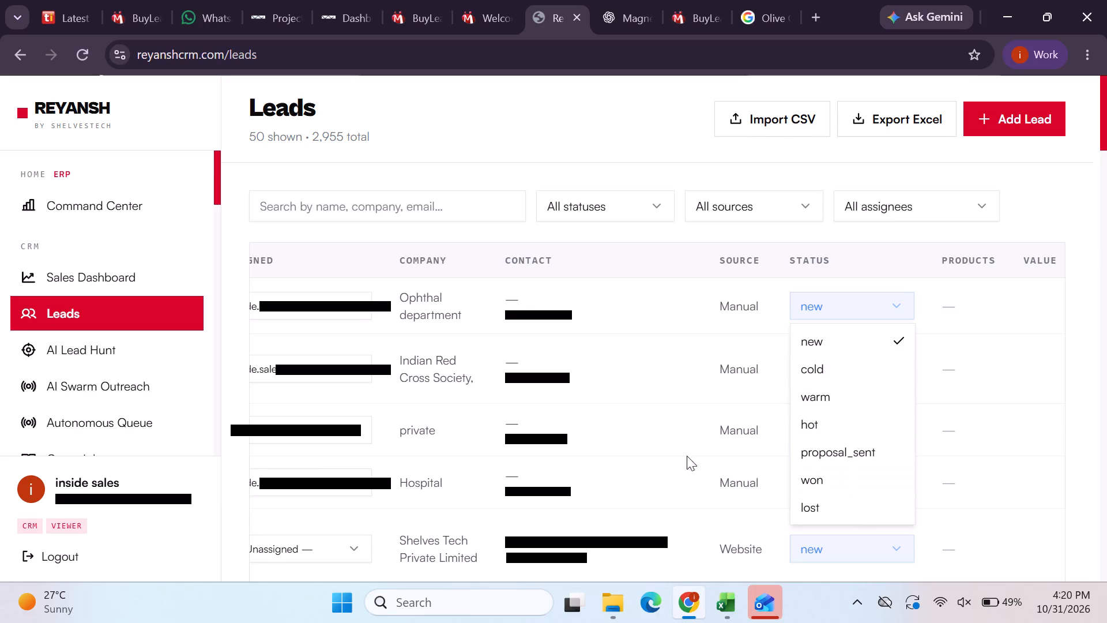
{"action": "left_click", "coordinate": [555, 135]}
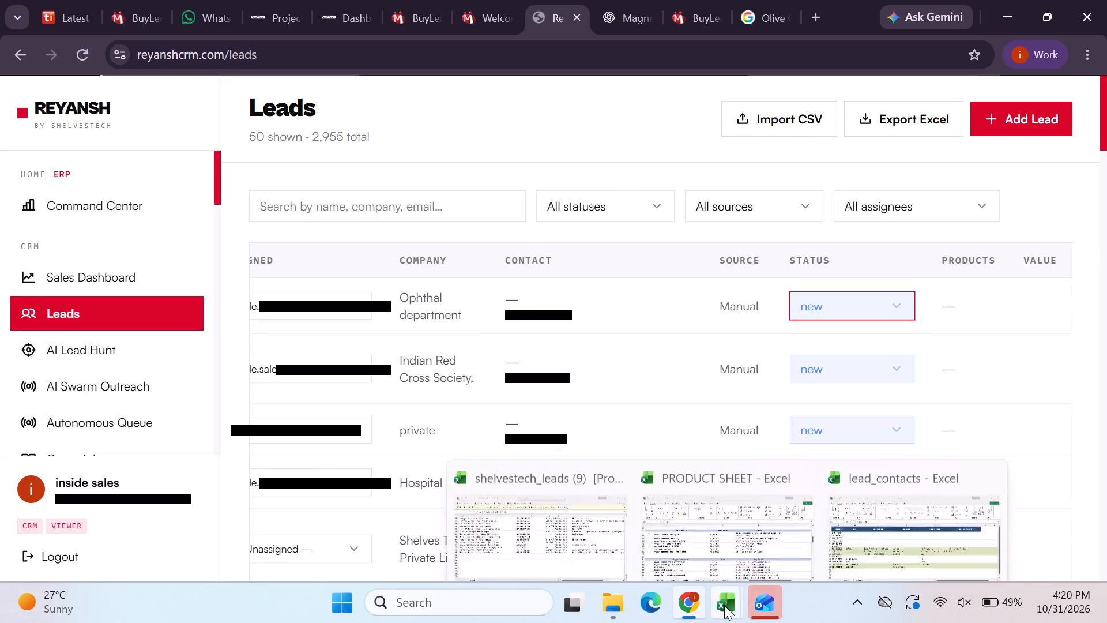
Switch to the lead_contacts workbook in Excel and open the Requirement cell of the row 12 EECO contact for editing.
{"action": "left_click", "coordinate": [875, 535]}
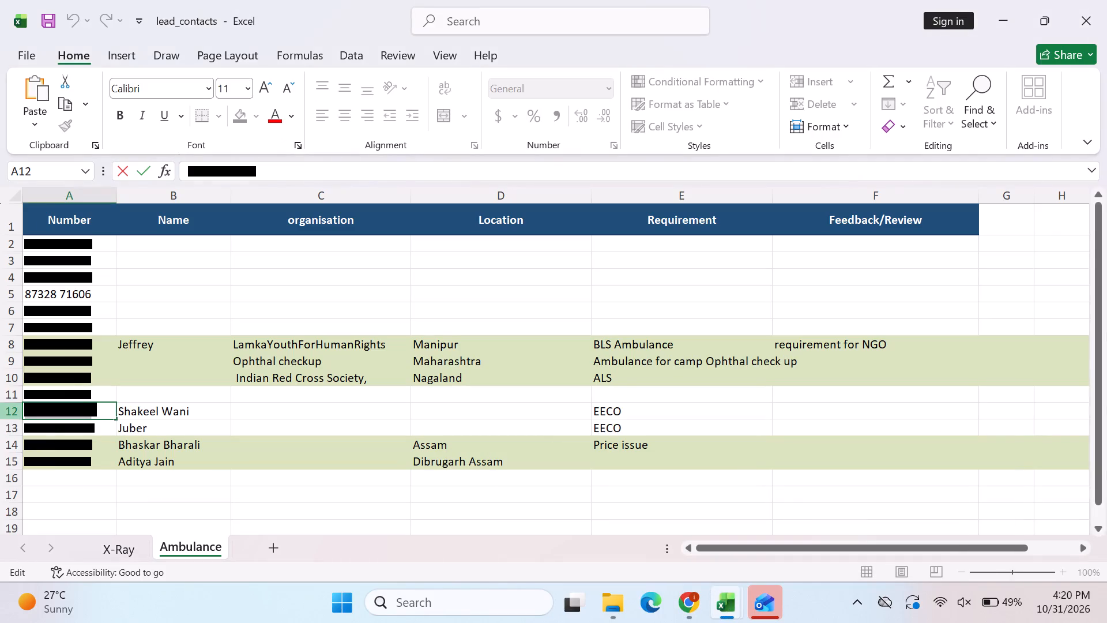
{"action": "left_click", "coordinate": [17, 407]}
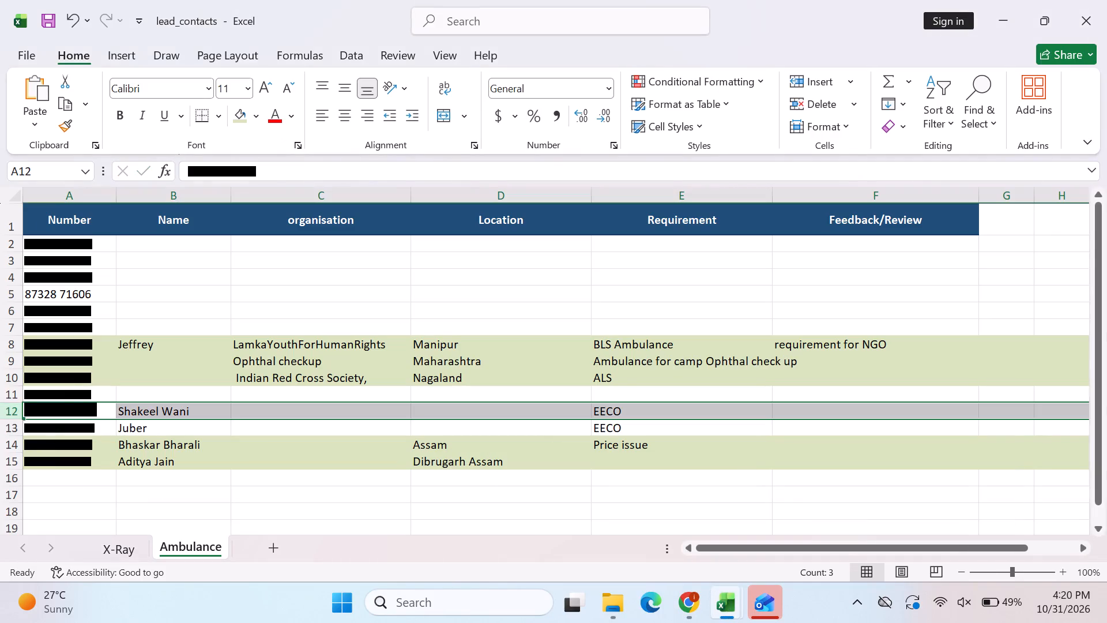
{"action": "left_click", "coordinate": [679, 404]}
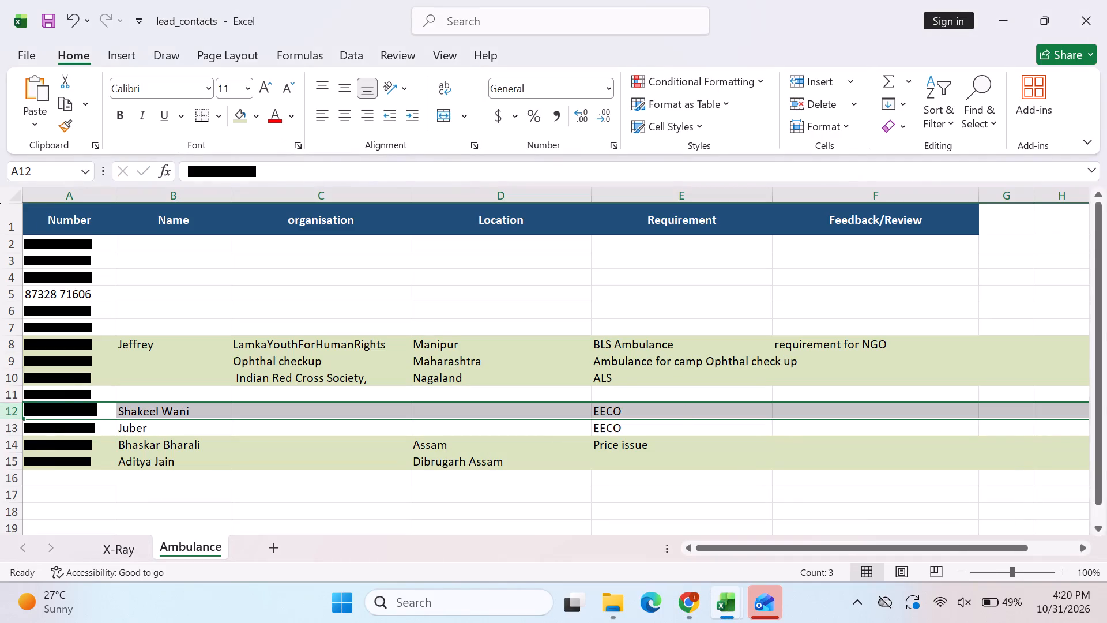
{"action": "left_click", "coordinate": [692, 457]}
{"action": "double_click", "coordinate": [640, 414]}
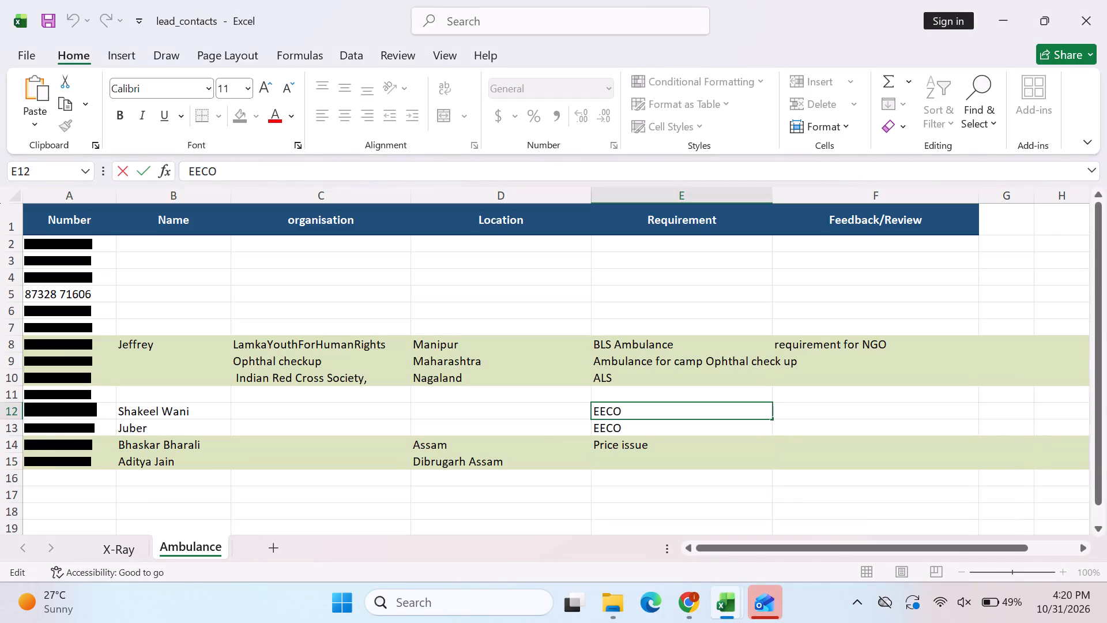
Extend the row 12 contact's Requirement entry to read "EECO applying for driver".
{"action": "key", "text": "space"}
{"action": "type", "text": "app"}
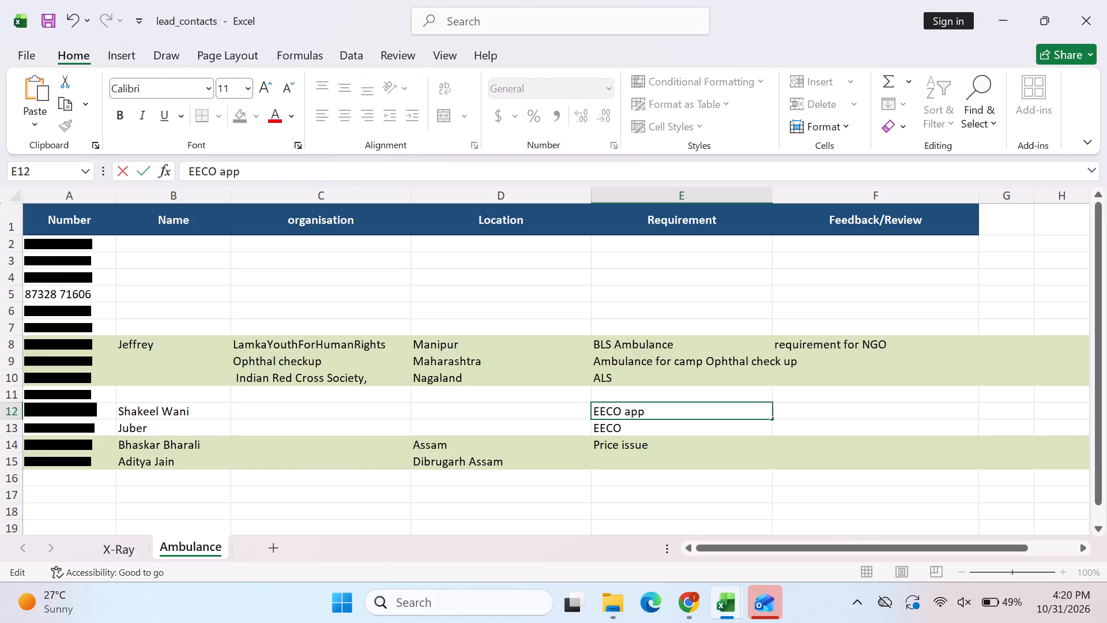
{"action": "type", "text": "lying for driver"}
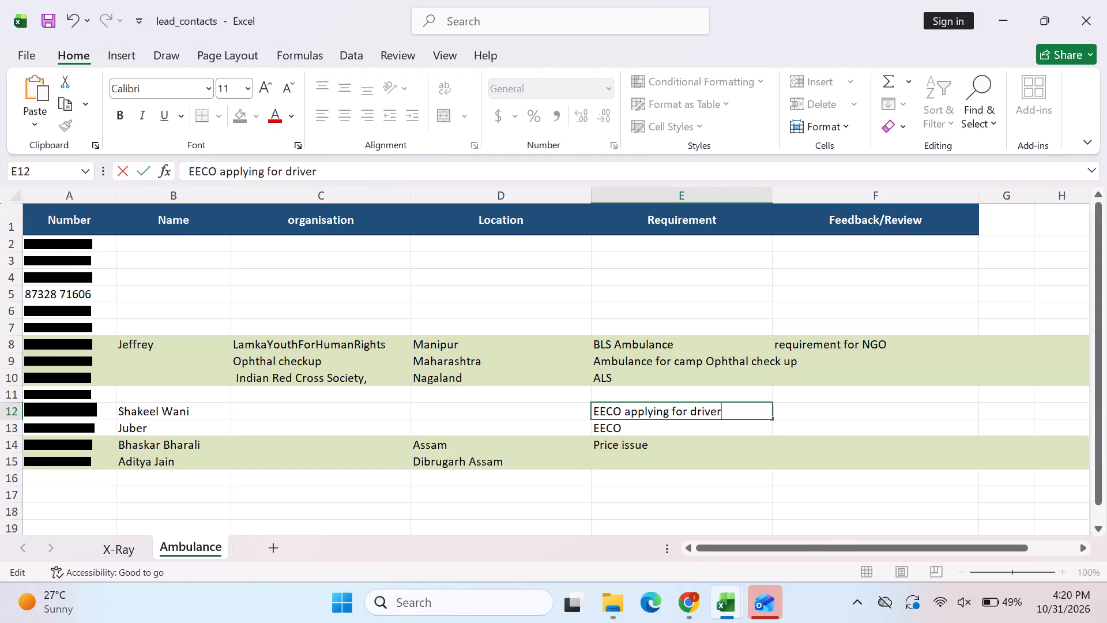
{"action": "left_click", "coordinate": [622, 455]}
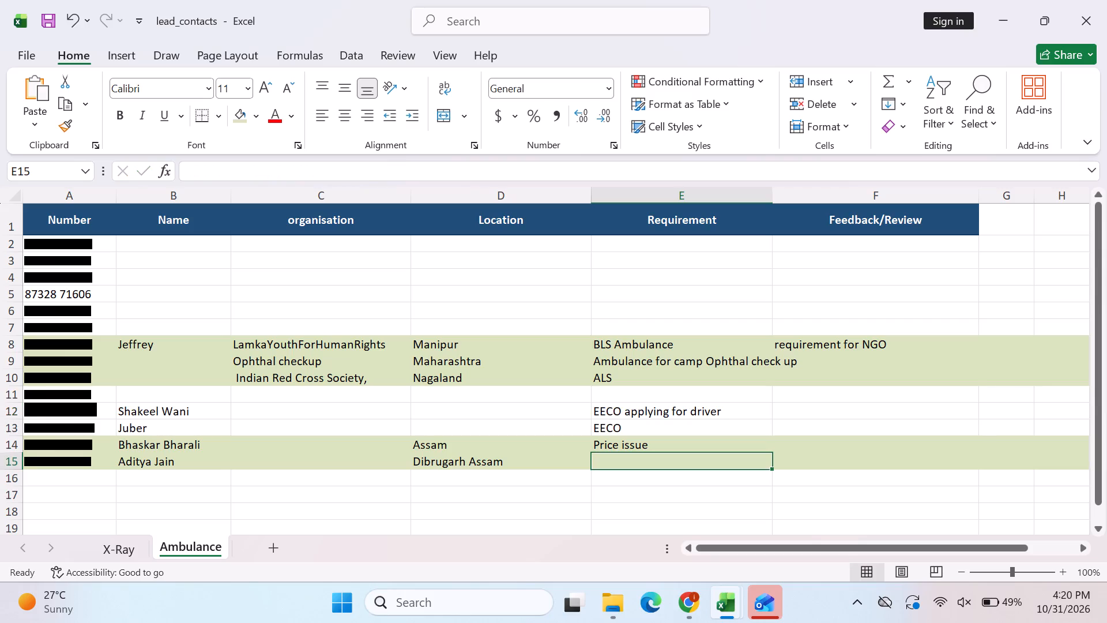
Copy the phone number of the EECO contact in row 13 of the Ambulance sheet.
{"action": "double_click", "coordinate": [33, 430]}
{"action": "left_click_drag", "start_coordinate": [24, 424], "coordinate": [91, 424]}
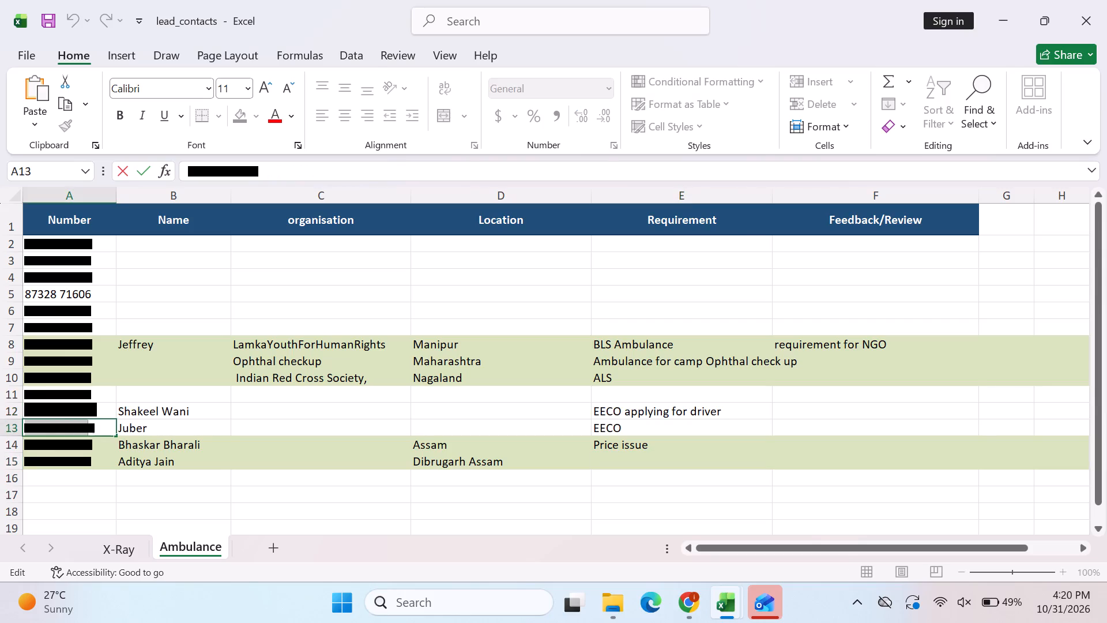
{"action": "left_click_drag", "start_coordinate": [91, 424], "coordinate": [92, 425]}
{"action": "key", "text": "ctrl+c"}
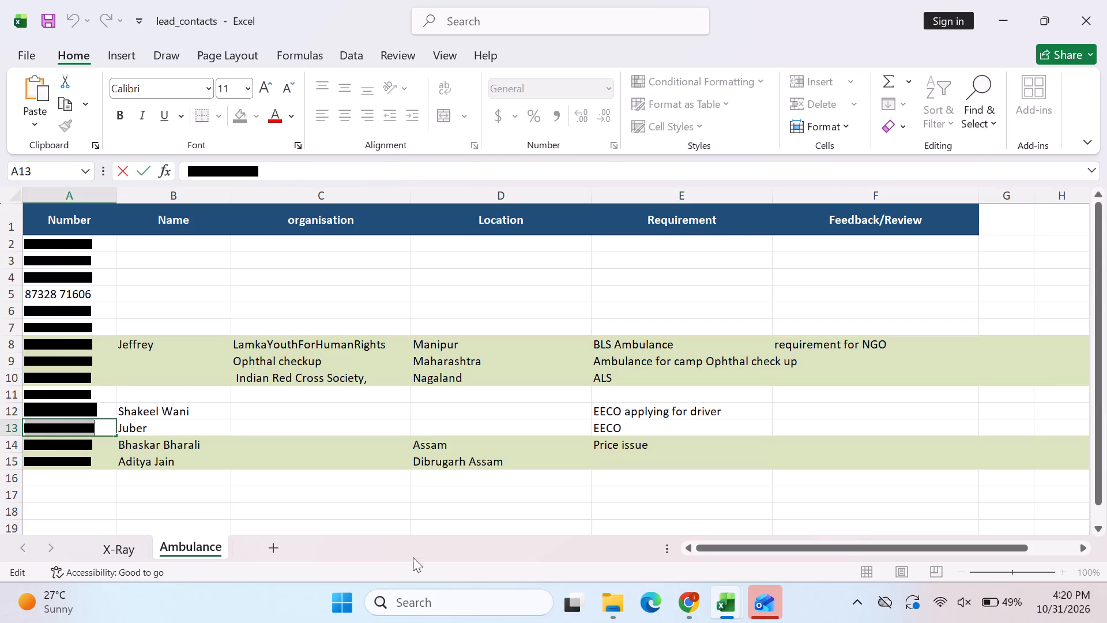
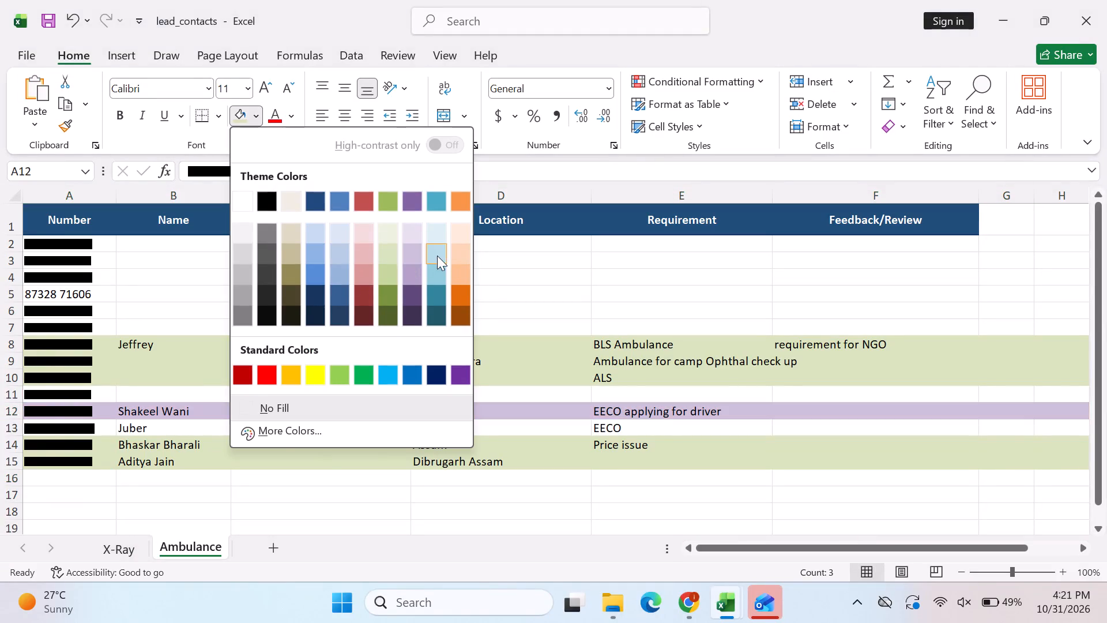
Fill rows 12 and 13, the two EECO contacts, with the lightest red theme tint.
{"action": "left_click", "coordinate": [365, 234]}
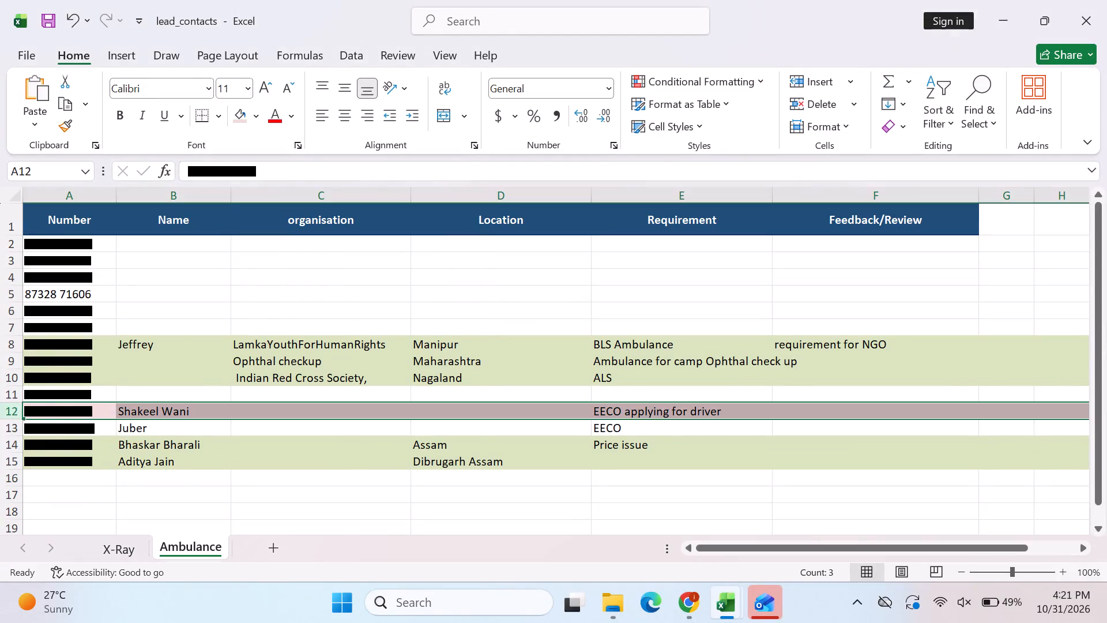
{"action": "left_click", "coordinate": [356, 482]}
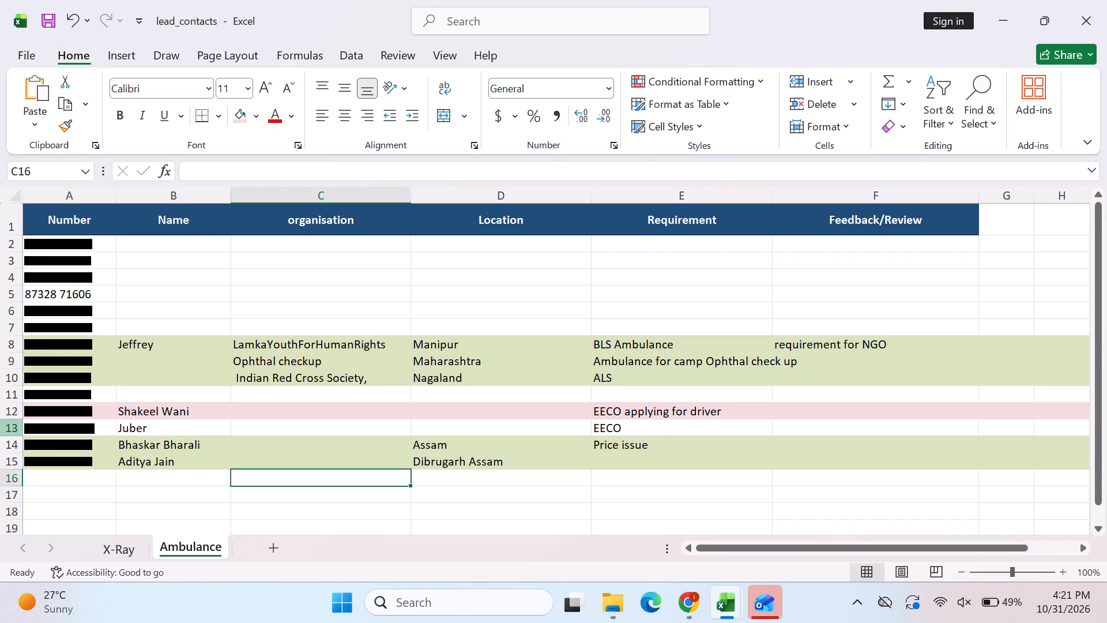
{"action": "left_click", "coordinate": [9, 430]}
{"action": "left_click", "coordinate": [238, 115]}
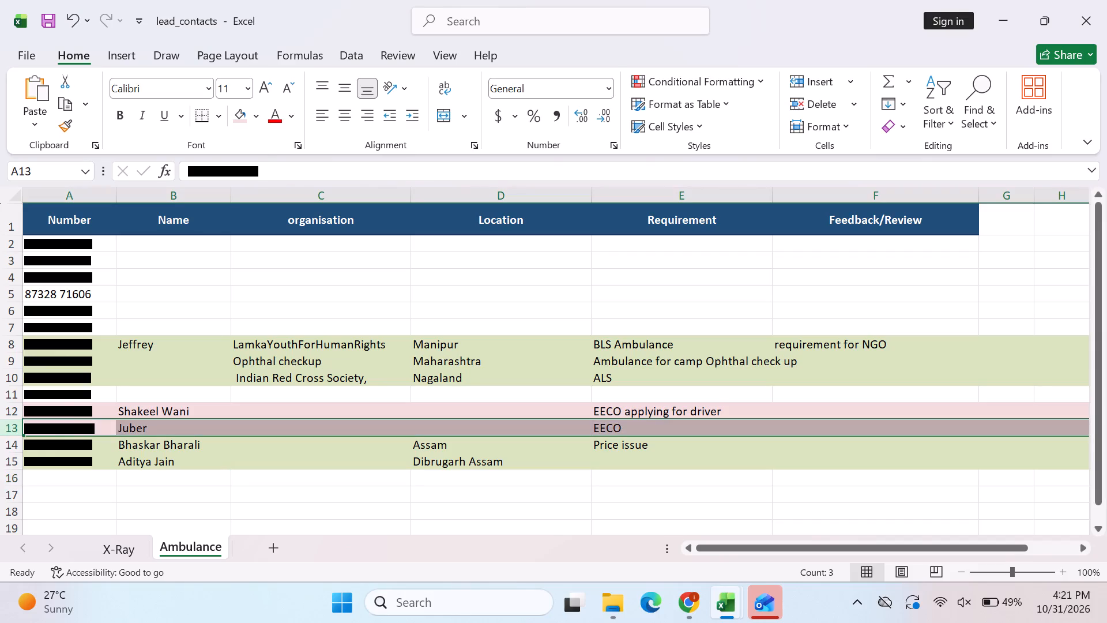
{"action": "left_click", "coordinate": [344, 455]}
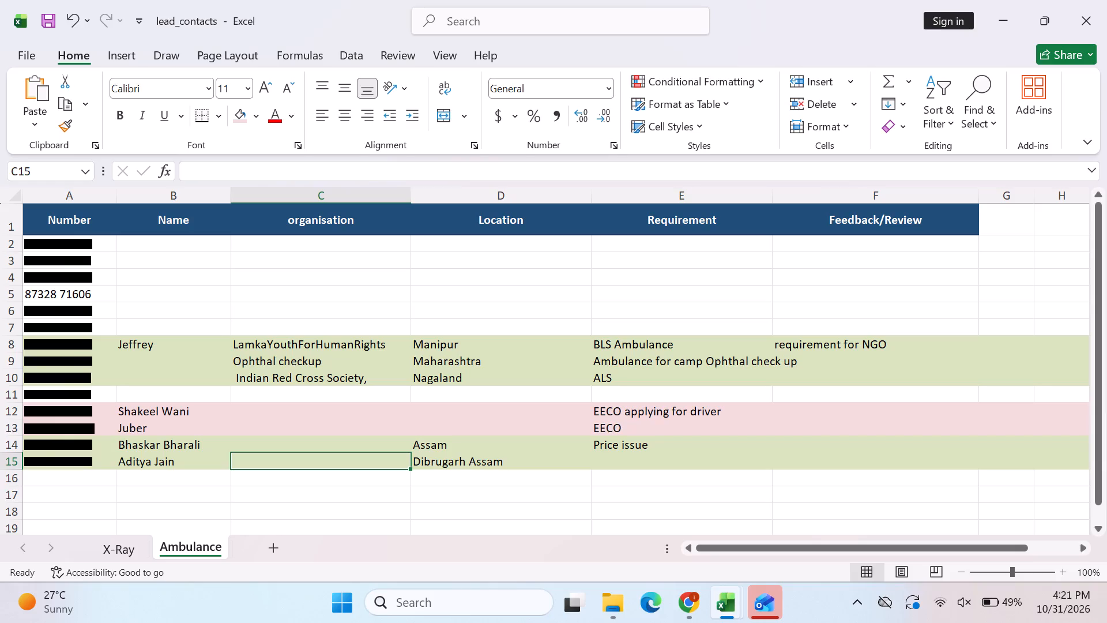
Copy the phone number of the EECO contact in row 13 of the Ambulance sheet.
{"action": "double_click", "coordinate": [57, 430]}
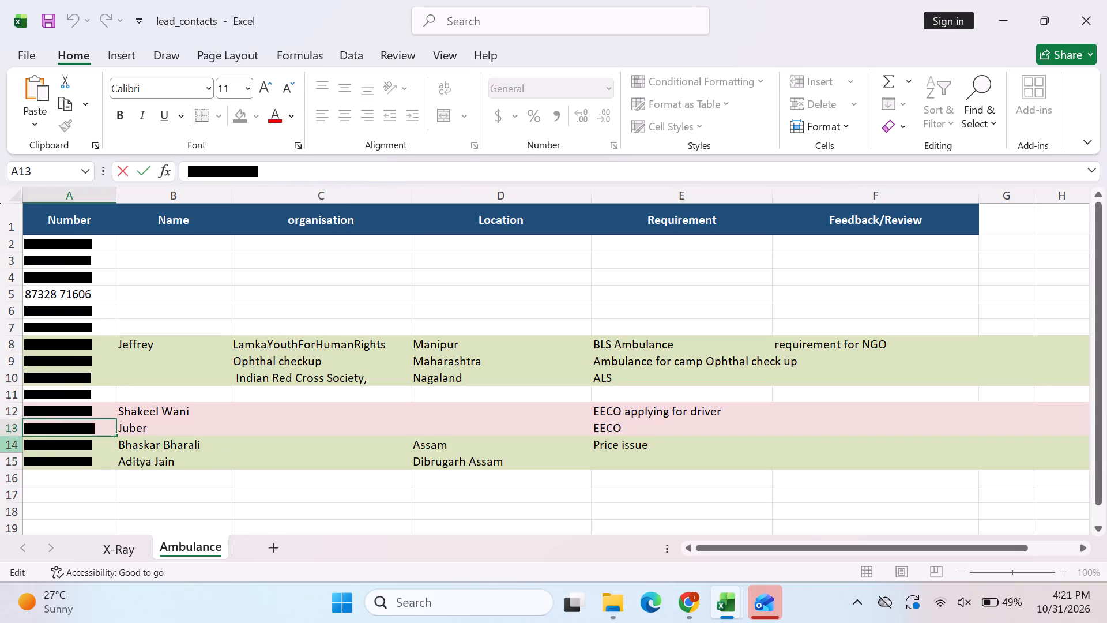
{"action": "left_click_drag", "start_coordinate": [25, 426], "coordinate": [73, 426]}
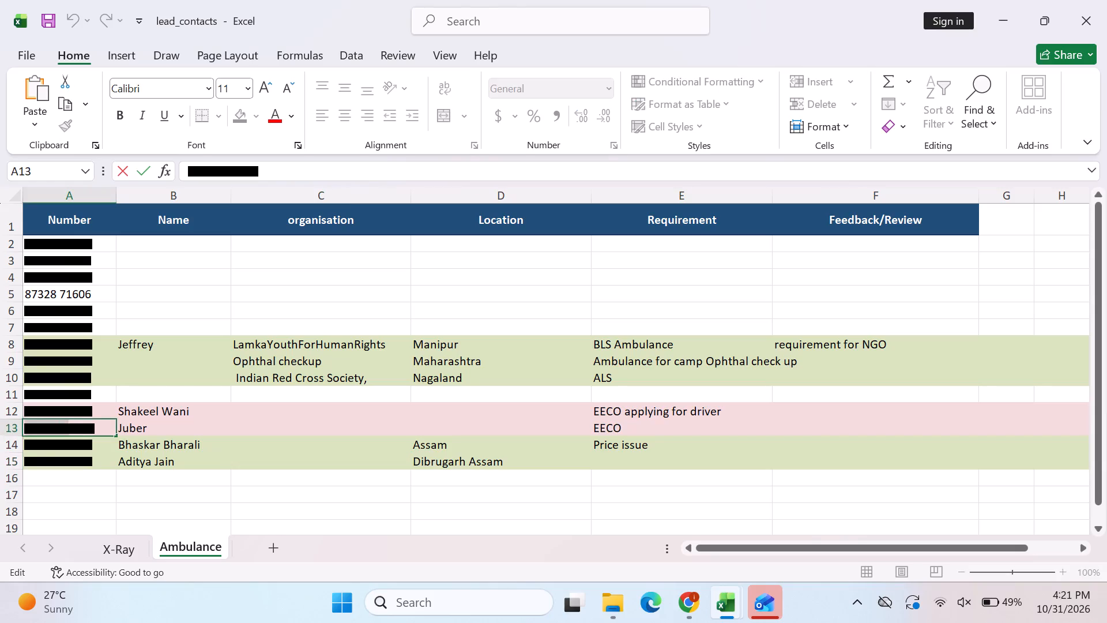
{"action": "left_click_drag", "start_coordinate": [73, 426], "coordinate": [105, 425]}
{"action": "key", "text": "ctrl+c"}
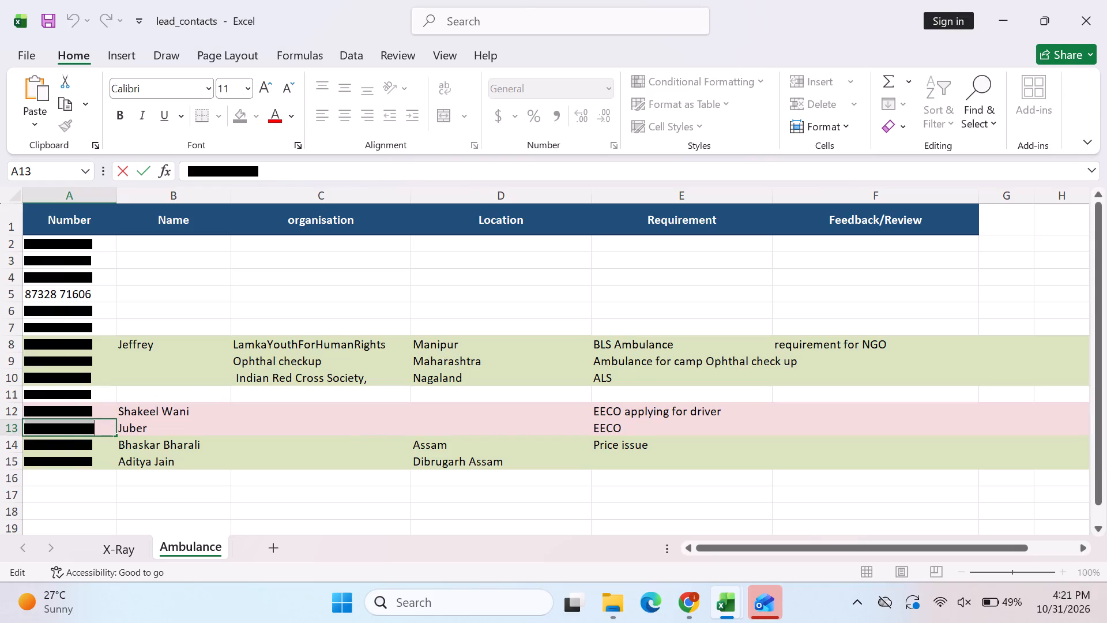
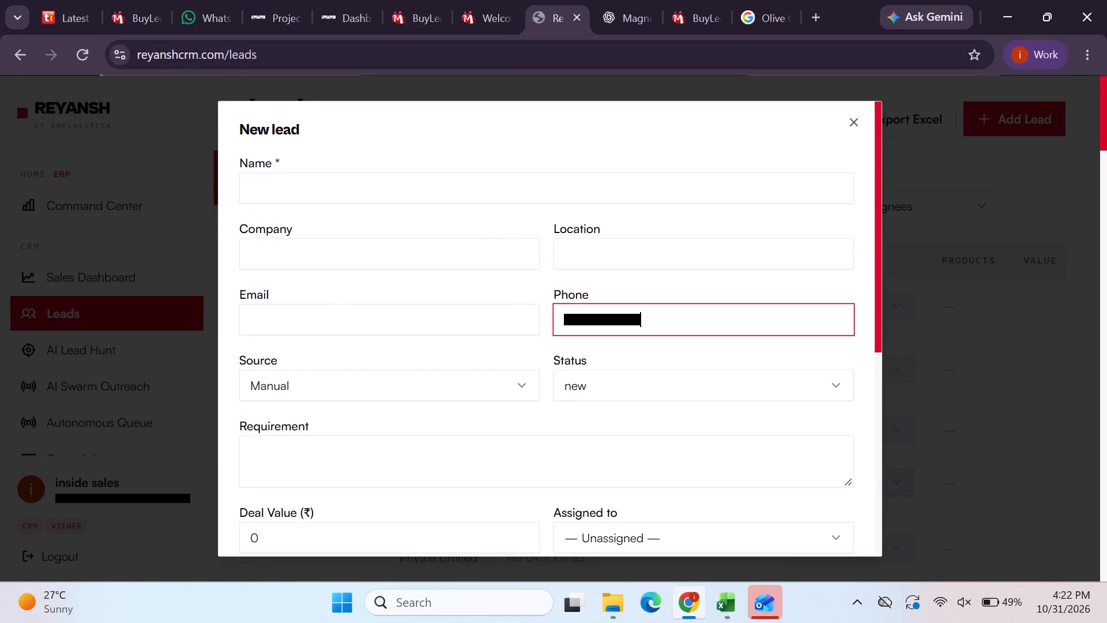
Enter the EECO contact's name in the new lead form, beginning with the first name Juber.
{"action": "left_click", "coordinate": [293, 184]}
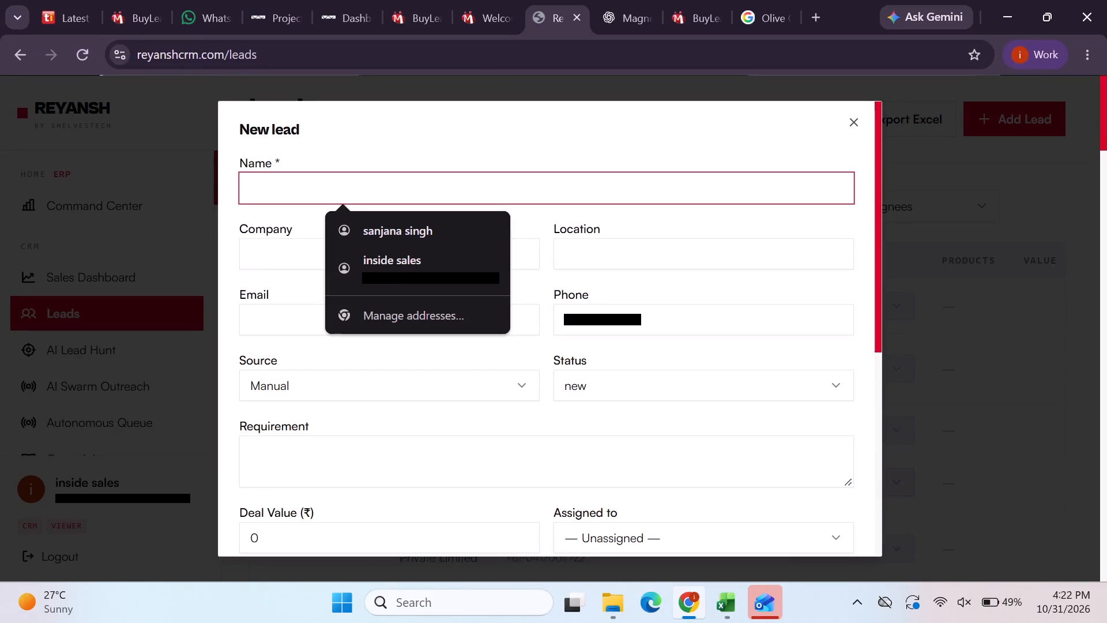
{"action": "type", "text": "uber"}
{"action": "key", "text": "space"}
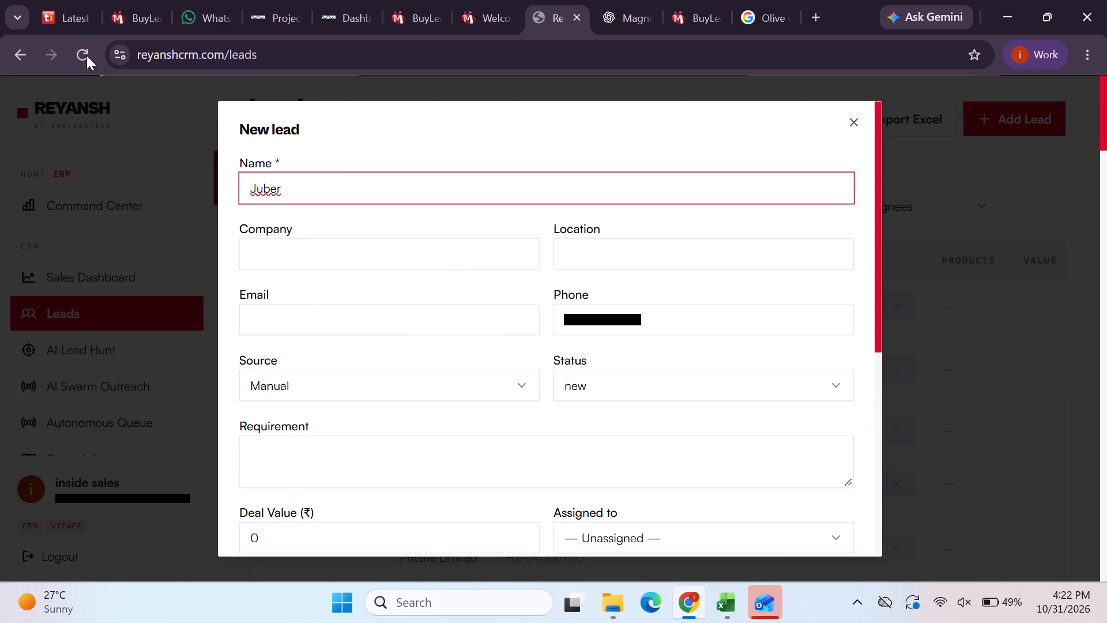
Fill in the new lead's location as Assam and its company as private.
{"action": "left_click", "coordinate": [593, 256]}
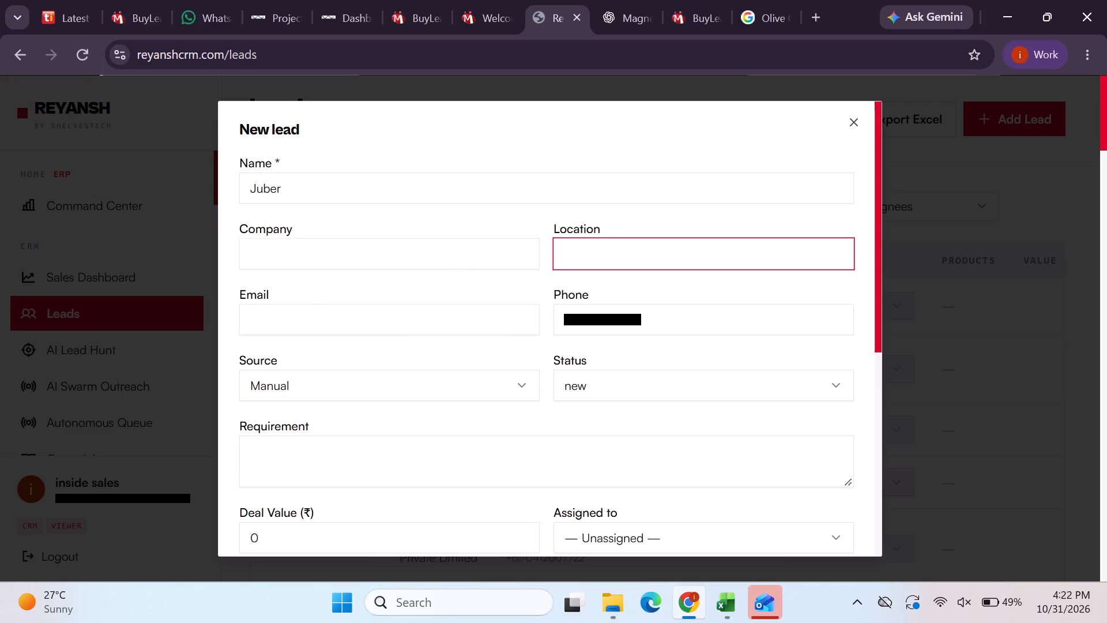
{"action": "key", "text": "a"}
{"action": "type", "text": "ssam"}
{"action": "key", "text": "space"}
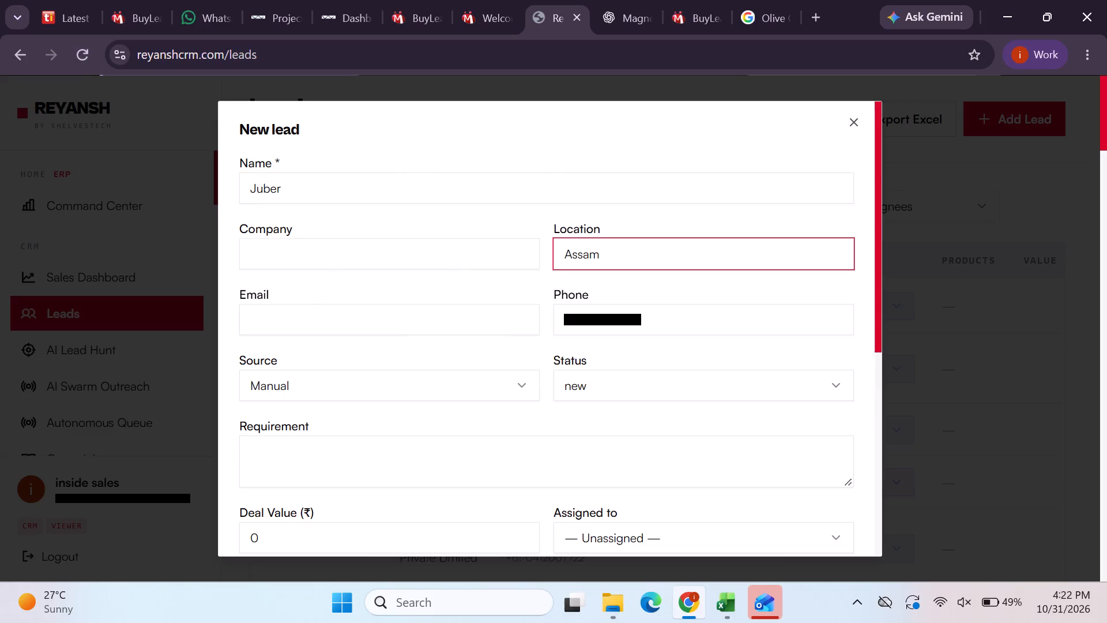
{"action": "left_click", "coordinate": [330, 254]}
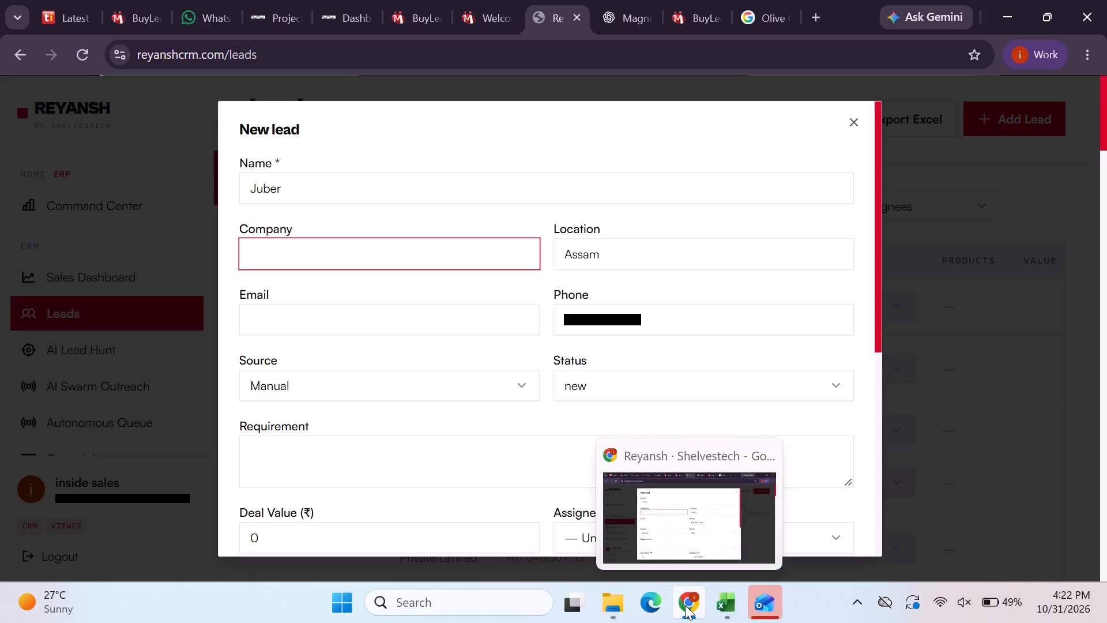
{"action": "type", "text": "pr"}
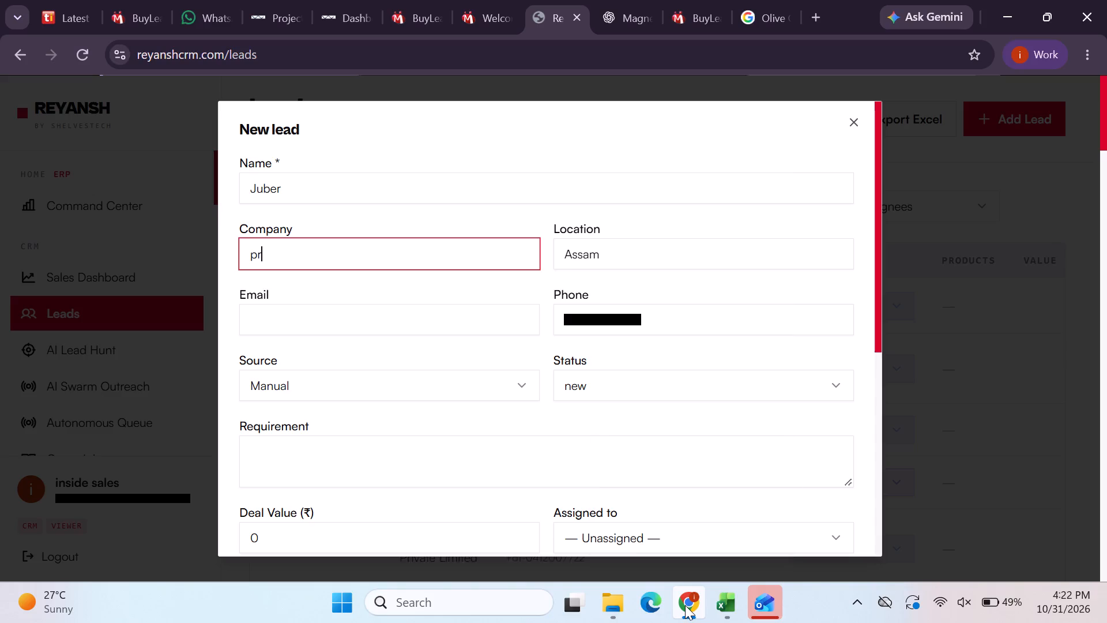
{"action": "type", "text": "ivate"}
{"action": "key", "text": "space"}
Enter "requirement of EECO .." as the new lead's requirement.
{"action": "left_click", "coordinate": [289, 458]}
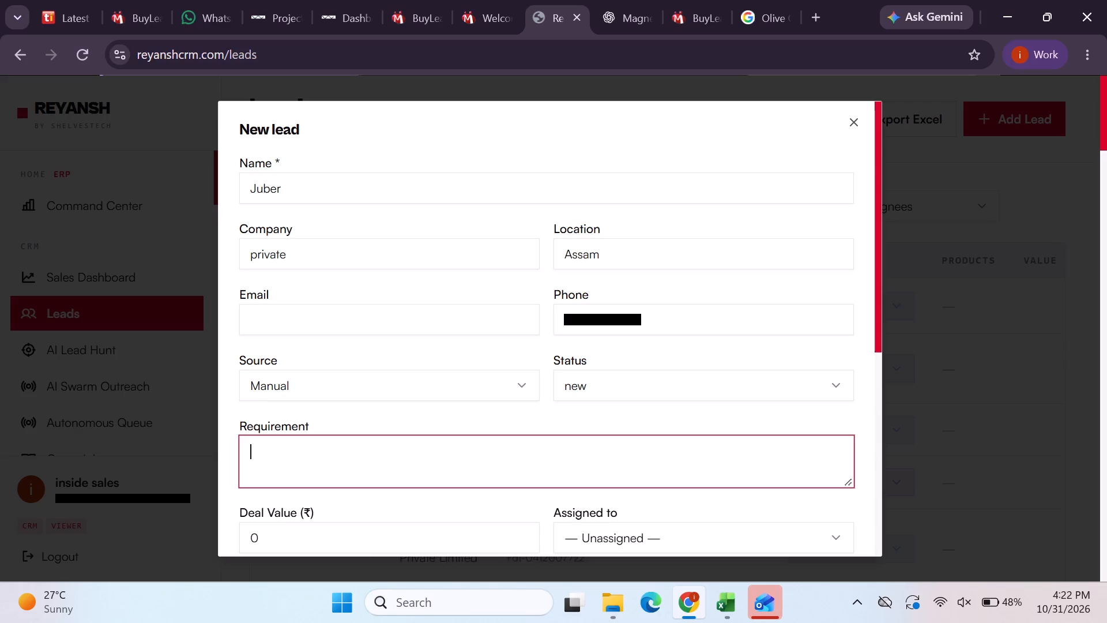
{"action": "type", "text": "re"}
{"action": "type", "text": "quirement of"}
{"action": "key", "text": "space"}
{"action": "type", "text": "EECO"}
{"action": "key", "text": "space"}
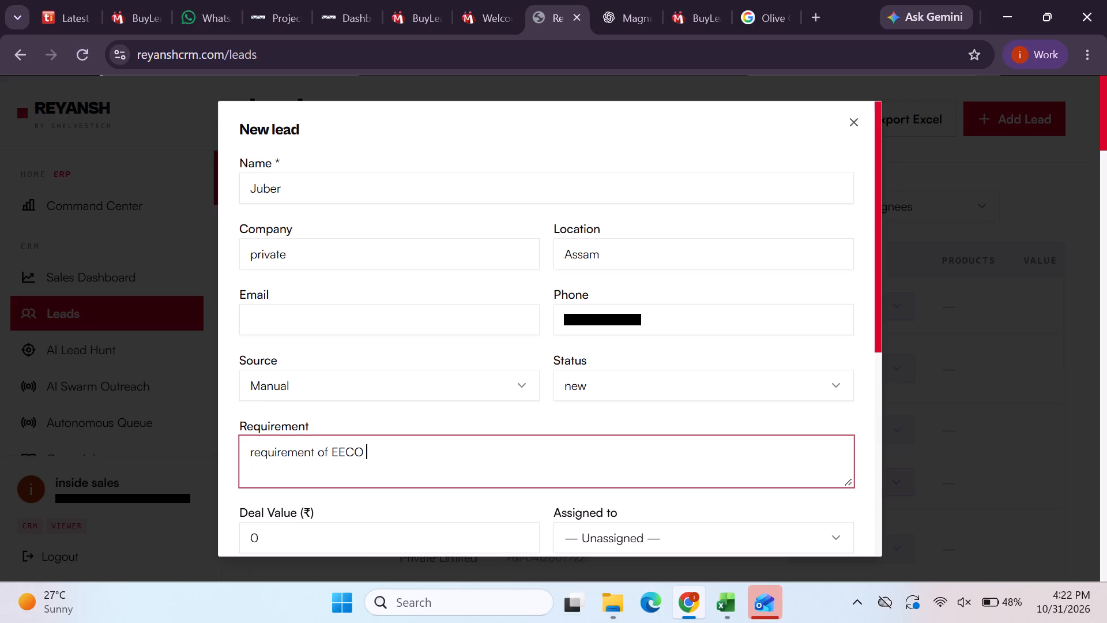
{"action": "type", "text": ".."}
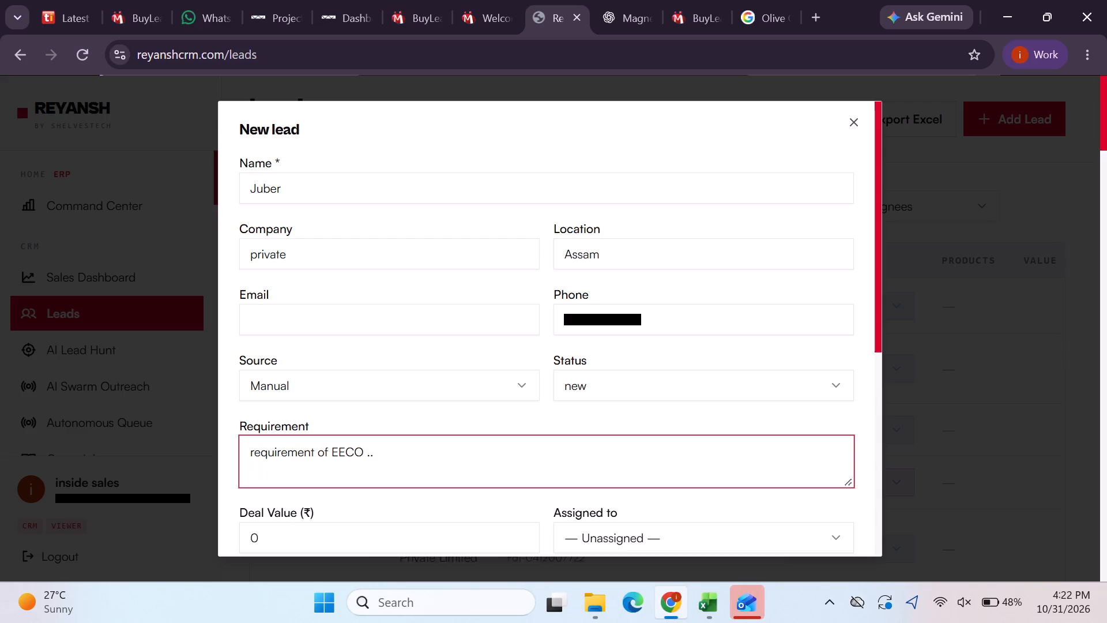
Append "Client details ; Ambulance Driver ..)" to the requirement text, with only the first letter of Client capitalised.
{"action": "type", "text": "CLIENT"}
{"action": "key", "text": "space"}
{"action": "key", "text": "BackSpace"}
{"action": "key", "text": "BackSpace"}
{"action": "key", "text": "BackSpace"}
{"action": "key", "text": "BackSpace"}
{"action": "key", "text": "BackSpace"}
{"action": "key", "text": "BackSpace"}
{"action": "key", "text": "BackSpace"}
{"action": "key", "text": "c"}
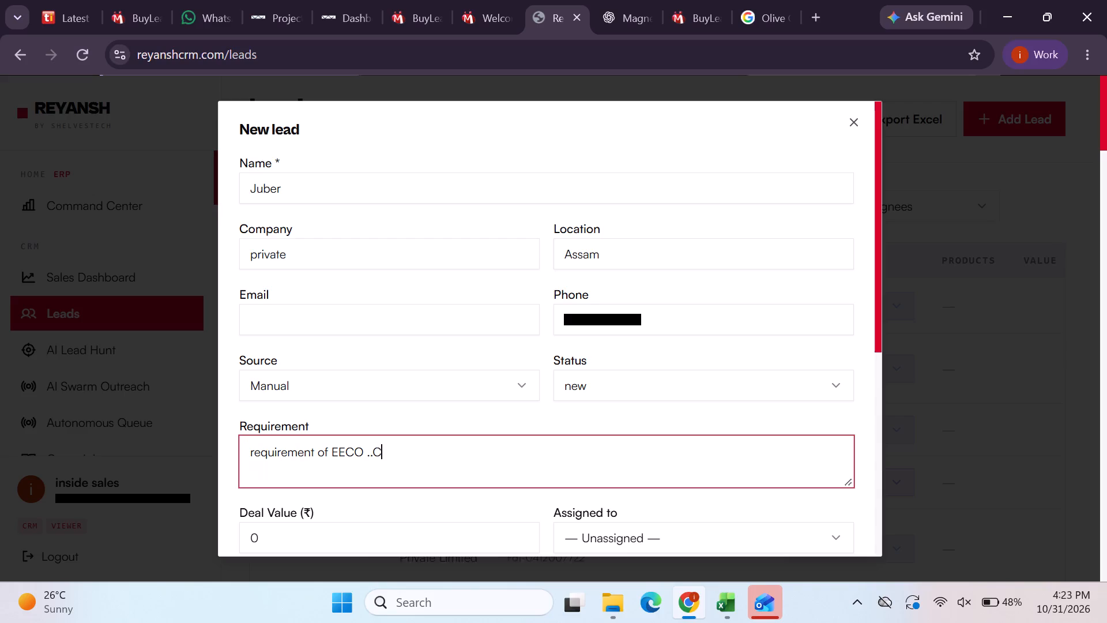
{"action": "type", "text": "lient"}
{"action": "key", "text": "space"}
{"action": "type", "text": "deti"}
{"action": "key", "text": "BackSpace"}
{"action": "type", "text": "ails"}
{"action": "key", "text": "space"}
{"action": "key", "text": "semicolon"}
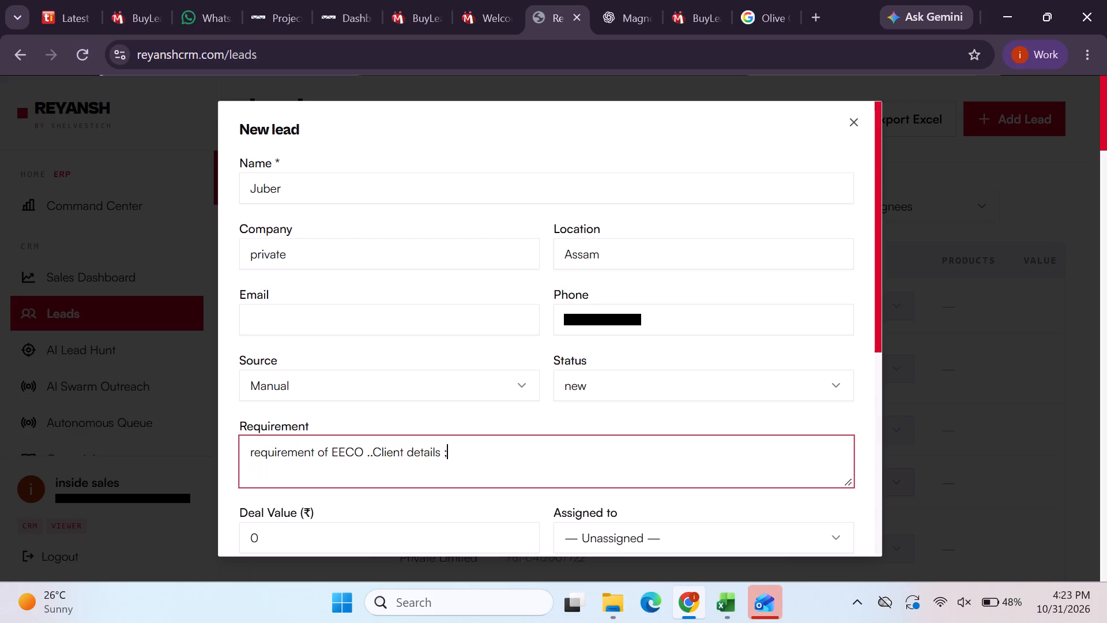
{"action": "key", "text": "space"}
{"action": "key", "text": "a"}
{"action": "type", "text": "mbulance"}
{"action": "key", "text": "space"}
{"action": "key", "text": "d"}
{"action": "type", "text": "river"}
{"action": "key", "text": "space"}
{"action": "type", "text": ".."}
{"action": "key", "text": "shift+parenright"}
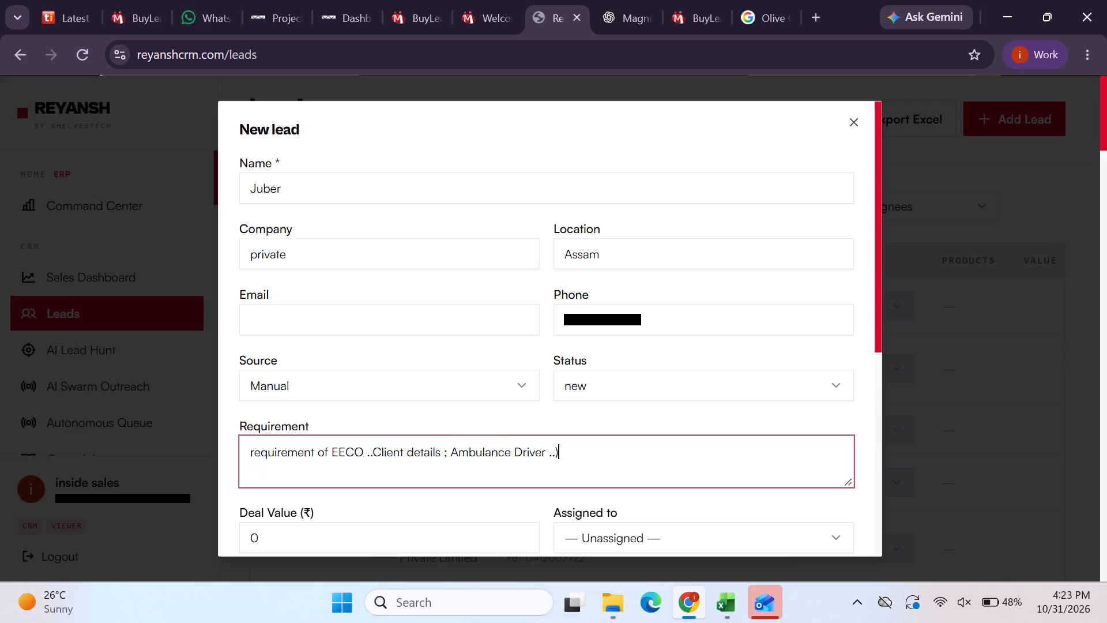
Insert an opening parenthesis before "Client details" and "want for private use" after EECO in the requirement text.
{"action": "left_click", "coordinate": [375, 450]}
{"action": "key", "text": "shift+parenleft"}
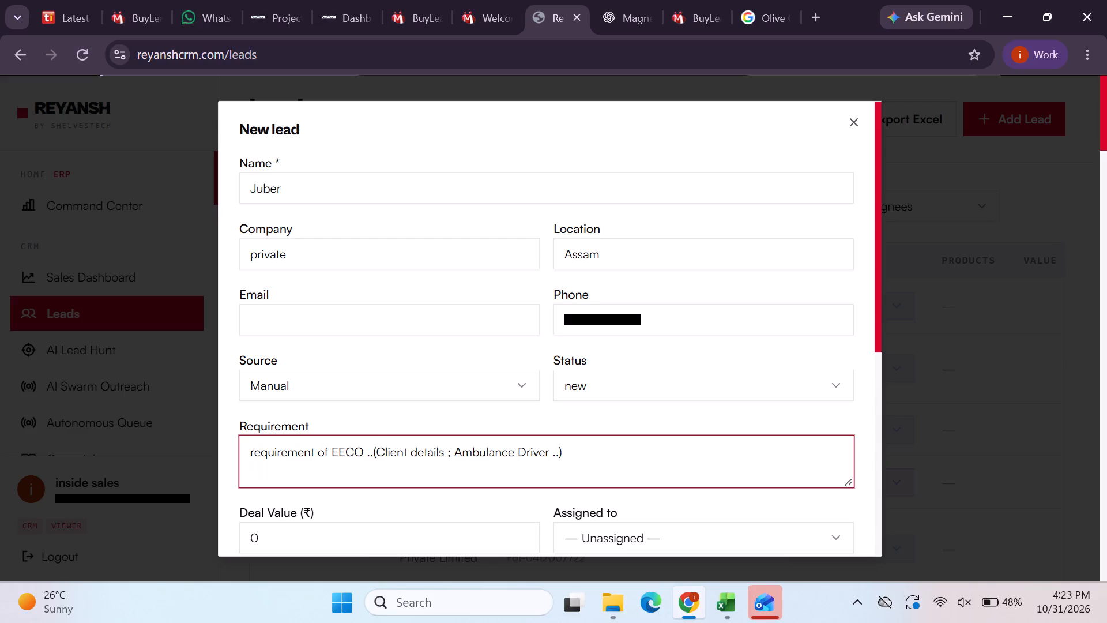
{"action": "left_click", "coordinate": [368, 450]}
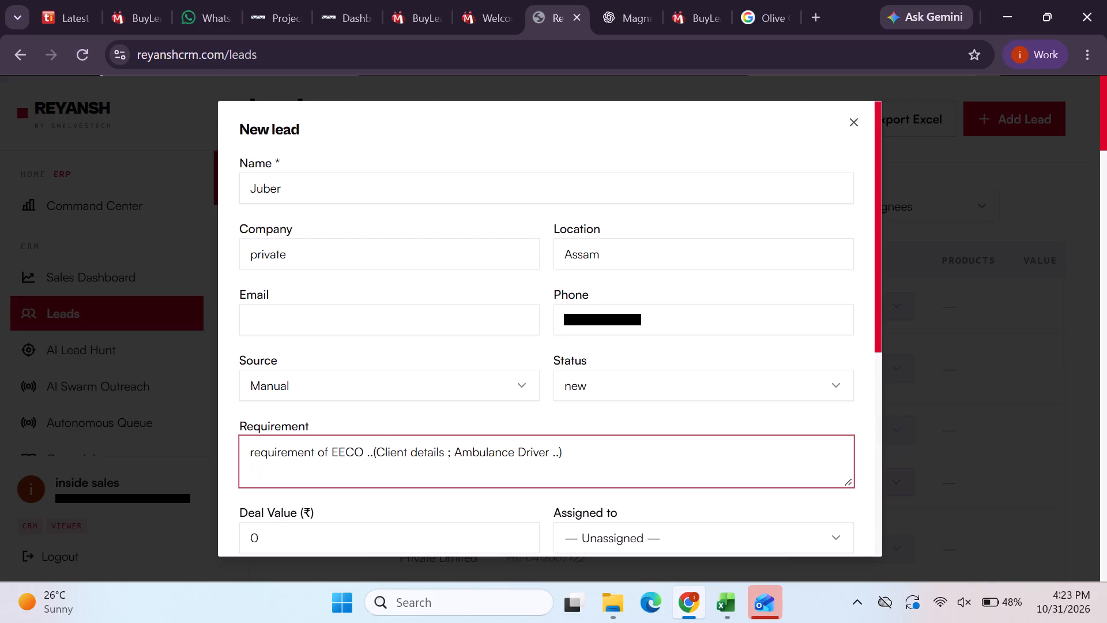
{"action": "left_click", "coordinate": [365, 450]}
{"action": "key", "text": "space"}
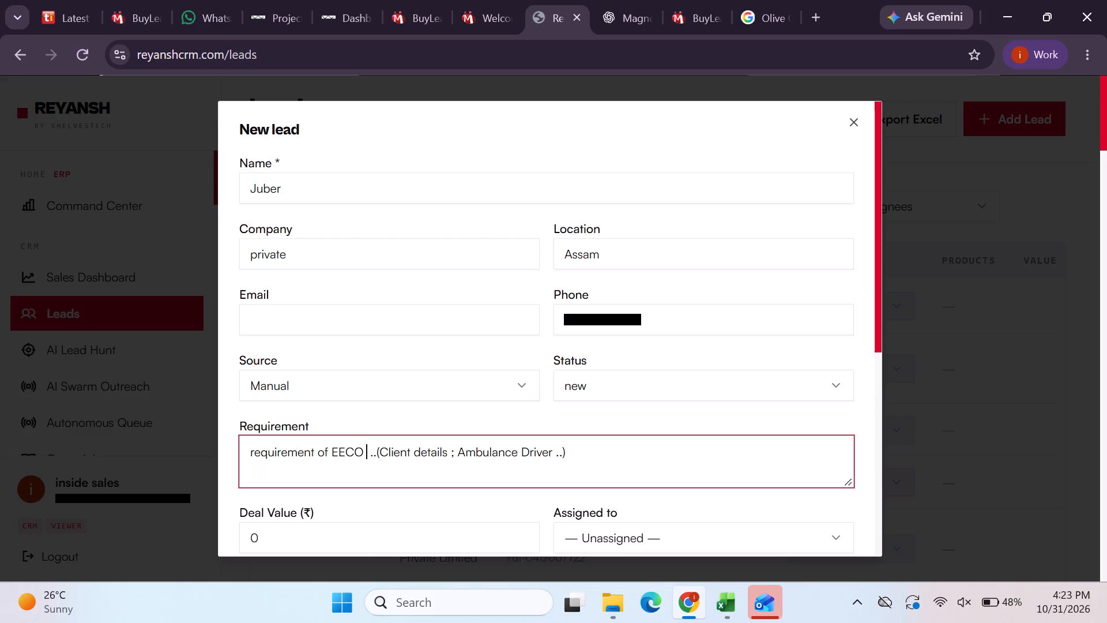
{"action": "type", "text": "want for"}
{"action": "key", "text": "space"}
{"action": "type", "text": "private"}
{"action": "key", "text": "space"}
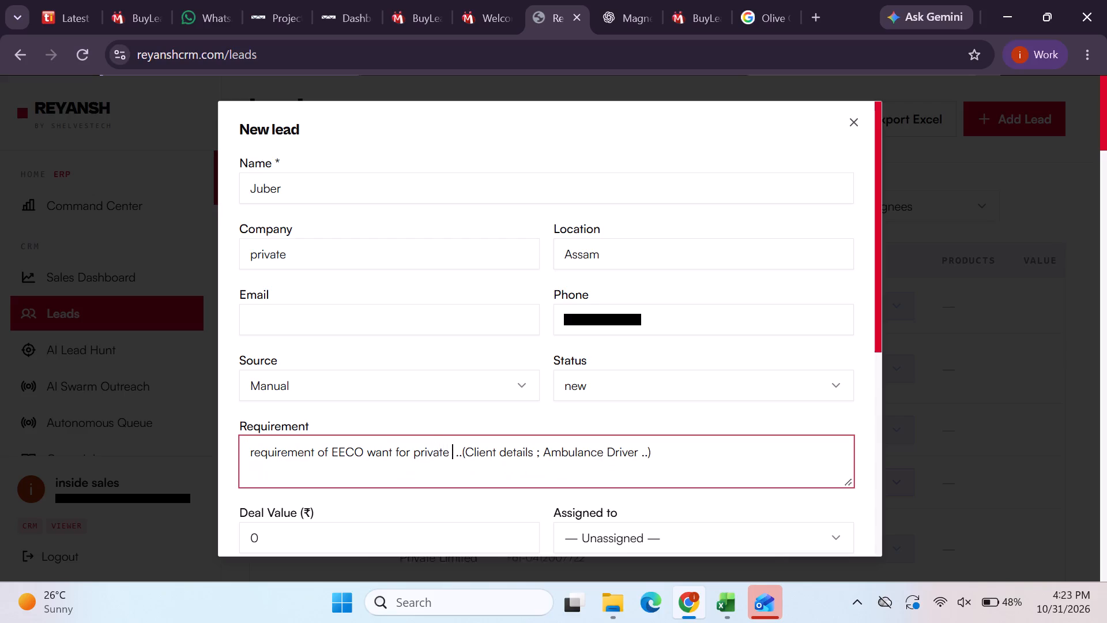
{"action": "type", "text": "use"}
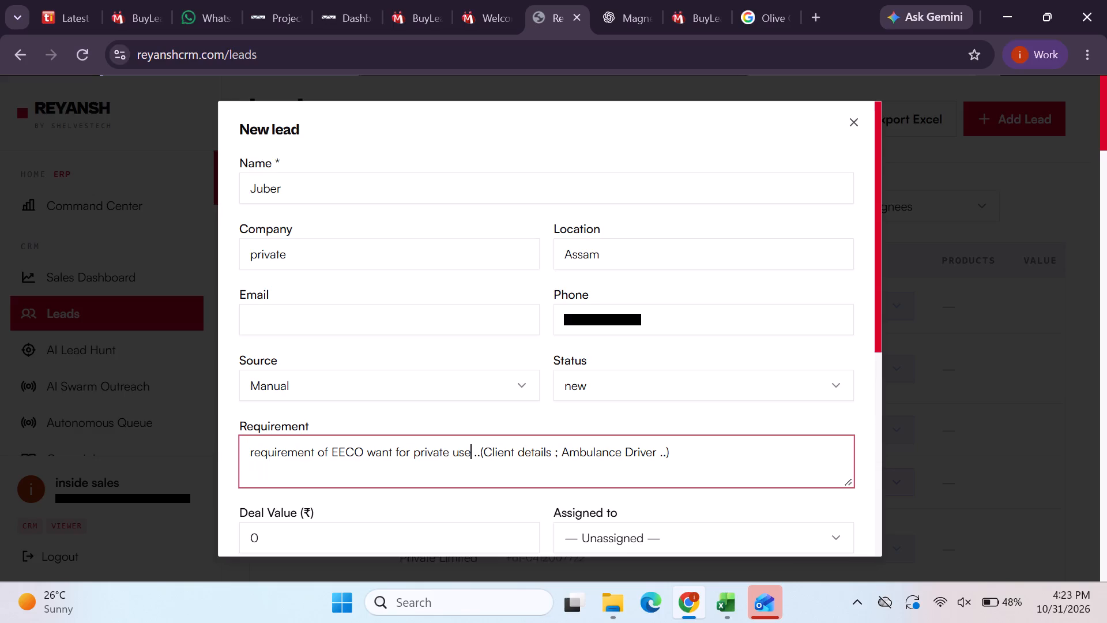
Set the new lead's status to cold and assign it to the team member listed directly after the info account.
{"action": "left_click", "coordinate": [774, 385]}
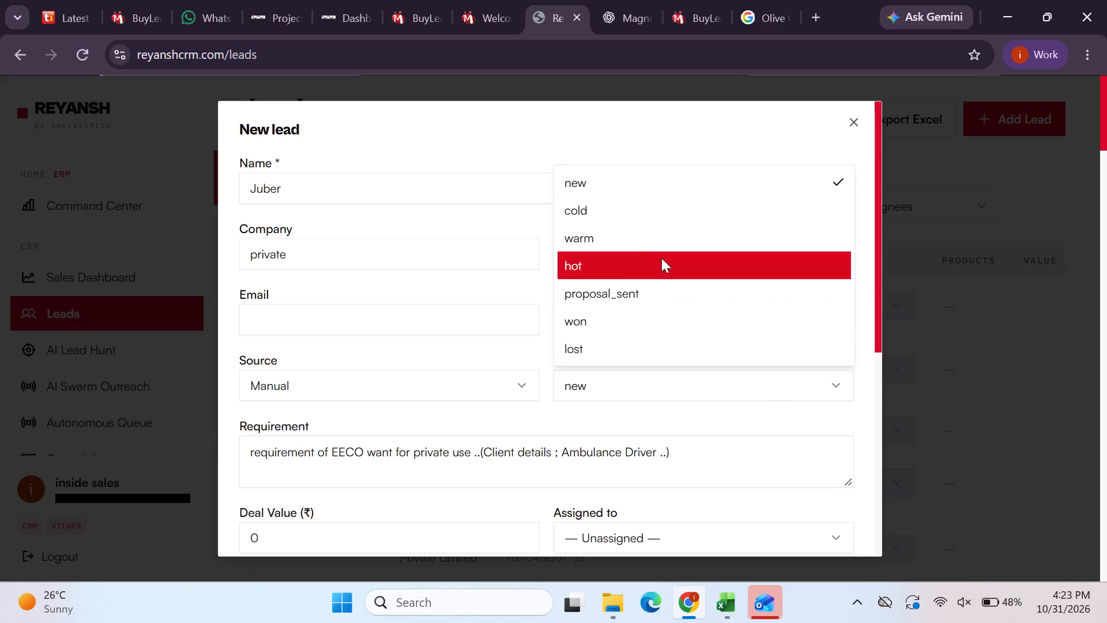
{"action": "left_click", "coordinate": [576, 214]}
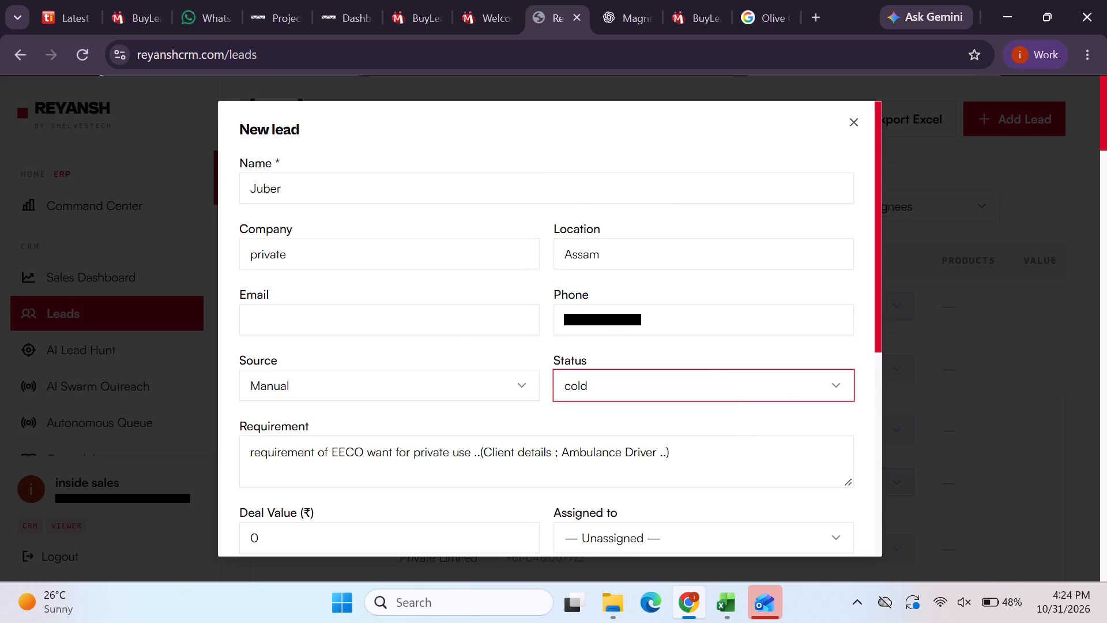
{"action": "scroll", "coordinate": [719, 388], "scroll_direction": "down", "scroll_amount": 4}
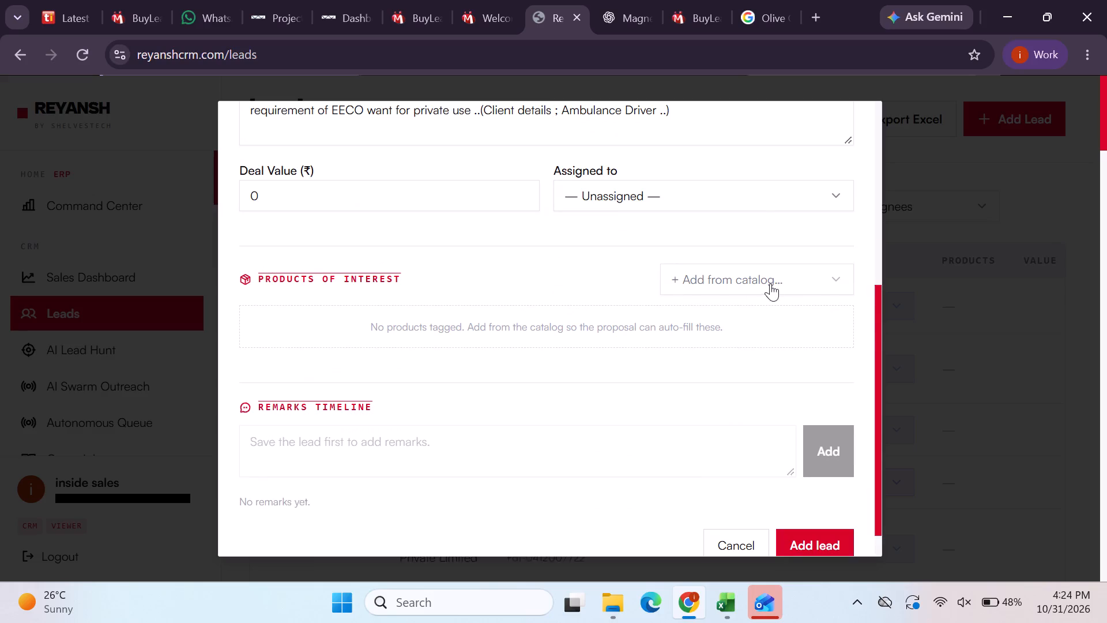
{"action": "left_click", "coordinate": [756, 188]}
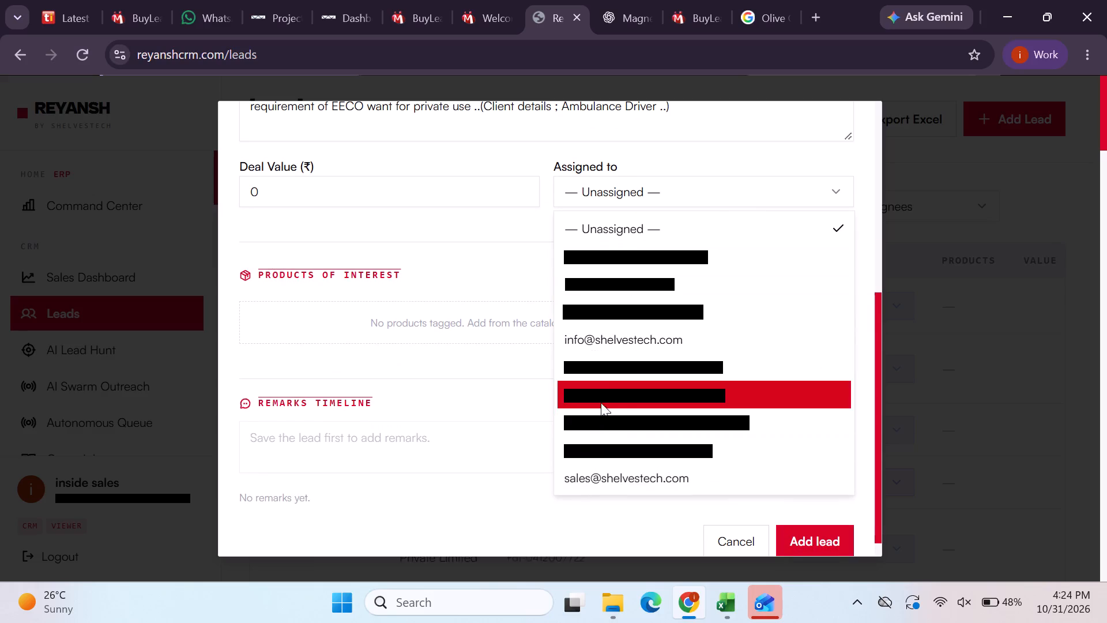
{"action": "left_click", "coordinate": [601, 375]}
Review the completed new lead form and add the lead.
{"action": "scroll", "coordinate": [605, 456], "scroll_direction": "up", "scroll_amount": 4}
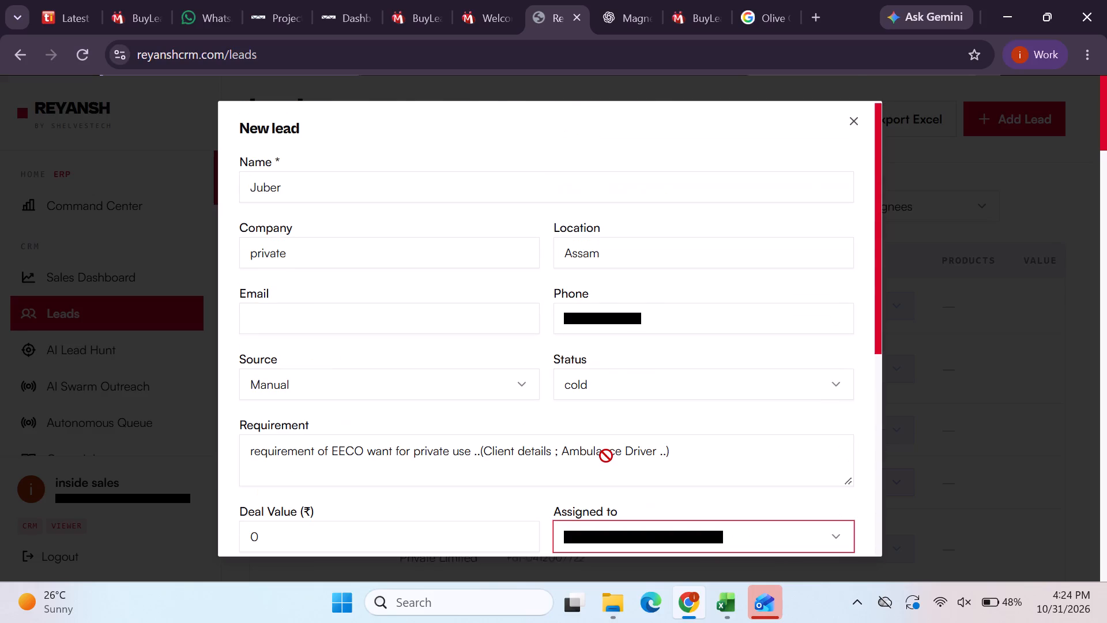
{"action": "scroll", "coordinate": [610, 449], "scroll_direction": "up", "scroll_amount": 3}
{"action": "scroll", "coordinate": [610, 449], "scroll_direction": "down", "scroll_amount": 5}
{"action": "scroll", "coordinate": [748, 514], "scroll_direction": "down", "scroll_amount": 1}
{"action": "left_click", "coordinate": [819, 520]}
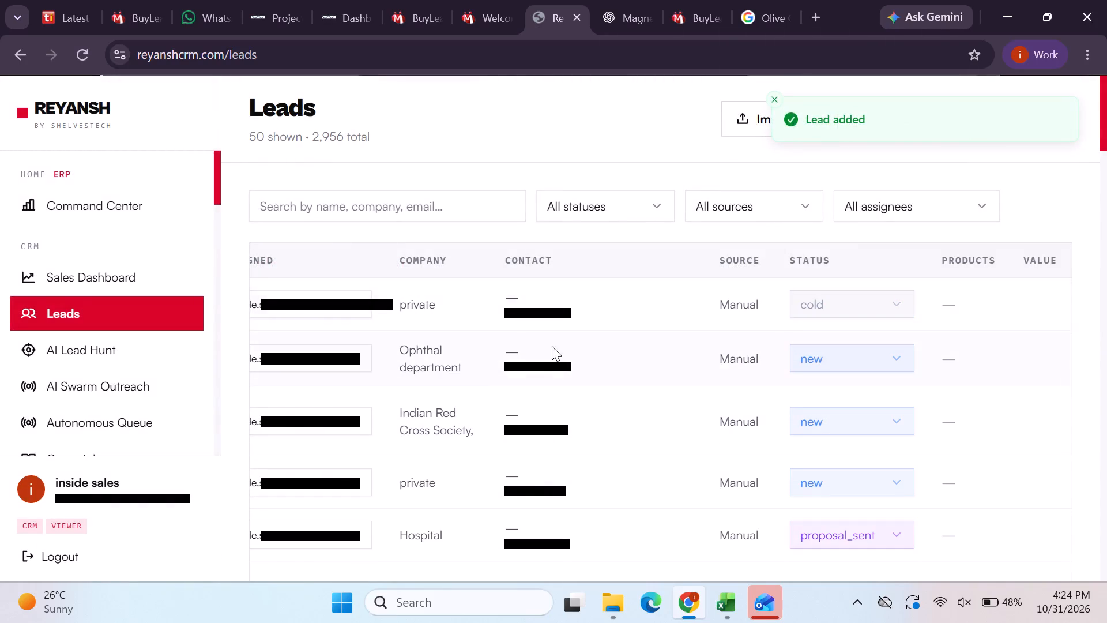
Examine the newly added Assam lead's row in the leads list, including its name, owner and assignee columns.
{"action": "left_click", "coordinate": [443, 304]}
{"action": "key", "text": "Left"}
{"action": "key", "text": "Left"}
{"action": "key", "text": "Left"}
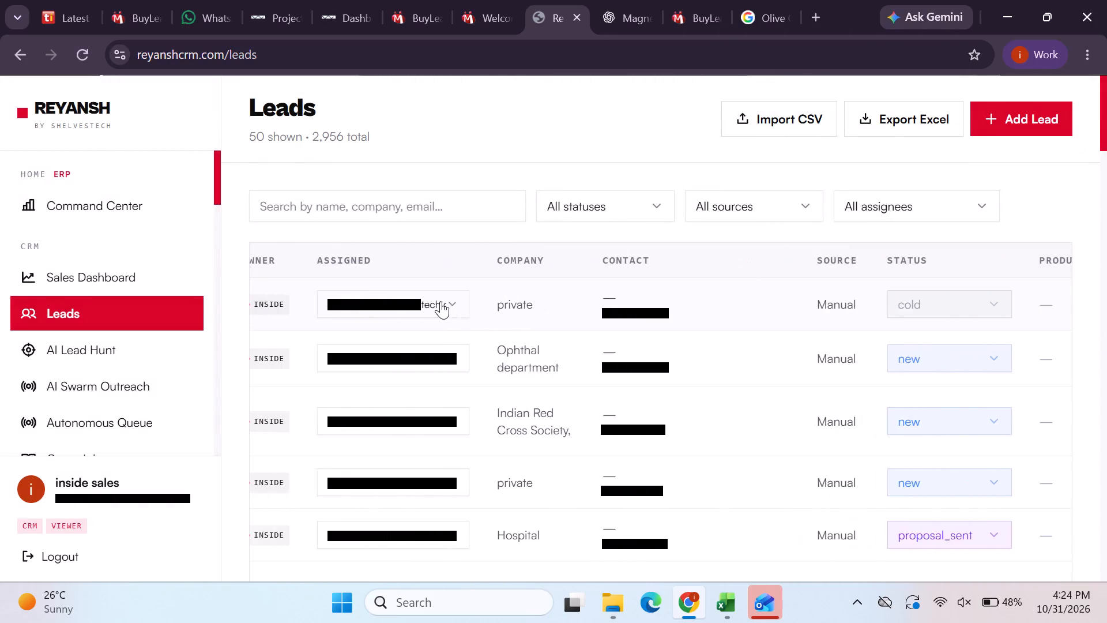
{"action": "key", "text": "Left"}
{"action": "key", "text": "Left"}
{"action": "key", "text": "Left"}
{"action": "key", "text": "Left"}
{"action": "key", "text": "Left"}
{"action": "key", "text": "Left"}
{"action": "key", "text": "Left"}
{"action": "key", "text": "Left"}
{"action": "key", "text": "Left"}
{"action": "key", "text": "Left"}
{"action": "key", "text": "Left"}
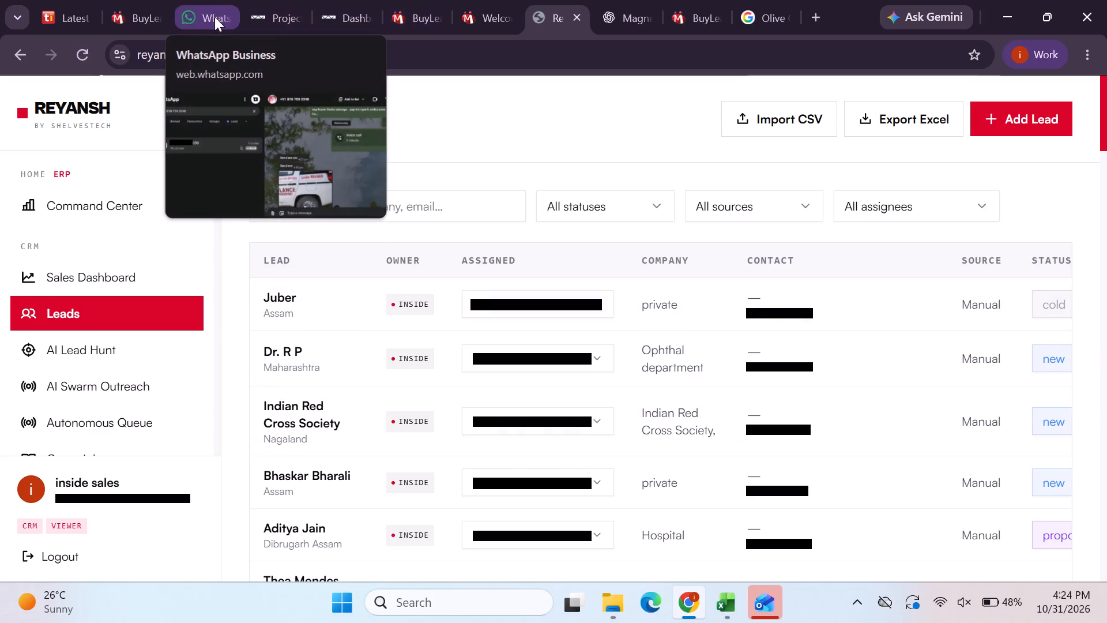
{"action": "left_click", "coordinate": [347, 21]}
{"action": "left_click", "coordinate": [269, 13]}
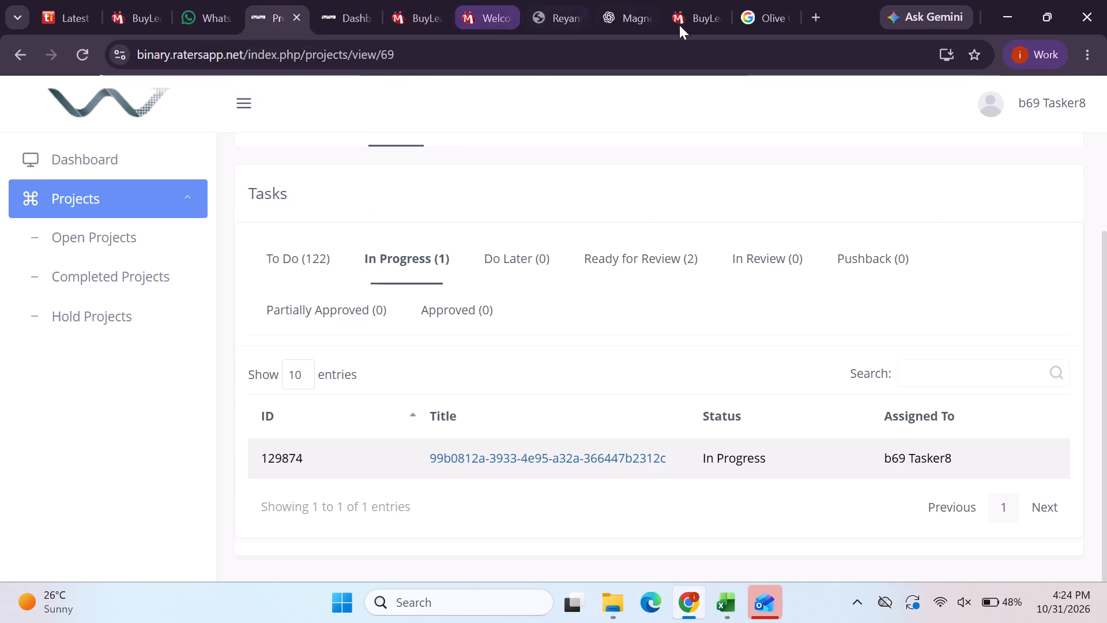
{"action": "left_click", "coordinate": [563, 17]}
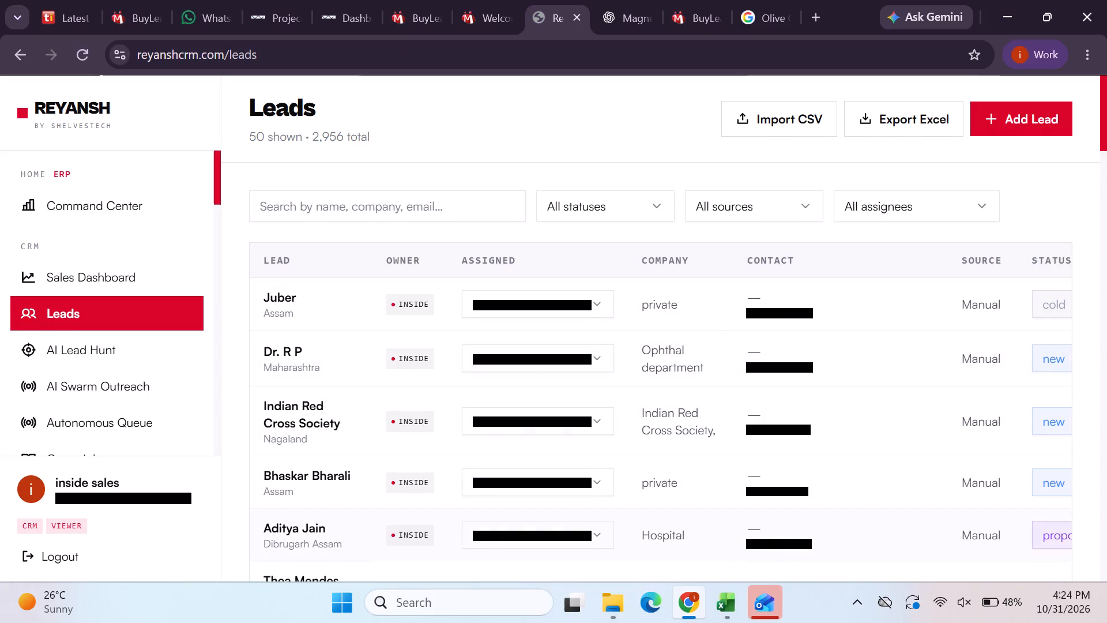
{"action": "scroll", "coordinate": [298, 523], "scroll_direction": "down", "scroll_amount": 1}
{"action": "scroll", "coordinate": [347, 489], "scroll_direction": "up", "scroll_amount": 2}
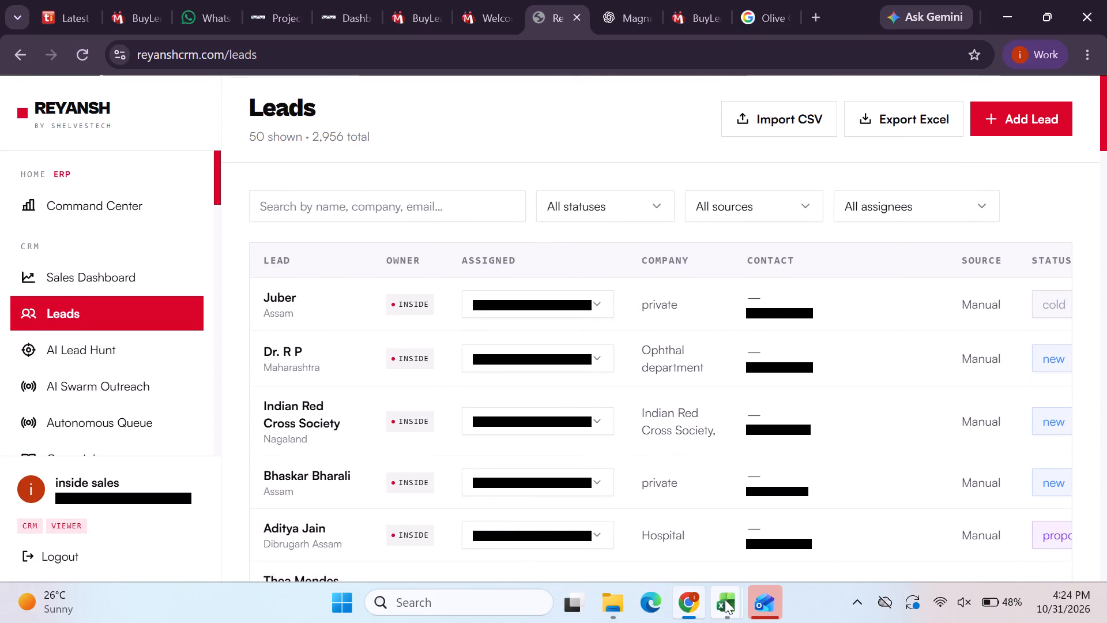
Switch to the lead_contacts workbook and copy the contact number from row 11 of the Ambulance sheet.
{"action": "left_click", "coordinate": [922, 508]}
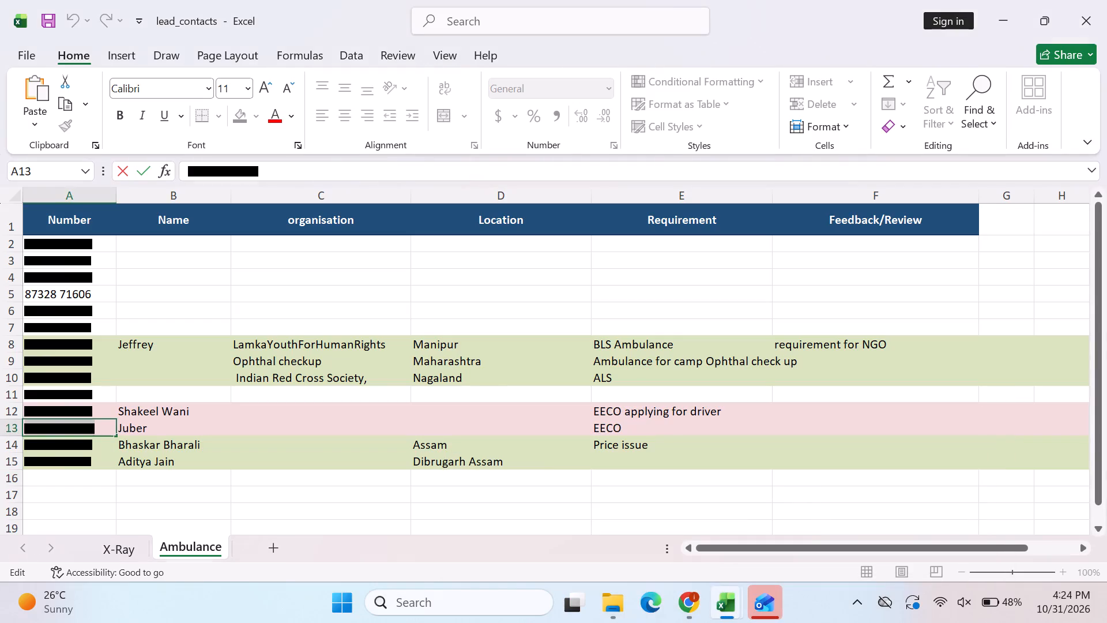
{"action": "left_click", "coordinate": [289, 488]}
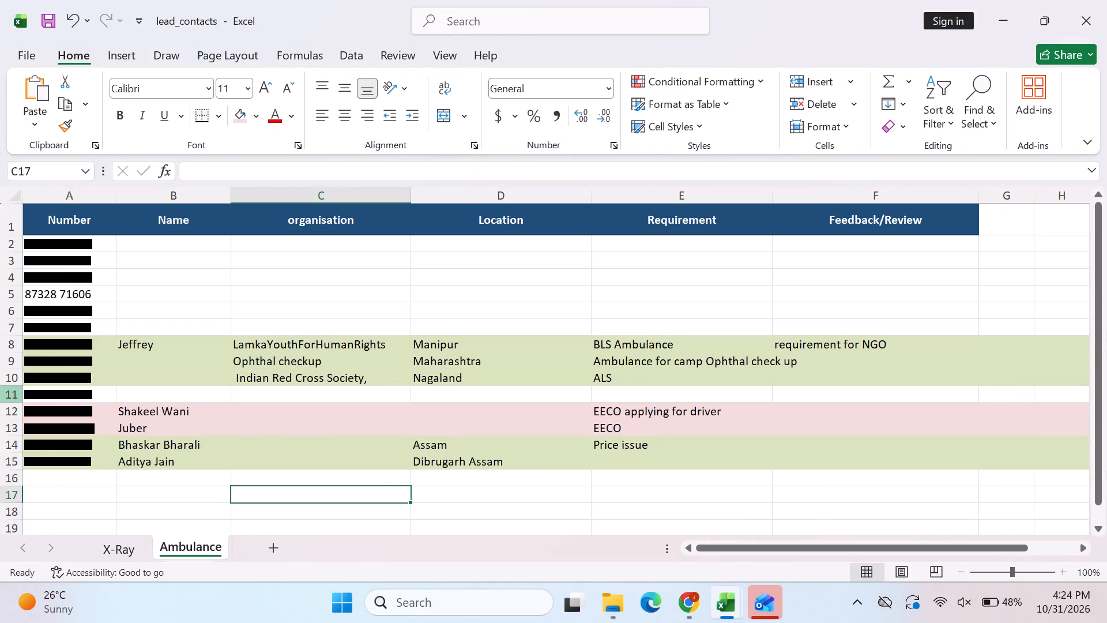
{"action": "left_click", "coordinate": [10, 395]}
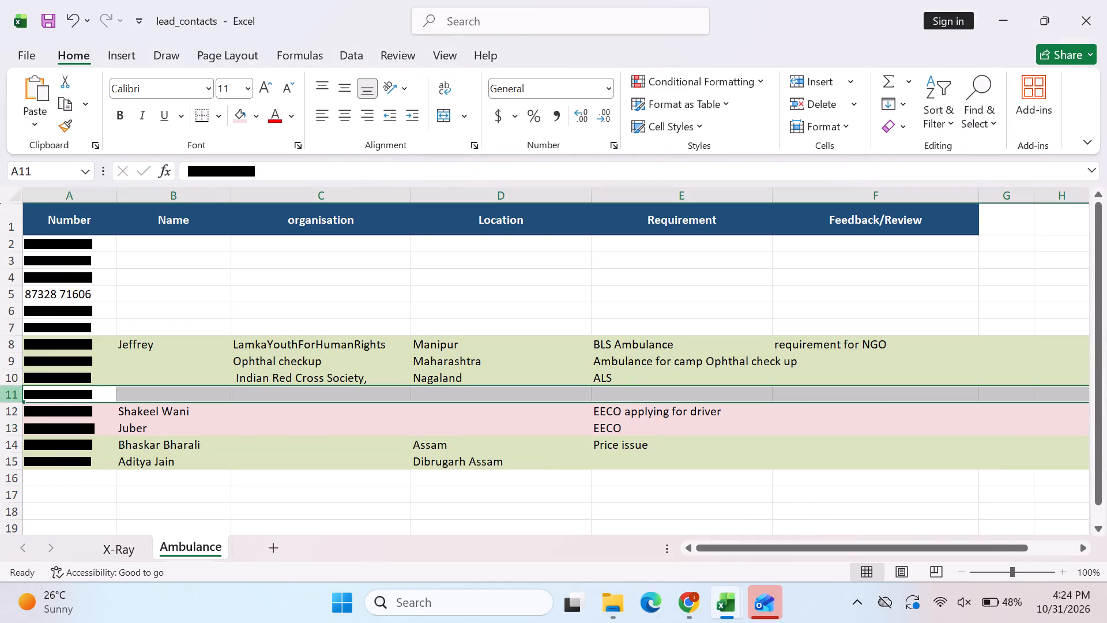
{"action": "double_click", "coordinate": [46, 398]}
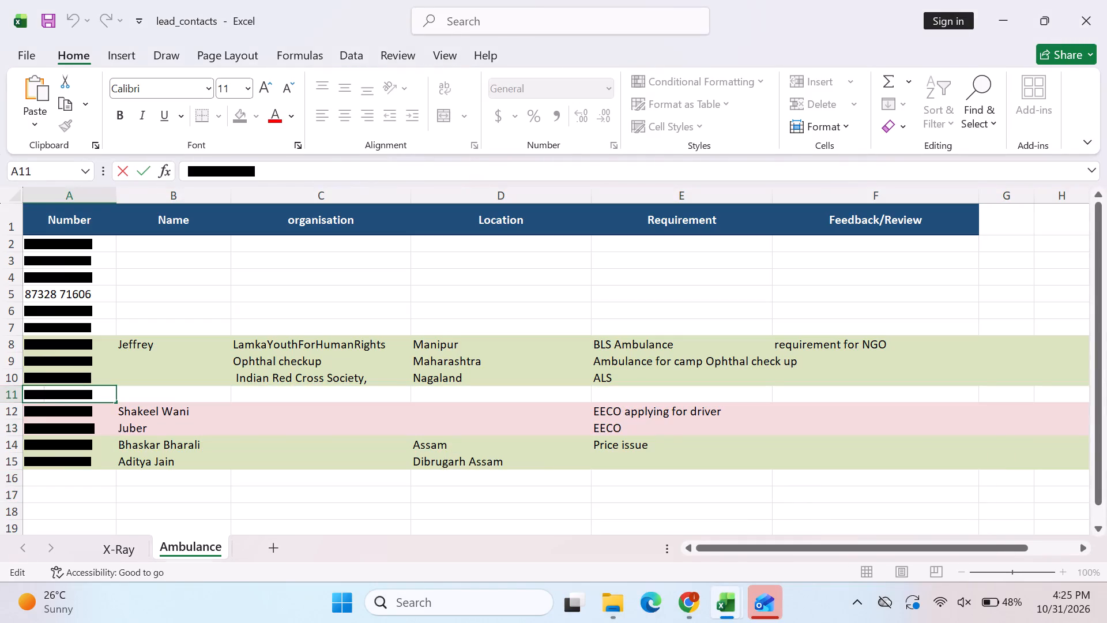
{"action": "left_click_drag", "start_coordinate": [26, 396], "coordinate": [93, 396]}
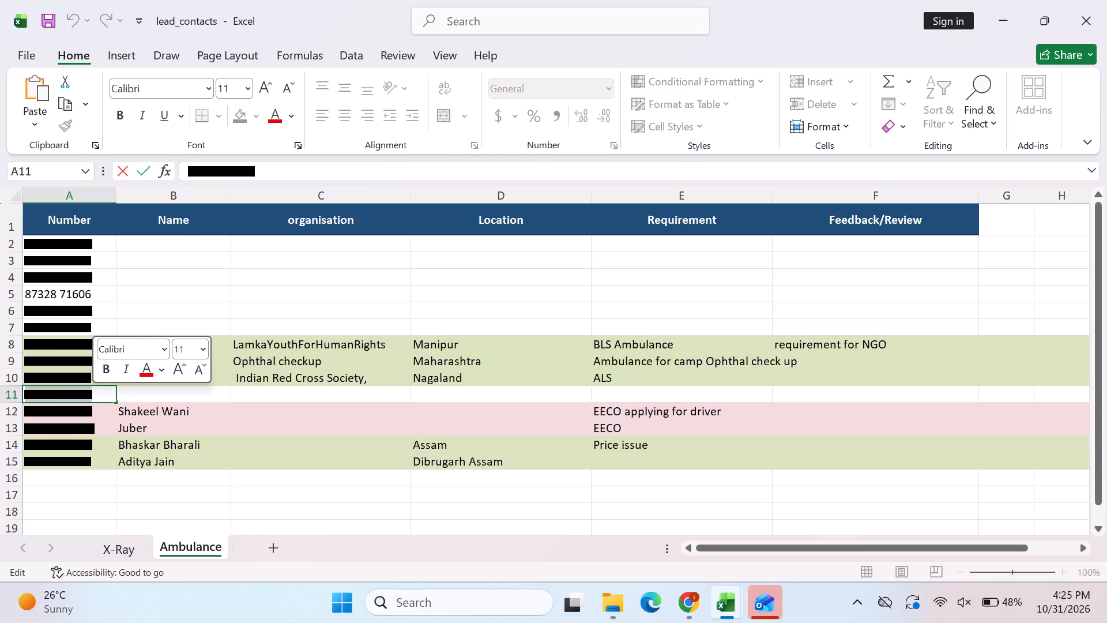
{"action": "key", "text": "ctrl+c"}
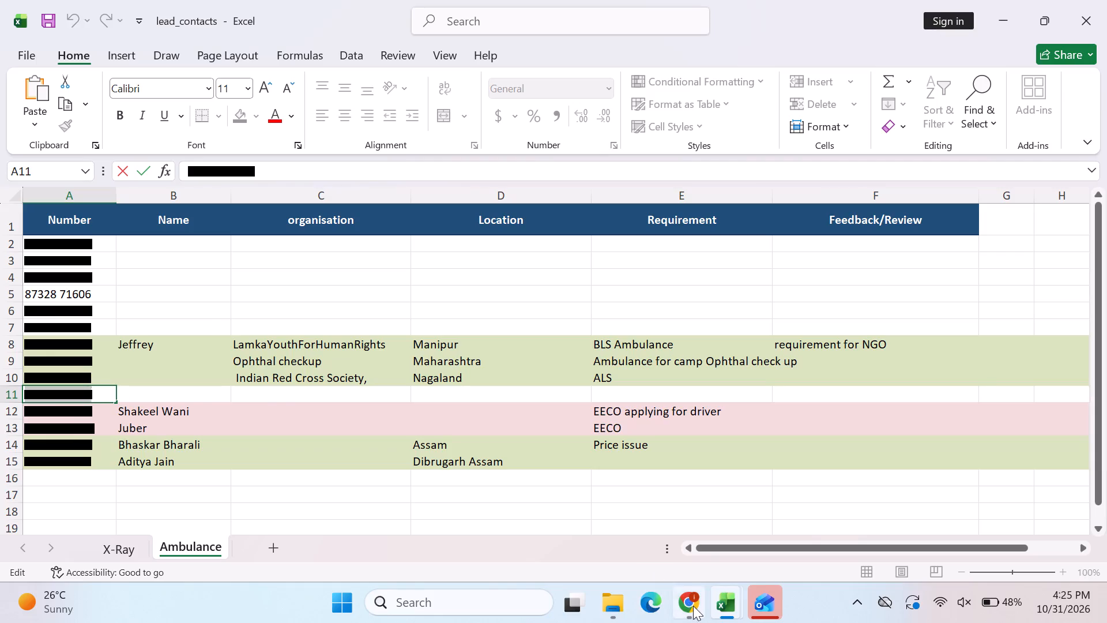
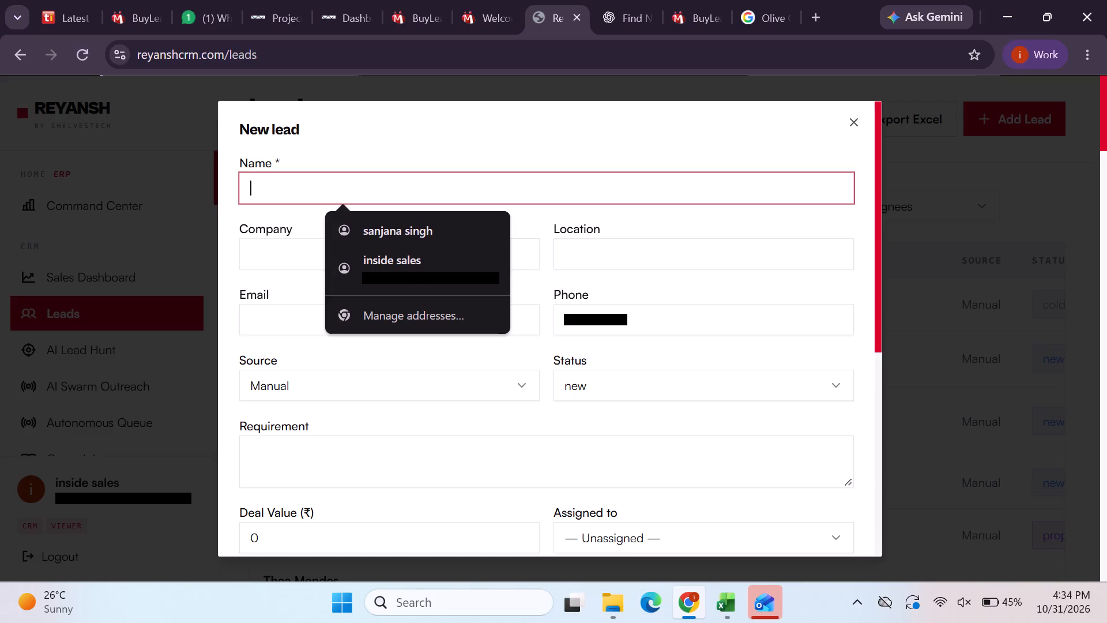
Start entering the new lead's name with the letter "U" in the New lead form.
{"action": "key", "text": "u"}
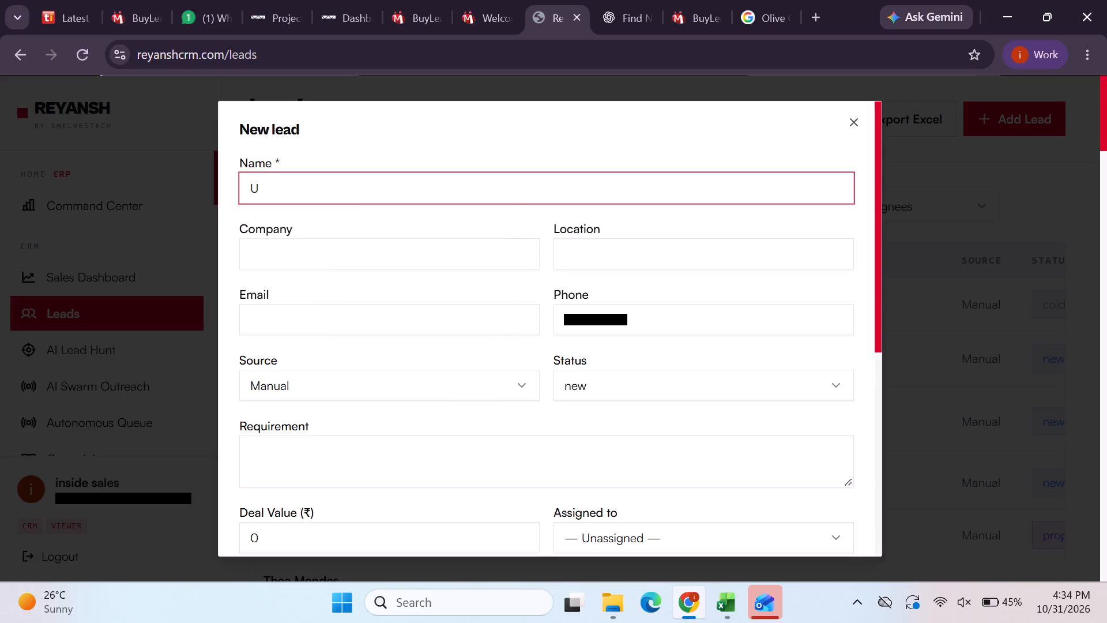
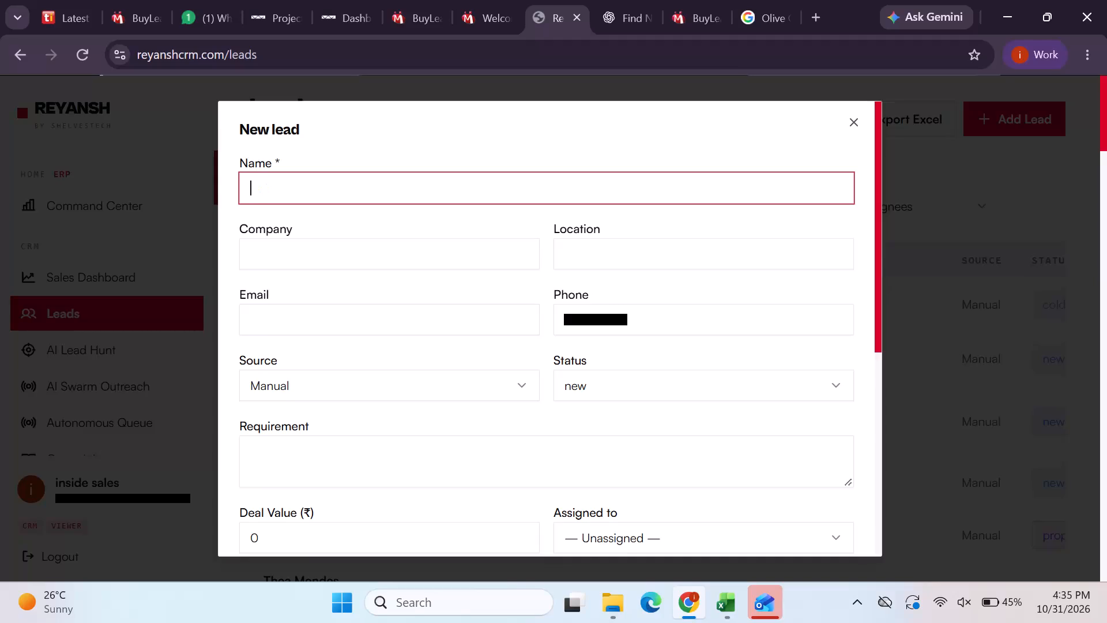
Enter the ambulance contact's full name as the new lead's name, correcting the spelling of both the first name and surname.
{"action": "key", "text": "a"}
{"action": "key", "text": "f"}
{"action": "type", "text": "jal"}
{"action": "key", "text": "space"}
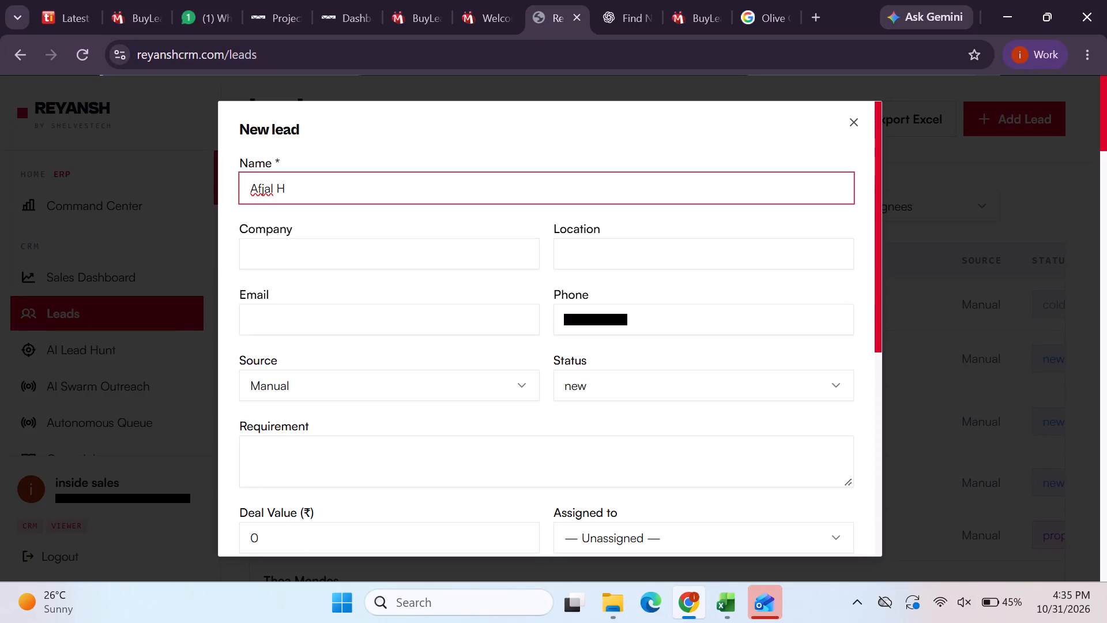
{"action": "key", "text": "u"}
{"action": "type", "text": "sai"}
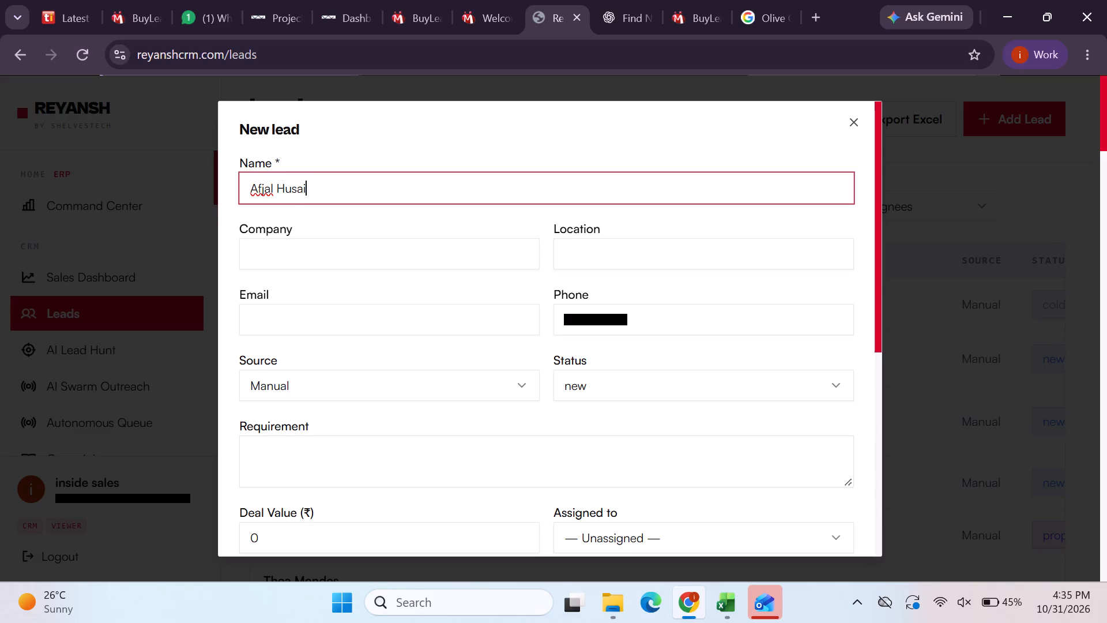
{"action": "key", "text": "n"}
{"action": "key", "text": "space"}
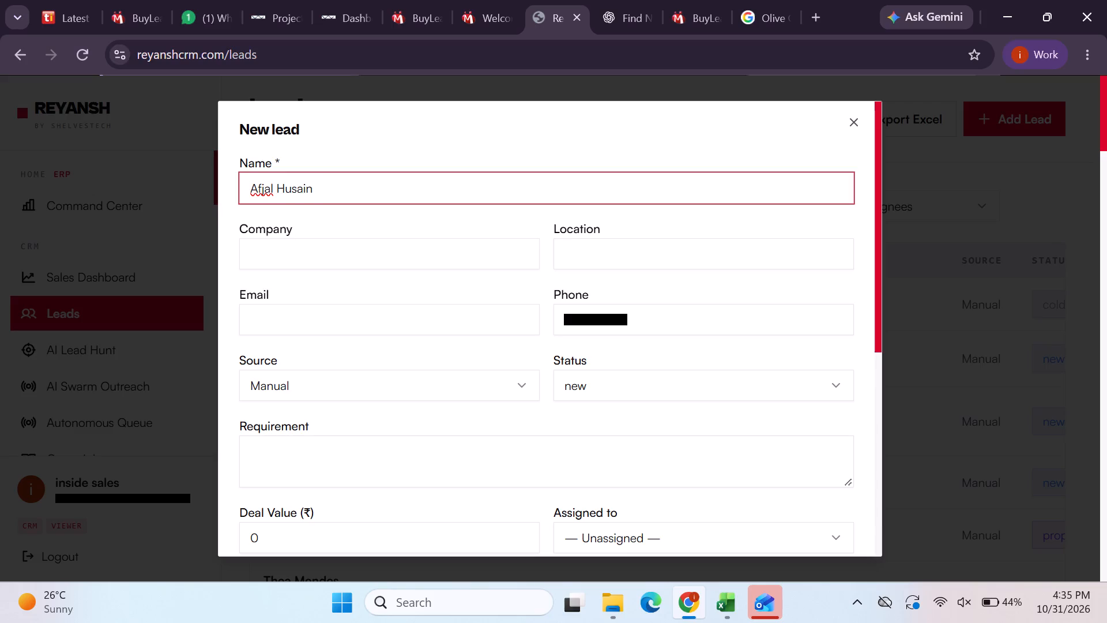
{"action": "left_click", "coordinate": [295, 191]}
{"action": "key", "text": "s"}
{"action": "left_click", "coordinate": [263, 192]}
{"action": "key", "text": "BackSpace"}
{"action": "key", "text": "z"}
Set the new lead's location to Assam.
{"action": "left_click", "coordinate": [593, 256]}
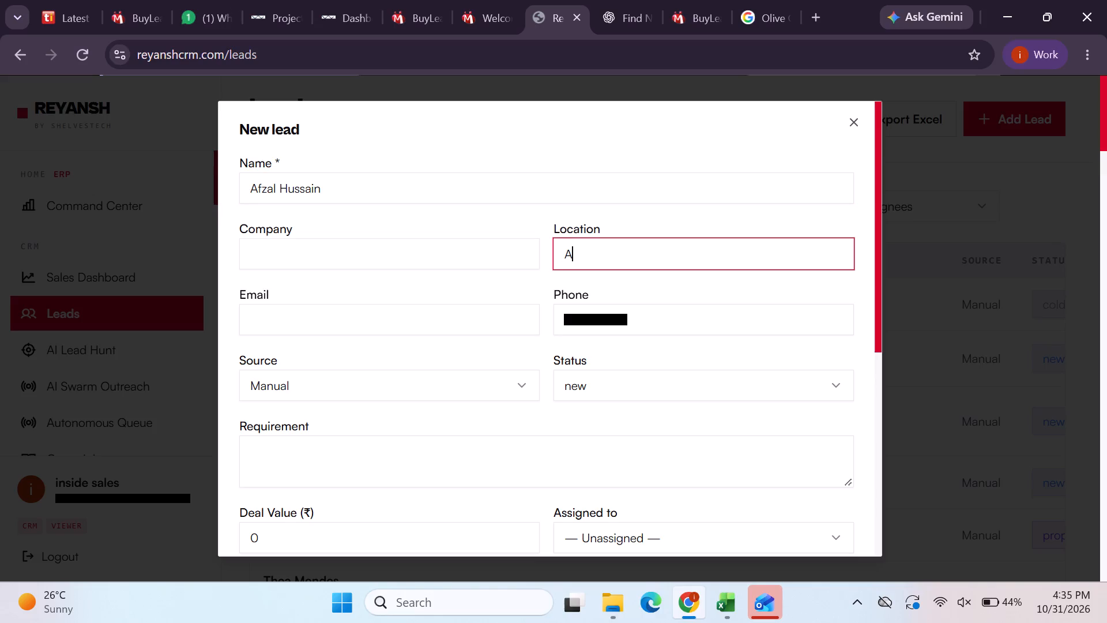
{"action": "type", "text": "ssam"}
Enter "Uknown" as the new lead's company, with only the first letter capitalised.
{"action": "left_click", "coordinate": [316, 258]}
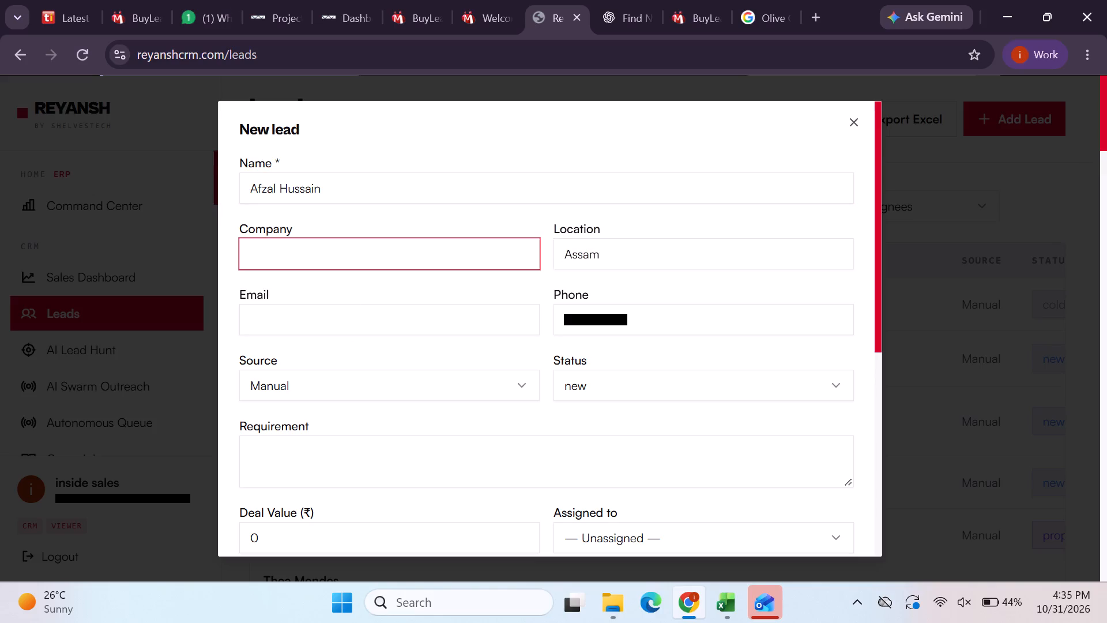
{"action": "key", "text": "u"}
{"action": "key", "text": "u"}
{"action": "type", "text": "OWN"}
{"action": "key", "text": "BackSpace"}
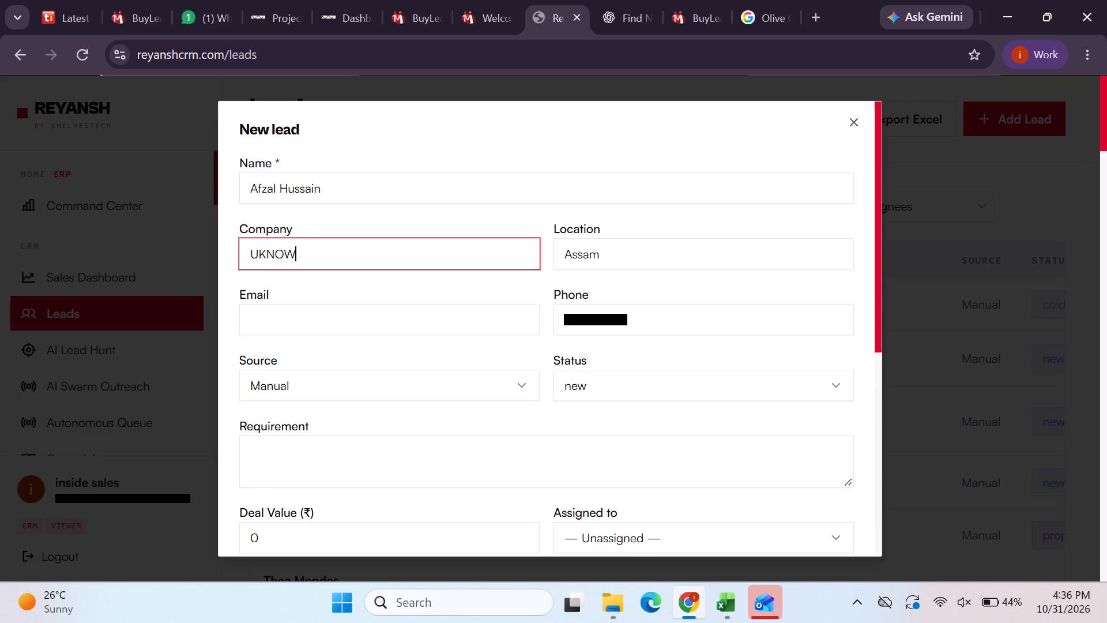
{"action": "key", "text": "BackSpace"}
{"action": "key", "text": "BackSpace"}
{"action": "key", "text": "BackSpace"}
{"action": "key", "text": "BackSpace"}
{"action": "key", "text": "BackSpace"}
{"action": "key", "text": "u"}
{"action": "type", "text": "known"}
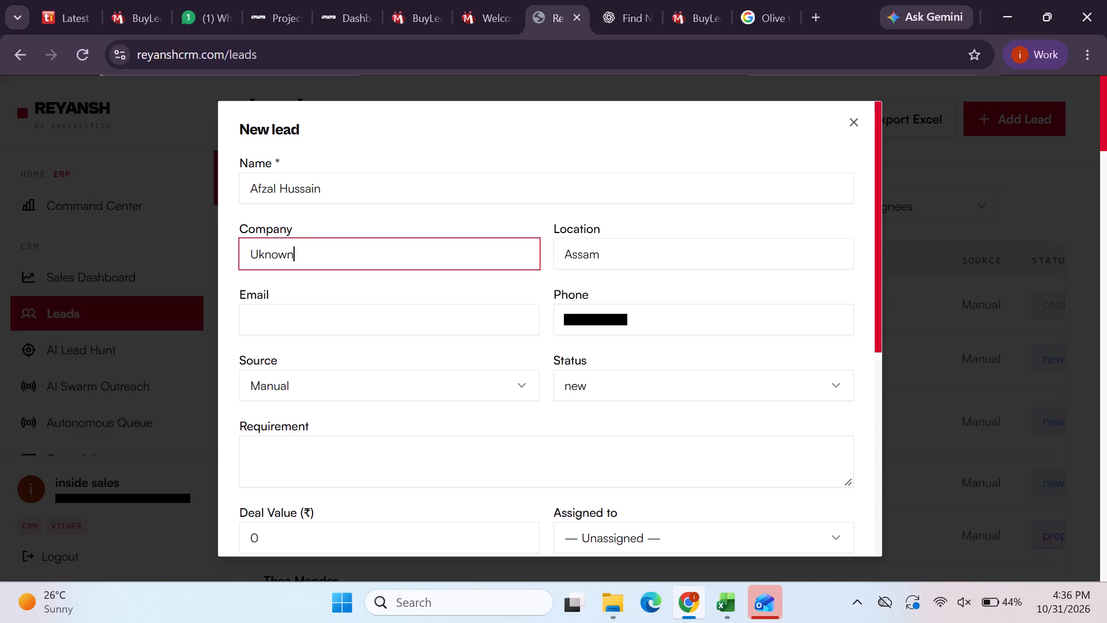
Start filling in the new lead's requirement.
{"action": "left_click", "coordinate": [270, 455]}
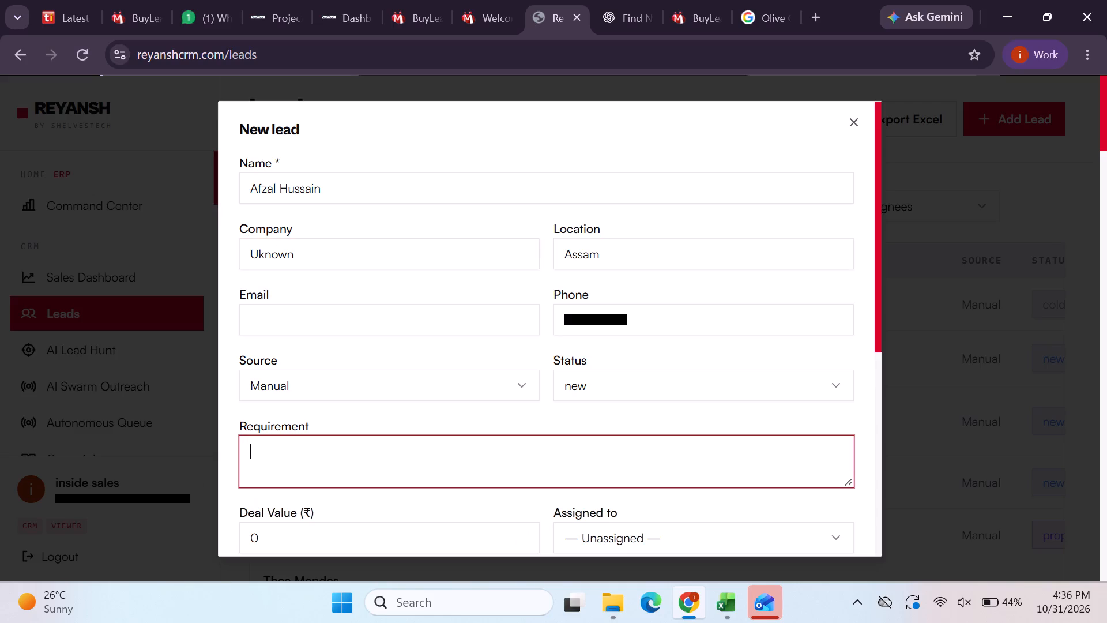
Enter "No Response( in call and whatsAPP" as the new lead's requirement.
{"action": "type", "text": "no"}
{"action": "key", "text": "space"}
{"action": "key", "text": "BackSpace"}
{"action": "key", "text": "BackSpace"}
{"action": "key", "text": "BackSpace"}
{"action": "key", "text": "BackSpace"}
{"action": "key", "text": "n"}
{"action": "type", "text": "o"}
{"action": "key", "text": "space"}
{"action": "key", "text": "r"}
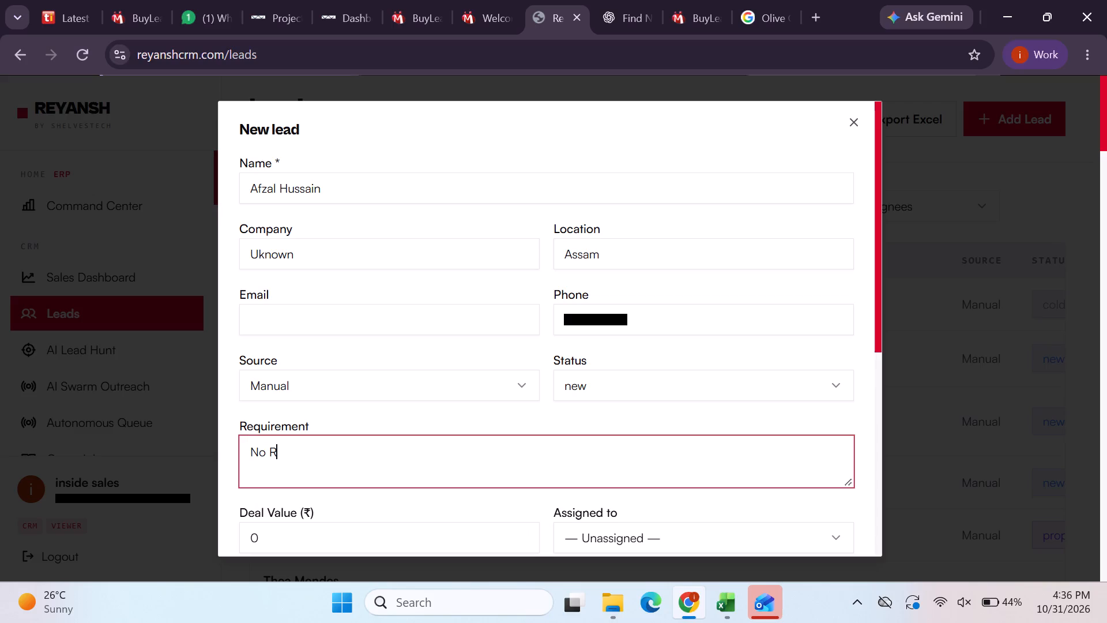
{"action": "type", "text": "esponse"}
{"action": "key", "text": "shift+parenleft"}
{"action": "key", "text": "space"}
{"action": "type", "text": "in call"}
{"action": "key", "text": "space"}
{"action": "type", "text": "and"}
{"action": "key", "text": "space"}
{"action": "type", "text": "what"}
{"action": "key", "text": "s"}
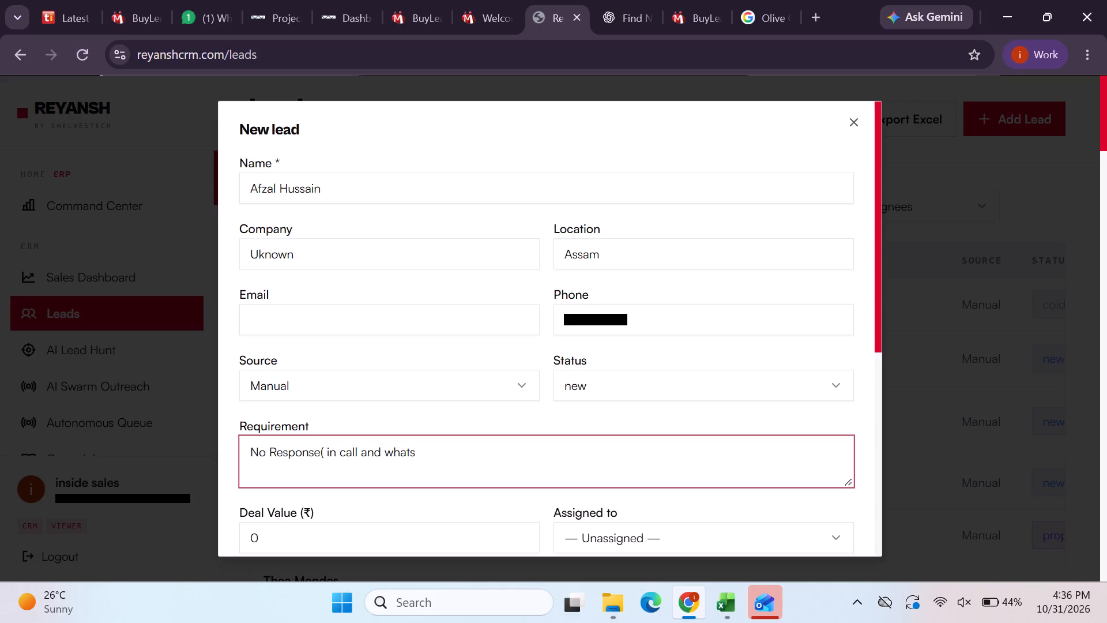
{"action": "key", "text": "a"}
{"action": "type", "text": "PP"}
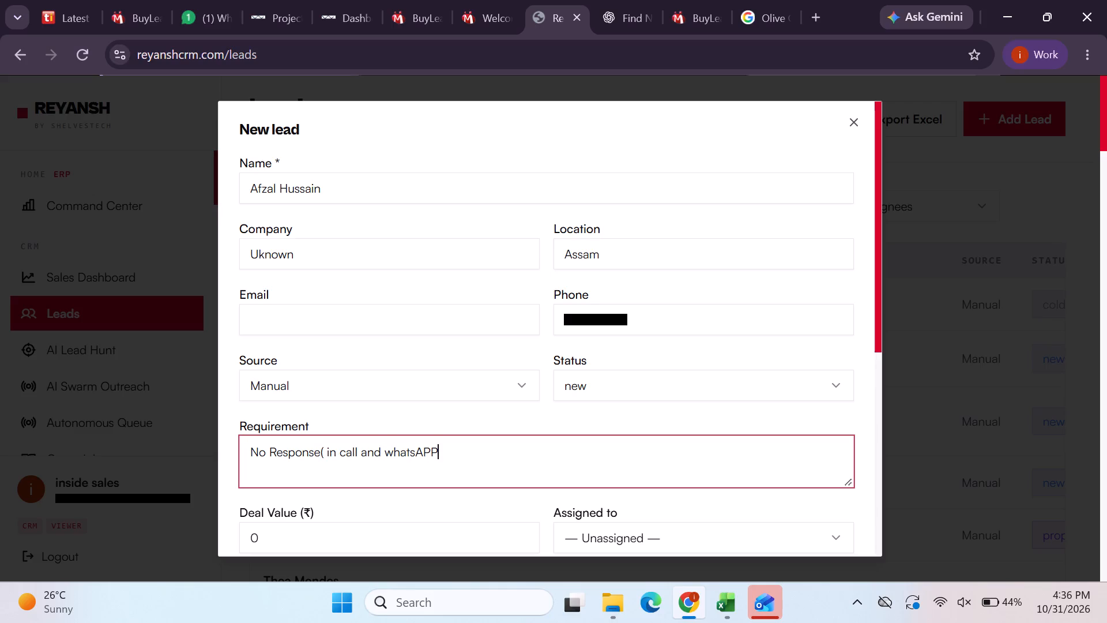
Correct the requirement's wording to "WhatsApp", close the parenthesis after it, and add a space before the opening parenthesis.
{"action": "left_click", "coordinate": [395, 455]}
{"action": "key", "text": "BackSpace"}
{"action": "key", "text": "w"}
{"action": "left_click", "coordinate": [473, 463]}
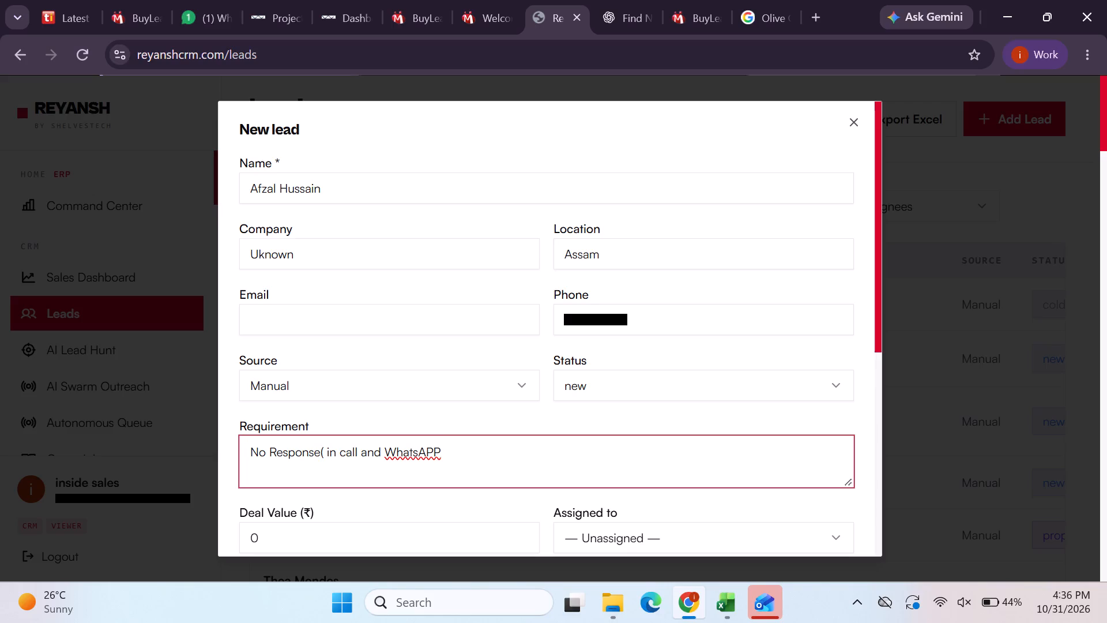
{"action": "key", "text": "BackSpace"}
{"action": "key", "text": "BackSpace"}
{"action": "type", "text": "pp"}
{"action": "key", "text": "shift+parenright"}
{"action": "left_click", "coordinate": [322, 452]}
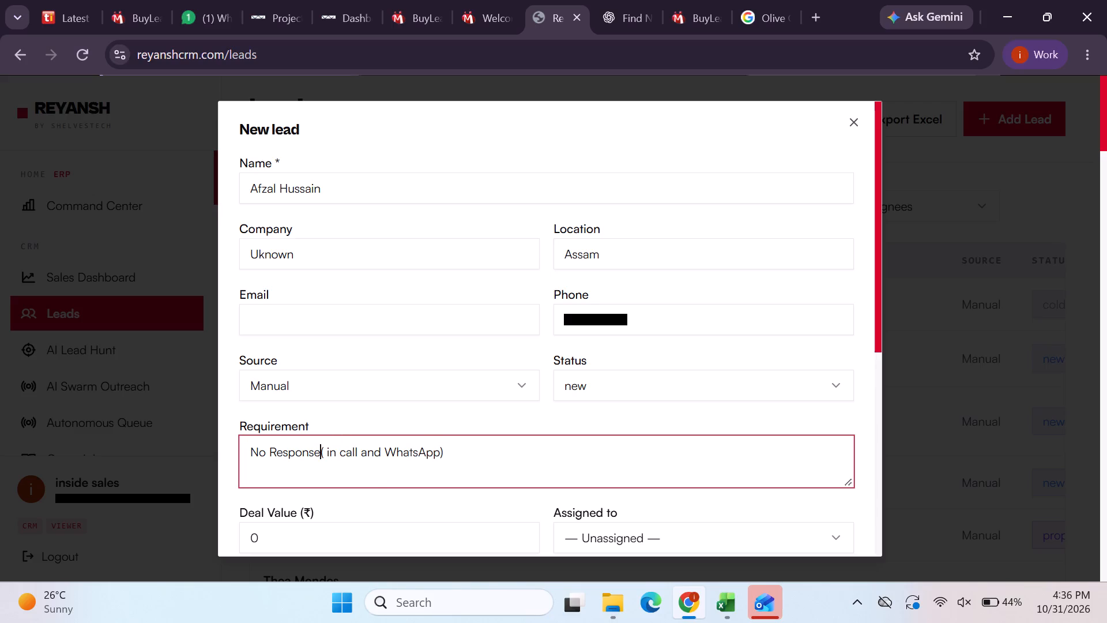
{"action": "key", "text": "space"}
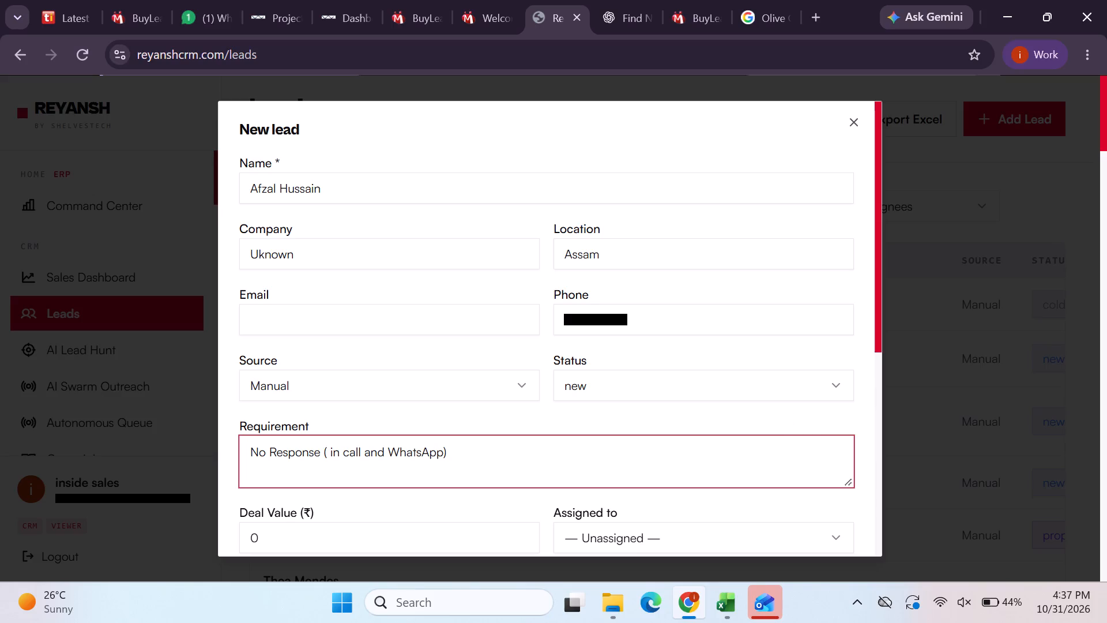
Save the new lead, leaving it unassigned with a deal value of 0.
{"action": "scroll", "coordinate": [738, 396], "scroll_direction": "down", "scroll_amount": 4}
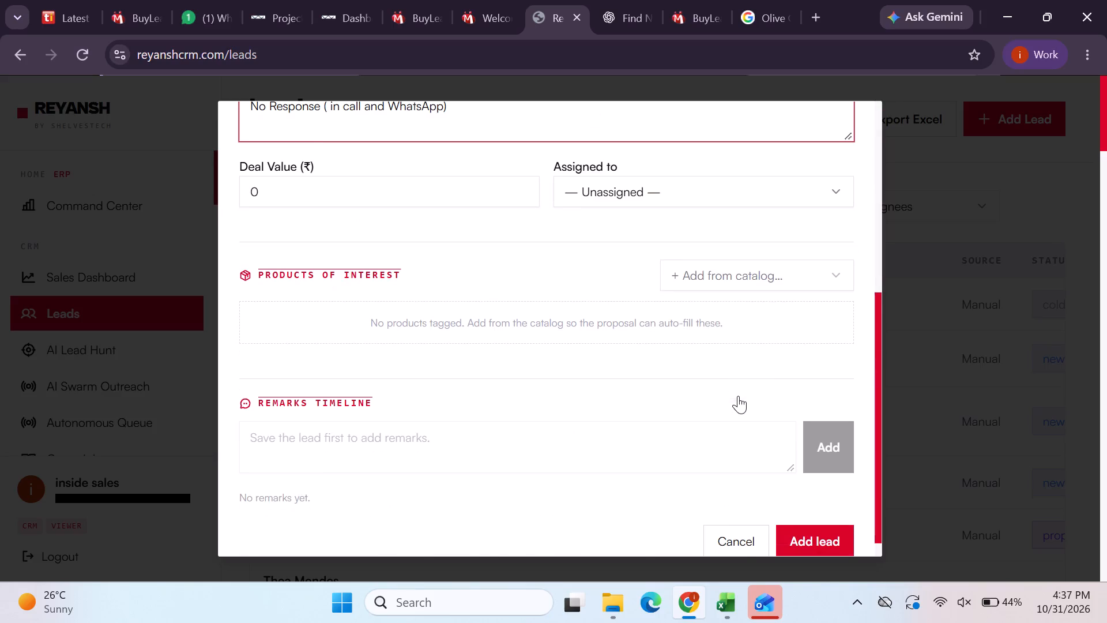
{"action": "scroll", "coordinate": [738, 396], "scroll_direction": "down", "scroll_amount": 4}
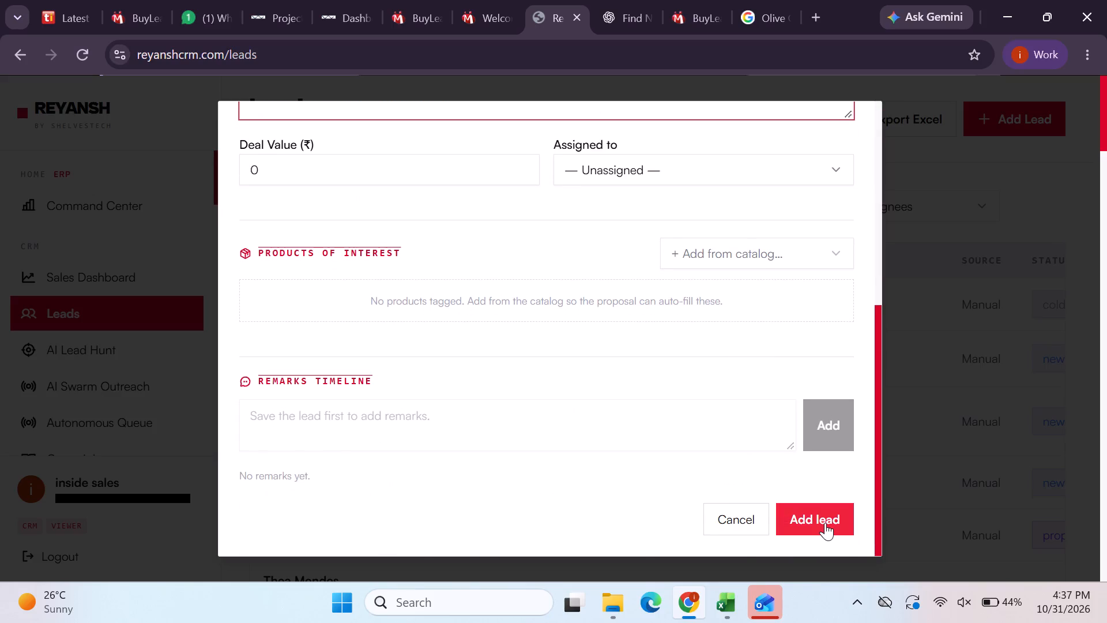
{"action": "left_click", "coordinate": [825, 523]}
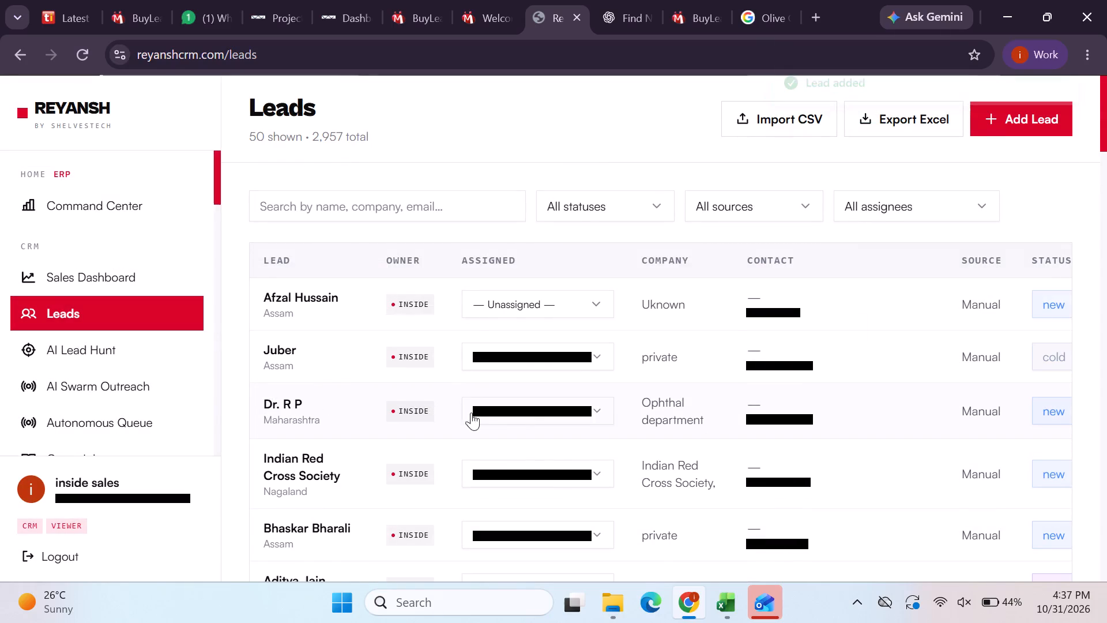
Open a blank new lead form for the next contact.
{"action": "scroll", "coordinate": [518, 453], "scroll_direction": "up", "scroll_amount": 2}
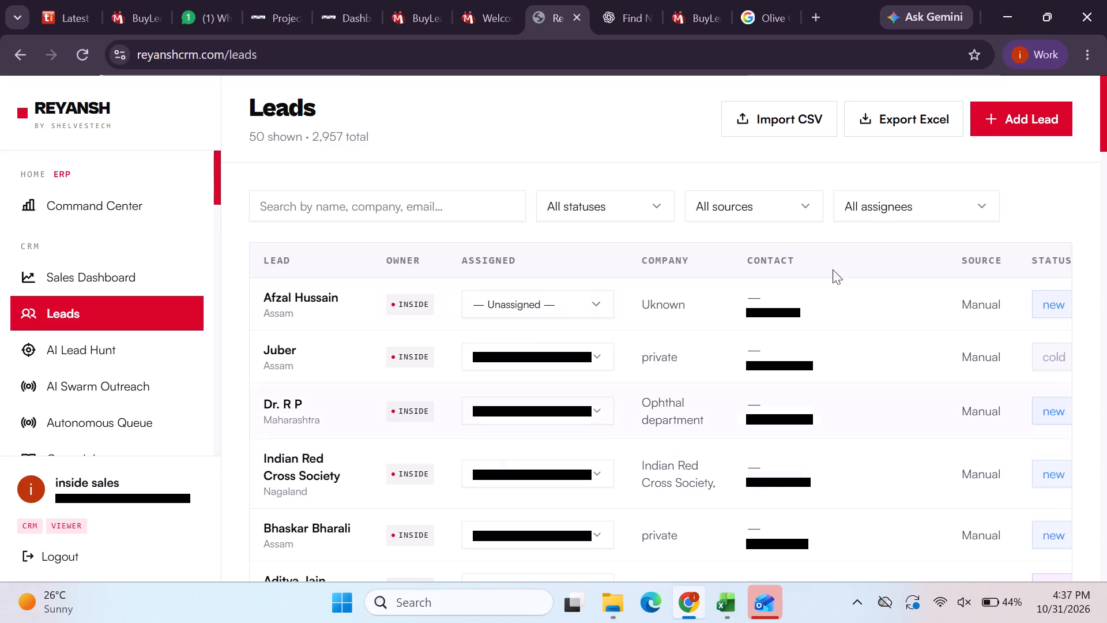
{"action": "left_click", "coordinate": [1022, 119]}
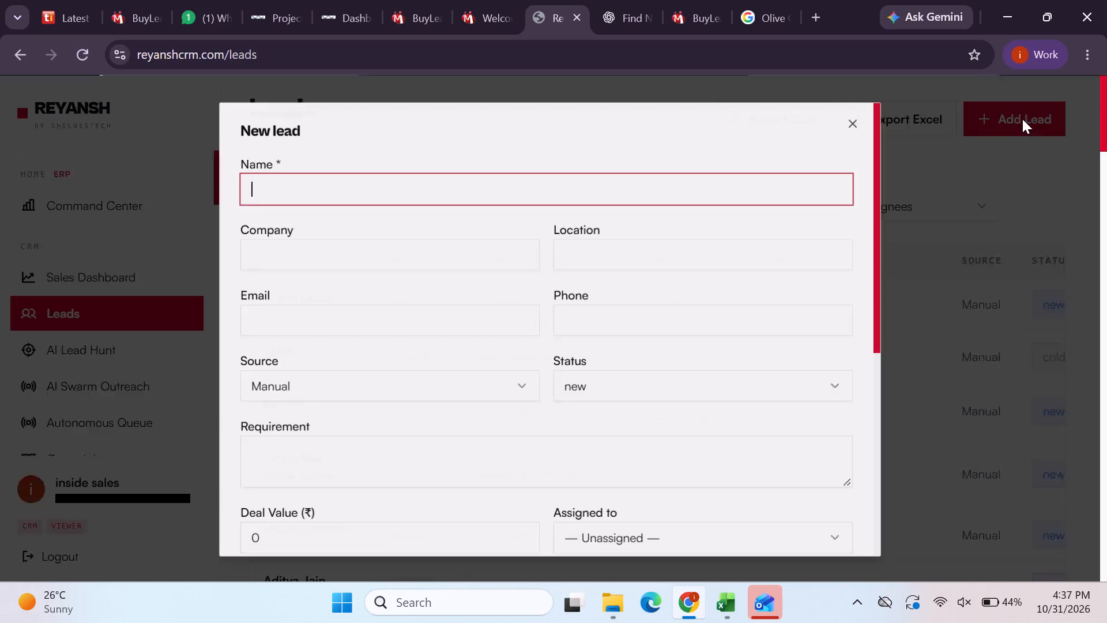
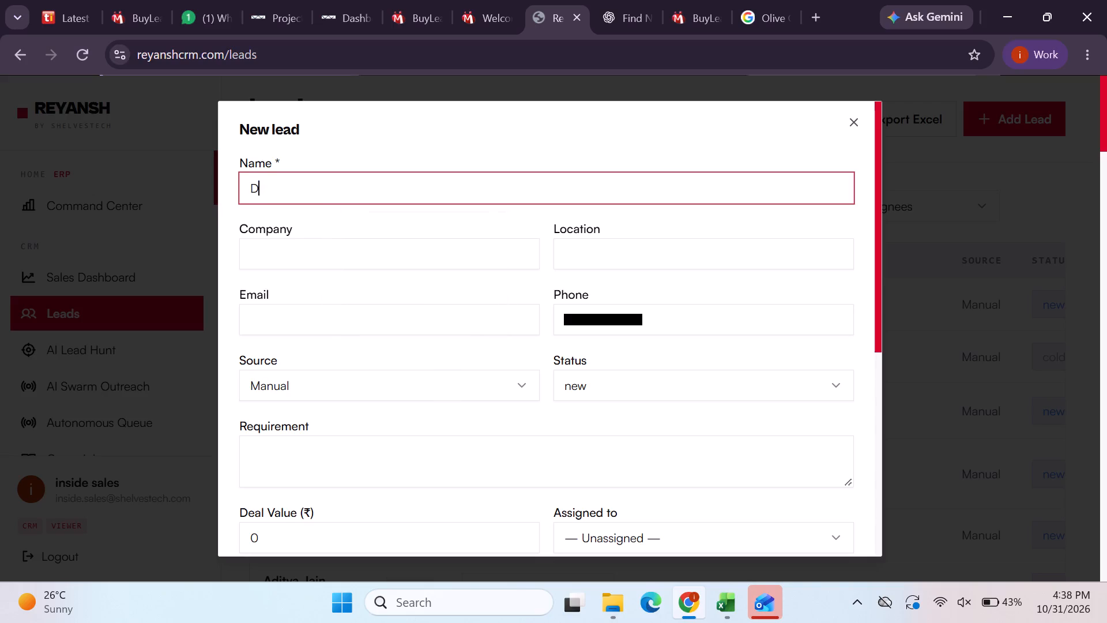
Finish entering the ambulance contact's full name as the new lead's name.
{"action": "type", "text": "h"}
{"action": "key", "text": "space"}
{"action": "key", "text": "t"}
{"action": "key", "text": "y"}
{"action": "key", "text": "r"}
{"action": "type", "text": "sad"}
{"action": "left_click", "coordinate": [609, 255]}
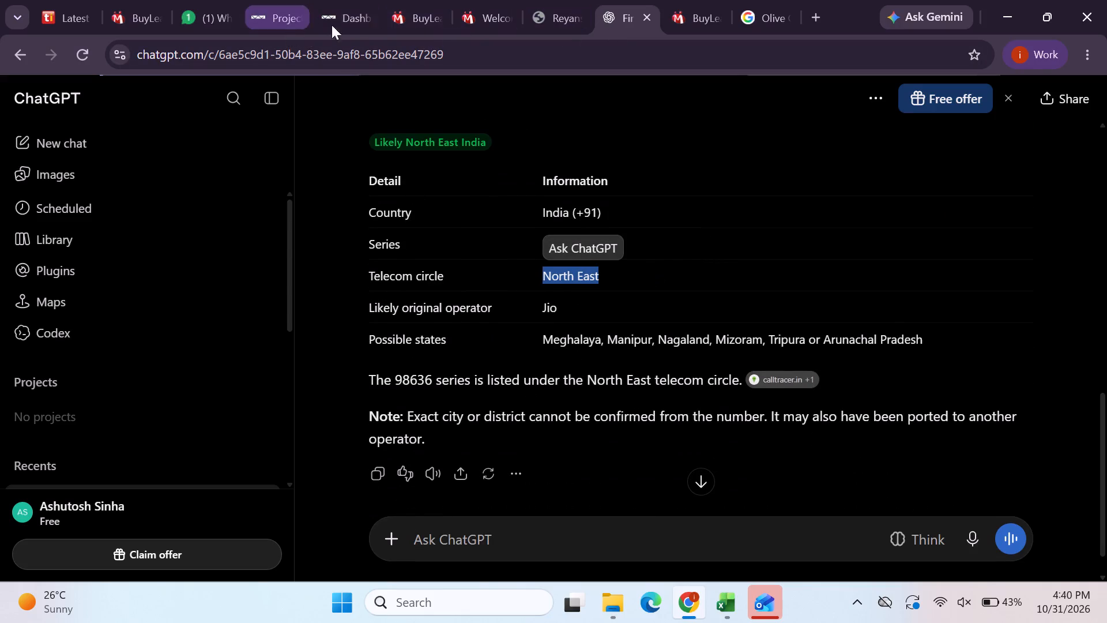
{"action": "left_click", "coordinate": [559, 10]}
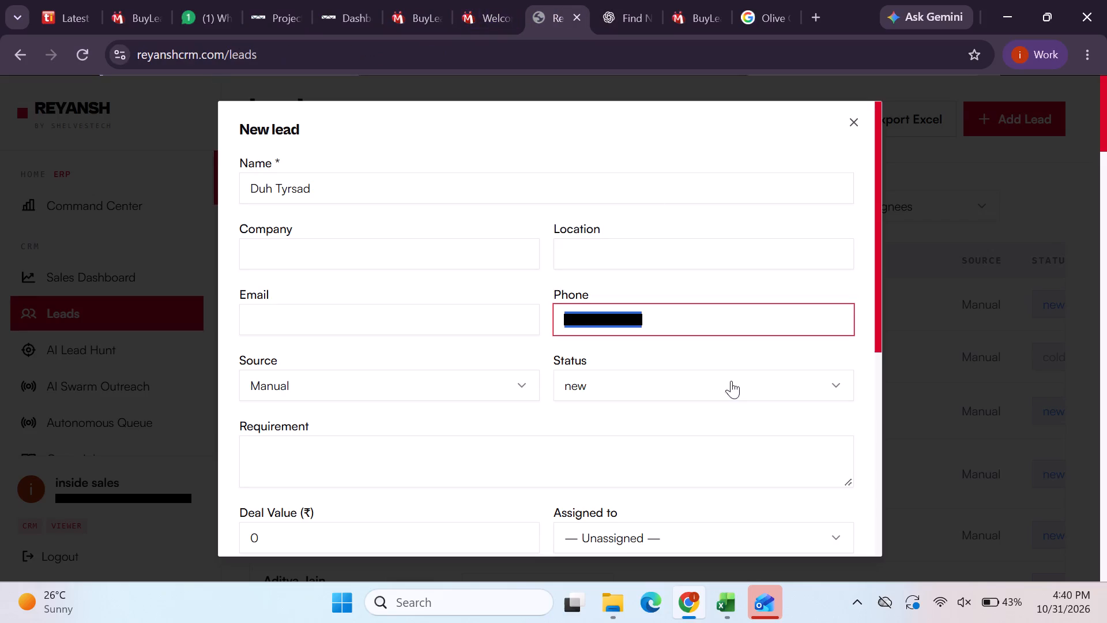
{"action": "left_click", "coordinate": [574, 256]}
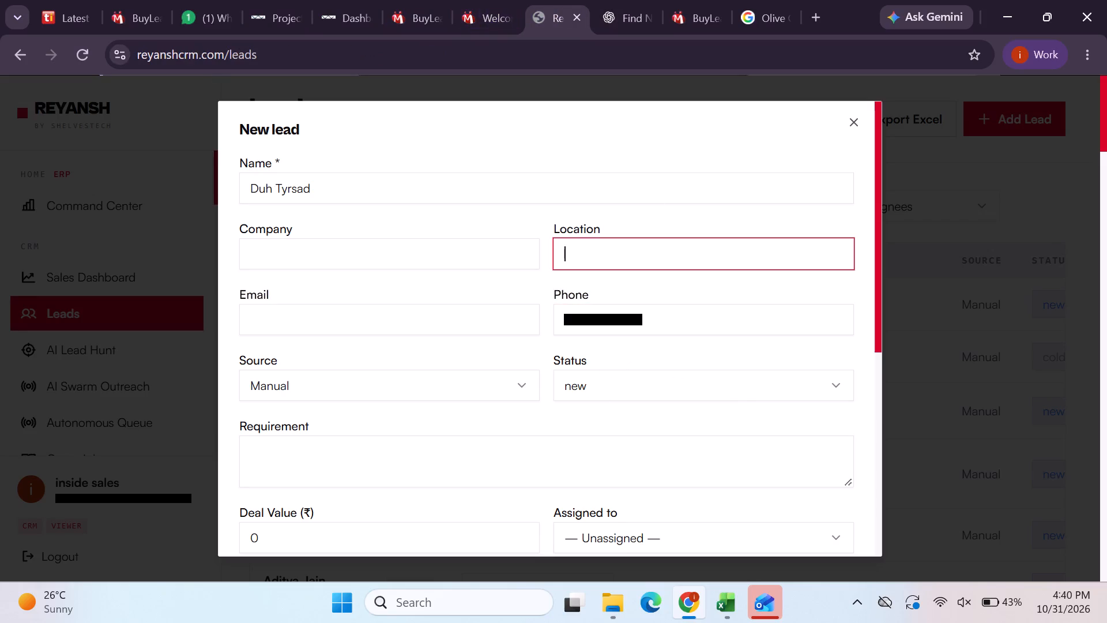
{"action": "key", "text": "ctrl+v"}
Enter "Unknown" as the new lead's company.
{"action": "left_click", "coordinate": [411, 320]}
{"action": "left_click", "coordinate": [329, 256]}
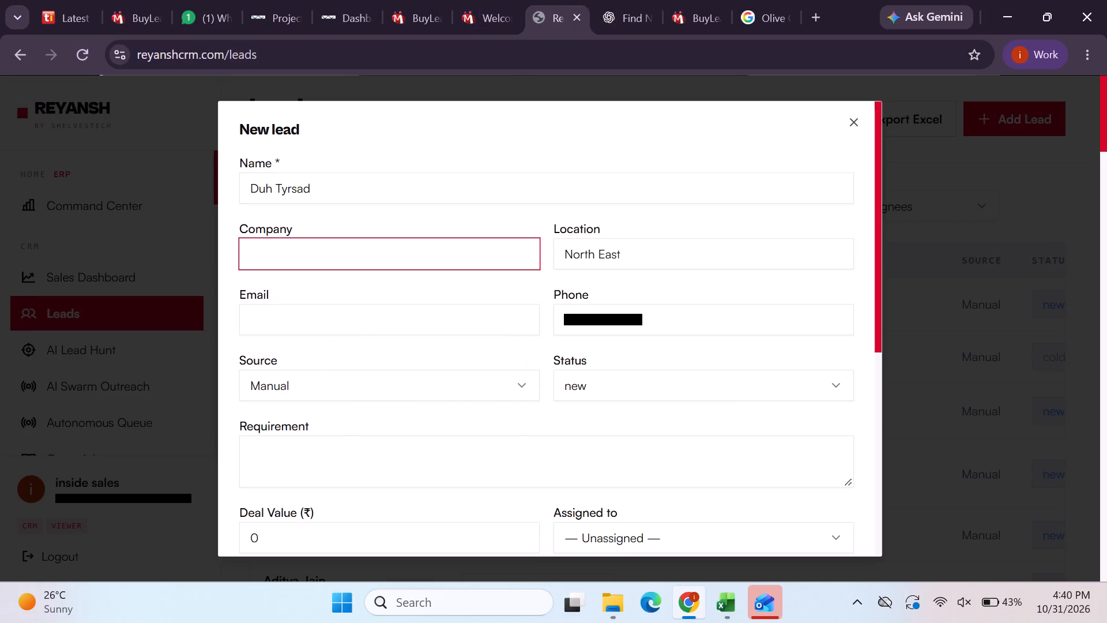
{"action": "type", "text": "nknown"}
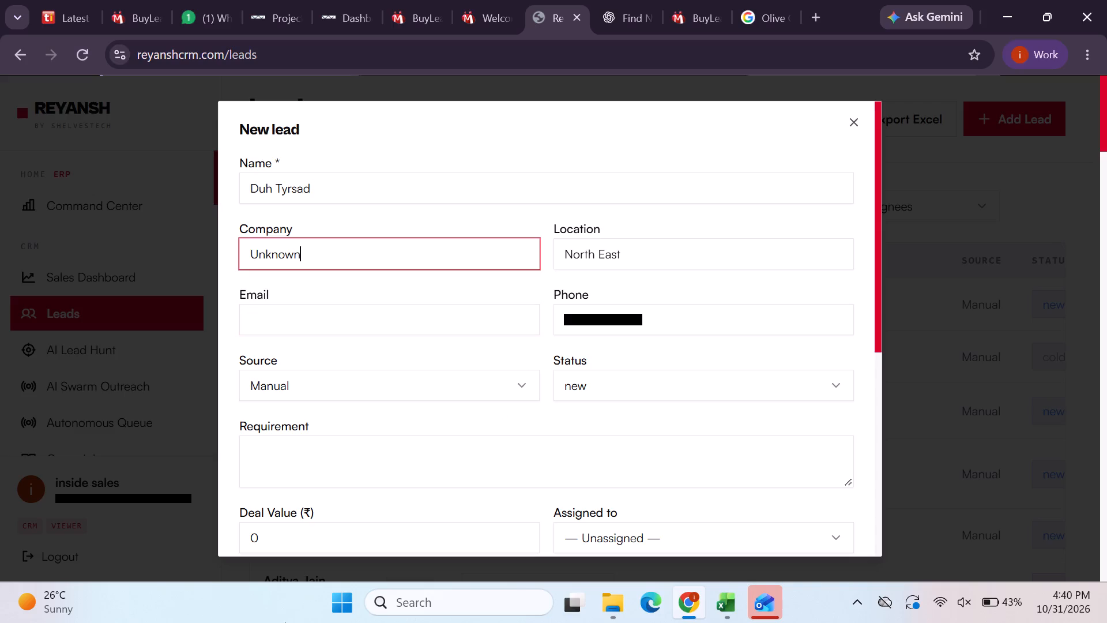
Enter the requirement "searching for Ambulance" followed by a bracketed note, and save the new lead.
{"action": "left_click", "coordinate": [268, 456]}
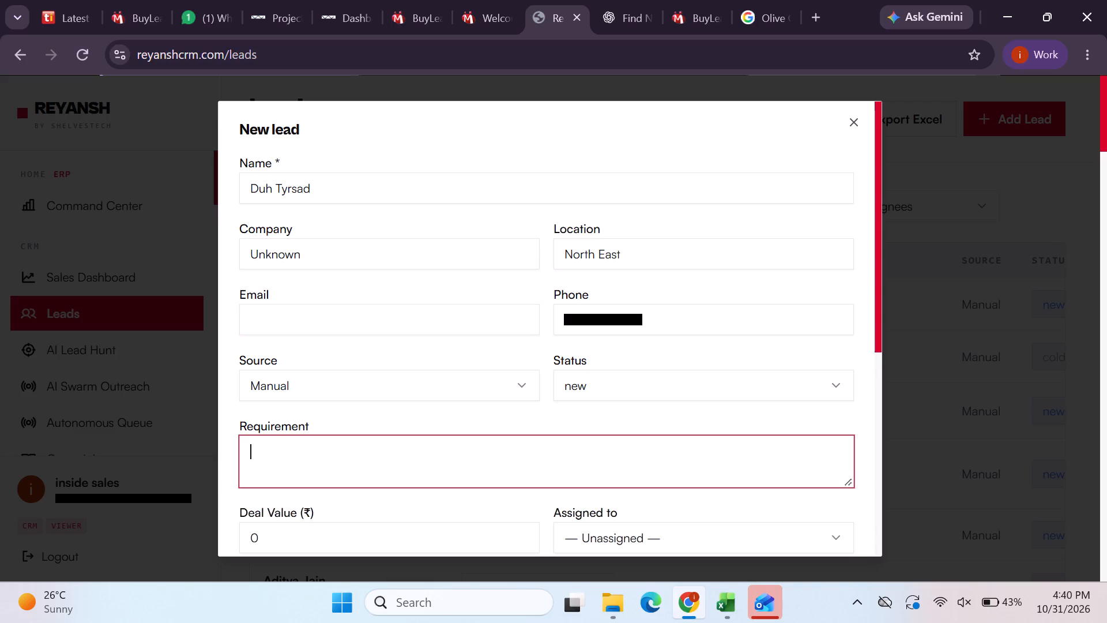
{"action": "type", "text": "se"}
{"action": "key", "text": "a"}
{"action": "type", "text": "rchin for"}
{"action": "key", "text": "space"}
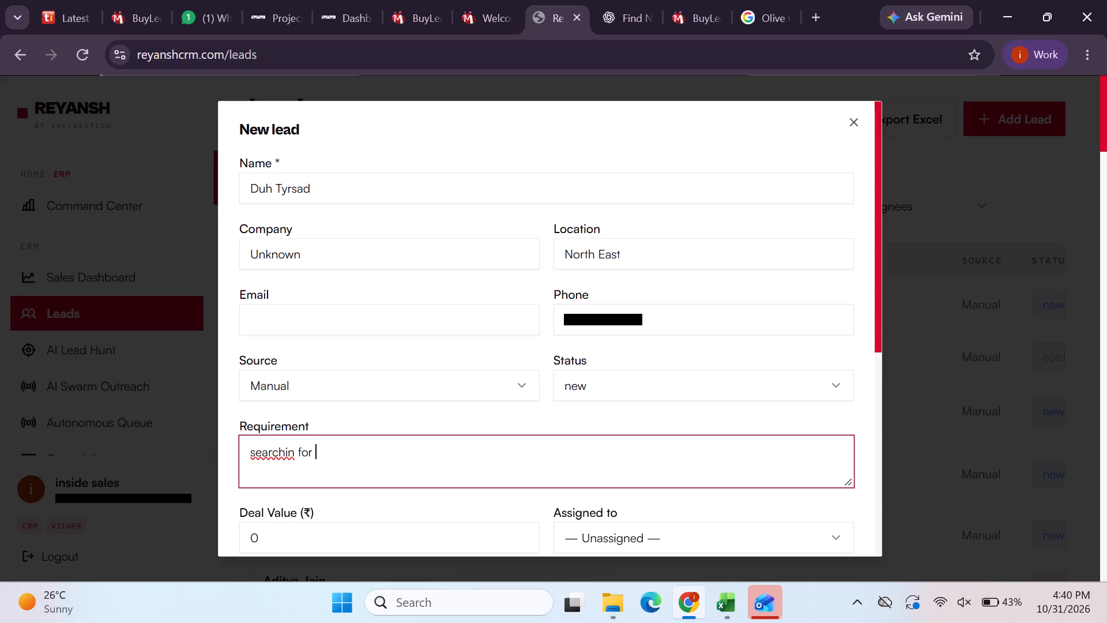
{"action": "key", "text": "a"}
{"action": "type", "text": "mbulance"}
{"action": "key", "text": "space"}
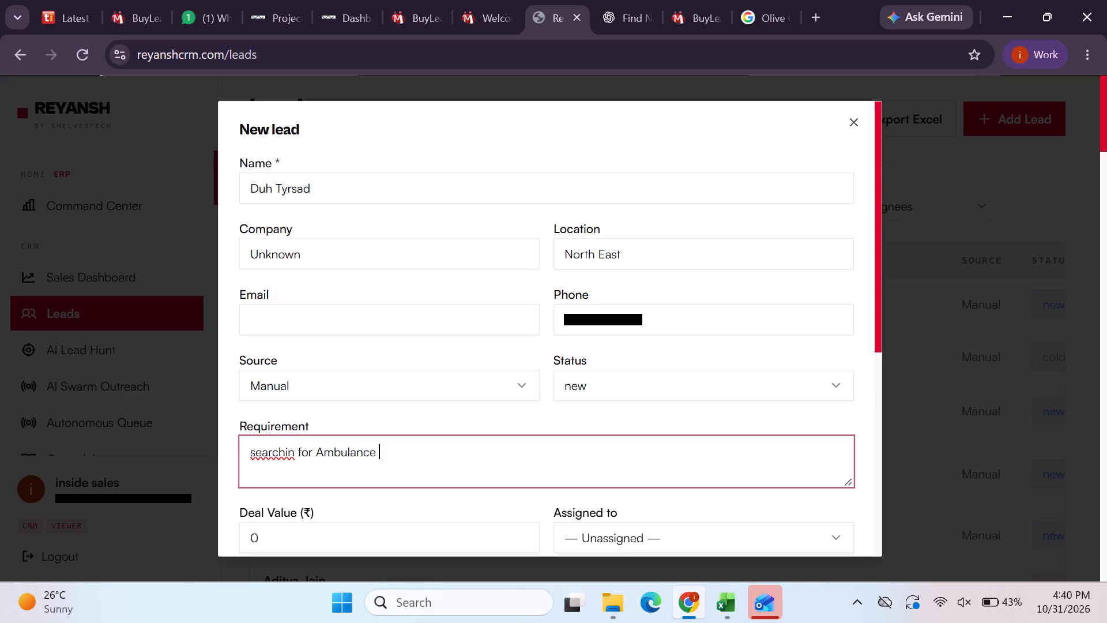
{"action": "left_click", "coordinate": [294, 454]}
{"action": "key", "text": "g"}
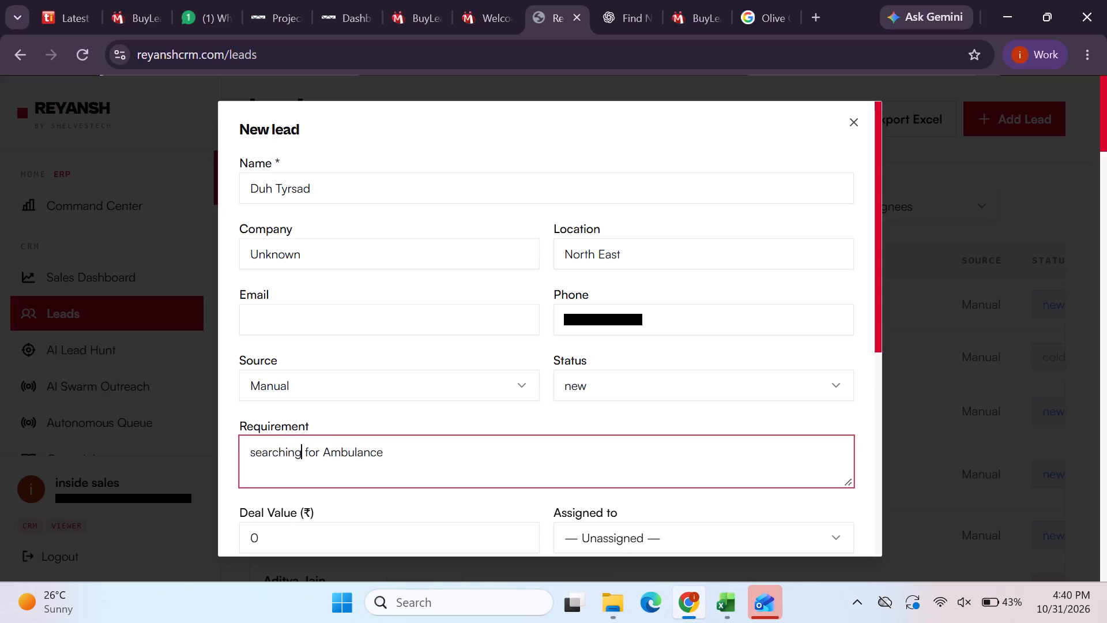
{"action": "left_click", "coordinate": [409, 453]}
{"action": "key", "text": "shift+parenleft"}
{"action": "key", "text": "n"}
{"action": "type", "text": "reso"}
Complete the new lead's requirement text with the bracketed note "(No response in call & WhatsApp)" after "searching for Ambulance".
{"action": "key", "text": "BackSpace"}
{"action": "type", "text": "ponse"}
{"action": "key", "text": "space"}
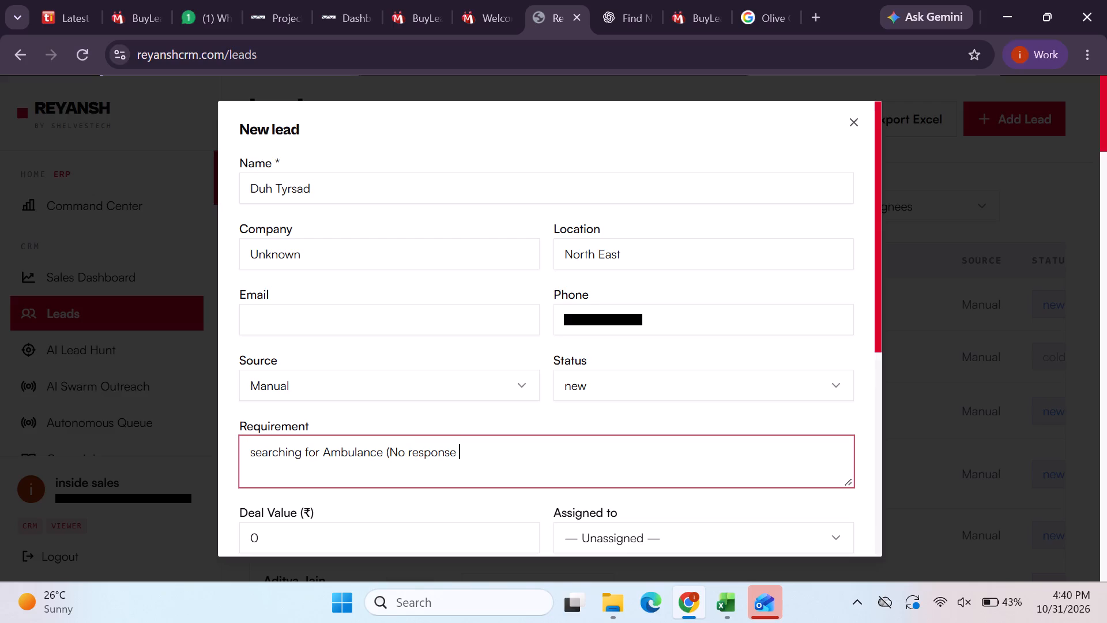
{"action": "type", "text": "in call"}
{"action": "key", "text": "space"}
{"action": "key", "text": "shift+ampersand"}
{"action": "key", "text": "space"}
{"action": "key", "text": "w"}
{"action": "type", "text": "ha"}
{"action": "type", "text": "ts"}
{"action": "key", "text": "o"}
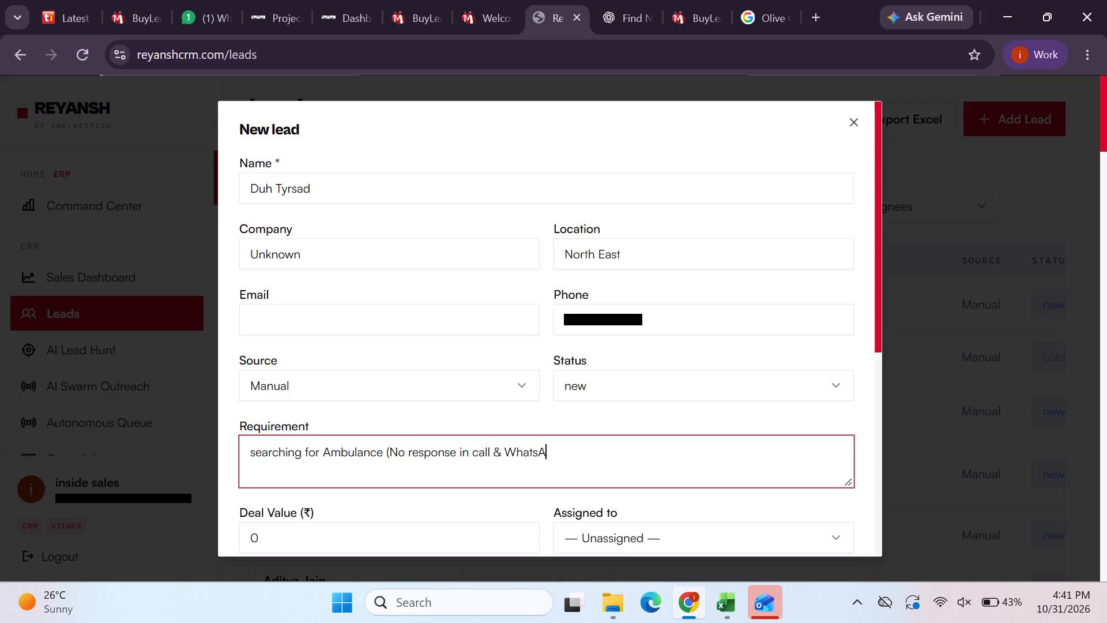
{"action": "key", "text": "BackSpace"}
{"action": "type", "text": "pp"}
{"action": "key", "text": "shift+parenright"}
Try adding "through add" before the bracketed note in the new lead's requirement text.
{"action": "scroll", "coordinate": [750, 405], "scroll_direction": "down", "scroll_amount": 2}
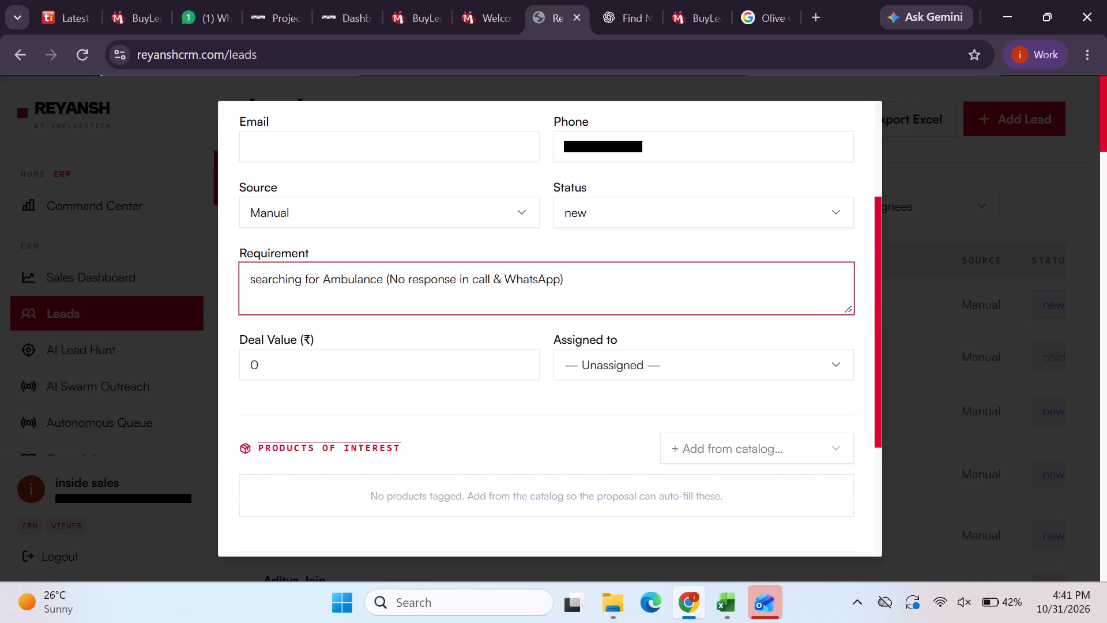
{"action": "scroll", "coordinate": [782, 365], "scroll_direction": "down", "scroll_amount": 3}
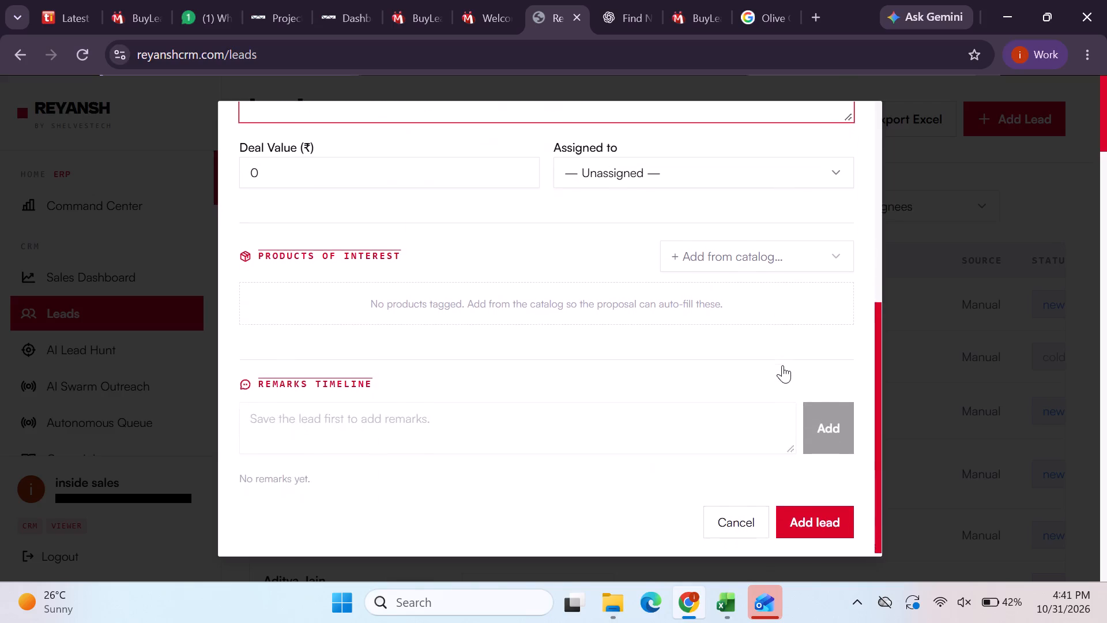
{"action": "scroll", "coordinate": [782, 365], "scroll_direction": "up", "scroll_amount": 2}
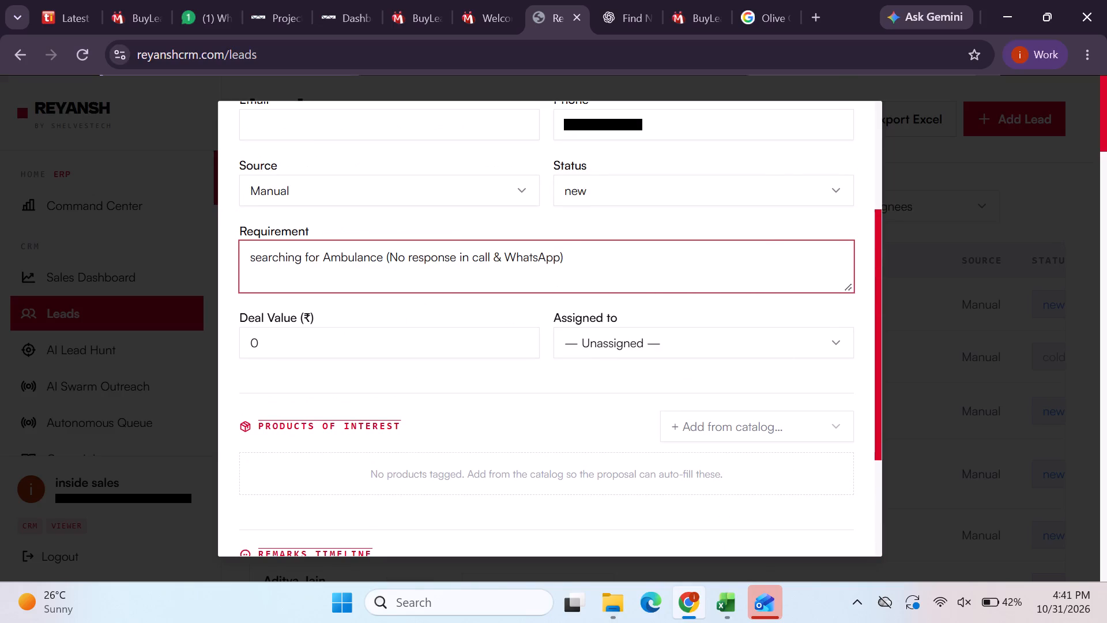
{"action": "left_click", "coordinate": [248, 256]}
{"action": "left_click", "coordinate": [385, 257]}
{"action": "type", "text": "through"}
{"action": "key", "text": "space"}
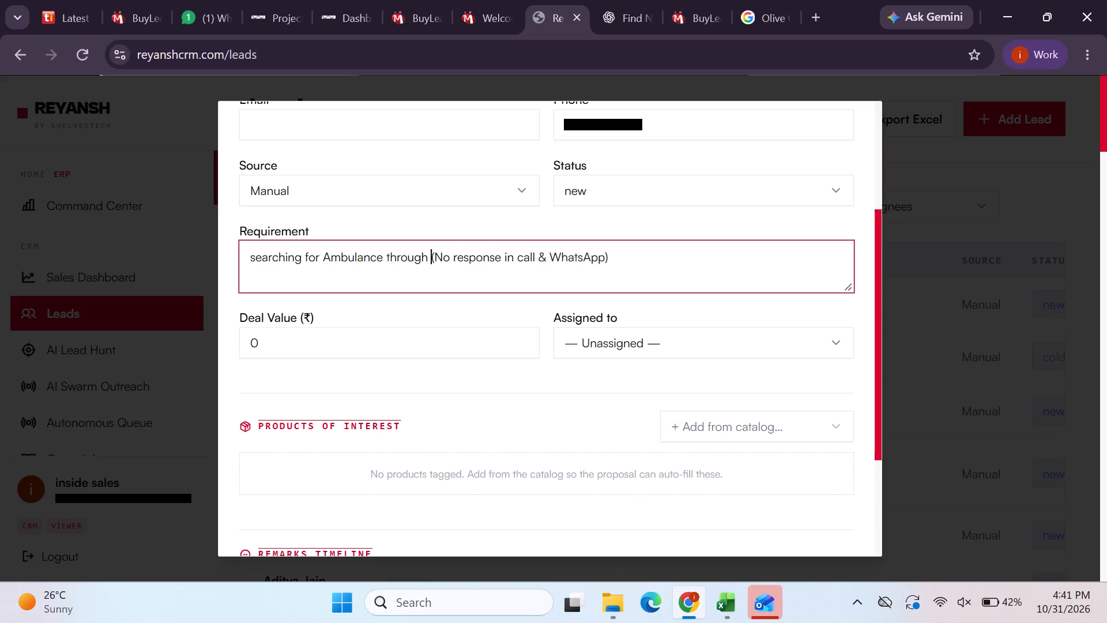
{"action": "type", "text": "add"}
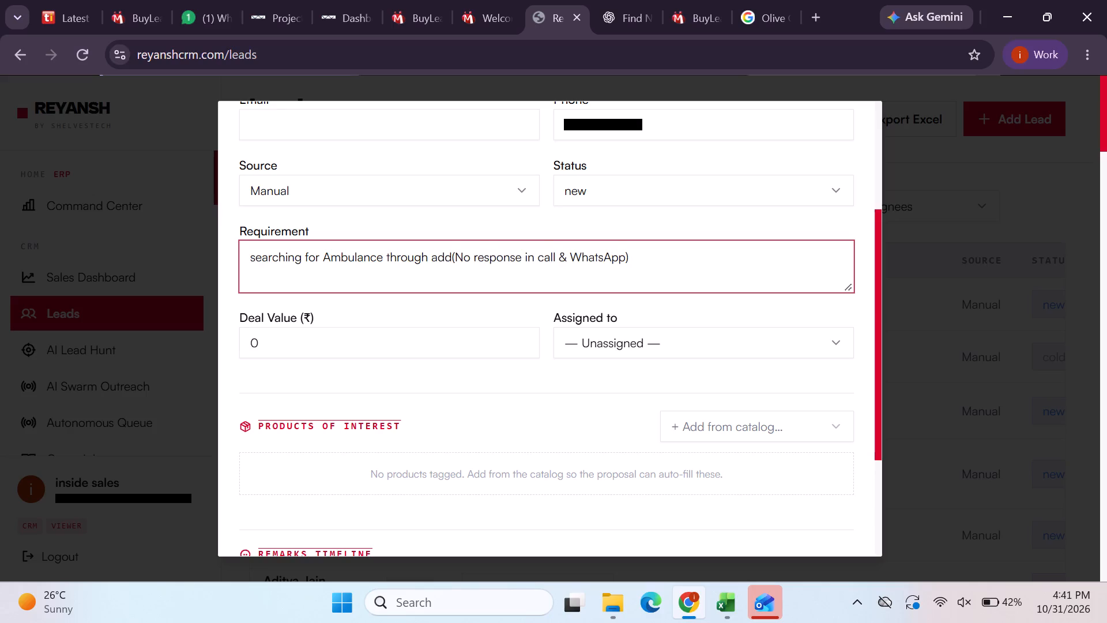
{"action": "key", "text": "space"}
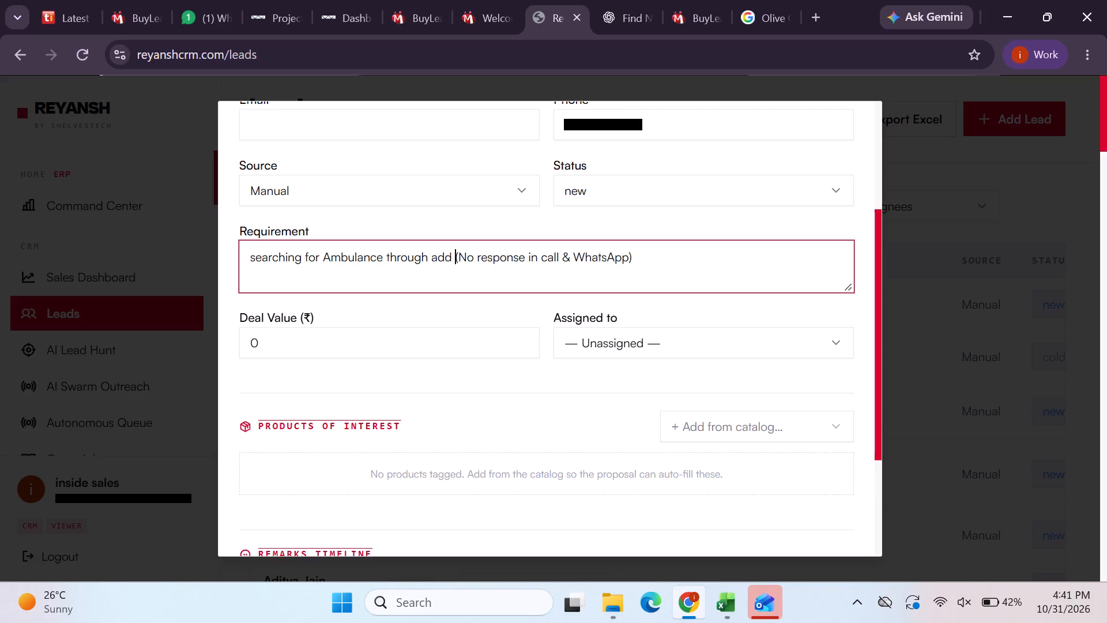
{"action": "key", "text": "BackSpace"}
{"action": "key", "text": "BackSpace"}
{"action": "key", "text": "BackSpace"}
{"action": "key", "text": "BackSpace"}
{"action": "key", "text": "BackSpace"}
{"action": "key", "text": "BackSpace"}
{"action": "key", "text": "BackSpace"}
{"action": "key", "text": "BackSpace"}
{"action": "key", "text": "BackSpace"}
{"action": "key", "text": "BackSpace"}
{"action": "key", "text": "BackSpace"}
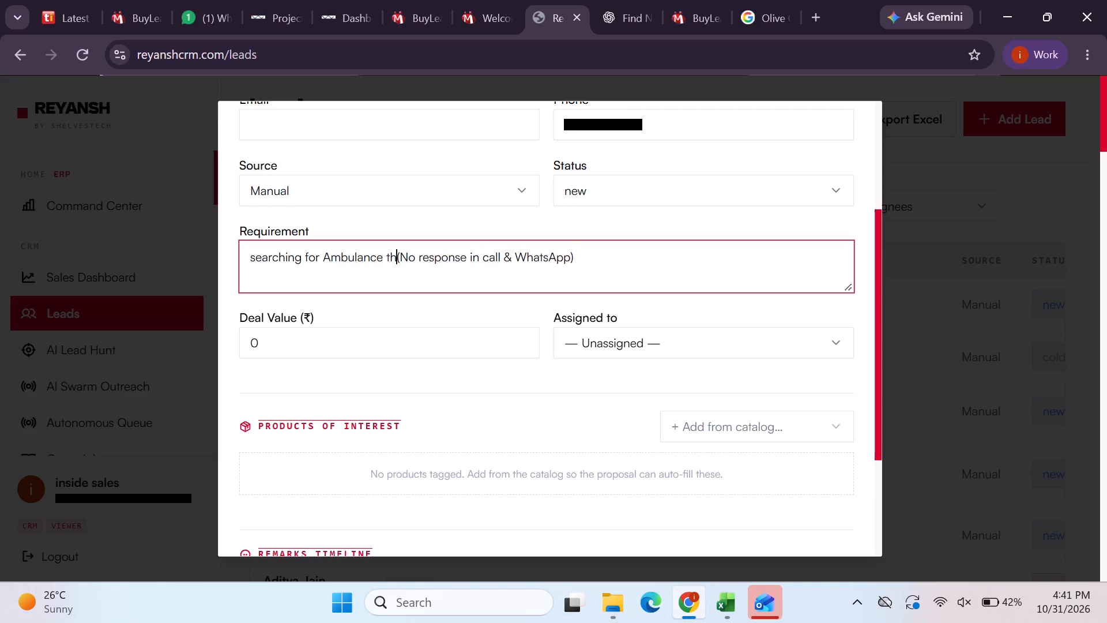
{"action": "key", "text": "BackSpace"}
Review the completed new lead form and save the lead to the CRM.
{"action": "scroll", "coordinate": [456, 374], "scroll_direction": "up", "scroll_amount": 3}
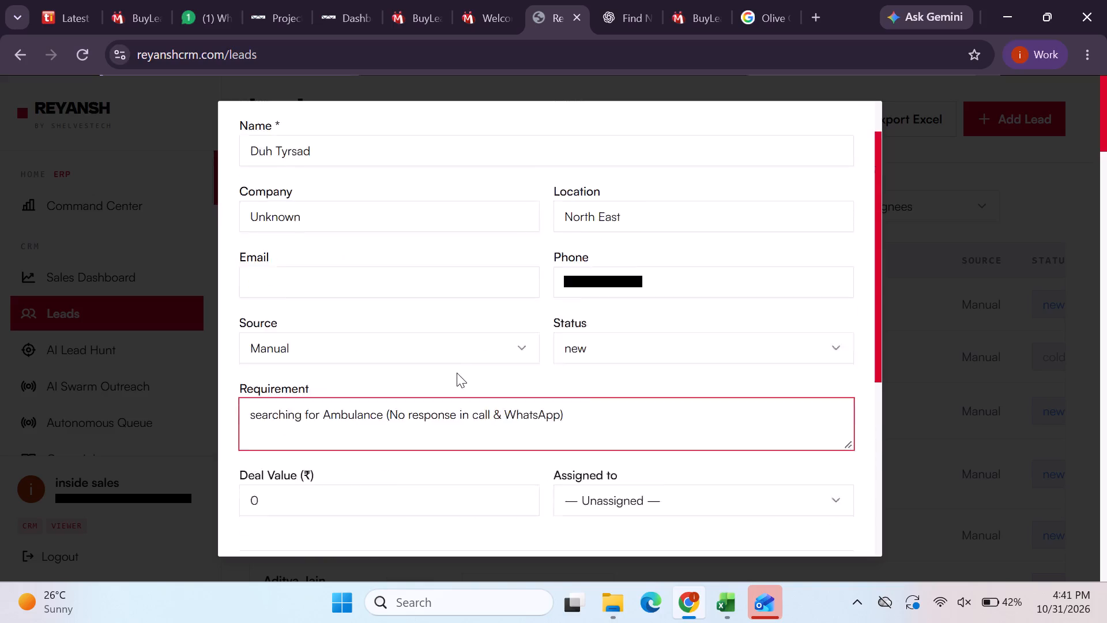
{"action": "scroll", "coordinate": [457, 373], "scroll_direction": "up", "scroll_amount": 1}
{"action": "scroll", "coordinate": [675, 347], "scroll_direction": "down", "scroll_amount": 5}
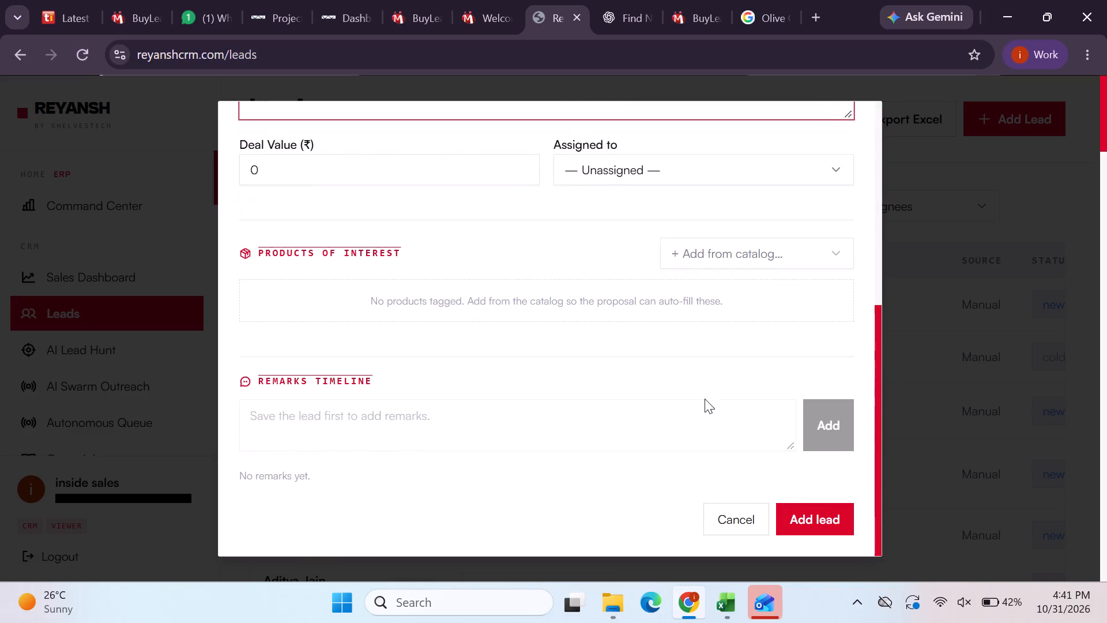
{"action": "scroll", "coordinate": [731, 401], "scroll_direction": "down", "scroll_amount": 3}
{"action": "left_click", "coordinate": [834, 519]}
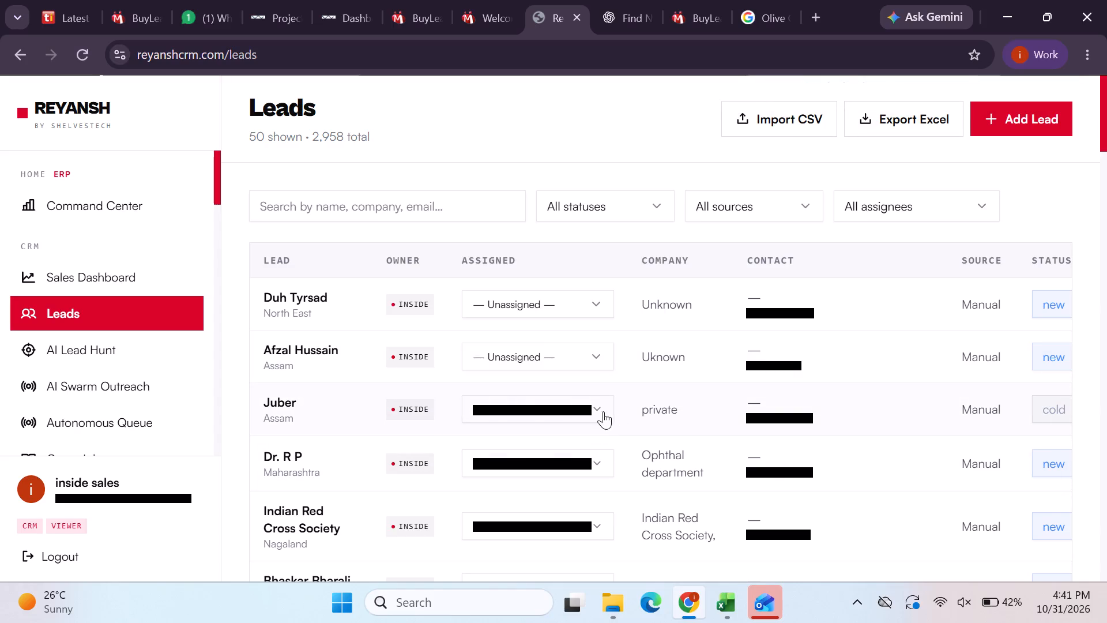
Examine the columns of the leads table for the newly added leads, across to status, products and value.
{"action": "left_click", "coordinate": [619, 412]}
{"action": "key", "text": "Right"}
{"action": "key", "text": "Right"}
{"action": "key", "text": "Right"}
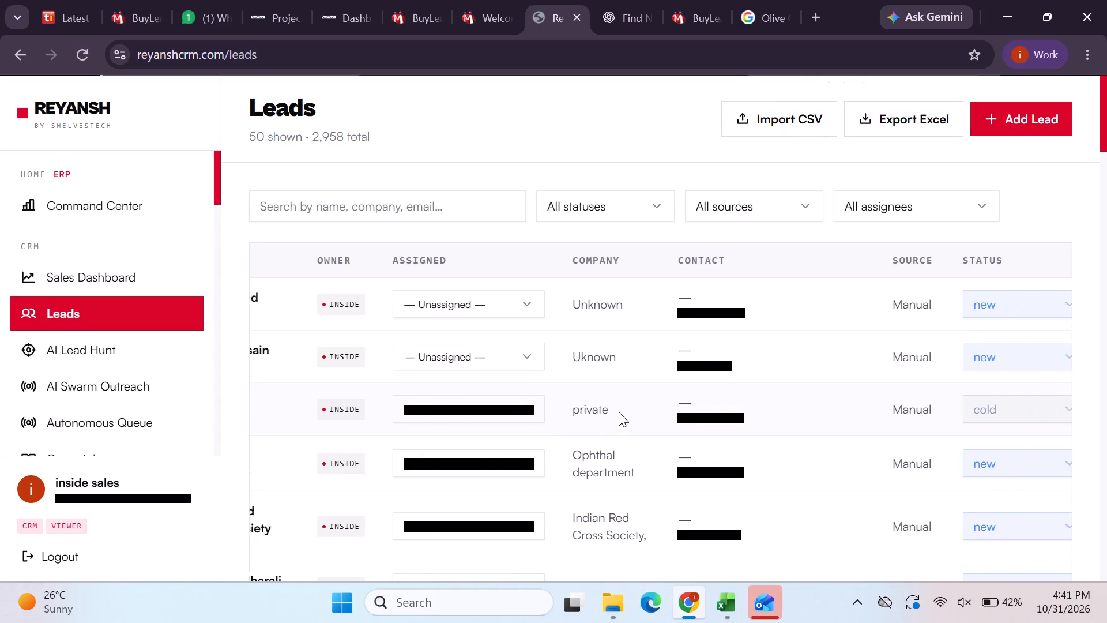
{"action": "key", "text": "Right"}
{"action": "key", "text": "Right"}
{"action": "key", "text": "Right"}
{"action": "key", "text": "Right"}
{"action": "key", "text": "Right"}
{"action": "key", "text": "Right"}
{"action": "key", "text": "Right"}
{"action": "key", "text": "Right"}
{"action": "key", "text": "Right"}
{"action": "key", "text": "Right"}
{"action": "key", "text": "Right"}
{"action": "key", "text": "Right"}
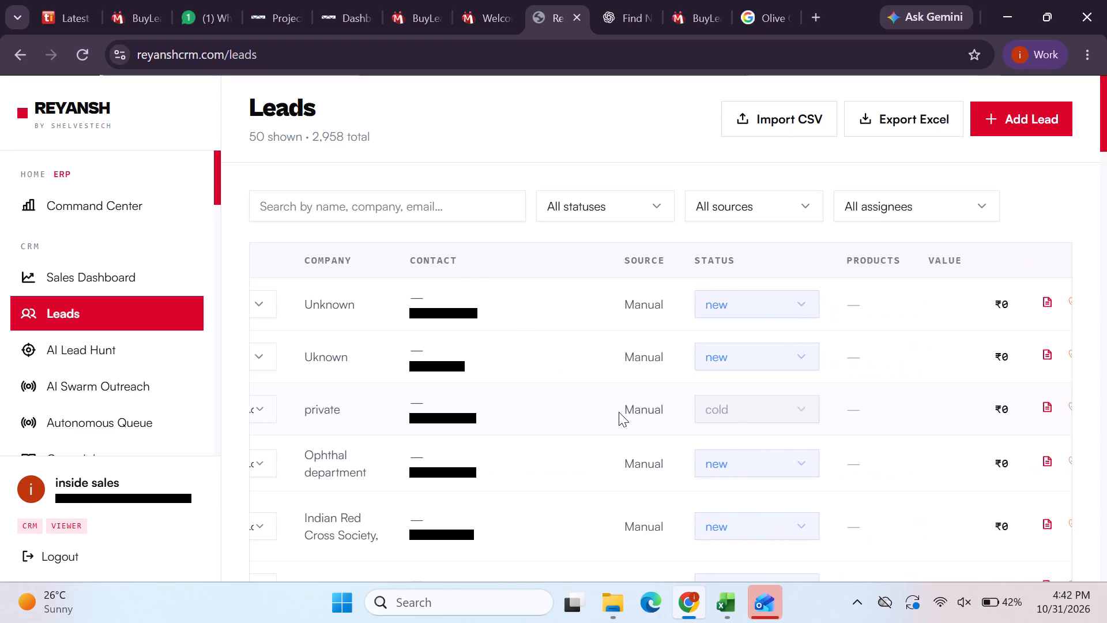
{"action": "key", "text": "Right"}
{"action": "key", "text": "Right"}
{"action": "key", "text": "Right"}
{"action": "key", "text": "Right"}
{"action": "key", "text": "Left"}
{"action": "key", "text": "Left"}
{"action": "key", "text": "Left"}
{"action": "key", "text": "Left"}
{"action": "key", "text": "Left"}
{"action": "key", "text": "Left"}
{"action": "key", "text": "Left"}
{"action": "key", "text": "Left"}
{"action": "key", "text": "Left"}
{"action": "key", "text": "Left"}
{"action": "key", "text": "Left"}
{"action": "key", "text": "Left"}
{"action": "key", "text": "Left"}
{"action": "key", "text": "Left"}
{"action": "key", "text": "Left"}
{"action": "key", "text": "Left"}
{"action": "key", "text": "Left"}
{"action": "key", "text": "Left"}
{"action": "key", "text": "Left"}
{"action": "key", "text": "Left"}
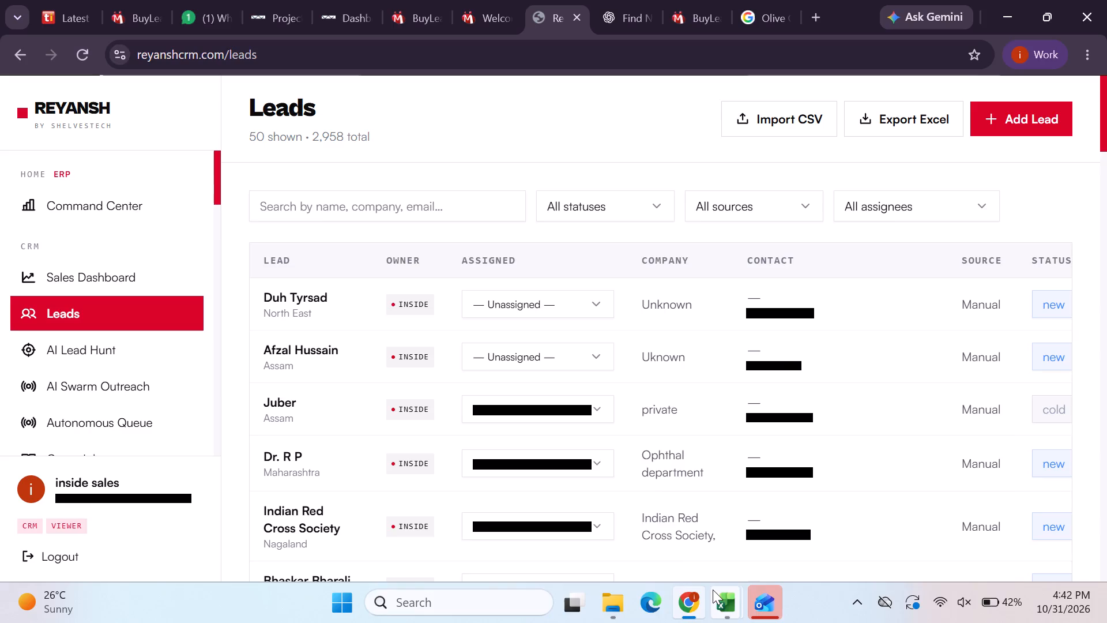
Switch to the lead_contacts workbook and fill row 4 of the Ambulance sheet with light pink.
{"action": "left_click", "coordinate": [873, 521]}
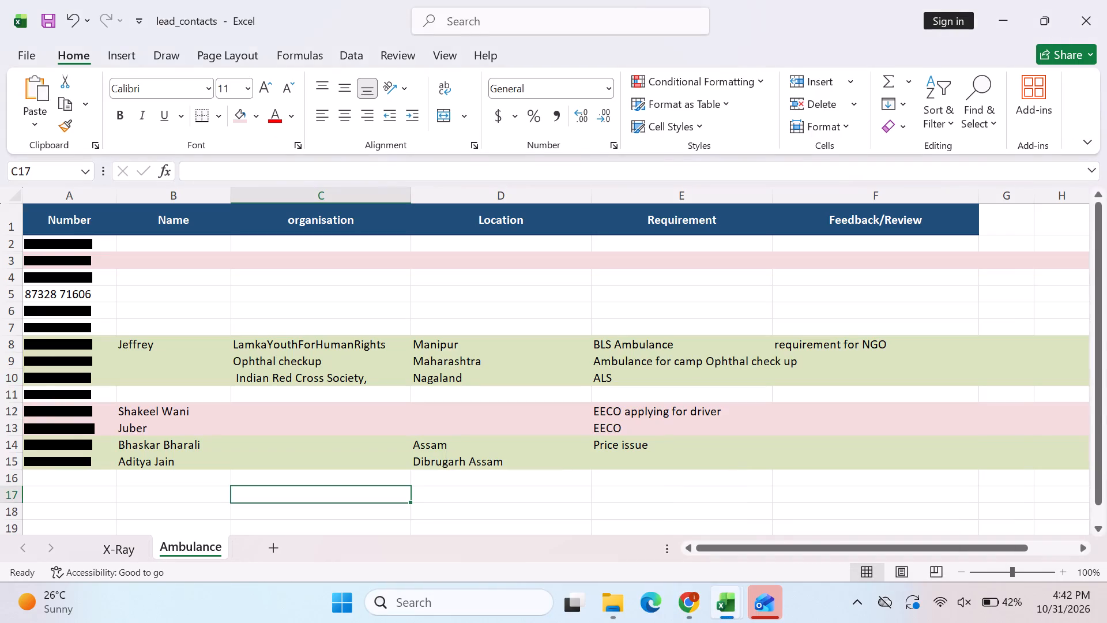
{"action": "left_click", "coordinate": [11, 280]}
{"action": "left_click", "coordinate": [235, 117]}
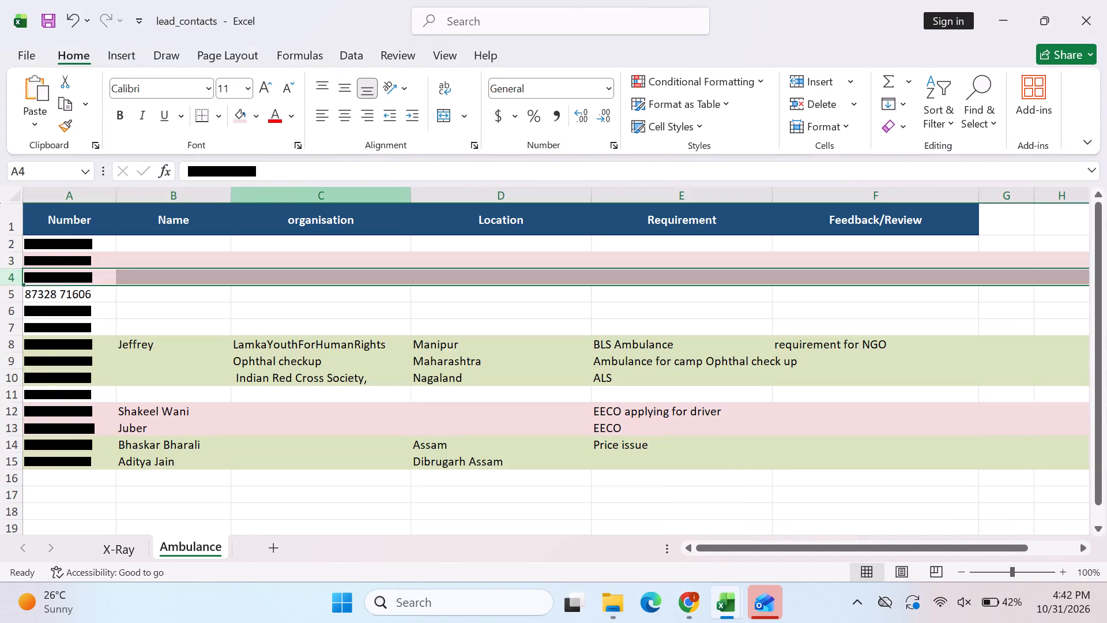
{"action": "left_click", "coordinate": [299, 332]}
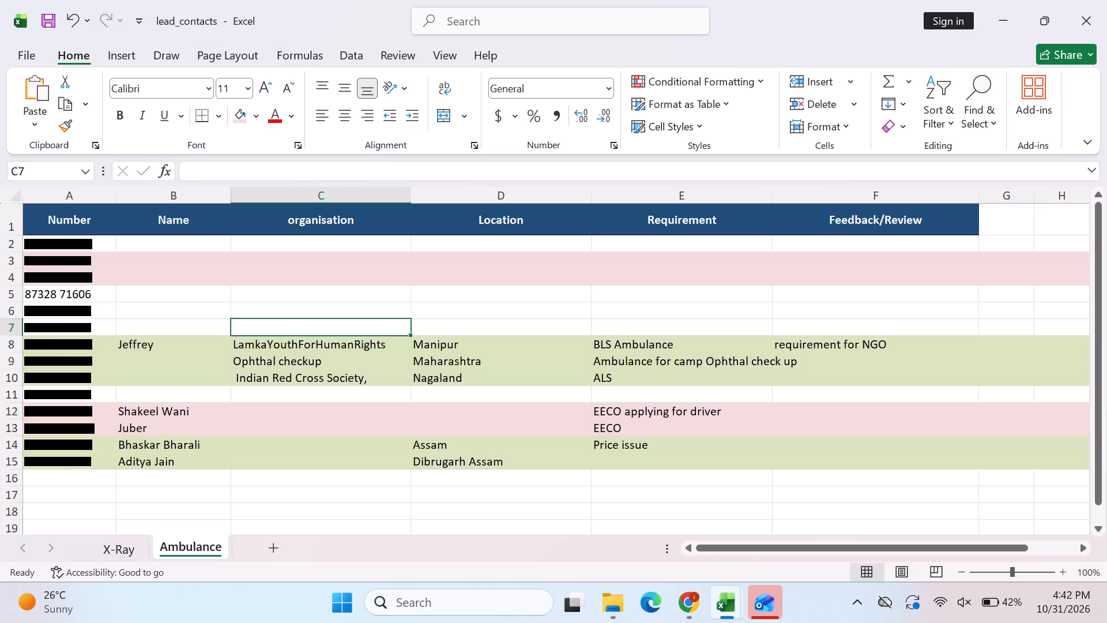
Switch back to the Reyansh CRM leads list and look through the leads further down.
{"action": "left_click", "coordinate": [682, 598]}
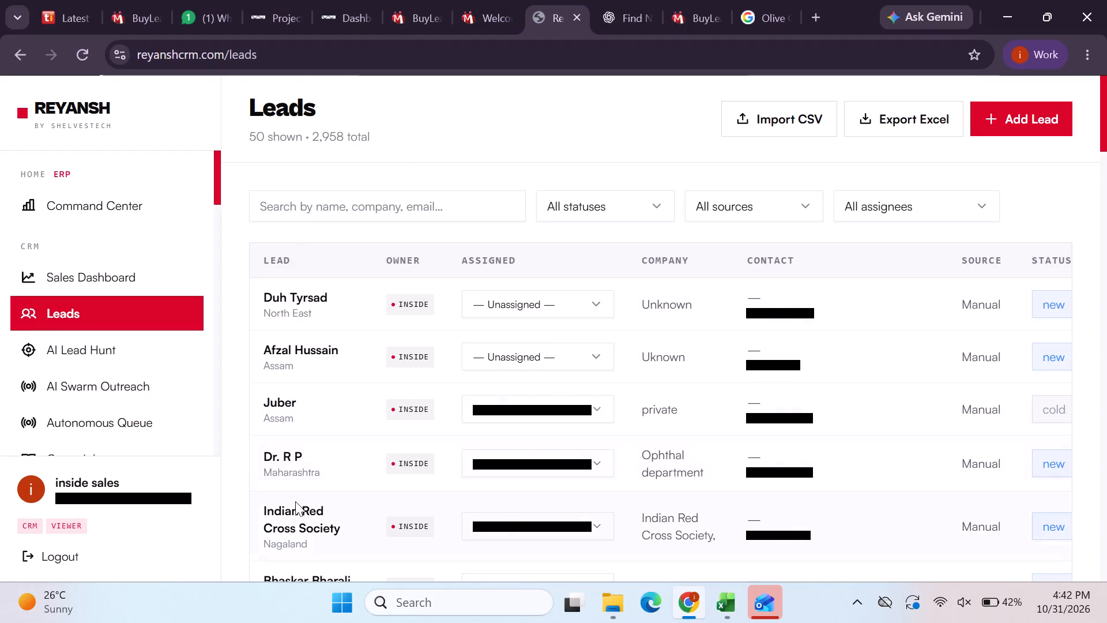
{"action": "scroll", "coordinate": [300, 520], "scroll_direction": "down", "scroll_amount": 2}
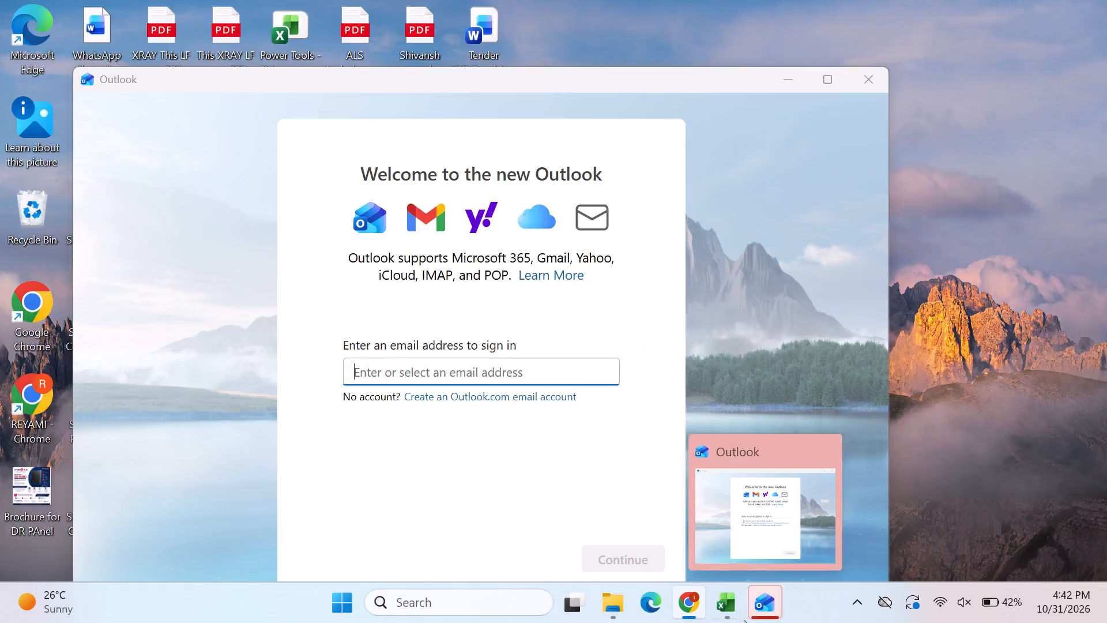
Switch to the lead_contacts workbook and copy the phone number from row 12 of the Ambulance sheet.
{"action": "left_click", "coordinate": [891, 535]}
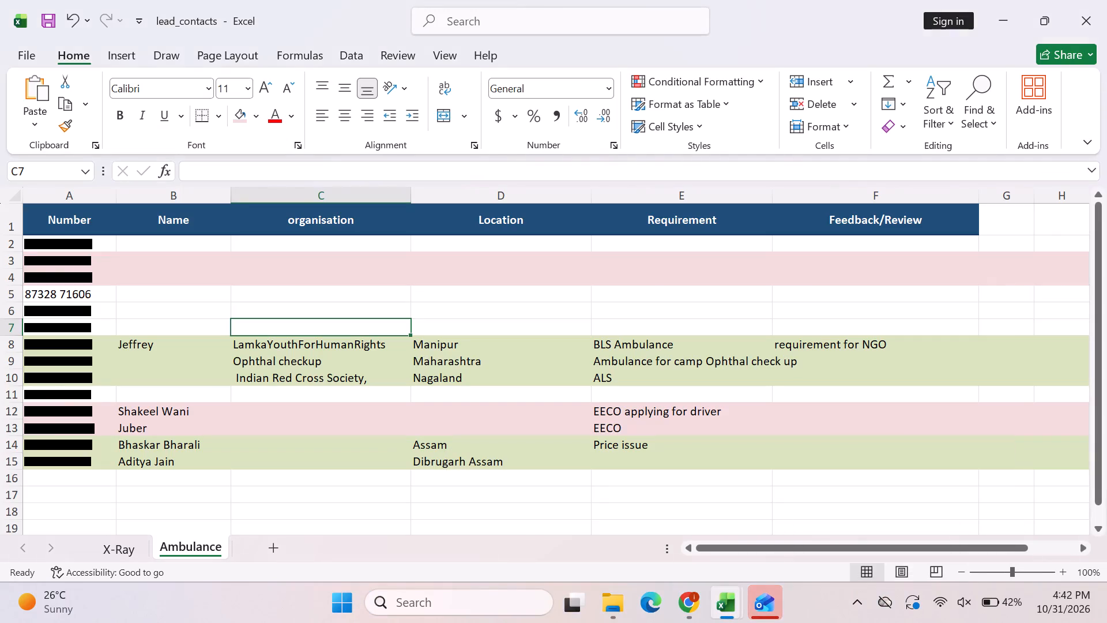
{"action": "left_click", "coordinate": [300, 466]}
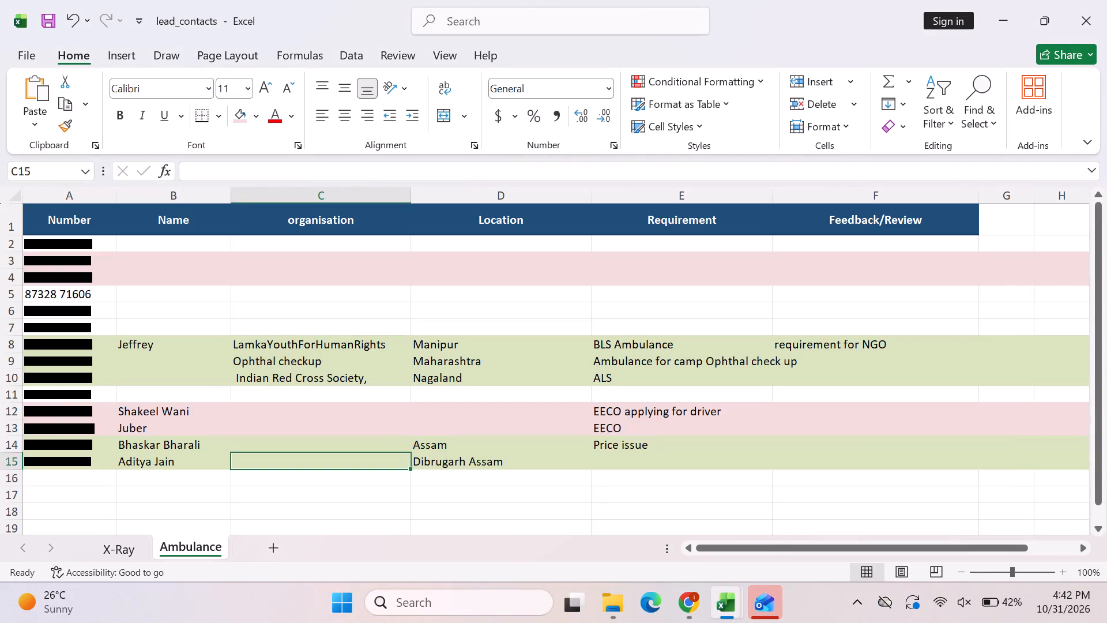
{"action": "left_click", "coordinate": [10, 412]}
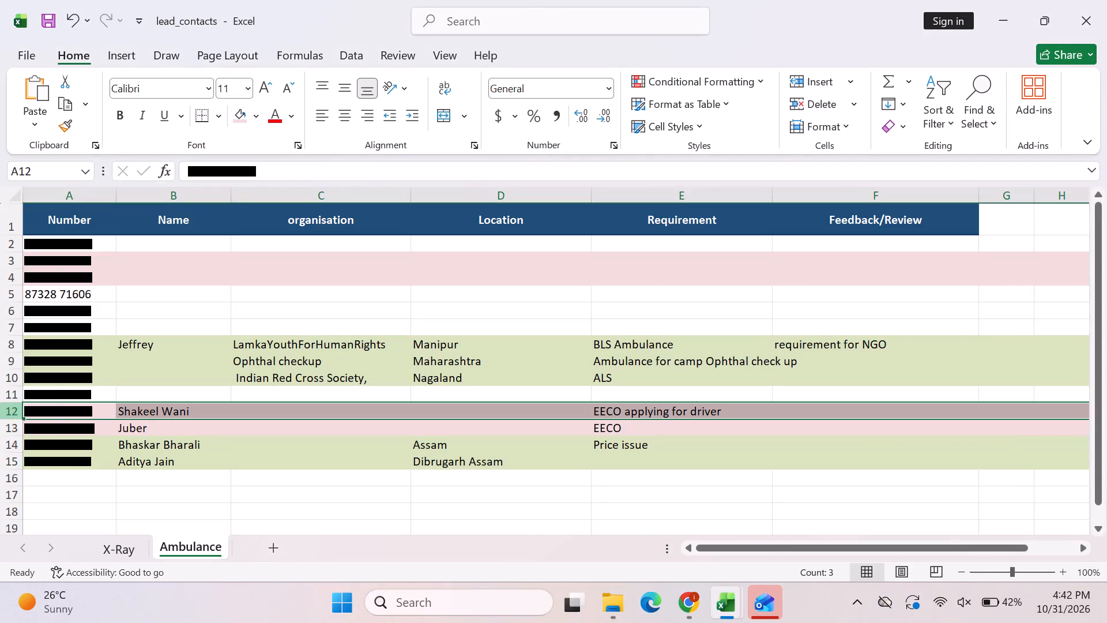
{"action": "left_click", "coordinate": [32, 415]}
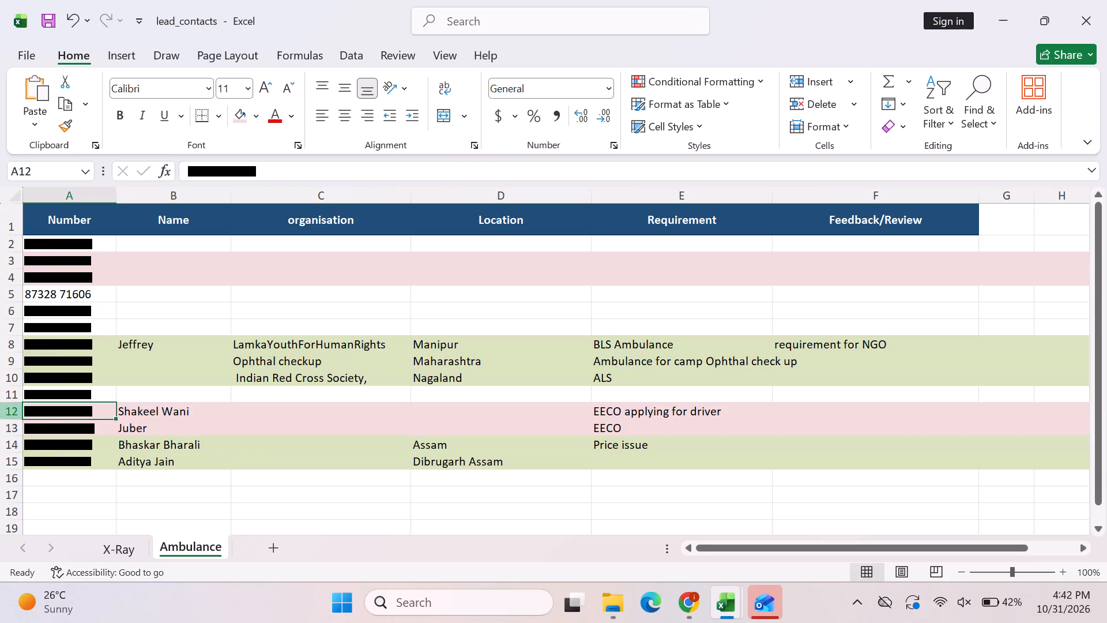
{"action": "double_click", "coordinate": [29, 412]}
{"action": "left_click_drag", "start_coordinate": [25, 412], "coordinate": [42, 411]}
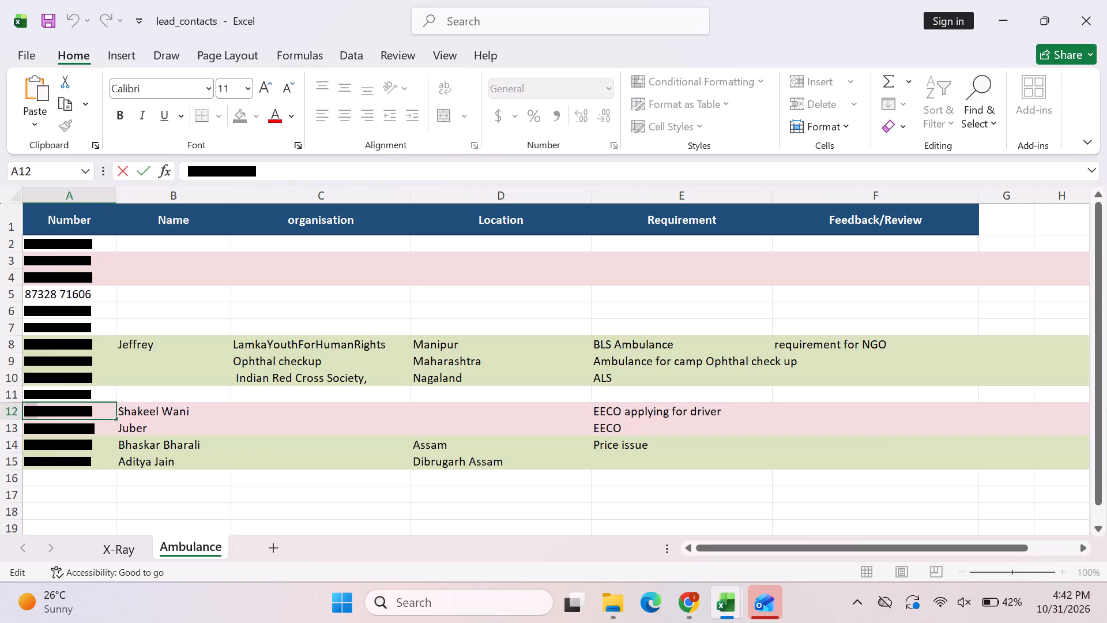
{"action": "left_click_drag", "start_coordinate": [42, 411], "coordinate": [95, 407]}
{"action": "key", "text": "ctrl+c"}
Switch back to the Reyansh CRM leads page and start a new lead, beginning at its name field.
{"action": "left_click", "coordinate": [693, 609]}
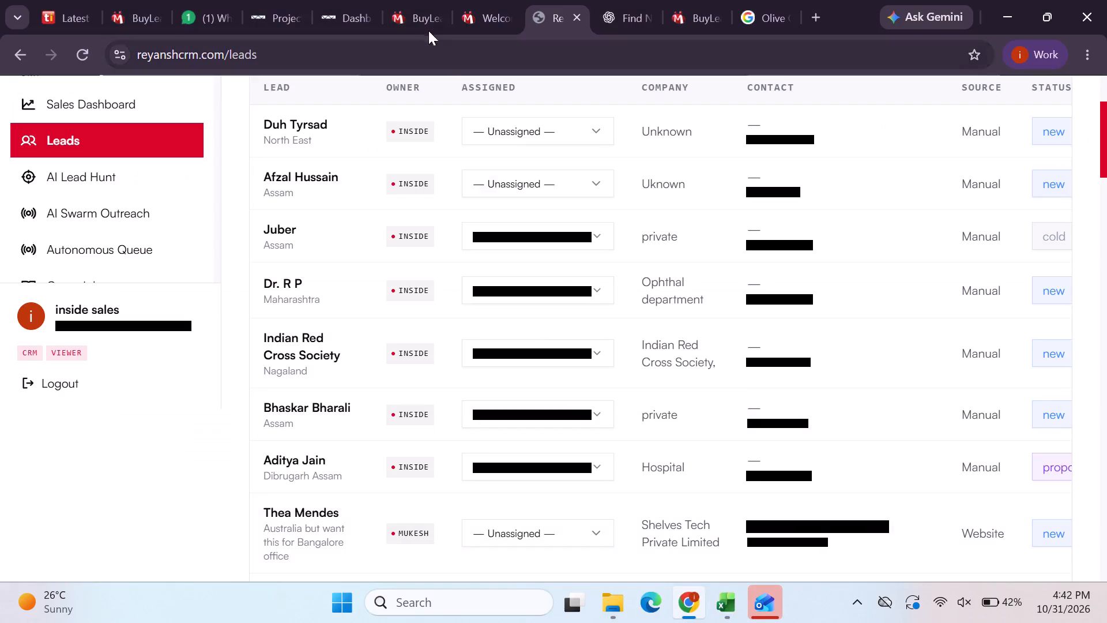
{"action": "scroll", "coordinate": [575, 200], "scroll_direction": "up", "scroll_amount": 8}
{"action": "left_click", "coordinate": [993, 119]}
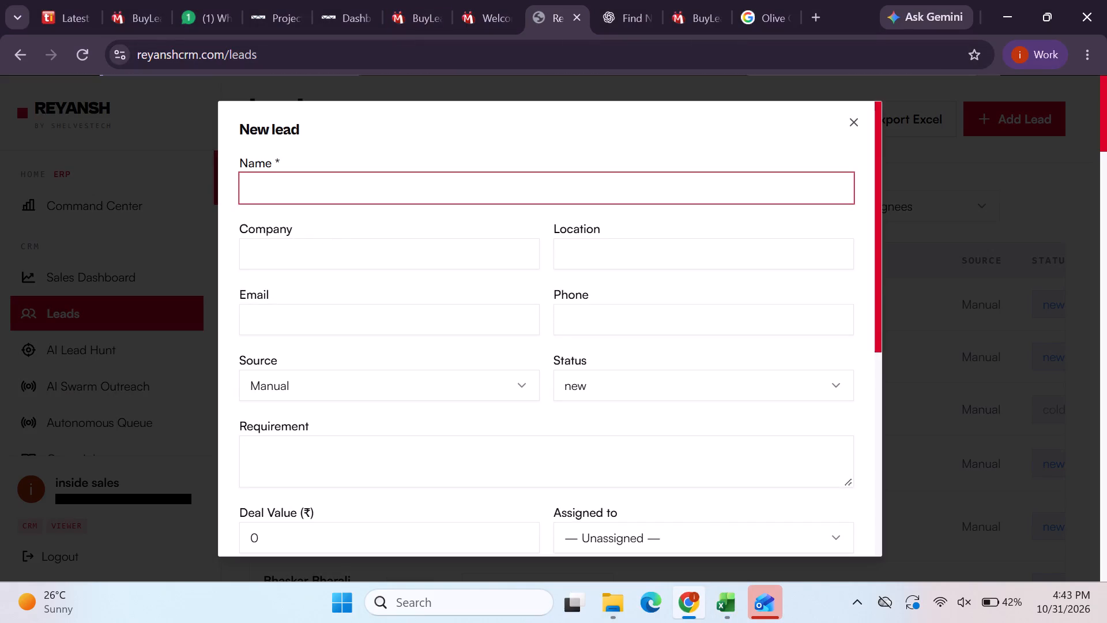
{"action": "left_click", "coordinate": [440, 189]}
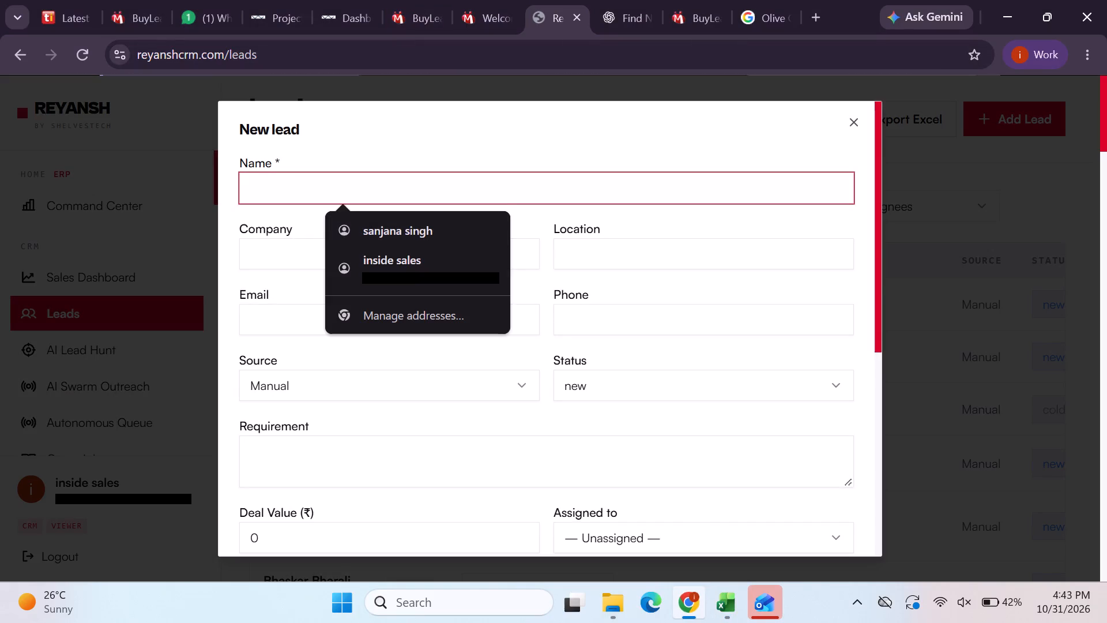
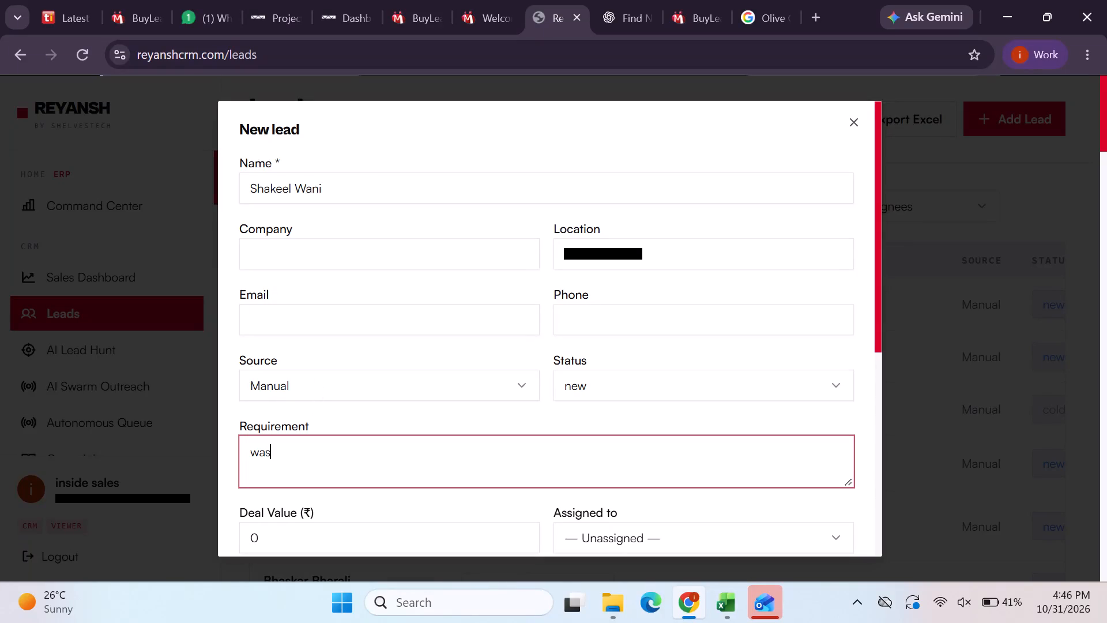
Complete the new lead's requirement text as "waste lead".
{"action": "type", "text": "e"}
{"action": "key", "text": "space"}
{"action": "type", "text": "leas"}
{"action": "key", "text": "BackSpace"}
{"action": "key", "text": "d"}
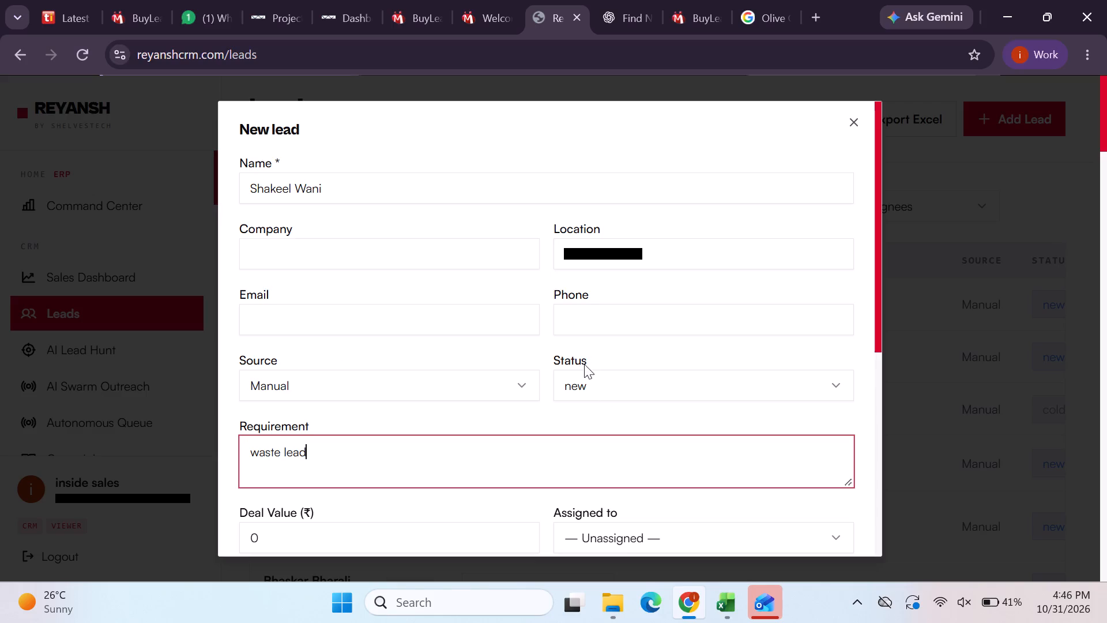
Set the new lead's status to cold.
{"action": "left_click", "coordinate": [683, 386]}
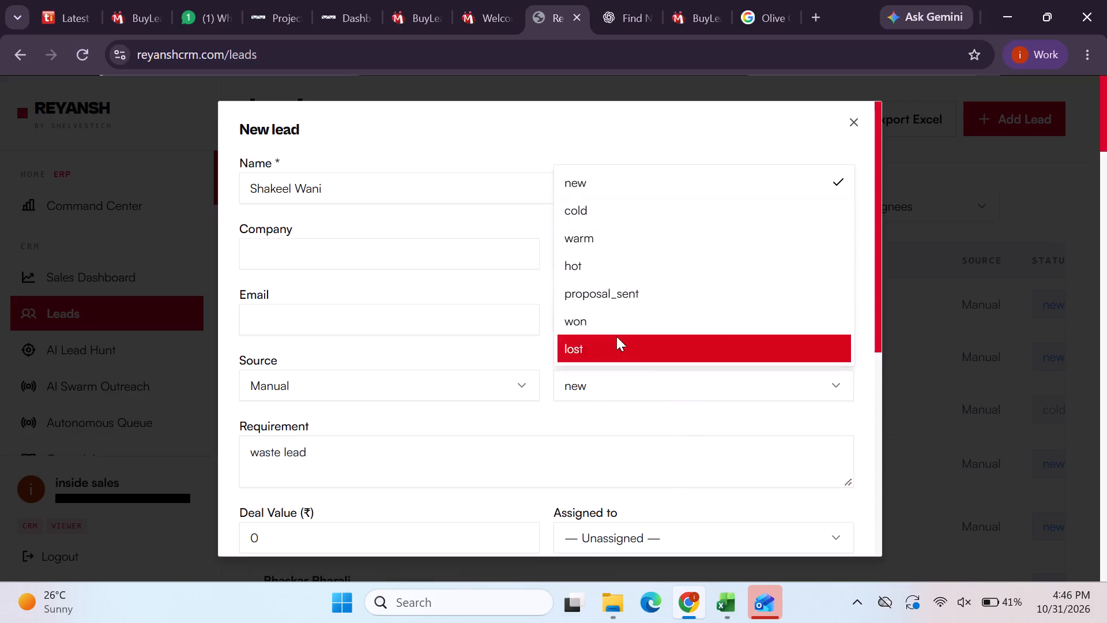
{"action": "left_click", "coordinate": [582, 202]}
Append the bracketed note "(want driver job)" after "waste lead" in the requirement.
{"action": "left_click", "coordinate": [351, 455]}
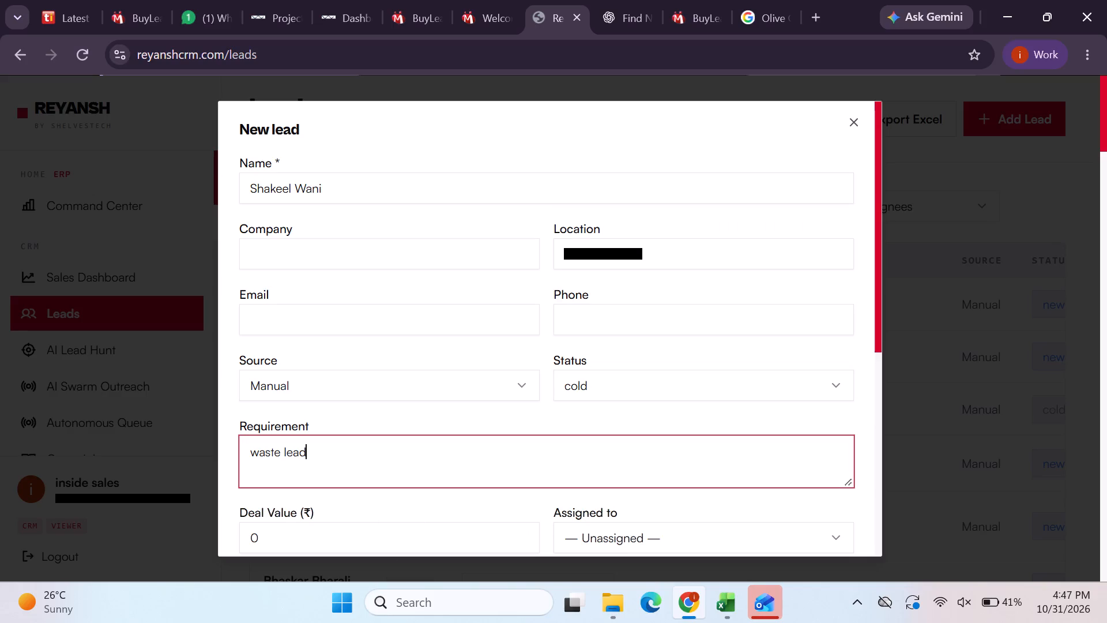
{"action": "key", "text": "space"}
{"action": "key", "text": "shift+parenleft"}
{"action": "type", "text": "aa"}
{"action": "key", "text": "BackSpace"}
{"action": "key", "text": "BackSpace"}
{"action": "type", "text": "wn"}
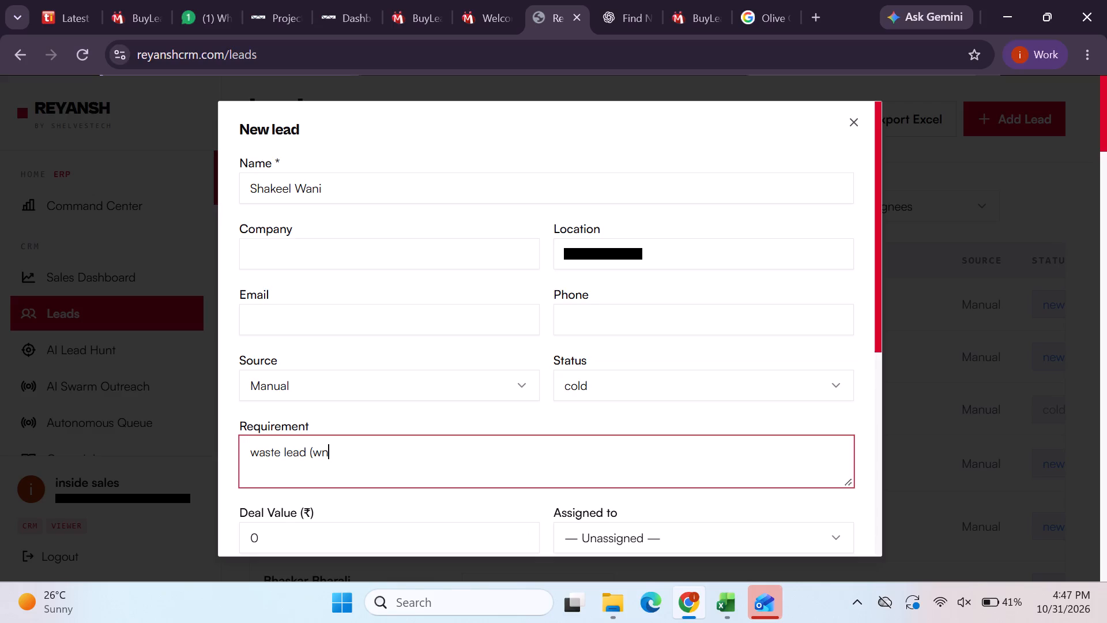
{"action": "key", "text": "BackSpace"}
{"action": "type", "text": "ant driver"}
{"action": "key", "text": "BackSpace"}
{"action": "key", "text": "space"}
{"action": "key", "text": "BackSpace"}
{"action": "type", "text": "r"}
{"action": "key", "text": "space"}
{"action": "type", "text": "job"}
{"action": "key", "text": "shift+parenright"}
Replace the word "want" with "need" in the requirement's bracketed note, making it "(need driver job)".
{"action": "left_click", "coordinate": [338, 446]}
{"action": "key", "text": "BackSpace"}
{"action": "key", "text": "BackSpace"}
{"action": "key", "text": "BackSpace"}
{"action": "key", "text": "BackSpace"}
{"action": "key", "text": "BackSpace"}
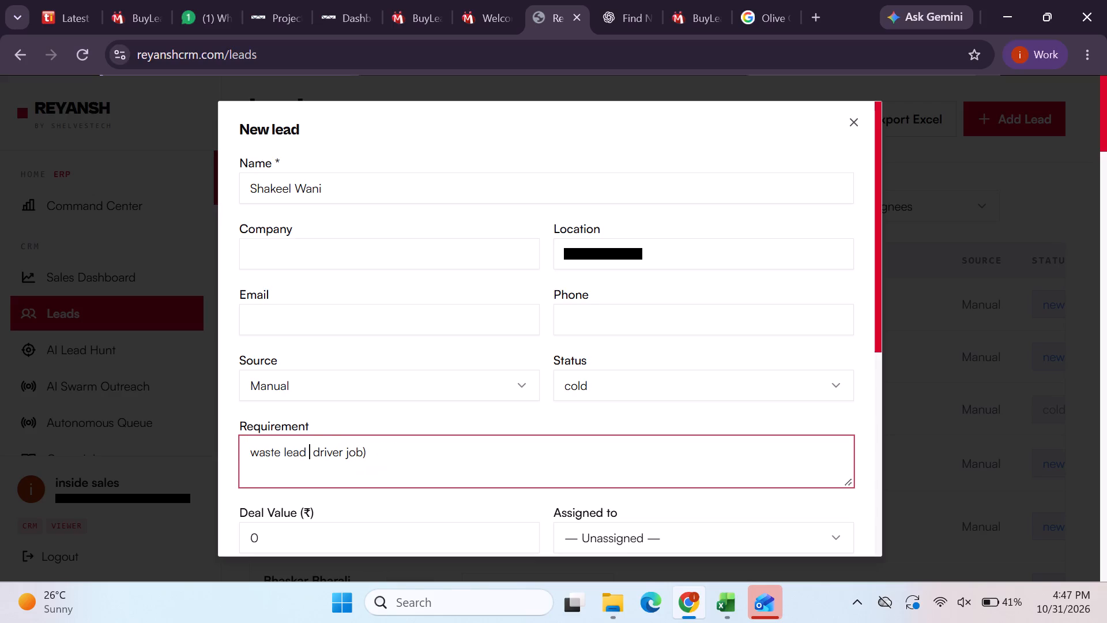
{"action": "key", "text": "shift+parenleft"}
{"action": "type", "text": "need"}
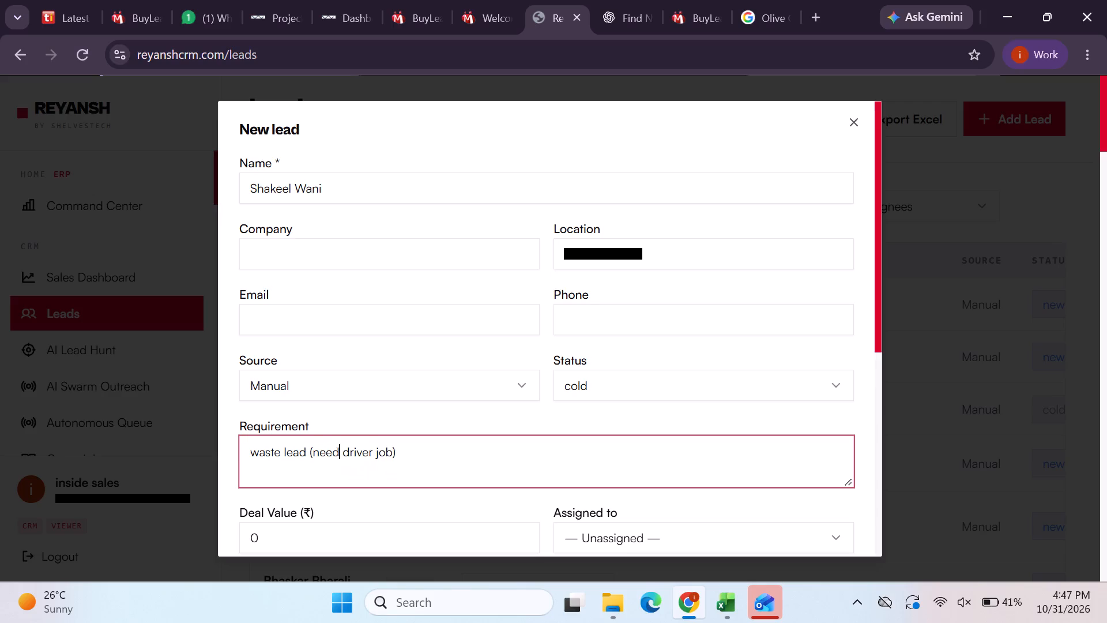
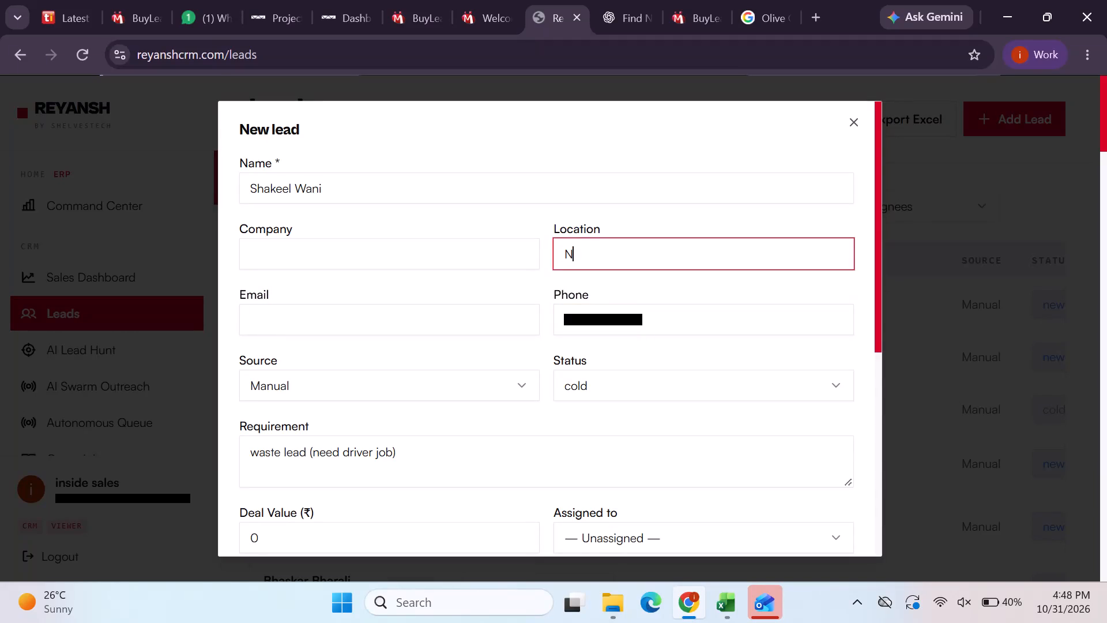
Complete the new lead's location text as "North easy".
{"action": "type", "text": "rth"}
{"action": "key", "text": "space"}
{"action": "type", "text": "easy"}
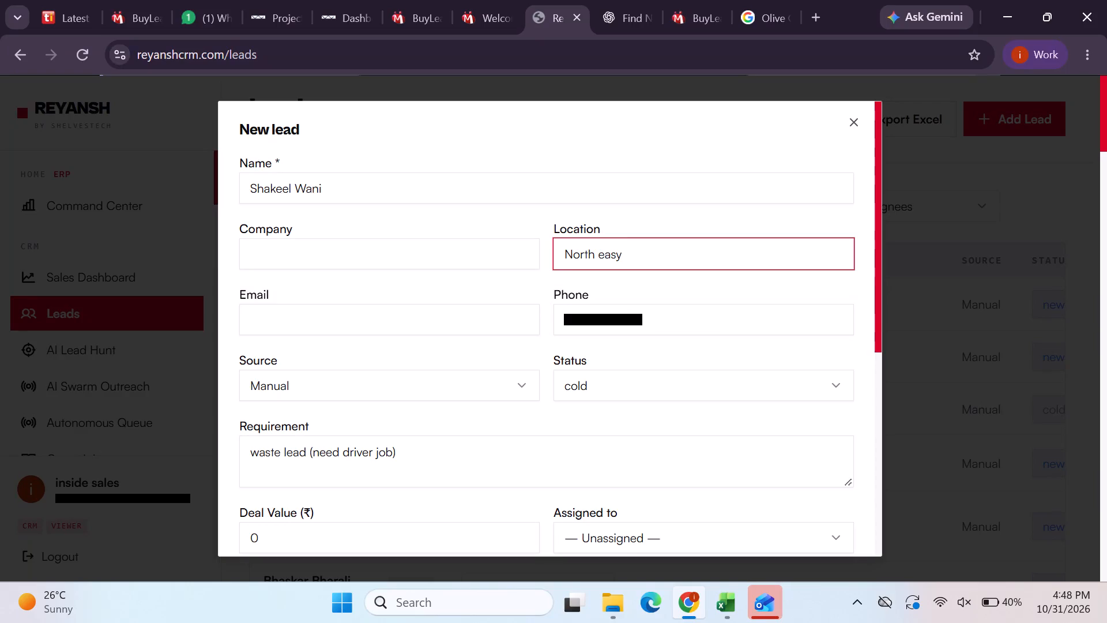
Replace the new lead's location with "ASSAM".
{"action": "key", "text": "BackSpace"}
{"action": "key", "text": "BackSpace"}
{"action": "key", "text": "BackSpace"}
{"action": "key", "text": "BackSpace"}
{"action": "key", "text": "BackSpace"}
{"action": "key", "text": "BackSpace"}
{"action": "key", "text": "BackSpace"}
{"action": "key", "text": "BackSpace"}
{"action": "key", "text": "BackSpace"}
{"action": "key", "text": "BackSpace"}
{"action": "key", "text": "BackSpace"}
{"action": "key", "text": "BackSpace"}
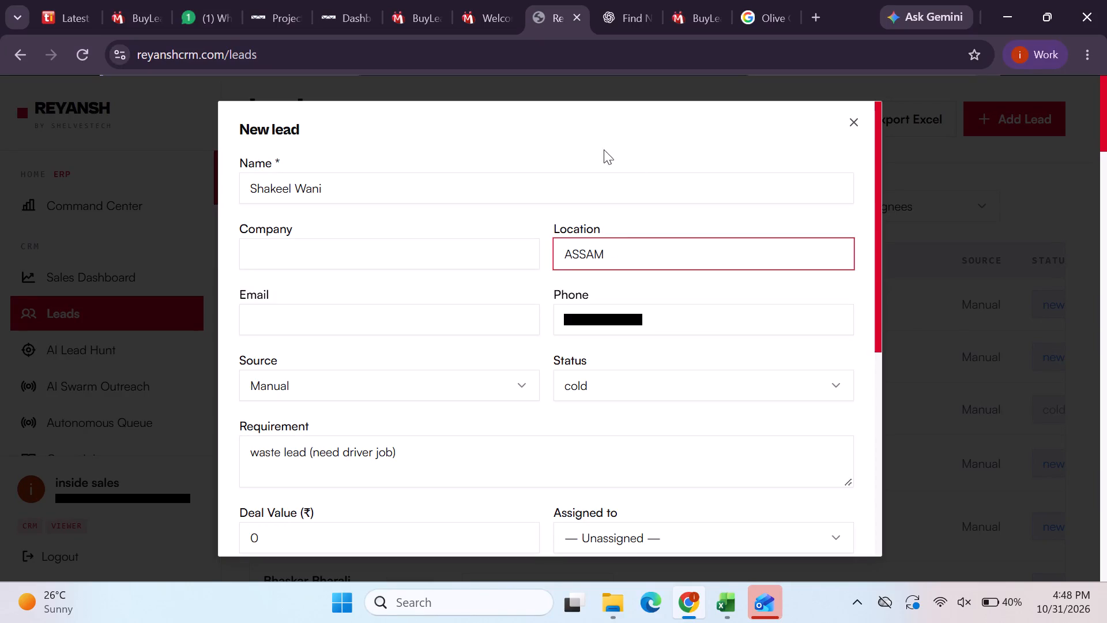
Enter "Uknown" as the new lead's company.
{"action": "left_click", "coordinate": [341, 264]}
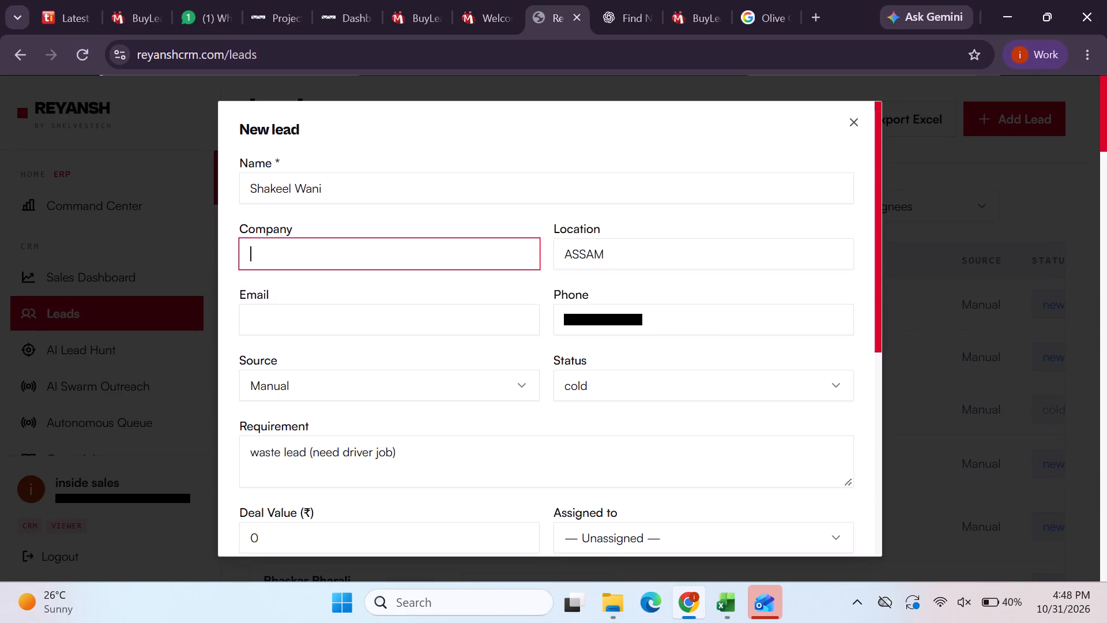
{"action": "key", "text": "u"}
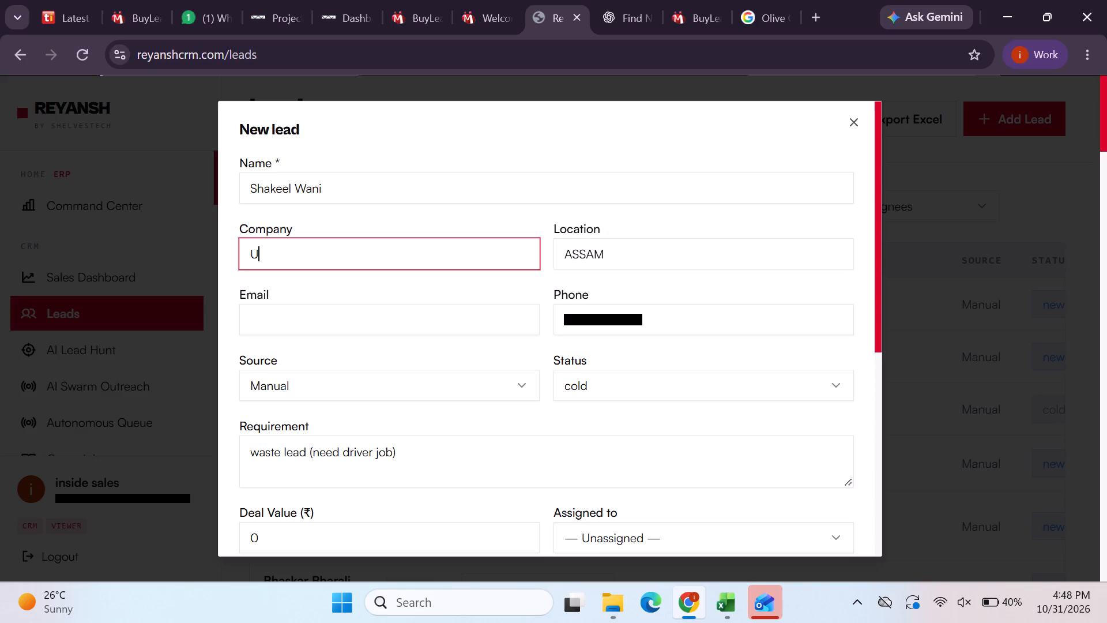
{"action": "key", "text": "n"}
{"action": "key", "text": "BackSpace"}
{"action": "type", "text": "known"}
Save the completed new lead to the leads list.
{"action": "scroll", "coordinate": [472, 416], "scroll_direction": "down", "scroll_amount": 1}
{"action": "scroll", "coordinate": [413, 318], "scroll_direction": "up", "scroll_amount": 3}
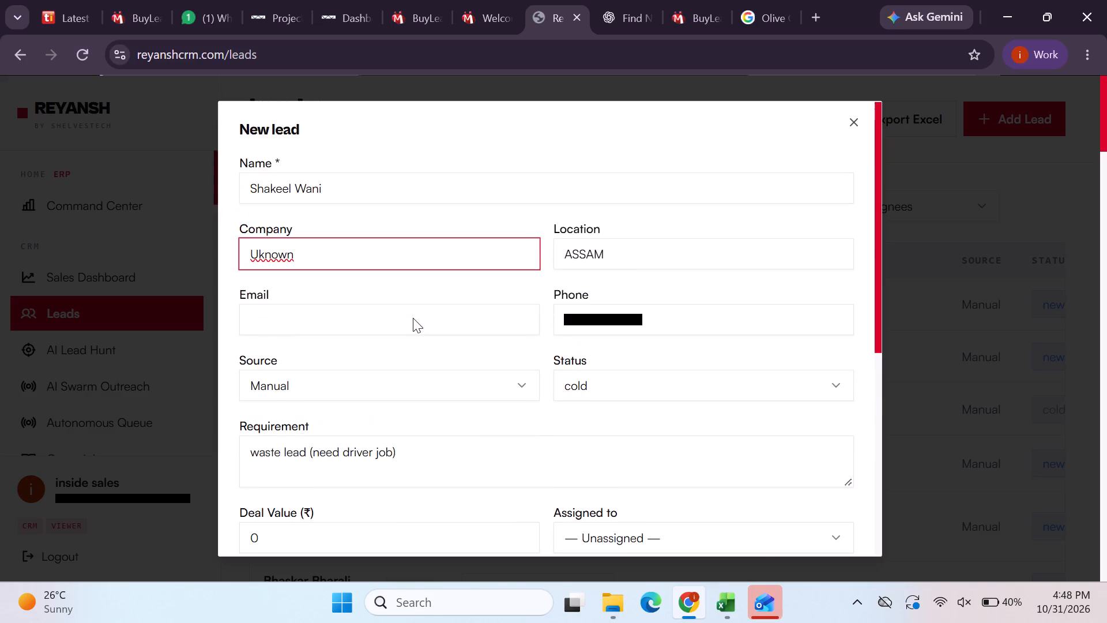
{"action": "scroll", "coordinate": [436, 326], "scroll_direction": "down", "scroll_amount": 4}
{"action": "scroll", "coordinate": [517, 337], "scroll_direction": "down", "scroll_amount": 1}
{"action": "scroll", "coordinate": [518, 336], "scroll_direction": "up", "scroll_amount": 3}
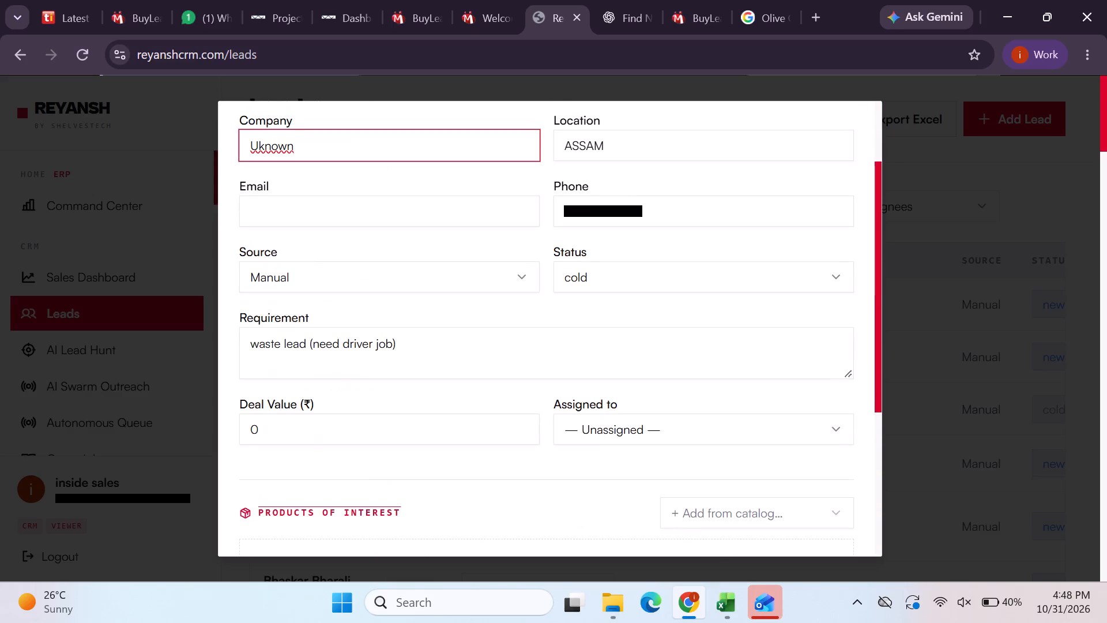
{"action": "scroll", "coordinate": [524, 335], "scroll_direction": "down", "scroll_amount": 3}
{"action": "scroll", "coordinate": [593, 342], "scroll_direction": "down", "scroll_amount": 3}
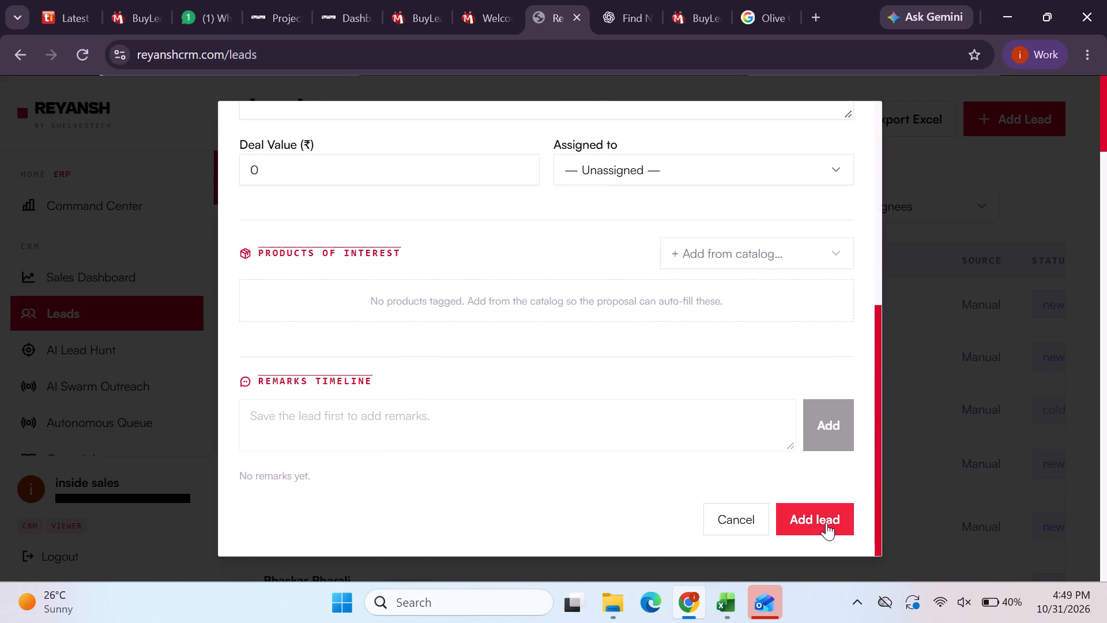
{"action": "left_click", "coordinate": [818, 517]}
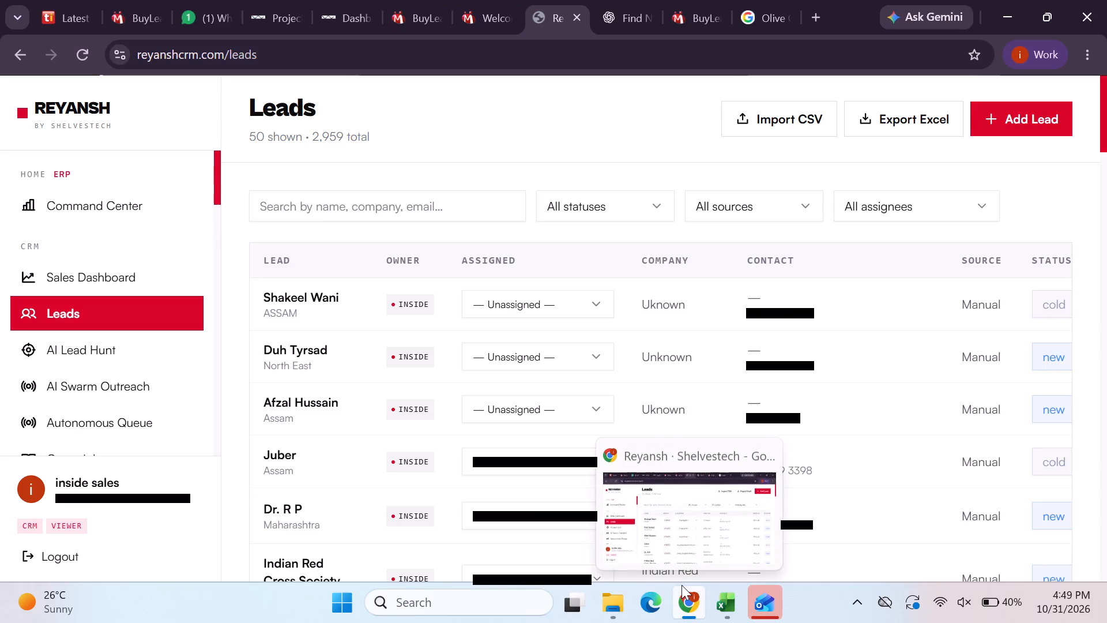
Switch to the lead_contacts workbook in Excel and copy the phone number in row 11 of the Ambulance sheet.
{"action": "left_click", "coordinate": [910, 543]}
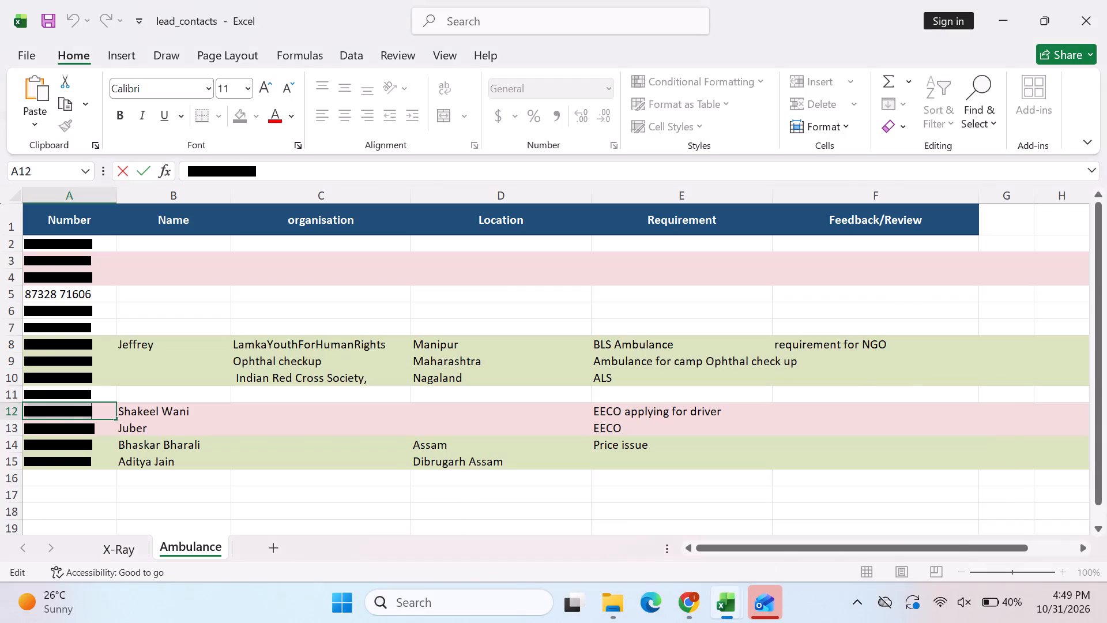
{"action": "left_click", "coordinate": [183, 474]}
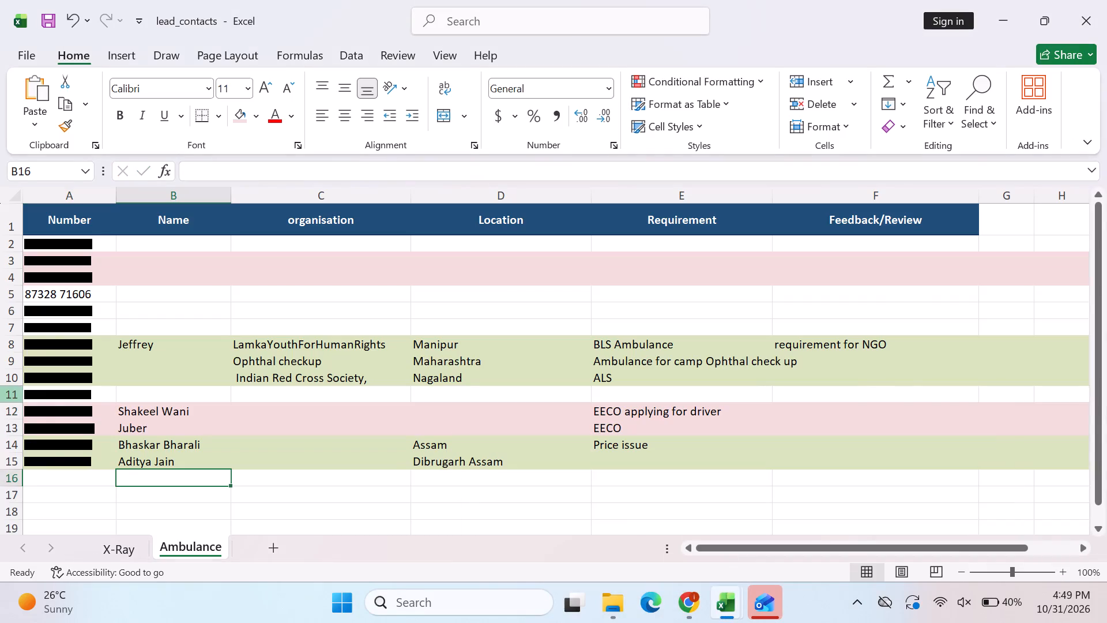
{"action": "left_click", "coordinate": [3, 396]}
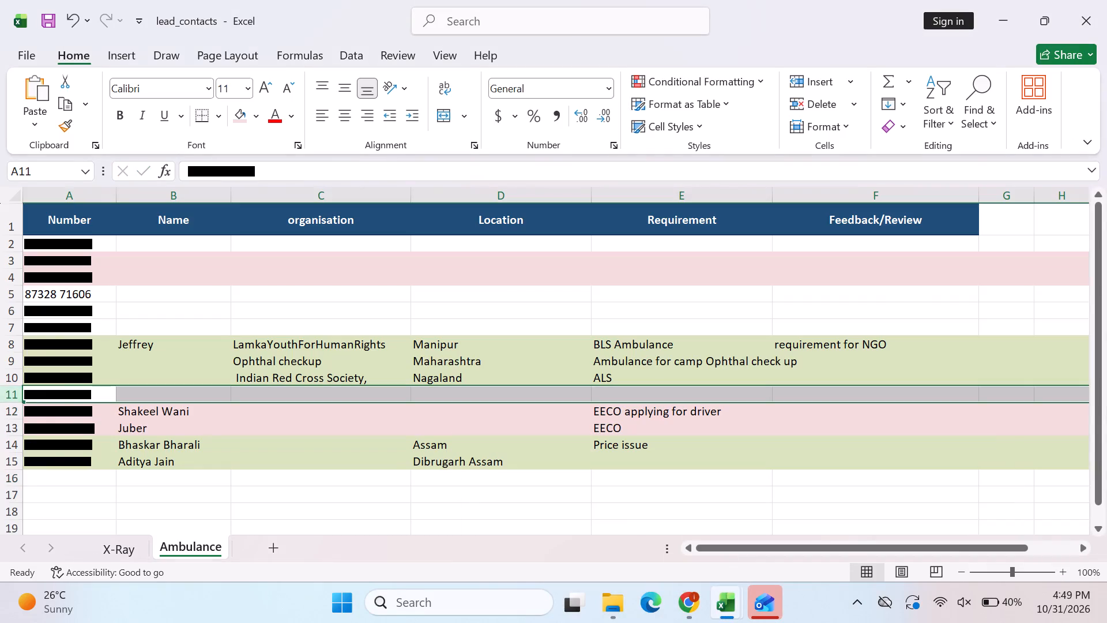
{"action": "left_click", "coordinate": [235, 414]}
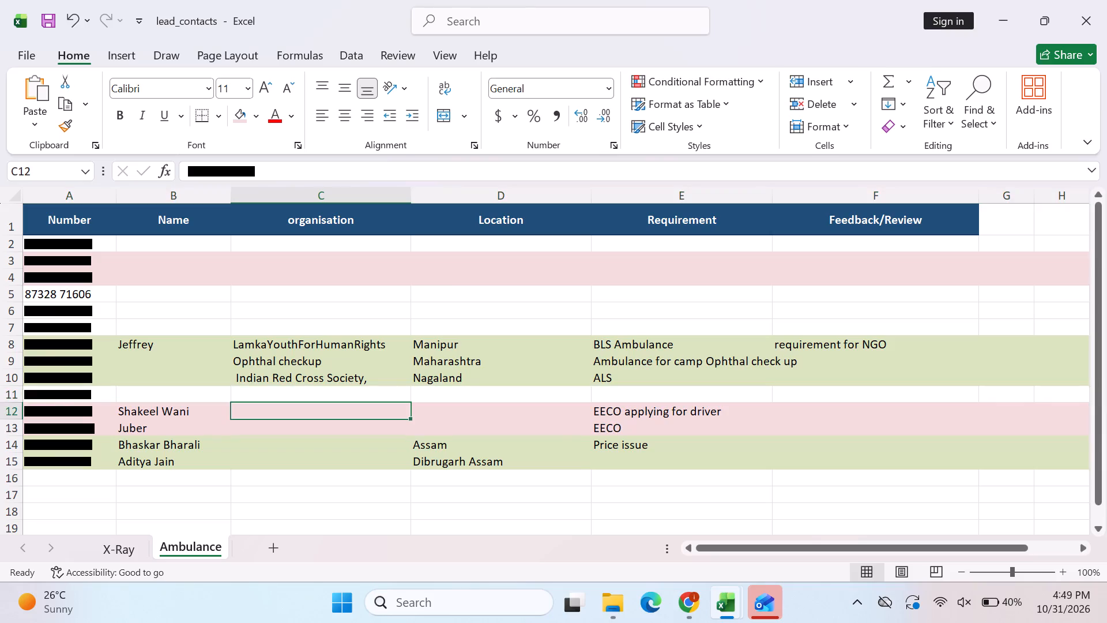
{"action": "double_click", "coordinate": [51, 396]}
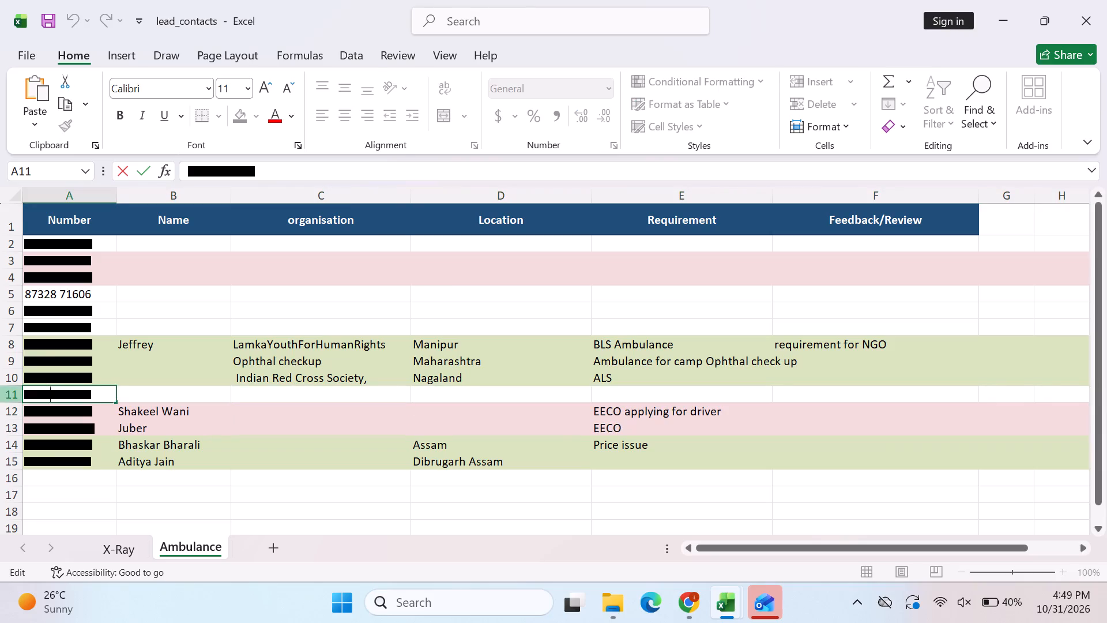
{"action": "left_click_drag", "start_coordinate": [28, 393], "coordinate": [121, 392]}
{"action": "key", "text": "ctrl+c"}
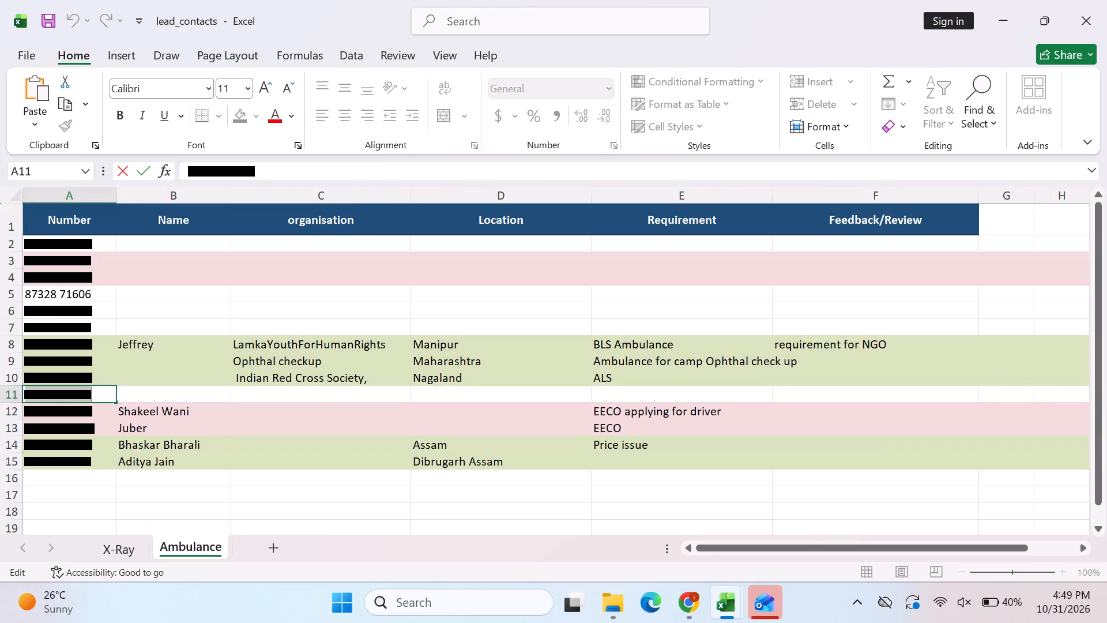
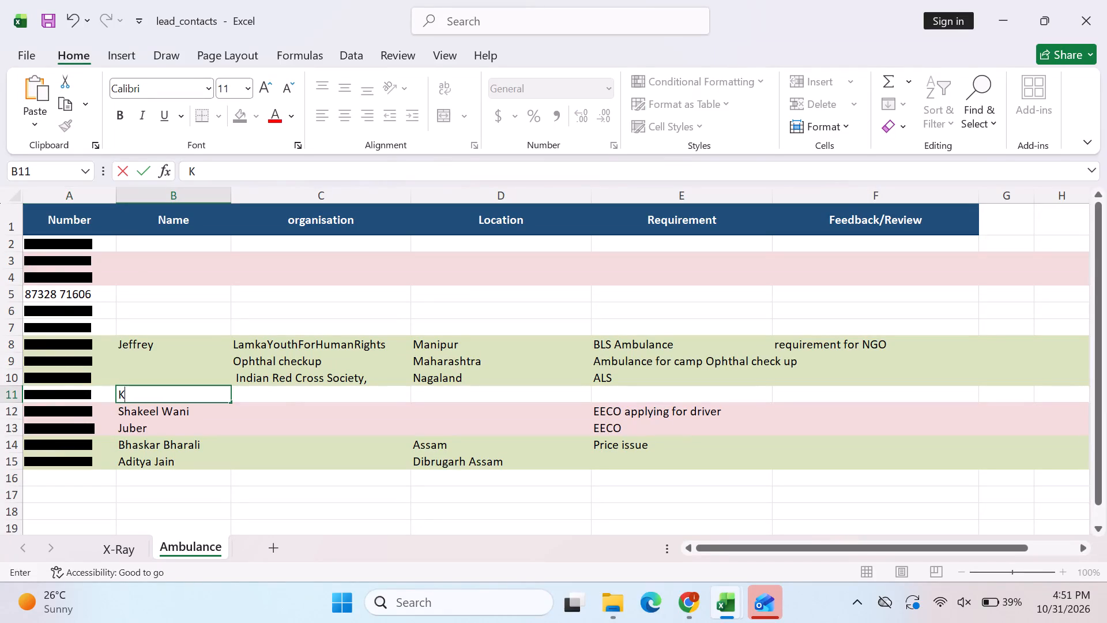
Enter the contact's name, starting with "Khoken", in the Name column of row 11 on the Ambulance sheet.
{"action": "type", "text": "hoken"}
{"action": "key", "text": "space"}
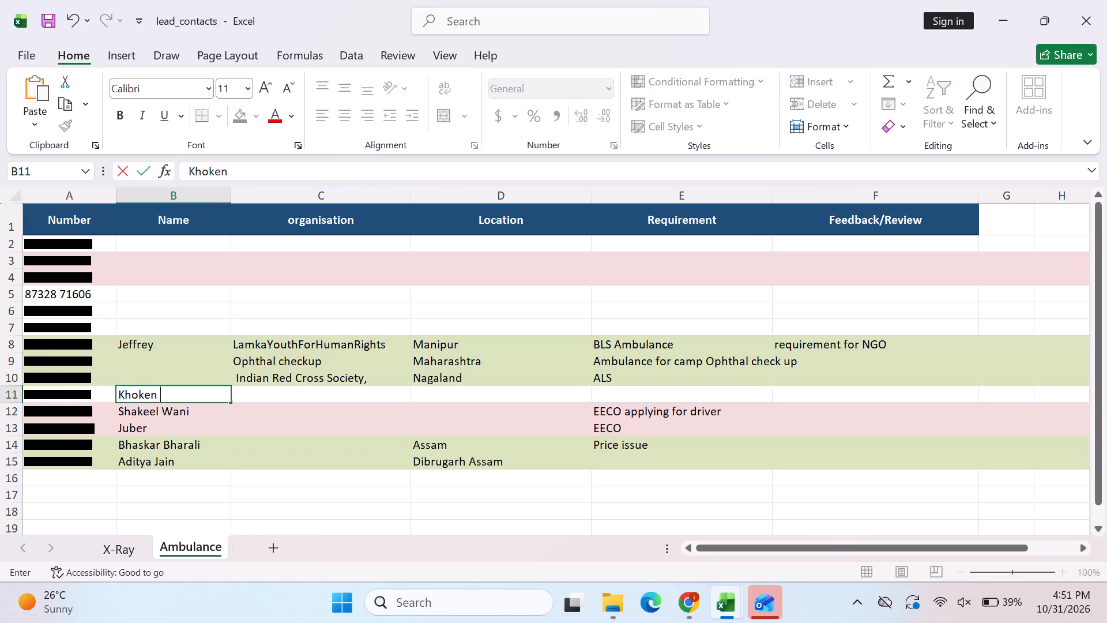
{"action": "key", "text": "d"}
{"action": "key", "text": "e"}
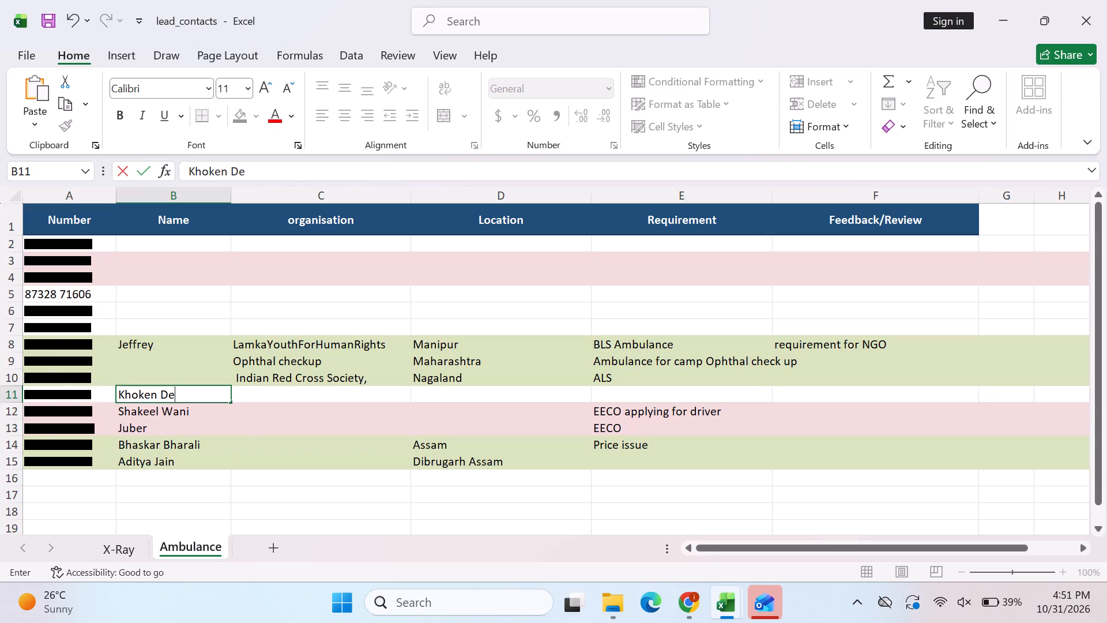
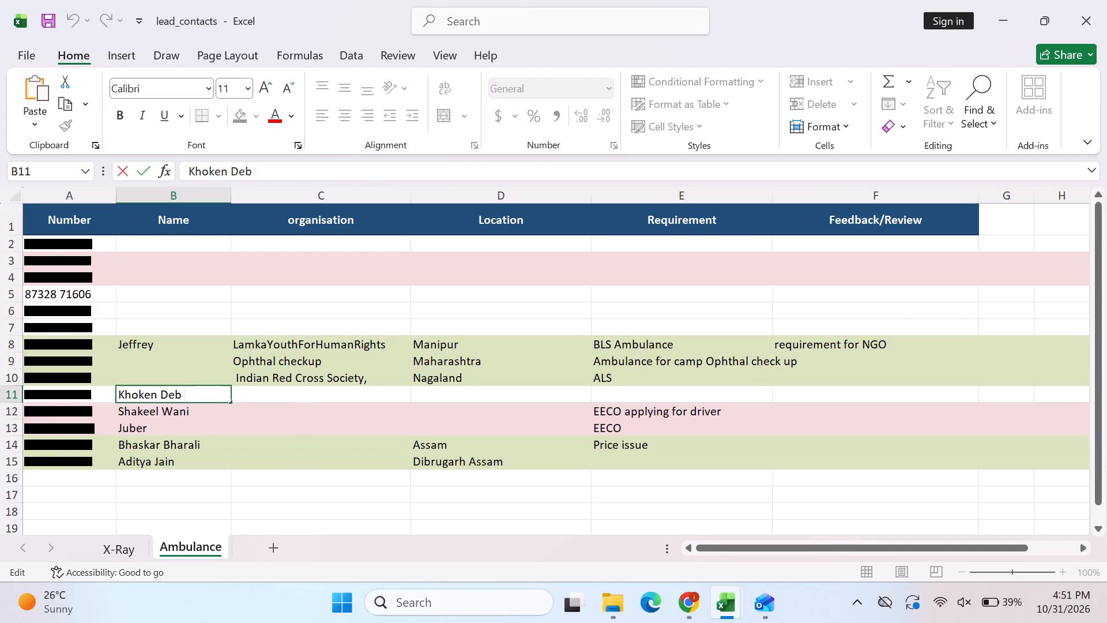
Complete the contact's surname in the Name column of row 11 on the Ambulance sheet.
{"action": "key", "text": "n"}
{"action": "left_click", "coordinate": [285, 433]}
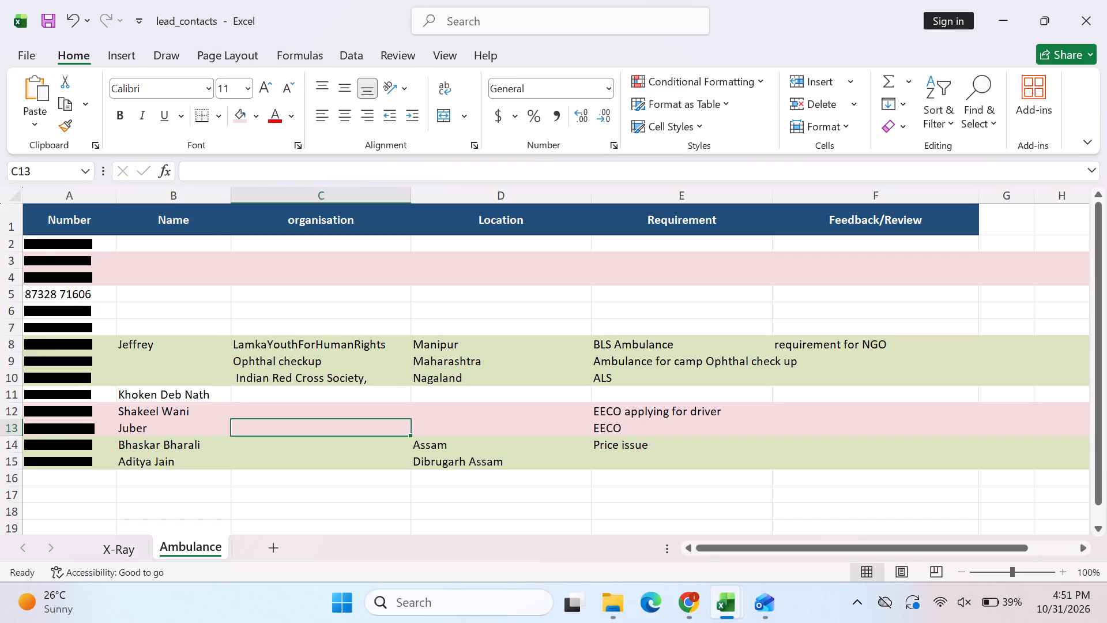
Highlight the whole of row 11 with the light pink fill used for the rows just below it.
{"action": "left_click", "coordinate": [10, 396]}
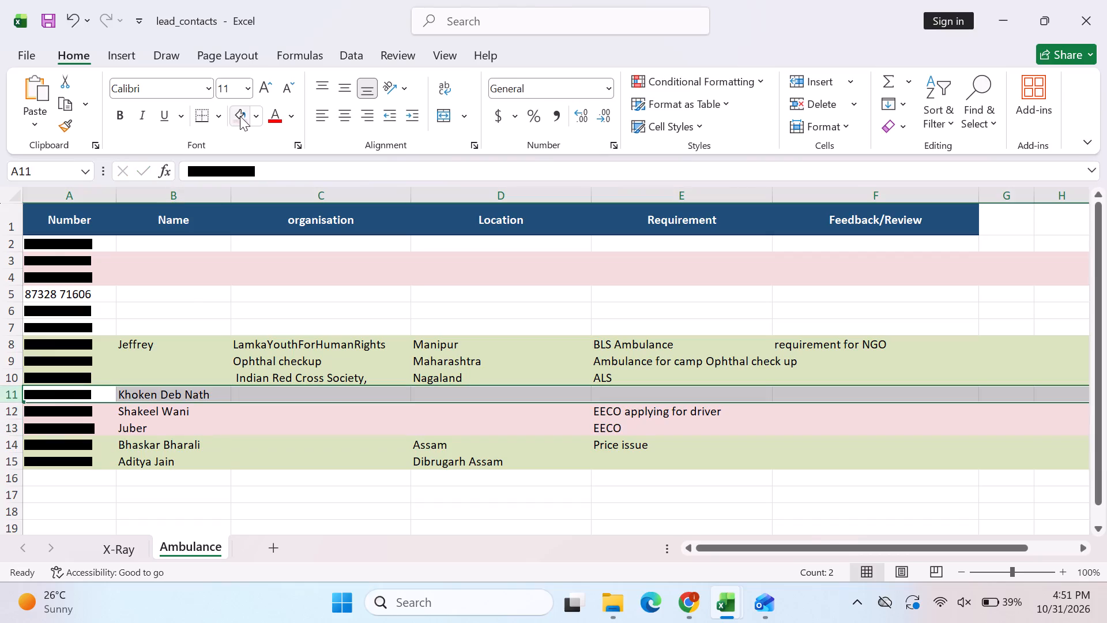
{"action": "left_click", "coordinate": [240, 116]}
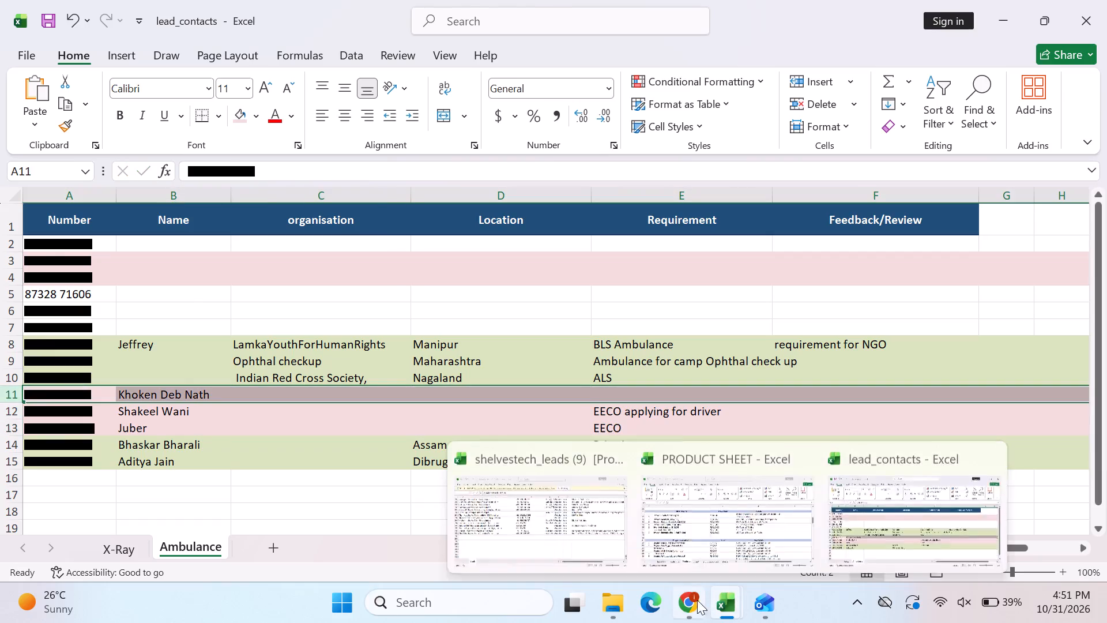
Enter "No Response" in the Requirement column of row 11.
{"action": "left_click", "coordinate": [613, 397]}
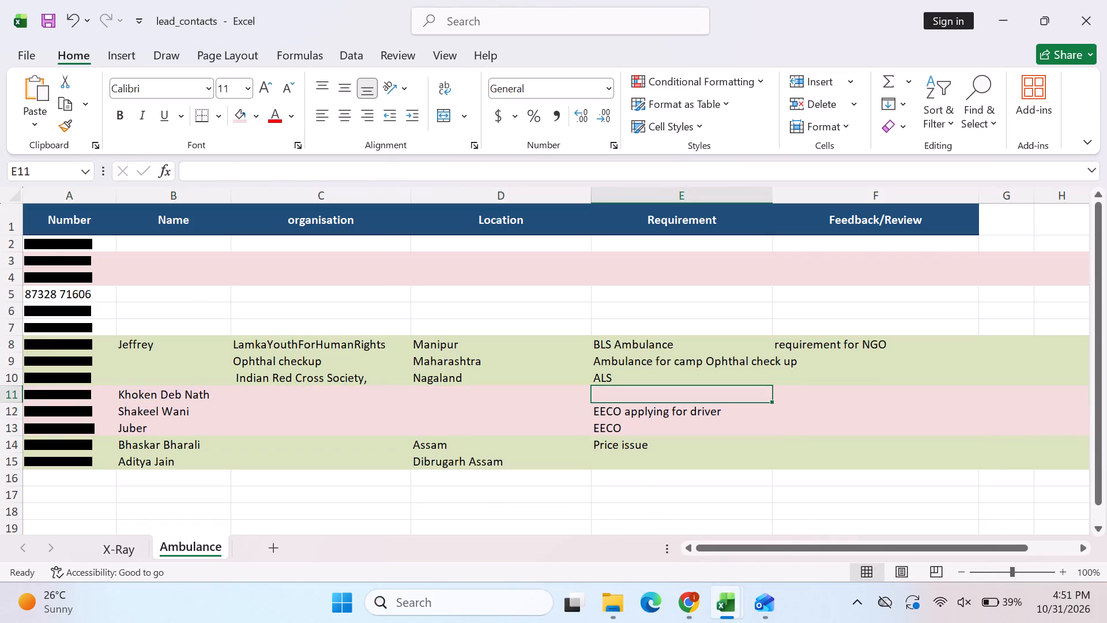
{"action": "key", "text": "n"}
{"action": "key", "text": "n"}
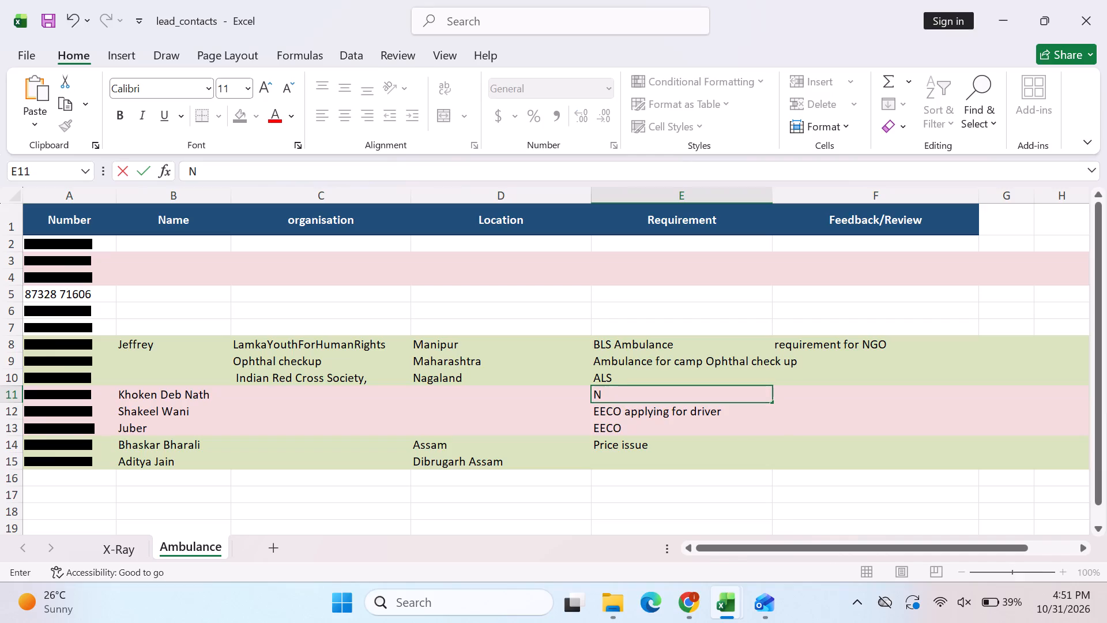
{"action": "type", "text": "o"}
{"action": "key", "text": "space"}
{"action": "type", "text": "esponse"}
{"action": "left_click", "coordinate": [642, 498]}
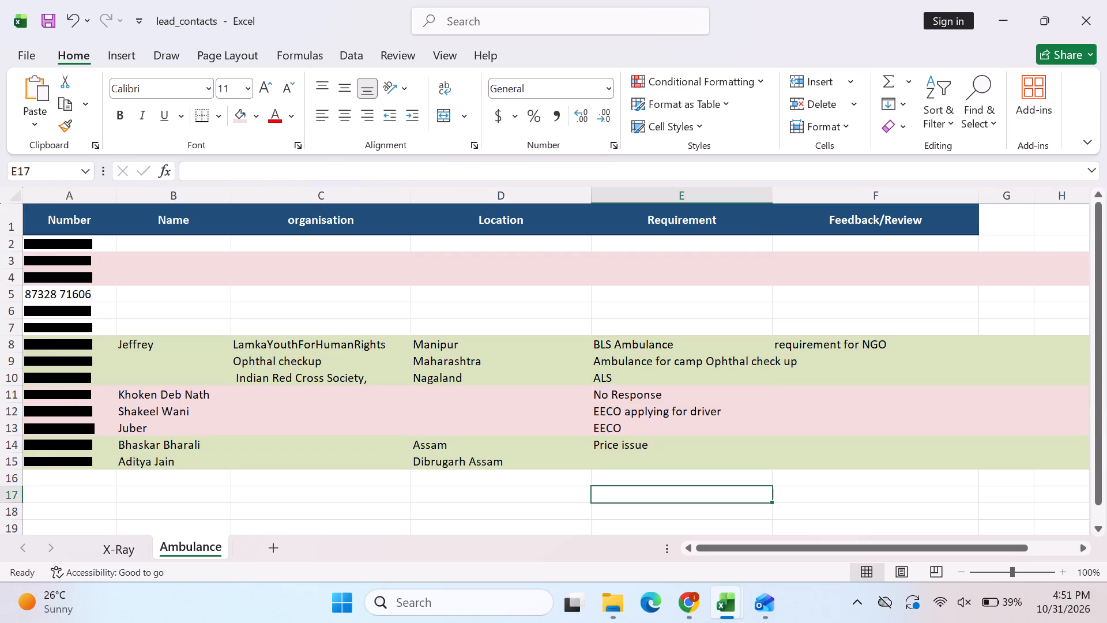
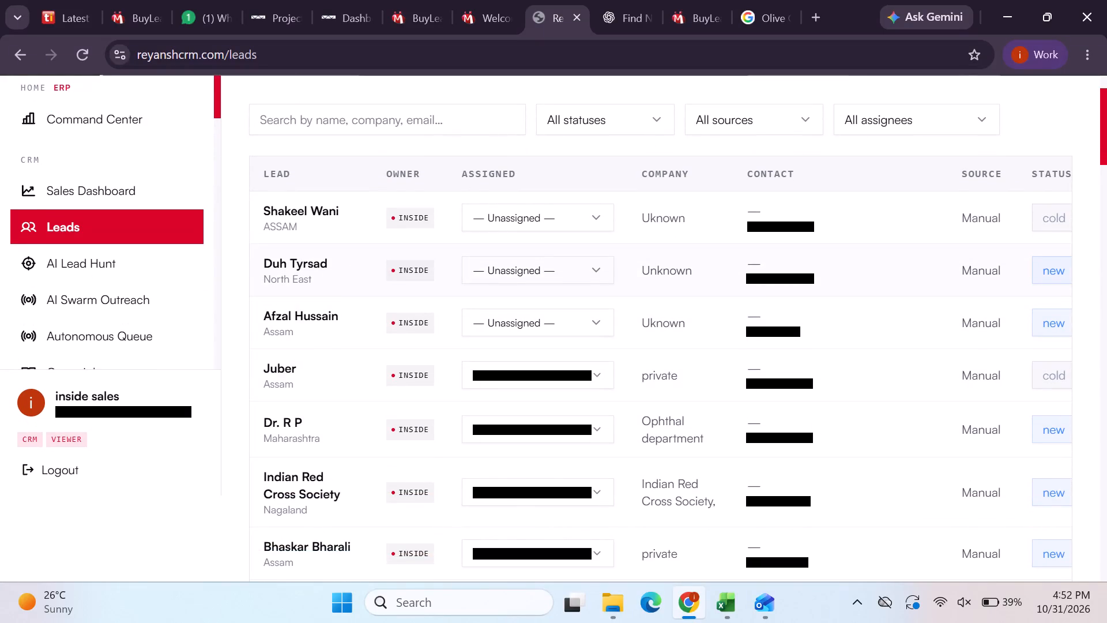
Copy the North East lead's name from the CRM leads list into the Name column of row 4 on the Ambulance sheet.
{"action": "left_click_drag", "start_coordinate": [267, 264], "coordinate": [338, 268]}
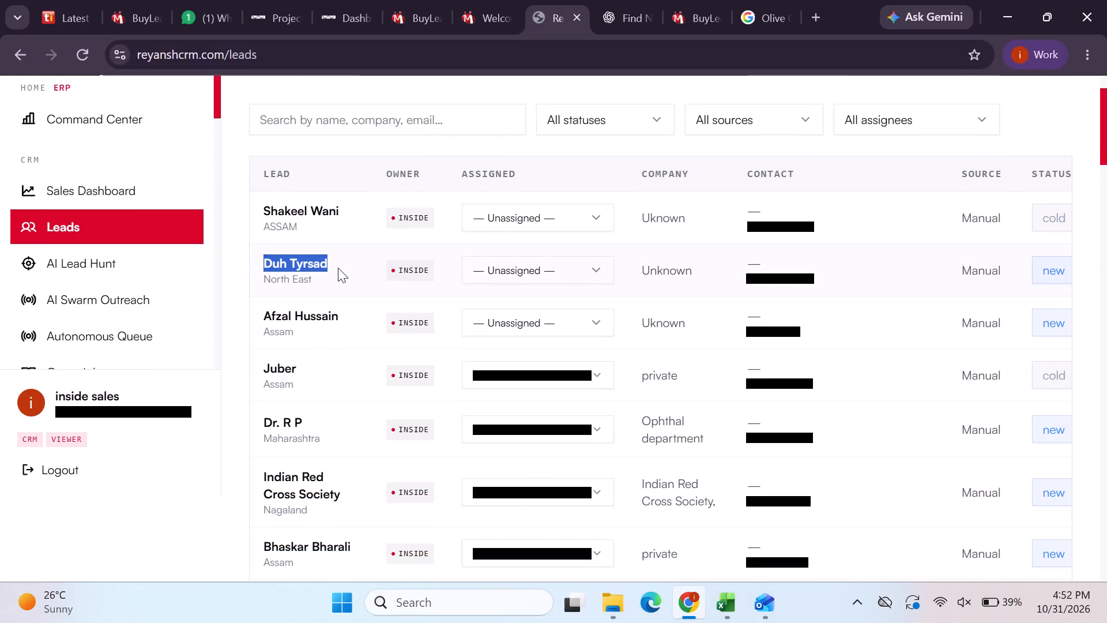
{"action": "key", "text": "ctrl+c"}
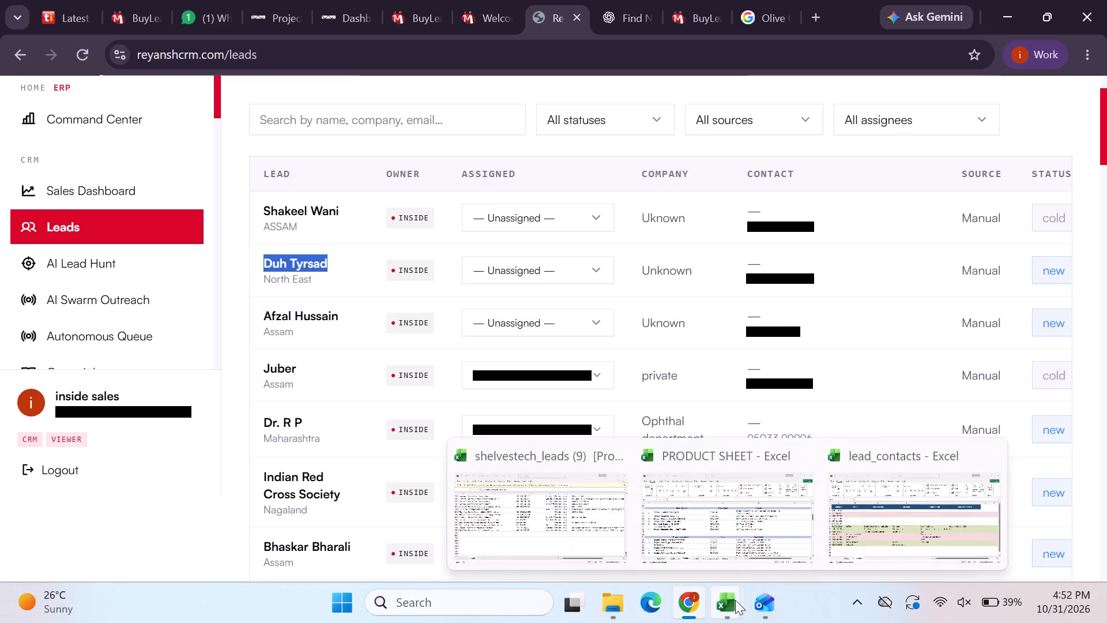
{"action": "left_click", "coordinate": [873, 534]}
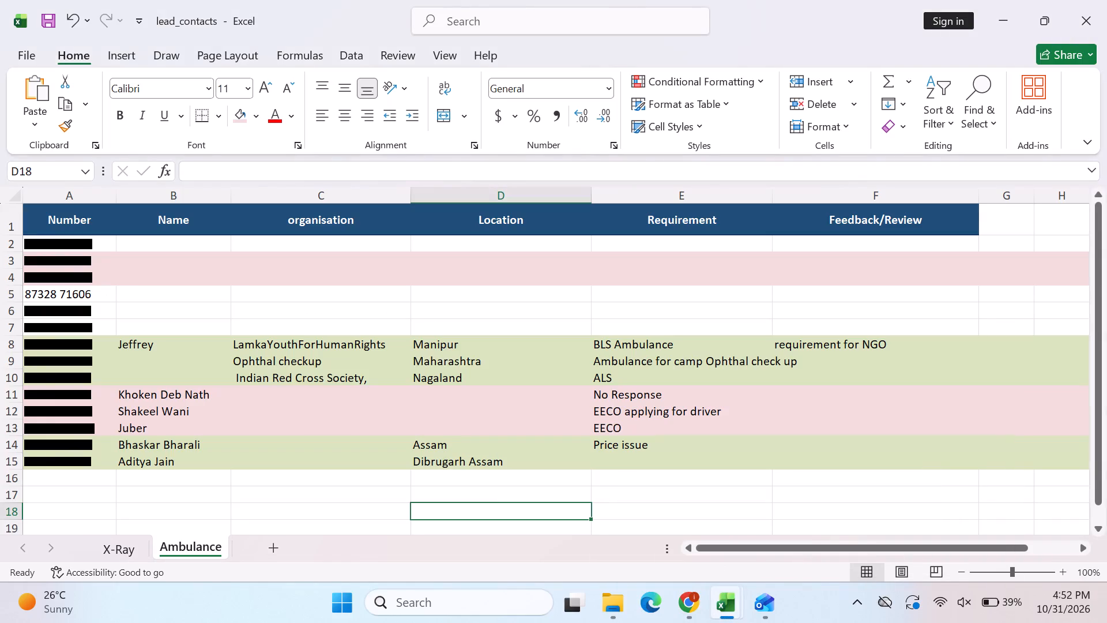
{"action": "left_click", "coordinate": [600, 281]}
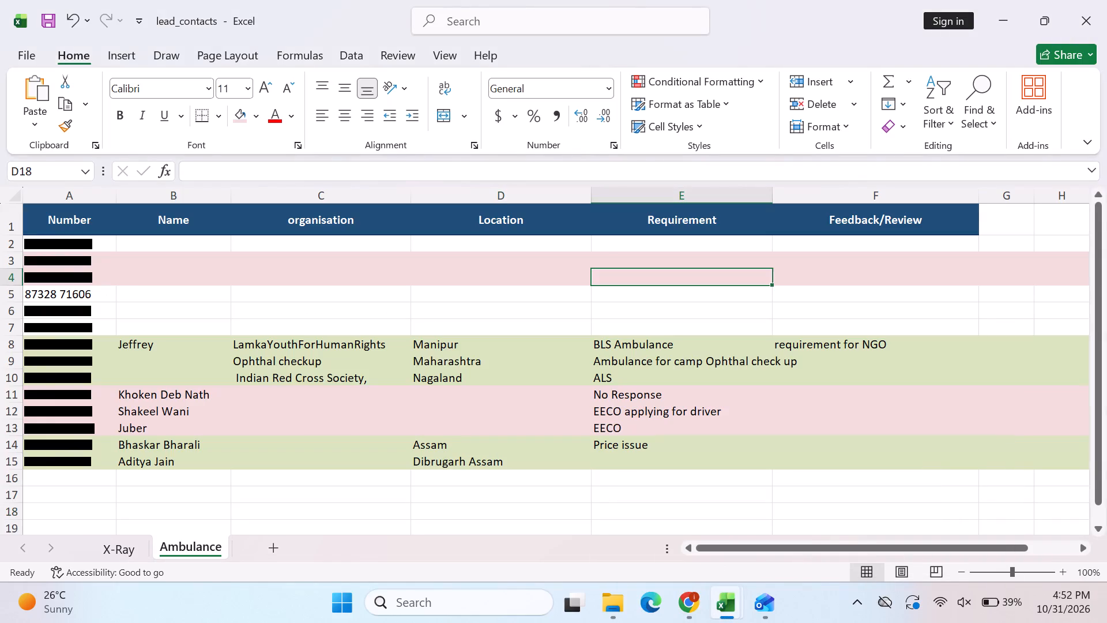
{"action": "left_click", "coordinate": [144, 282]}
{"action": "key", "text": "ctrl+v"}
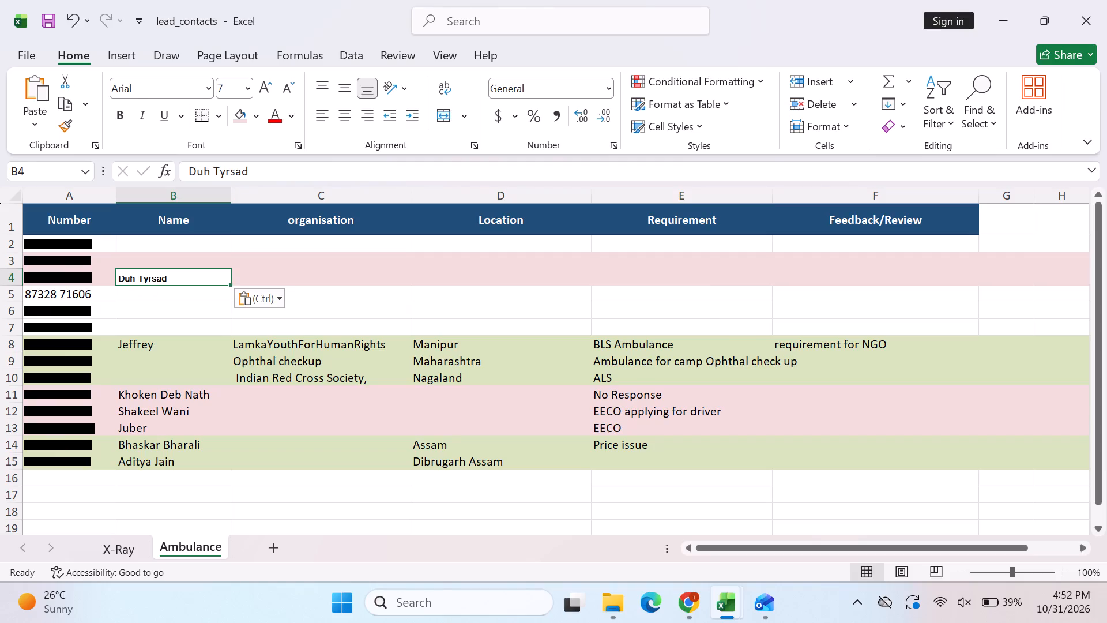
Copy the name of the third lead in the CRM list into the Name column of row 7 on the Ambulance sheet.
{"action": "left_click", "coordinate": [182, 325]}
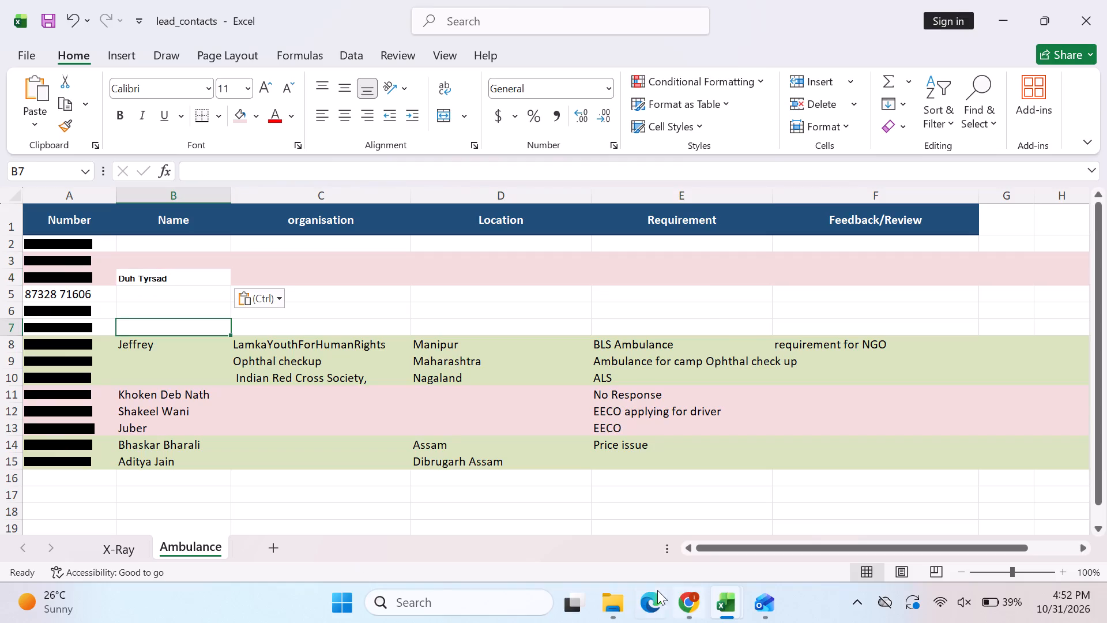
{"action": "left_click", "coordinate": [698, 606]}
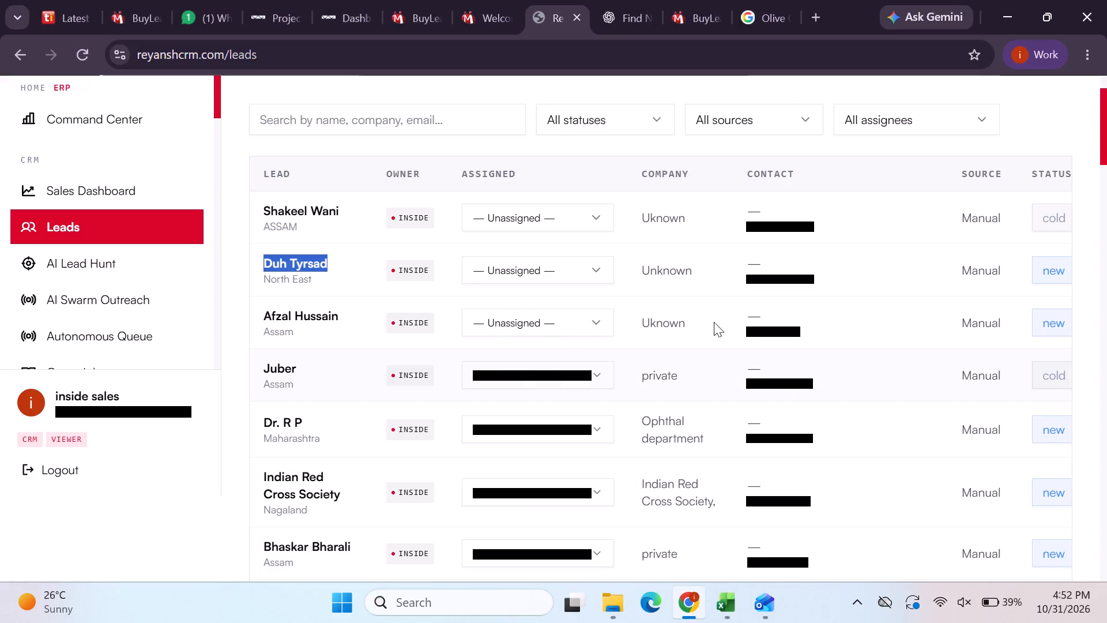
{"action": "left_click", "coordinate": [716, 280]}
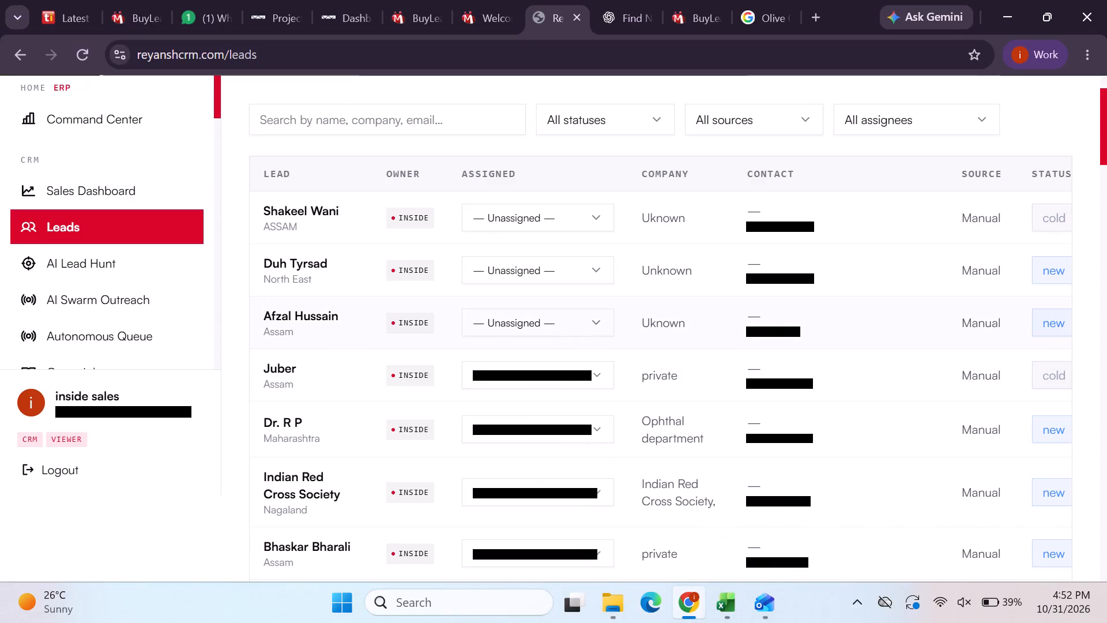
{"action": "left_click_drag", "start_coordinate": [264, 316], "coordinate": [350, 317]}
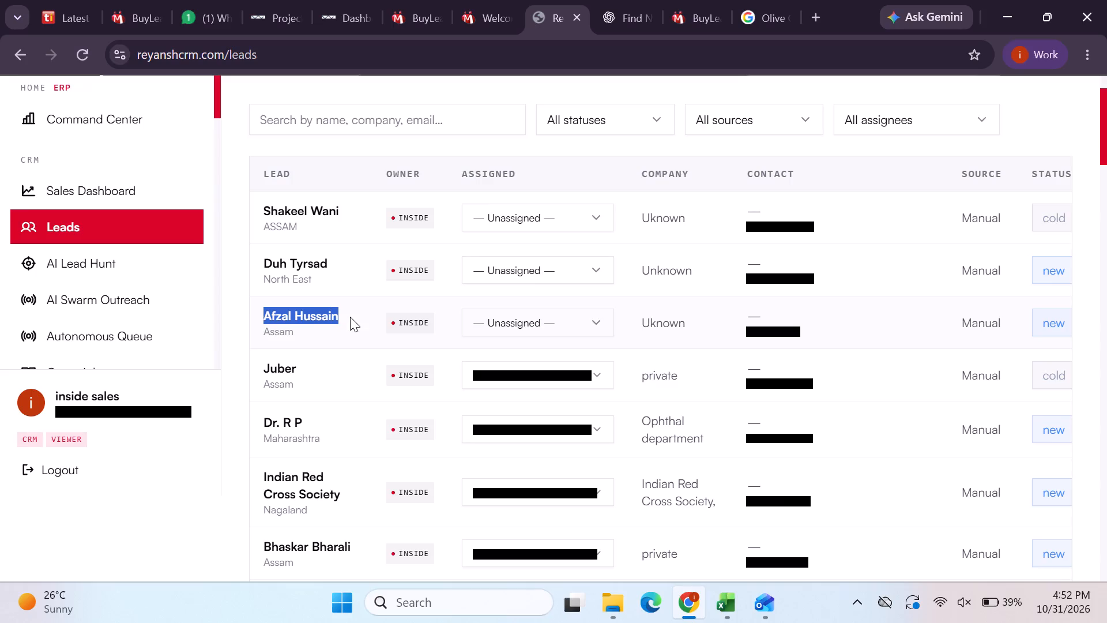
{"action": "key", "text": "ctrl+c"}
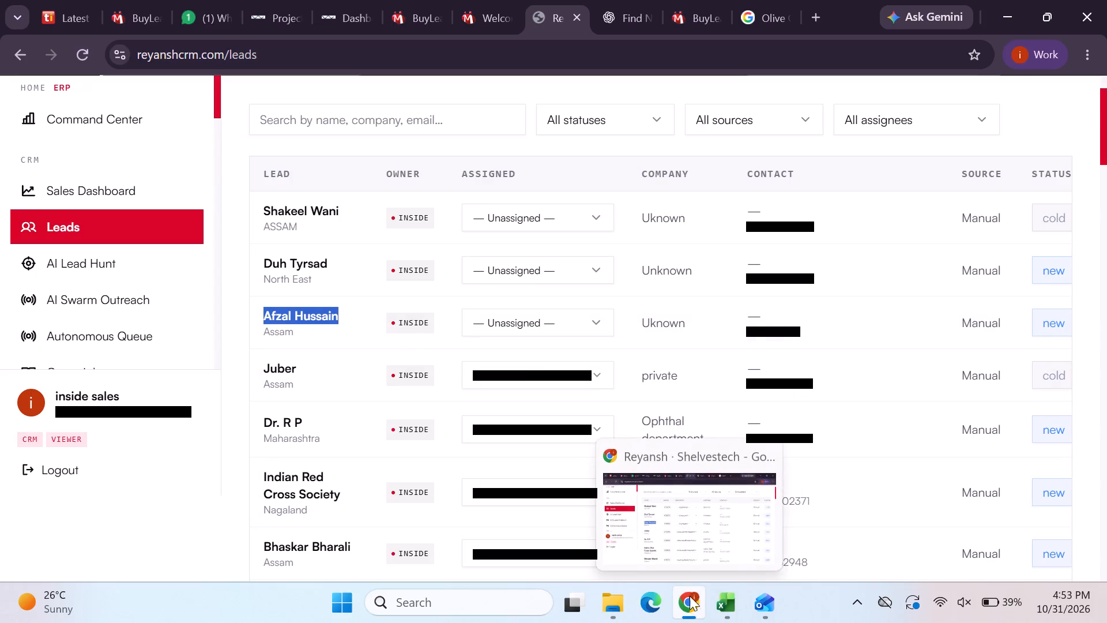
{"action": "left_click", "coordinate": [850, 551]}
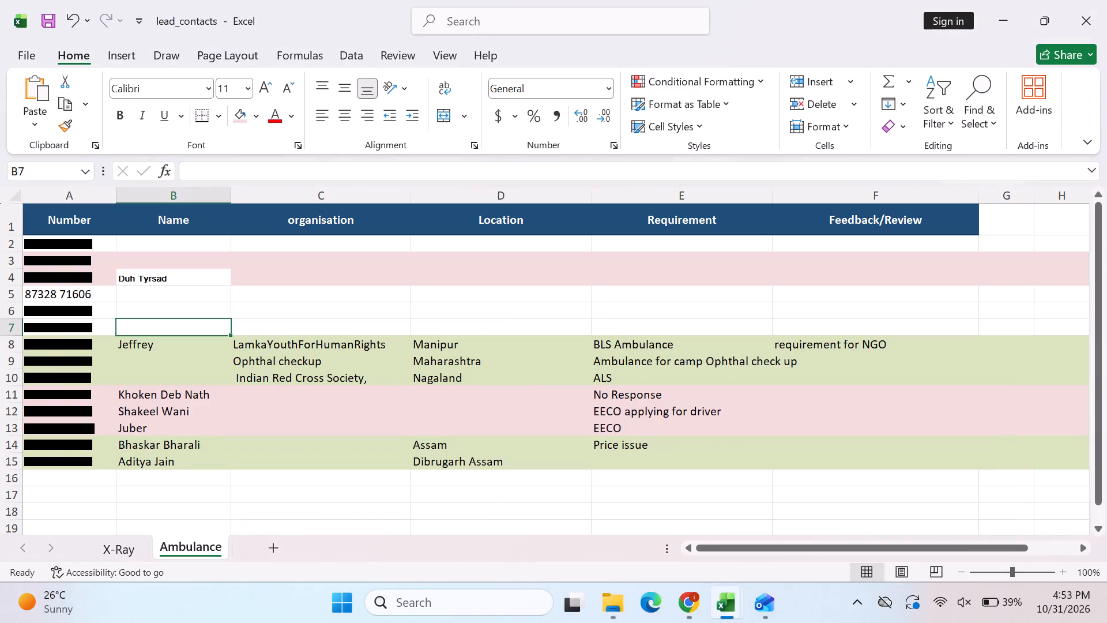
{"action": "left_click", "coordinate": [174, 332]}
{"action": "key", "text": "ctrl+v"}
Fill the Location column of row 7 with "Assam", copied from row 14.
{"action": "left_click", "coordinate": [517, 324]}
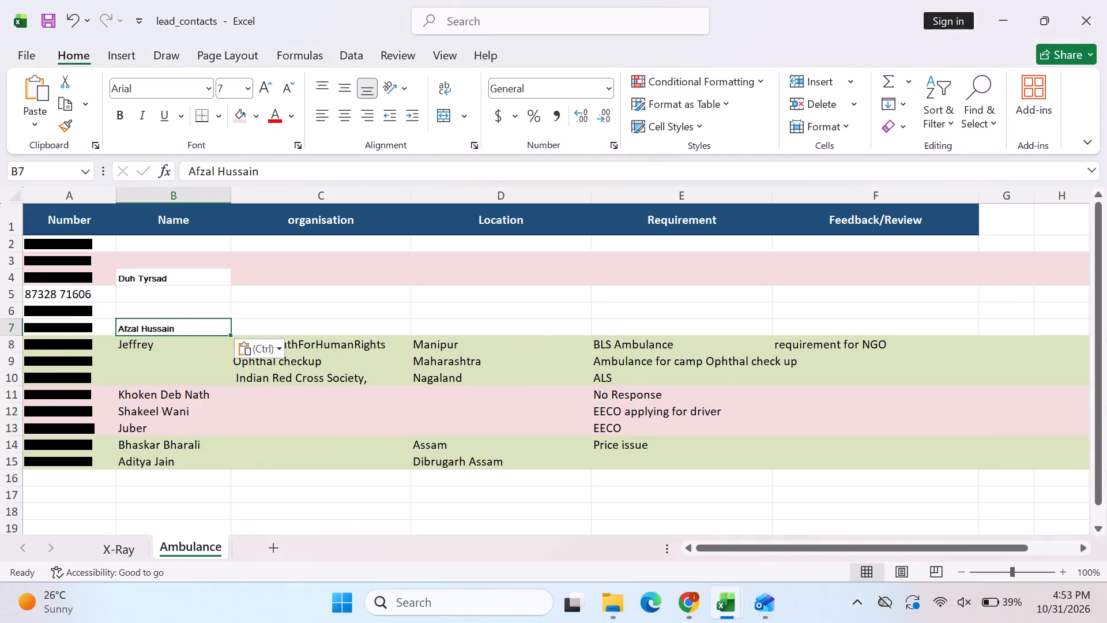
{"action": "left_click", "coordinate": [442, 446]}
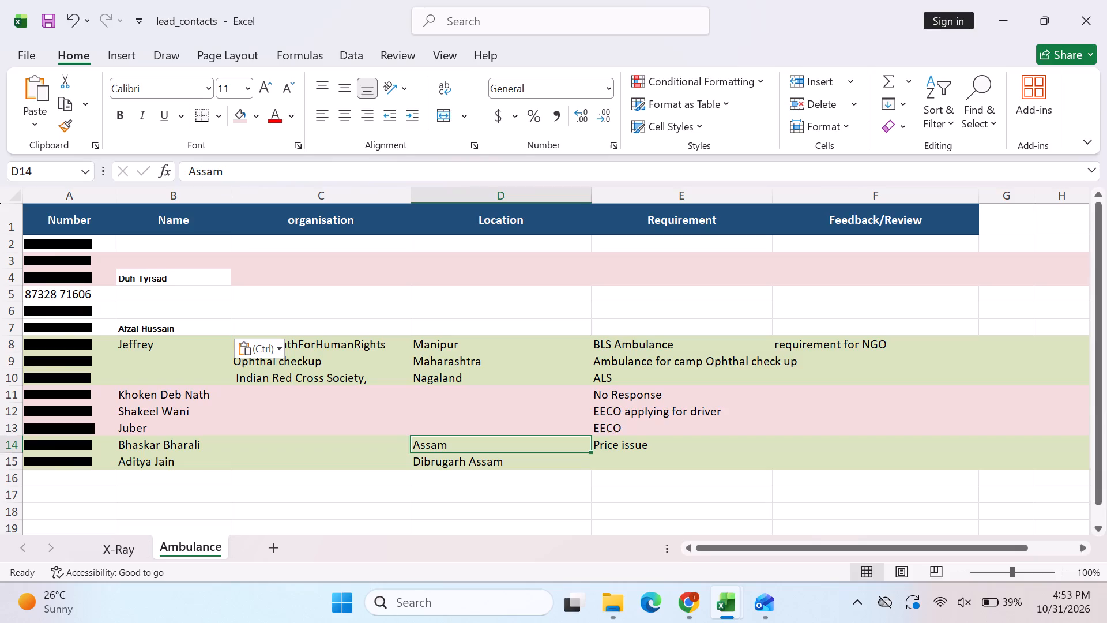
{"action": "key", "text": "ctrl+c"}
{"action": "left_click", "coordinate": [457, 329]}
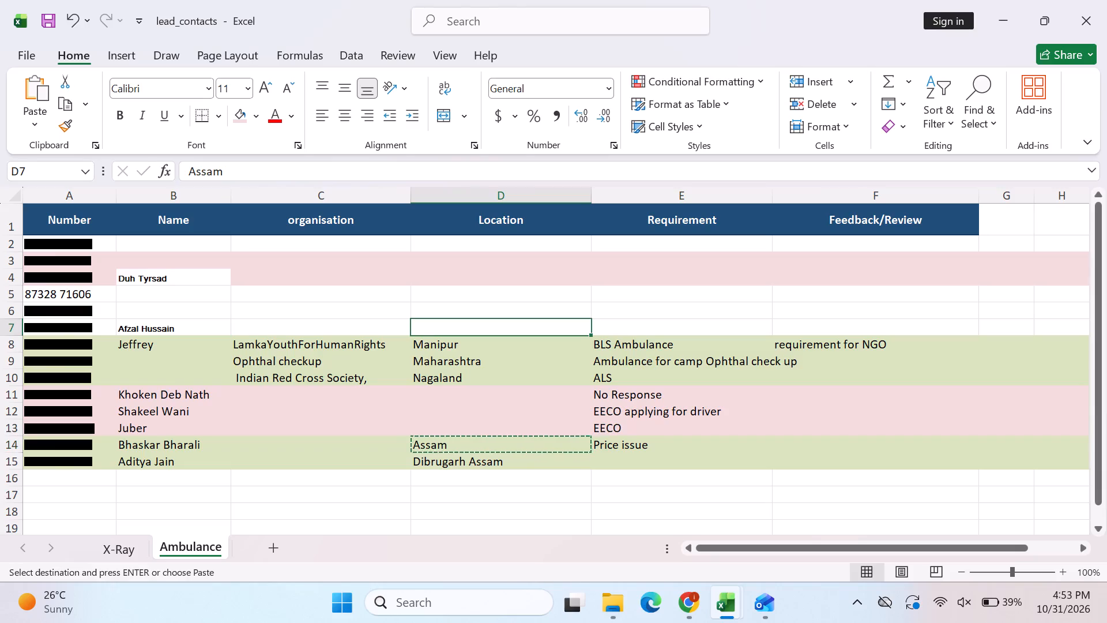
{"action": "key", "text": "ctrl+v"}
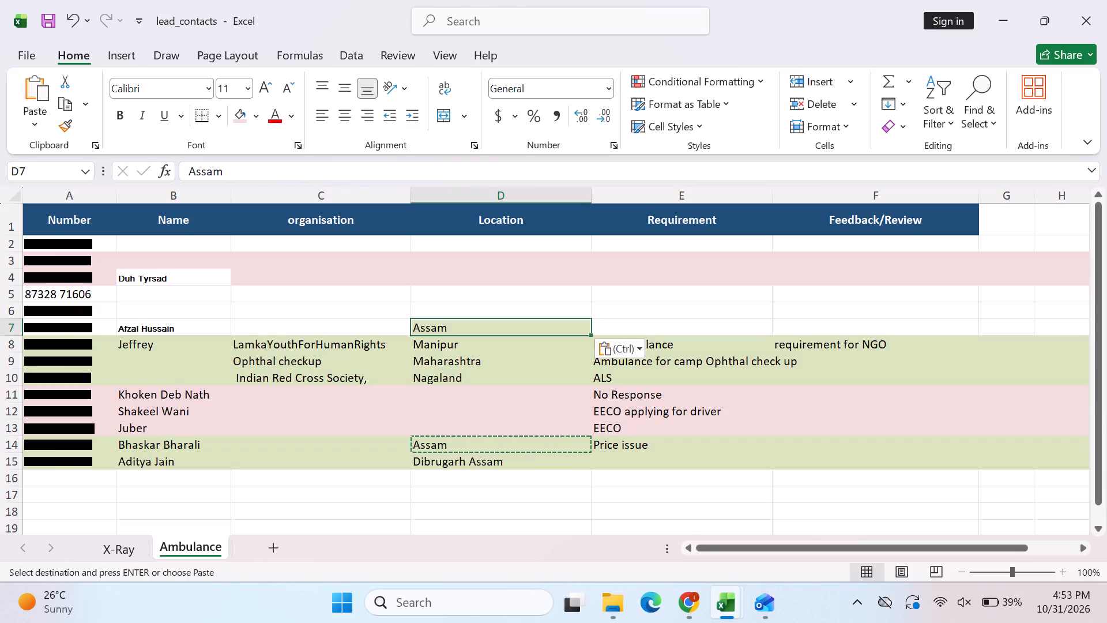
Highlight the whole of row 7 with the light pink fill.
{"action": "left_click", "coordinate": [11, 327]}
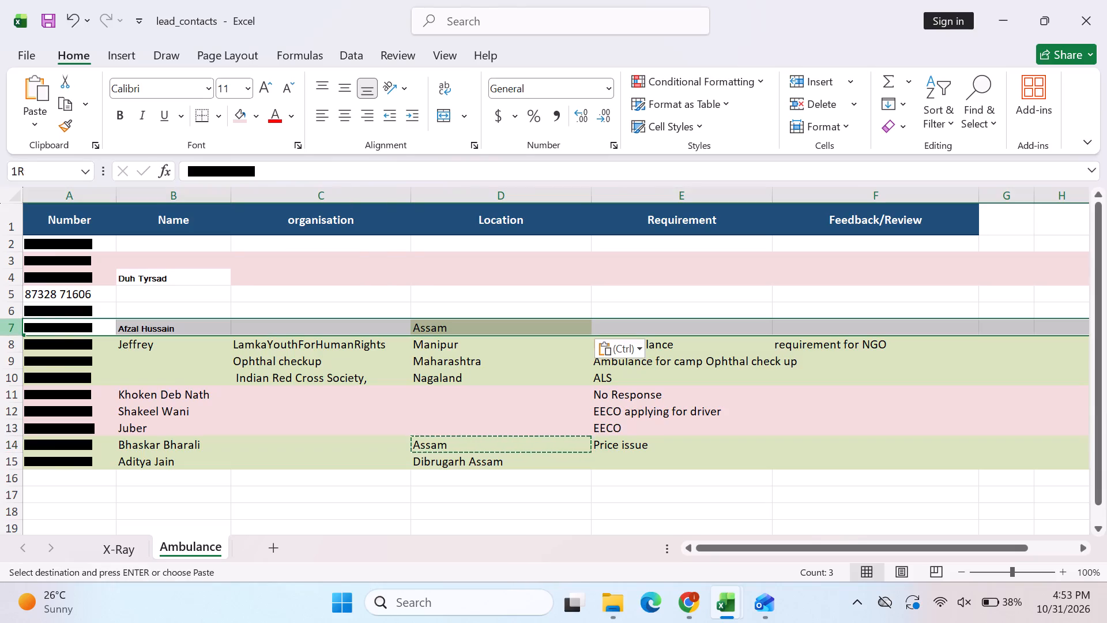
{"action": "left_click", "coordinate": [236, 113]}
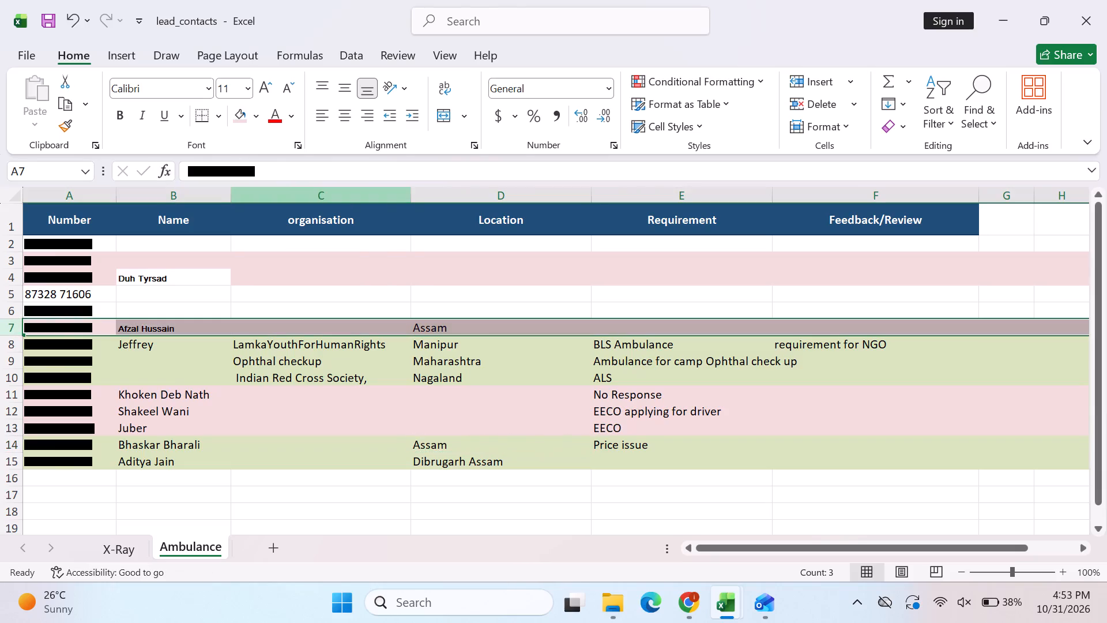
{"action": "left_click", "coordinate": [435, 428]}
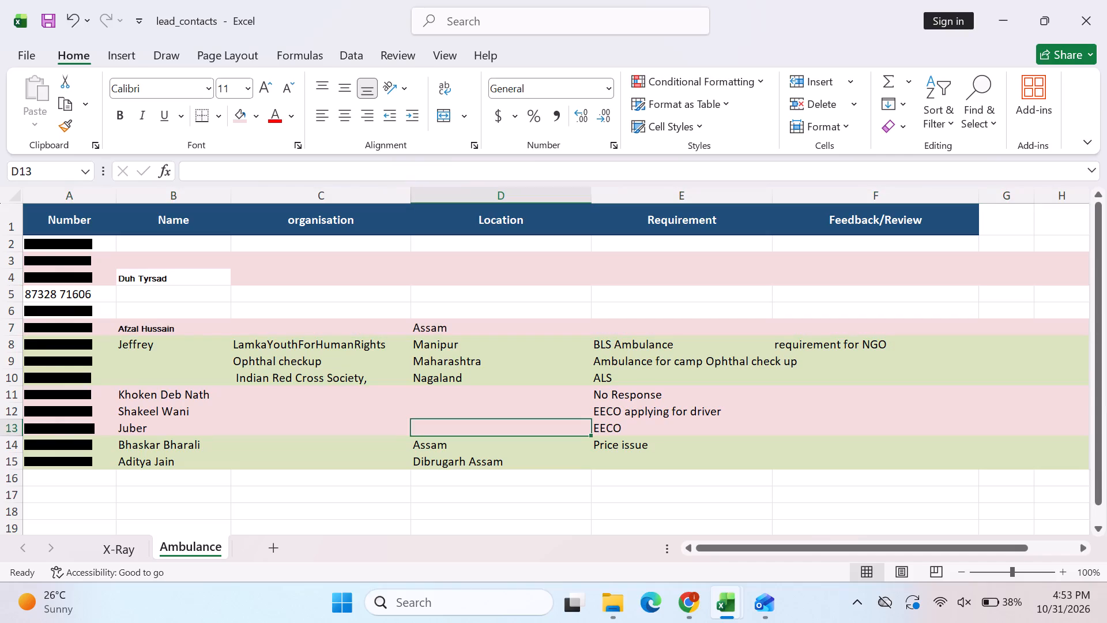
Fill the Location column of row 4 with "Assam", copied from row 7.
{"action": "left_click", "coordinate": [460, 279]}
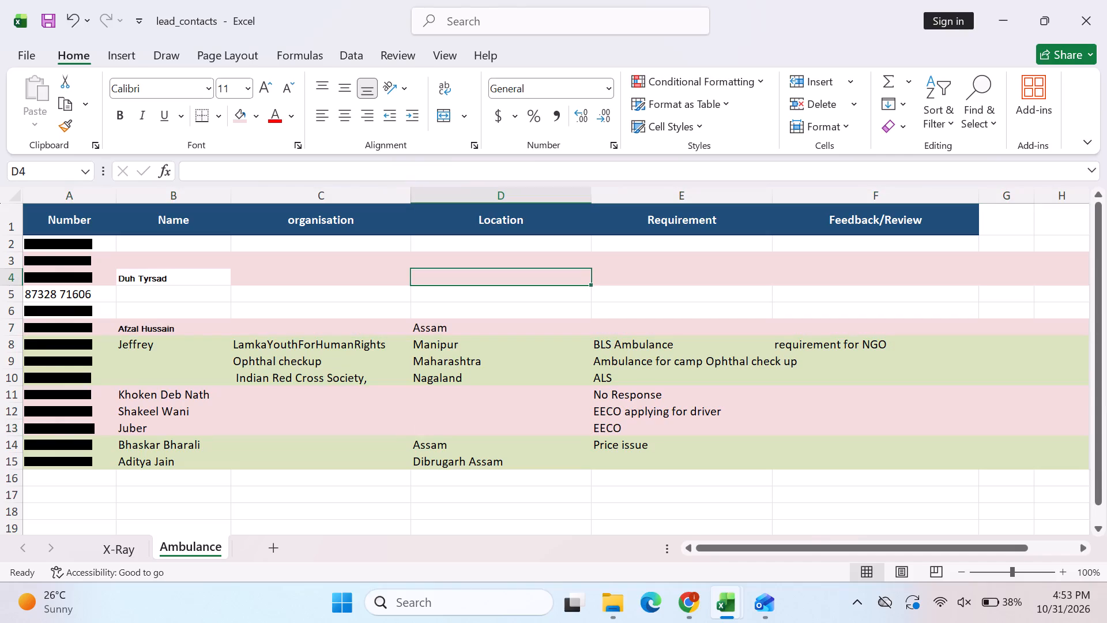
{"action": "key", "text": "ctrl+v"}
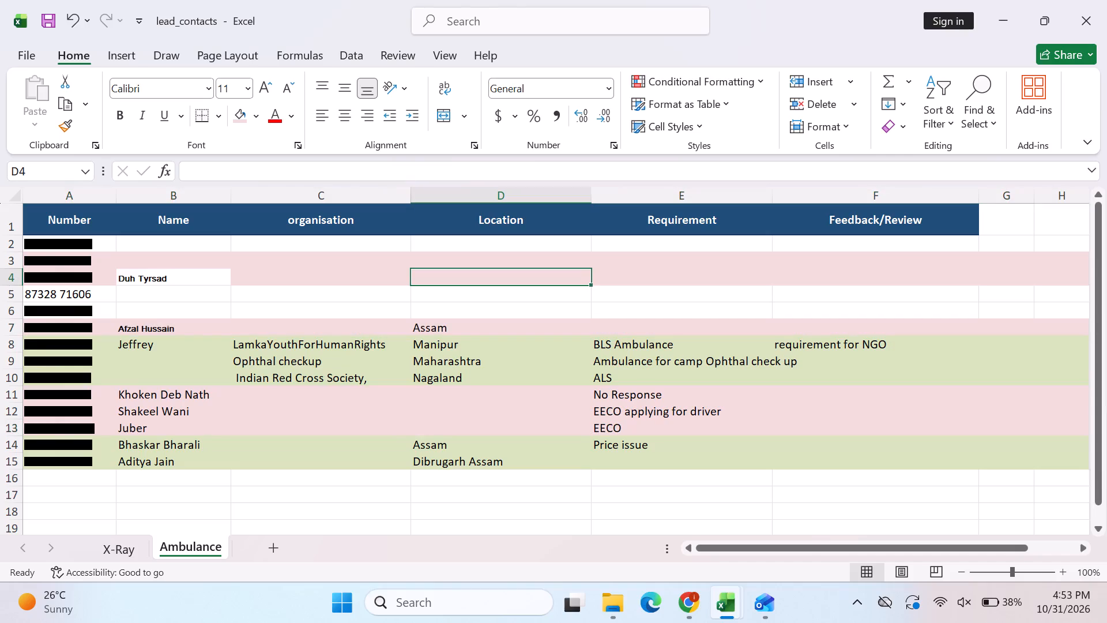
{"action": "left_click", "coordinate": [429, 328]}
{"action": "key", "text": "ctrl+c"}
{"action": "left_click", "coordinate": [440, 276]}
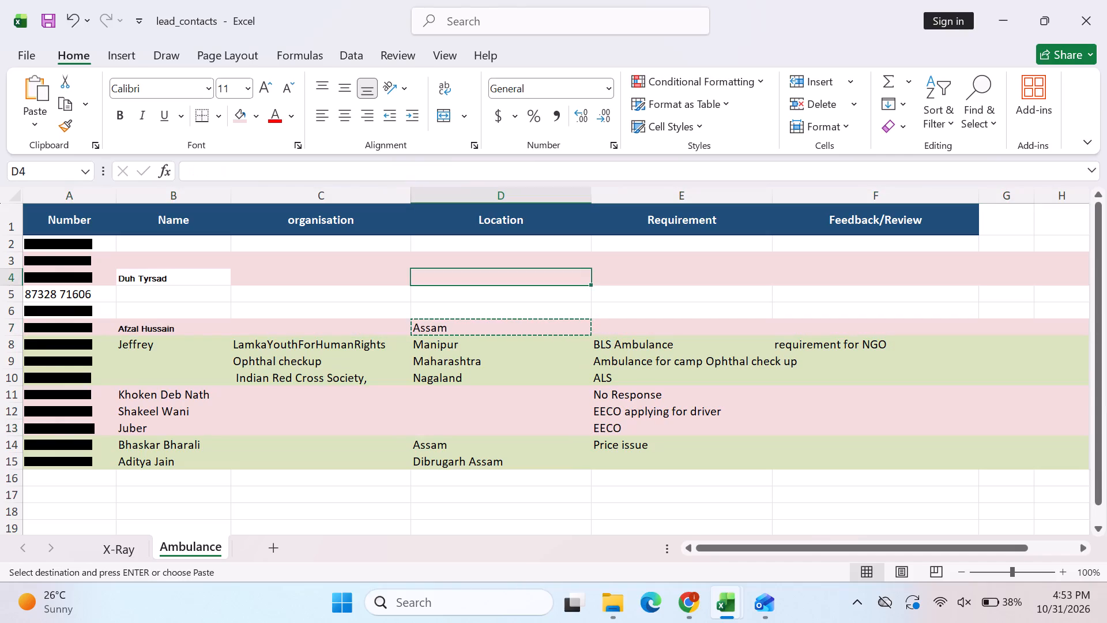
{"action": "key", "text": "ctrl+v"}
{"action": "left_click", "coordinate": [433, 305]}
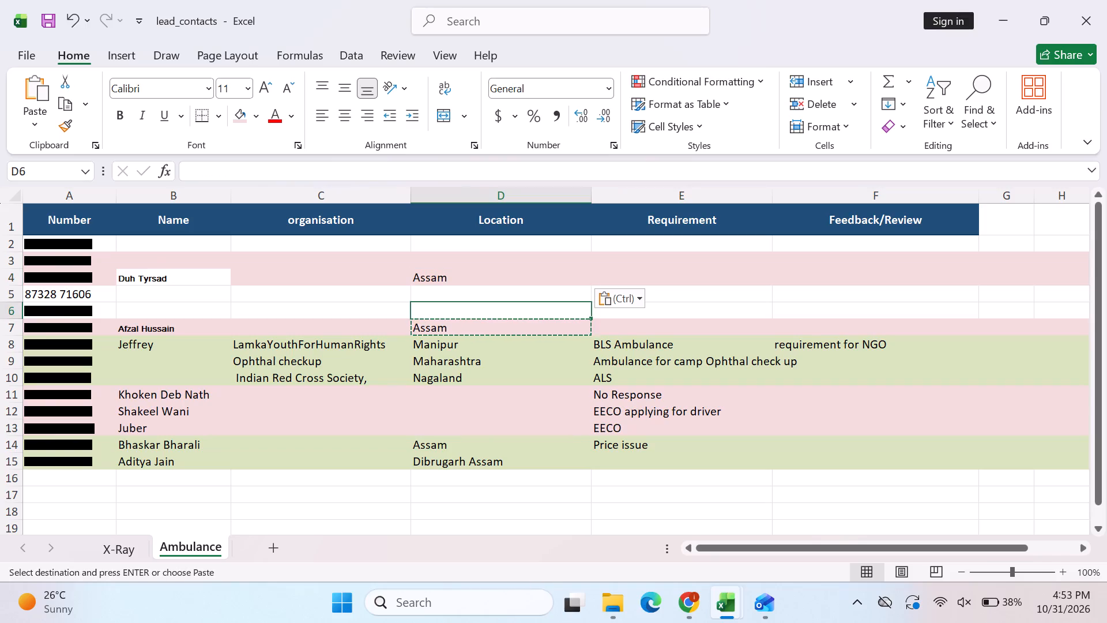
Reapply the light pink fill across the whole of row 4 so the pasted name cell matches.
{"action": "left_click", "coordinate": [6, 279]}
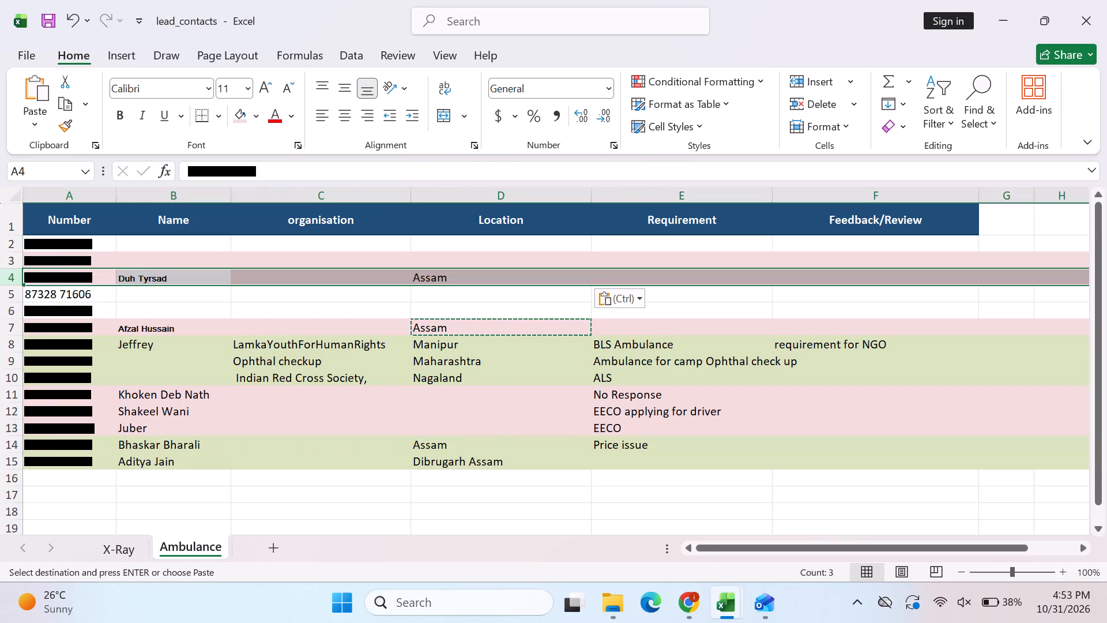
{"action": "left_click", "coordinate": [244, 111]}
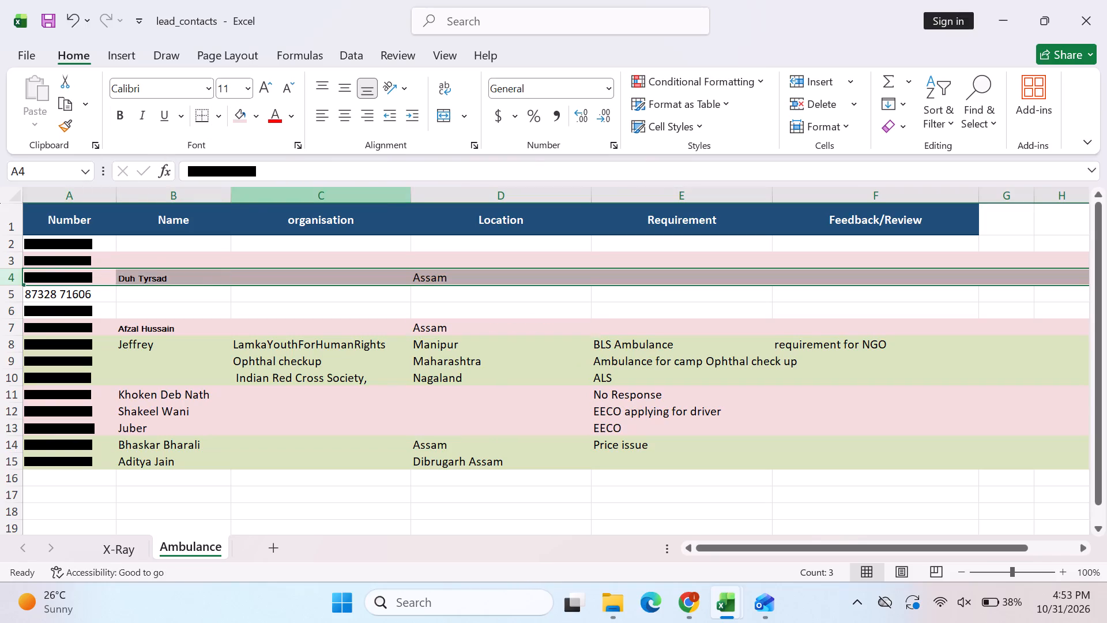
{"action": "left_click", "coordinate": [251, 373]}
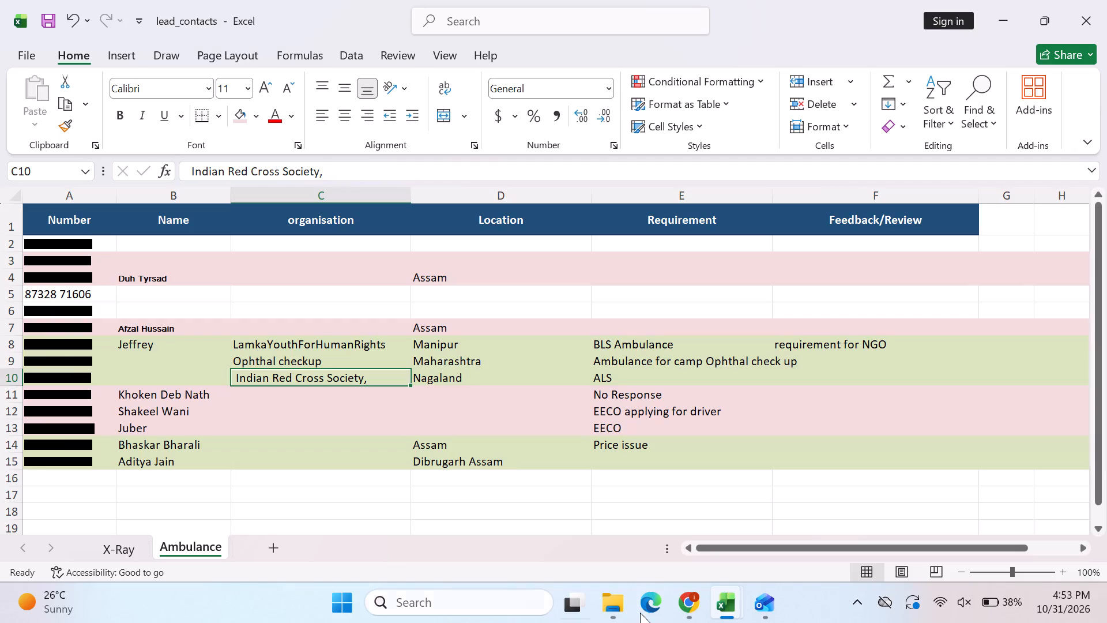
Switch to Reyansh CRM in Chrome and open a blank new lead form from the Leads page.
{"action": "left_click", "coordinate": [694, 606]}
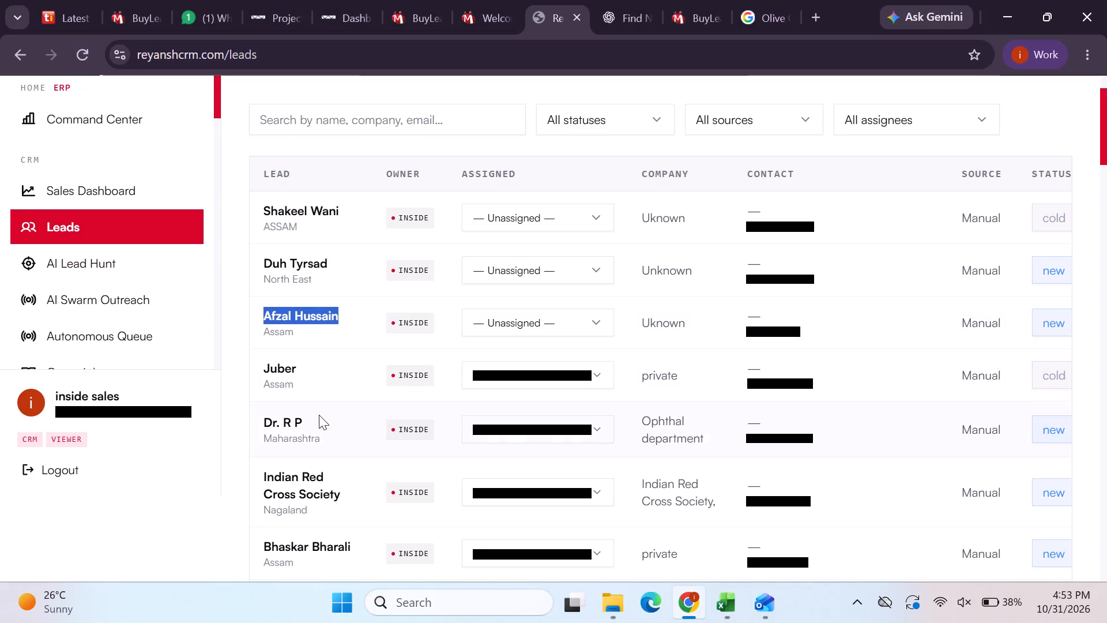
{"action": "scroll", "coordinate": [339, 372], "scroll_direction": "down", "scroll_amount": 2}
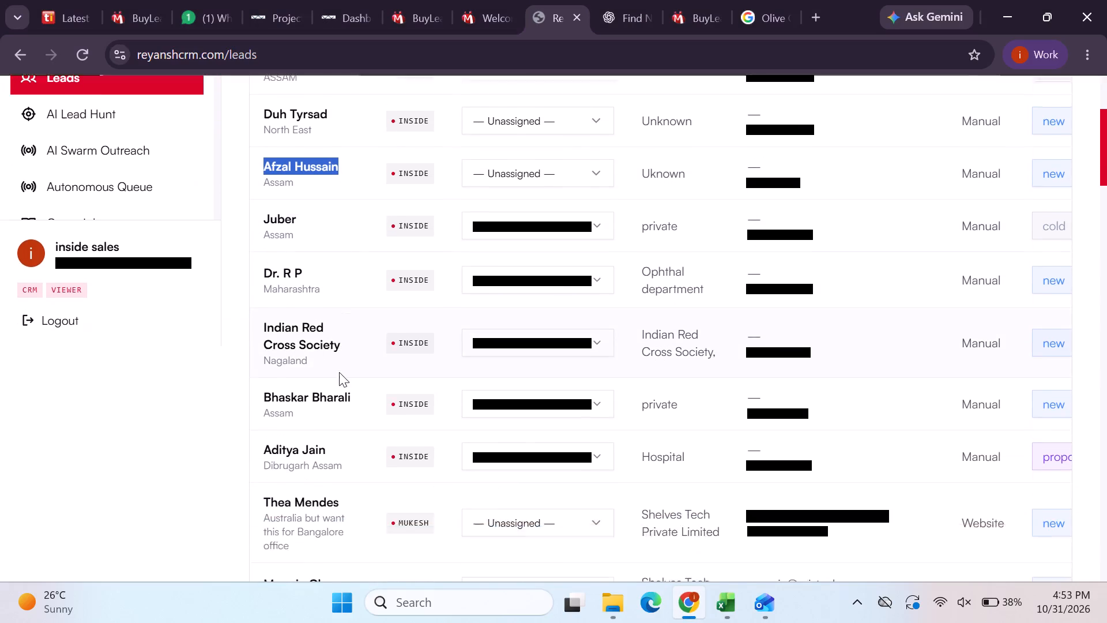
{"action": "scroll", "coordinate": [340, 373], "scroll_direction": "up", "scroll_amount": 6}
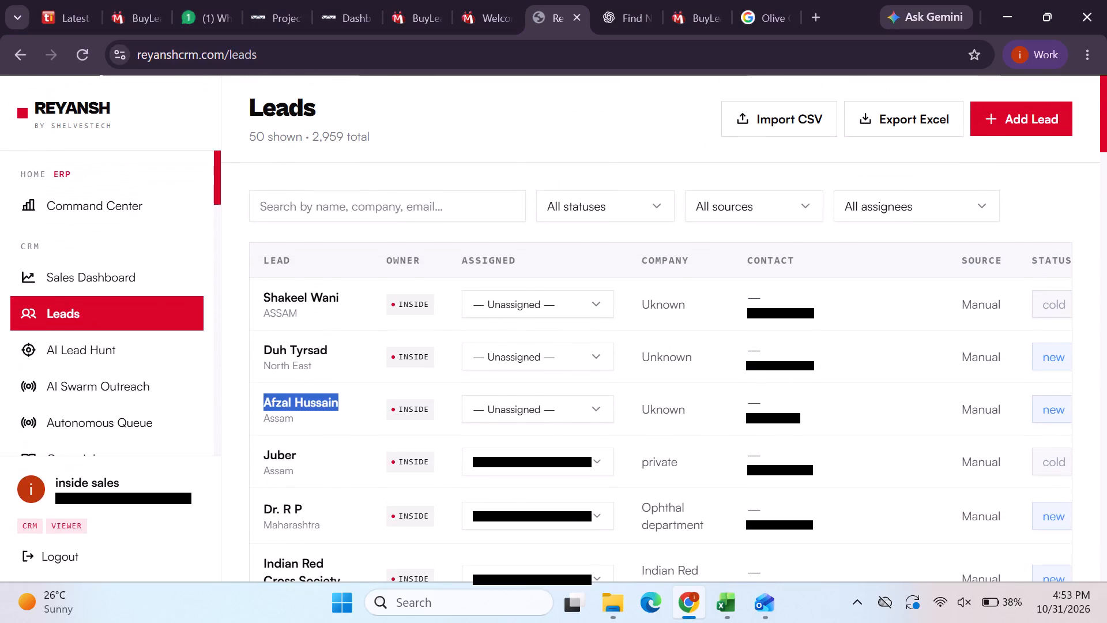
{"action": "left_click", "coordinate": [1004, 115]}
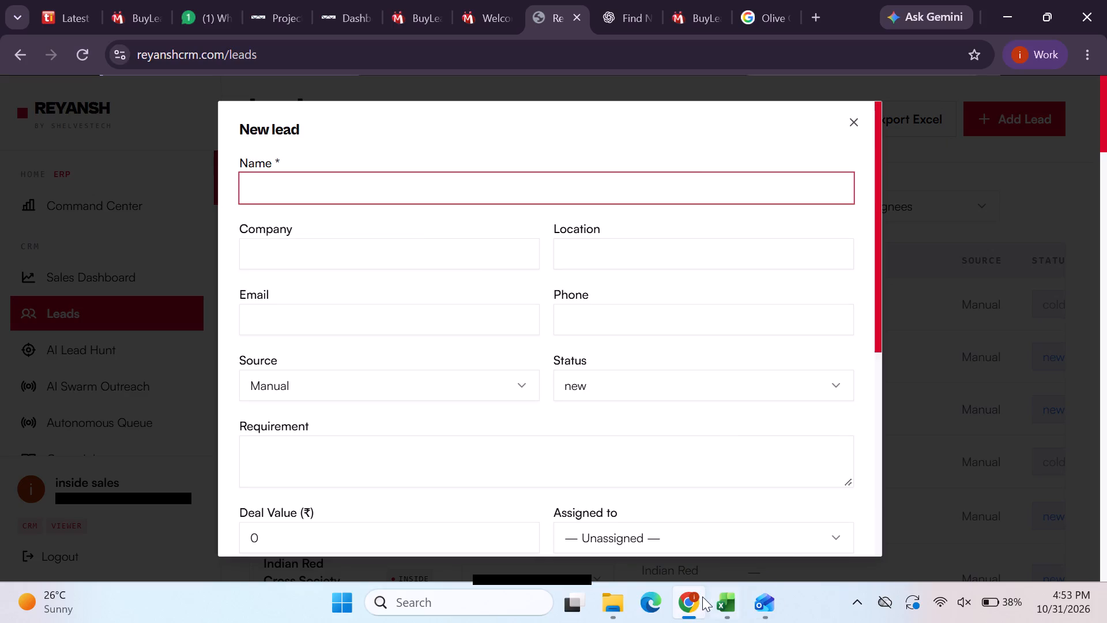
Copy the contact name in row 11 of the lead_contacts Ambulance sheet in Excel and return to Reyansh CRM in Chrome.
{"action": "left_click", "coordinate": [874, 540]}
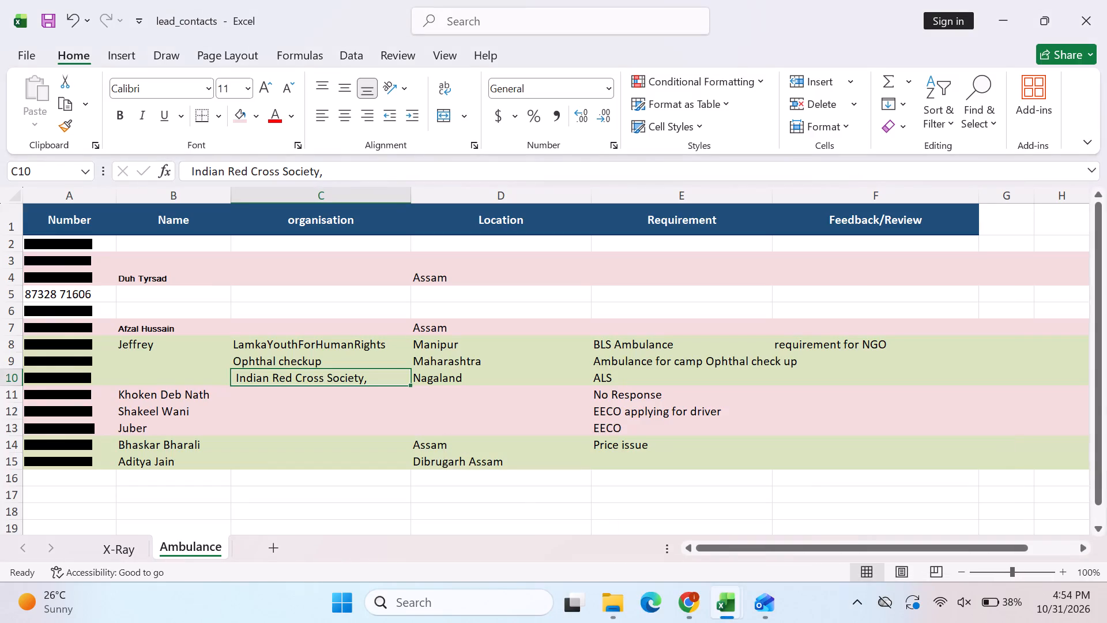
{"action": "double_click", "coordinate": [165, 396]}
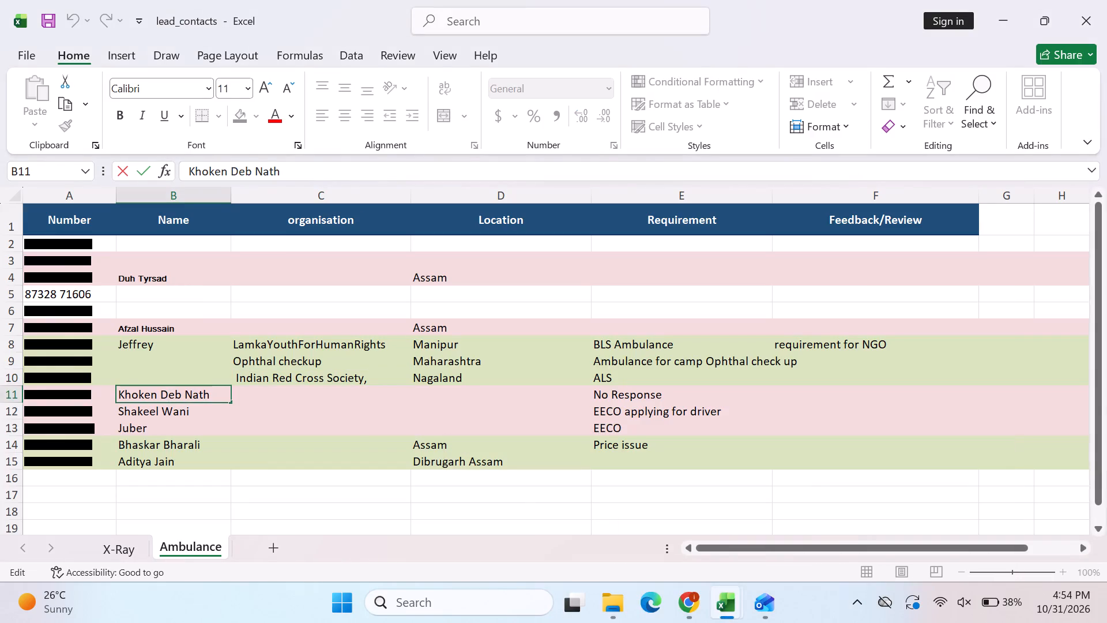
{"action": "left_click_drag", "start_coordinate": [118, 389], "coordinate": [210, 391]}
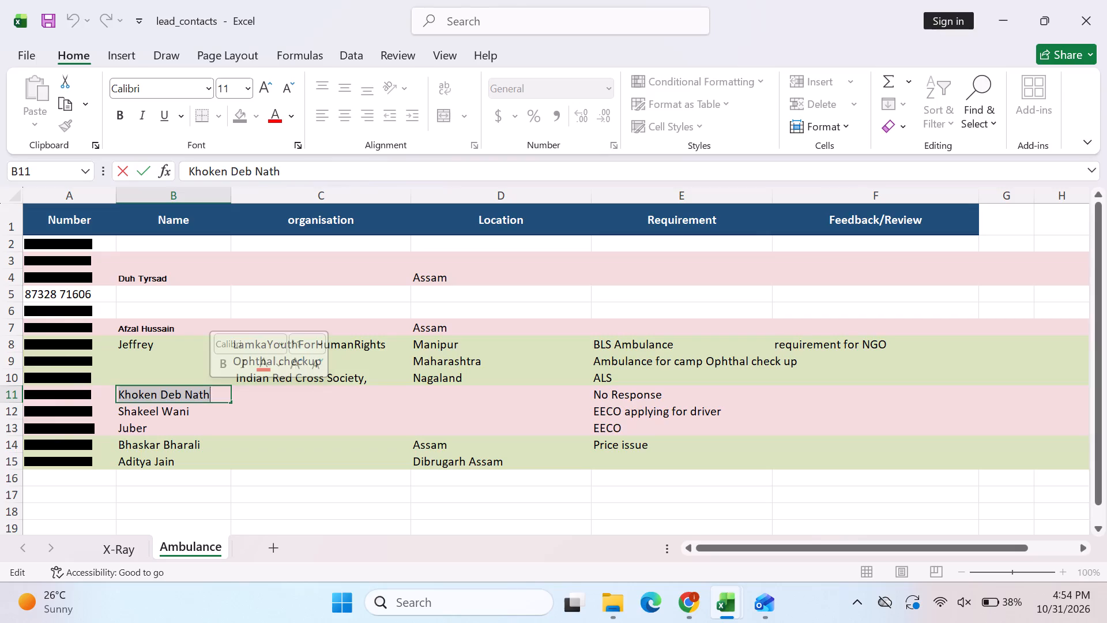
{"action": "key", "text": "ctrl+c"}
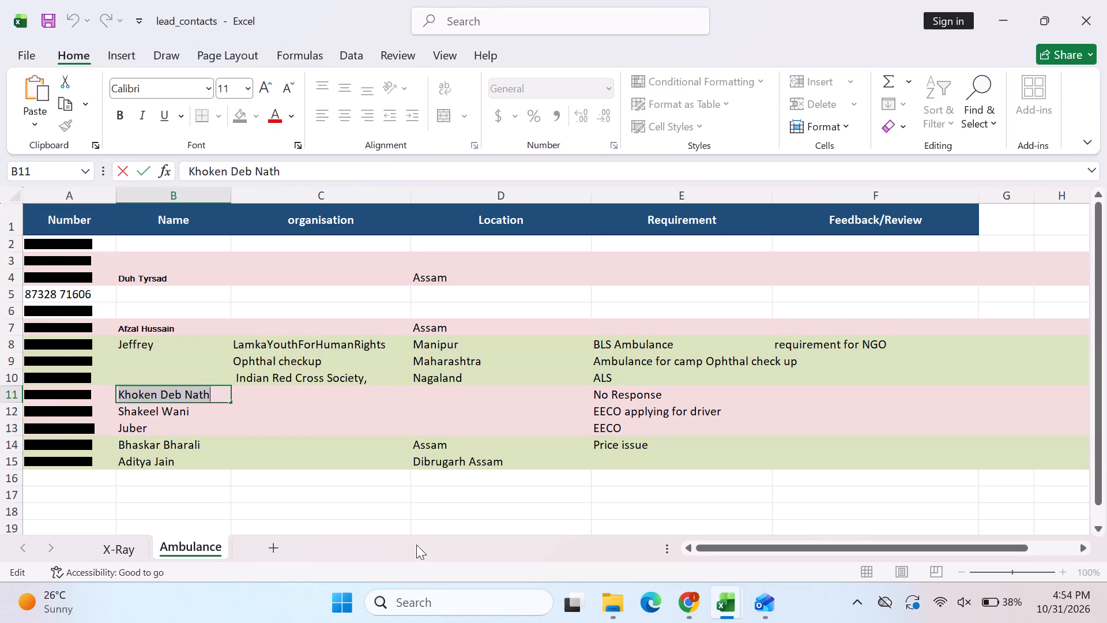
{"action": "left_click", "coordinate": [687, 605]}
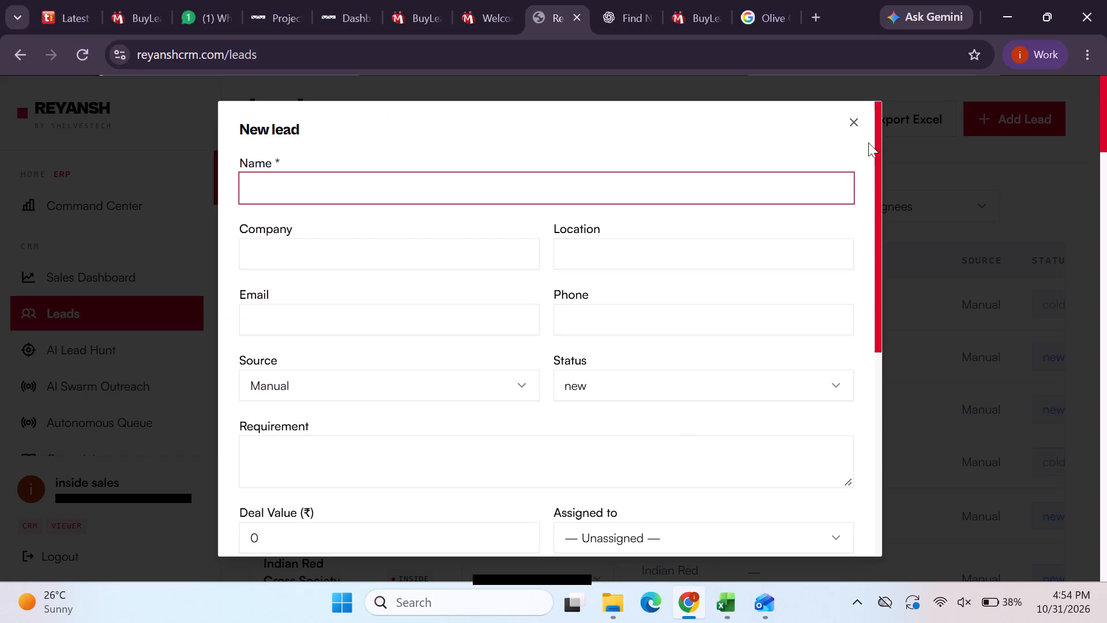
Check the existing leads list, reopen a blank new lead form and fill Name with the name copied from row 11.
{"action": "left_click", "coordinate": [857, 123]}
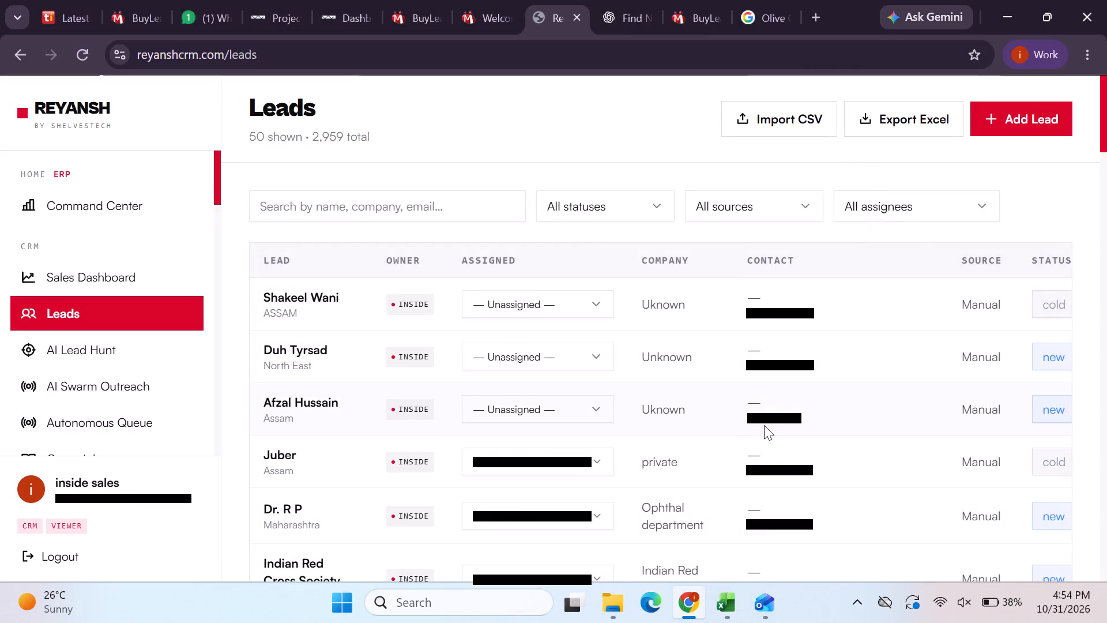
{"action": "scroll", "coordinate": [837, 445], "scroll_direction": "down", "scroll_amount": 2}
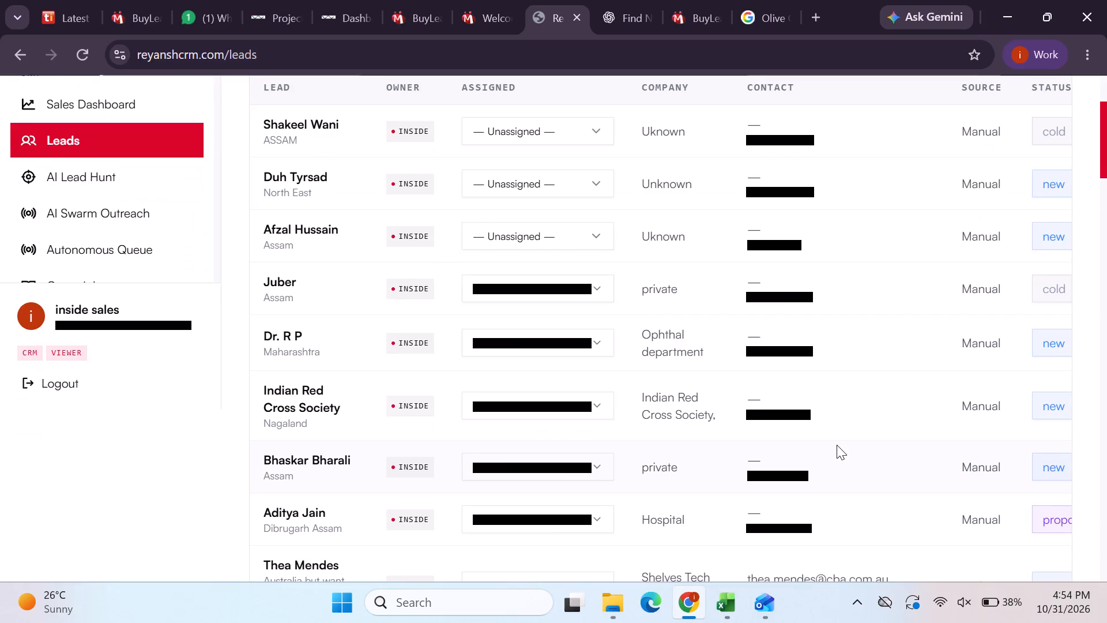
{"action": "scroll", "coordinate": [837, 445], "scroll_direction": "up", "scroll_amount": 4}
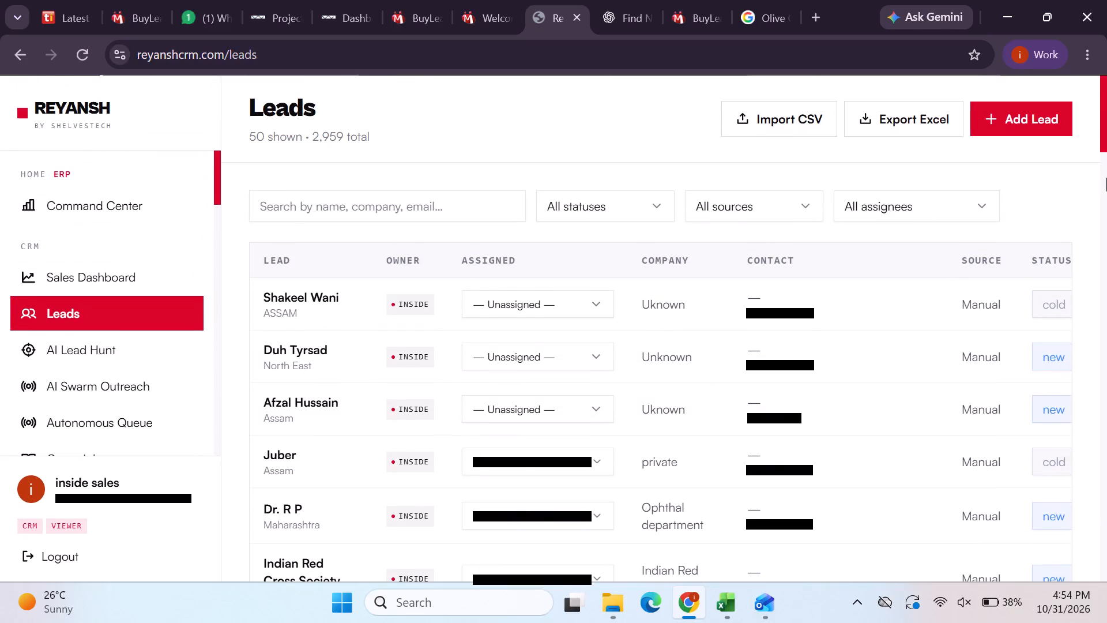
{"action": "left_click", "coordinate": [1018, 118]}
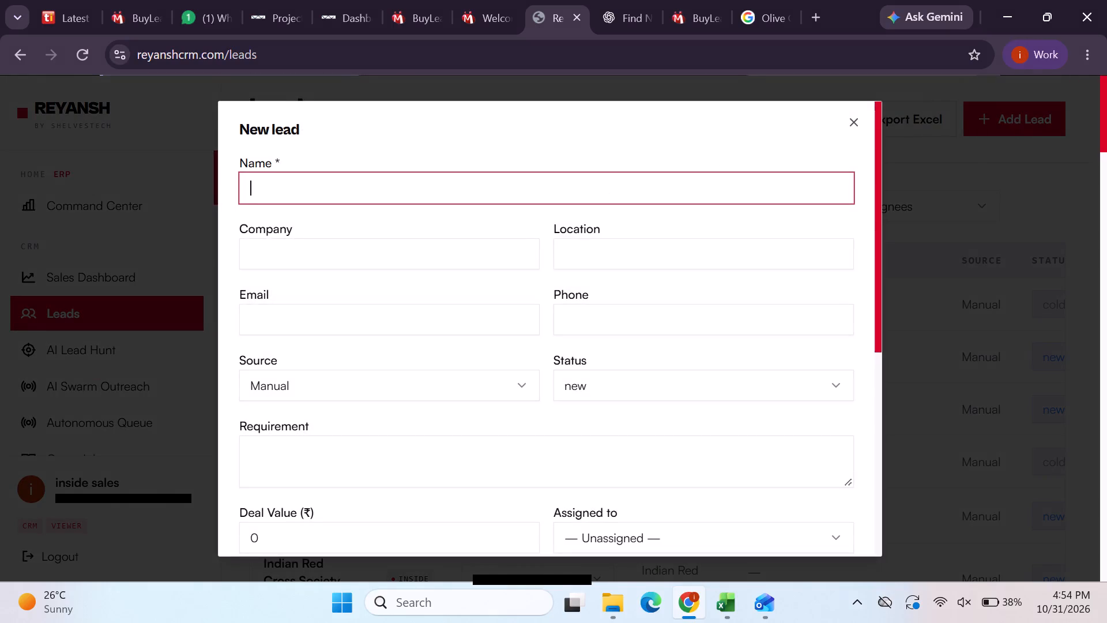
{"action": "left_click", "coordinate": [605, 324]}
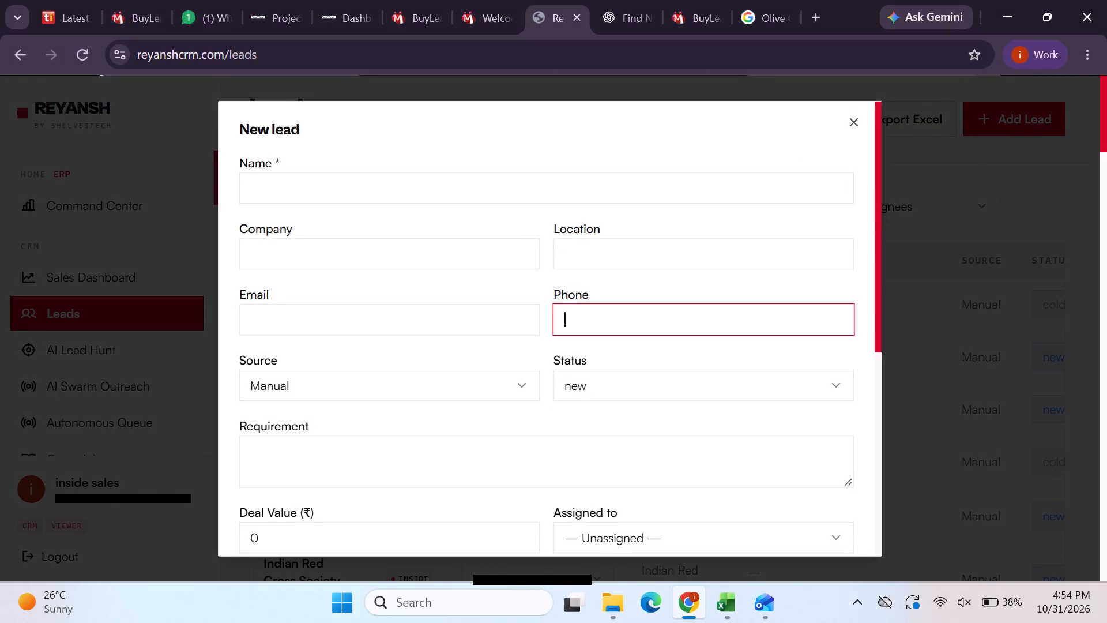
{"action": "key", "text": "ctrl+v"}
{"action": "left_click_drag", "start_coordinate": [563, 317], "coordinate": [790, 316]}
{"action": "key", "text": "ctrl+x"}
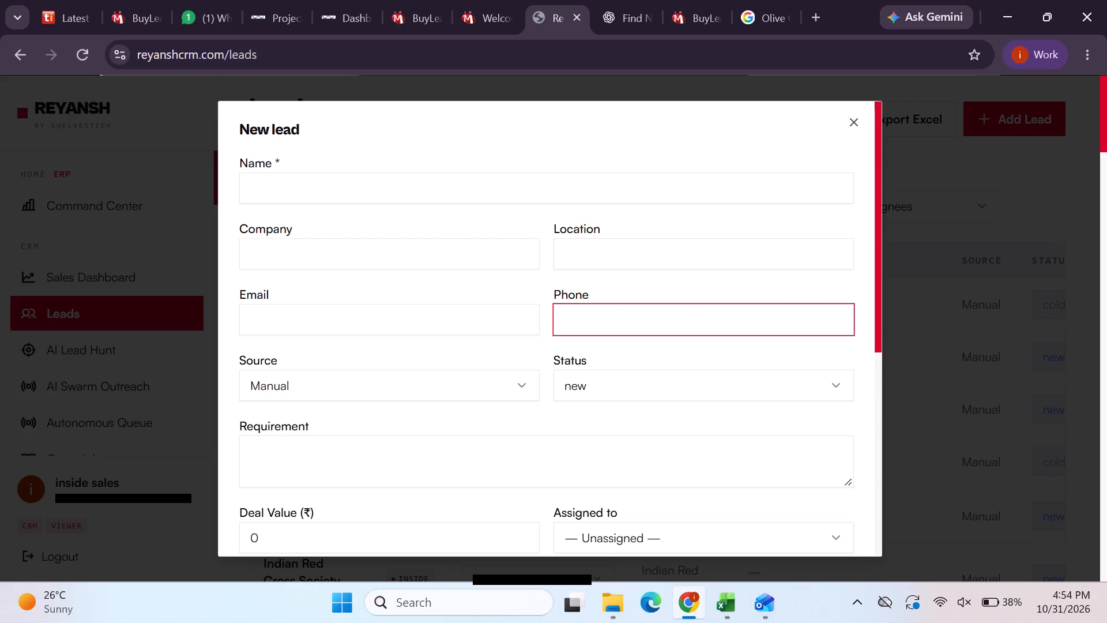
{"action": "left_click", "coordinate": [345, 179]}
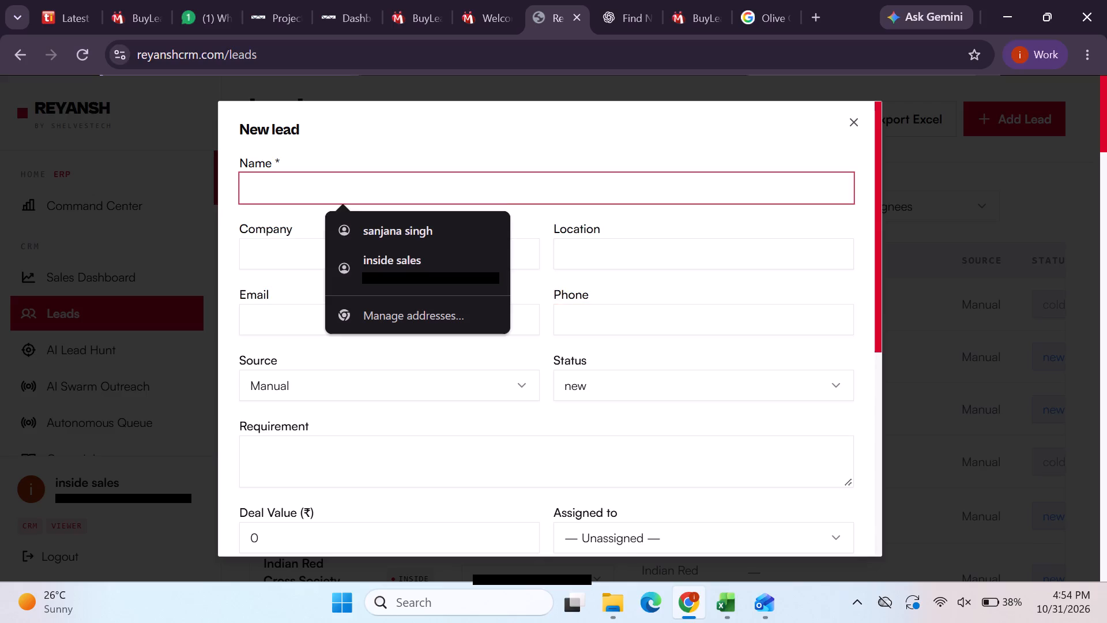
{"action": "key", "text": "ctrl+v"}
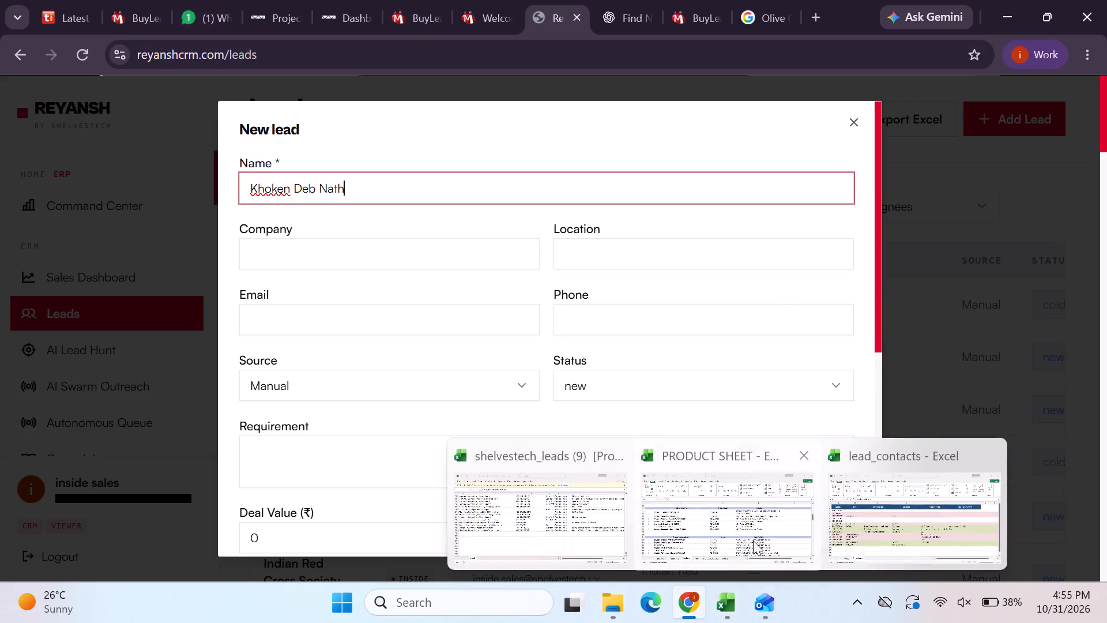
Fill the new lead's Phone with the number copied from row 11 of the Ambulance sheet in Excel.
{"action": "left_click", "coordinate": [853, 522]}
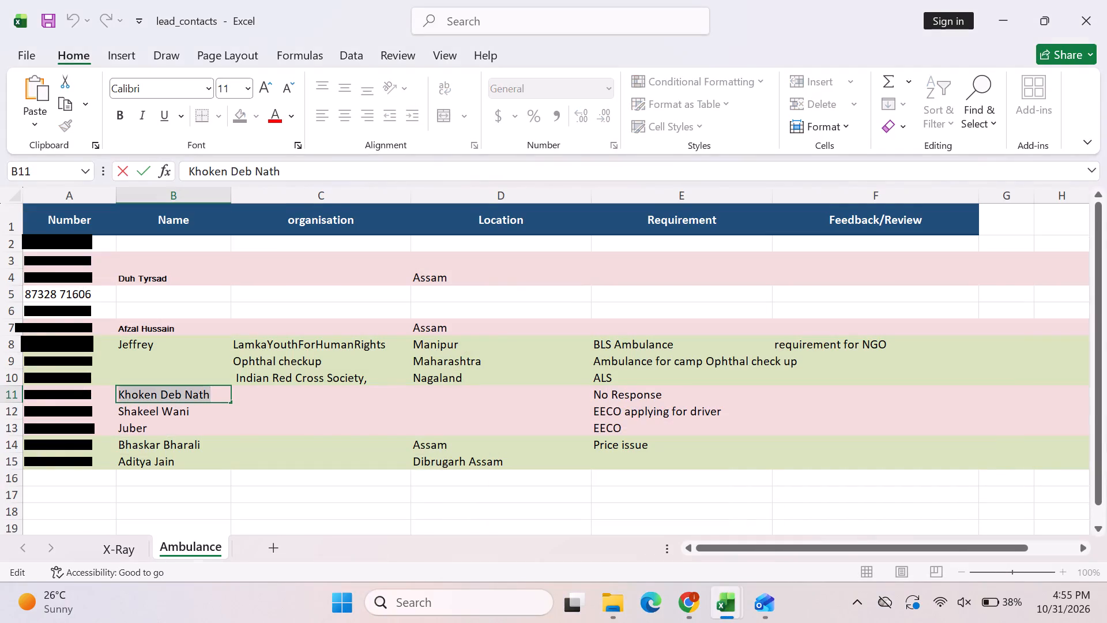
{"action": "left_click", "coordinate": [315, 432]}
{"action": "double_click", "coordinate": [44, 392]}
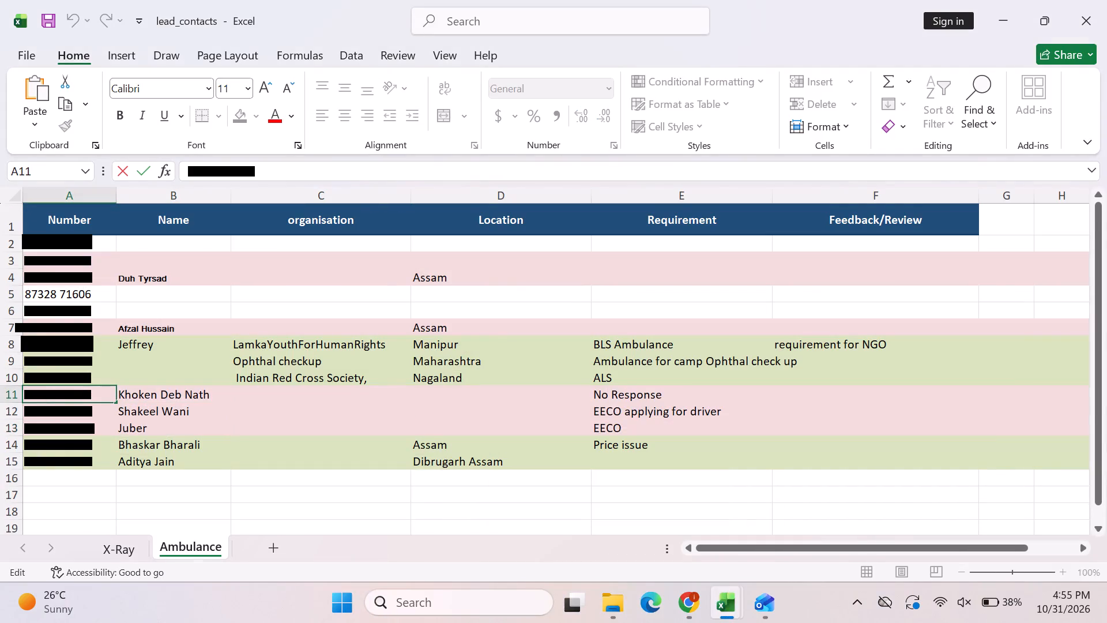
{"action": "left_click_drag", "start_coordinate": [24, 392], "coordinate": [113, 388]}
{"action": "key", "text": "ctrl+c"}
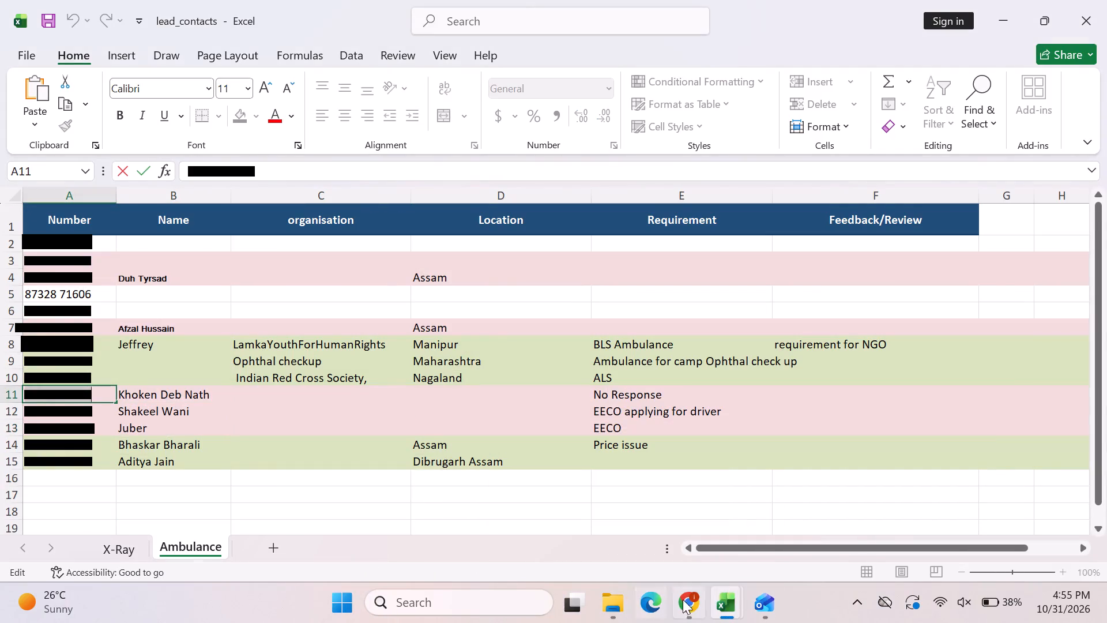
{"action": "left_click", "coordinate": [689, 599]}
{"action": "left_click", "coordinate": [583, 324]}
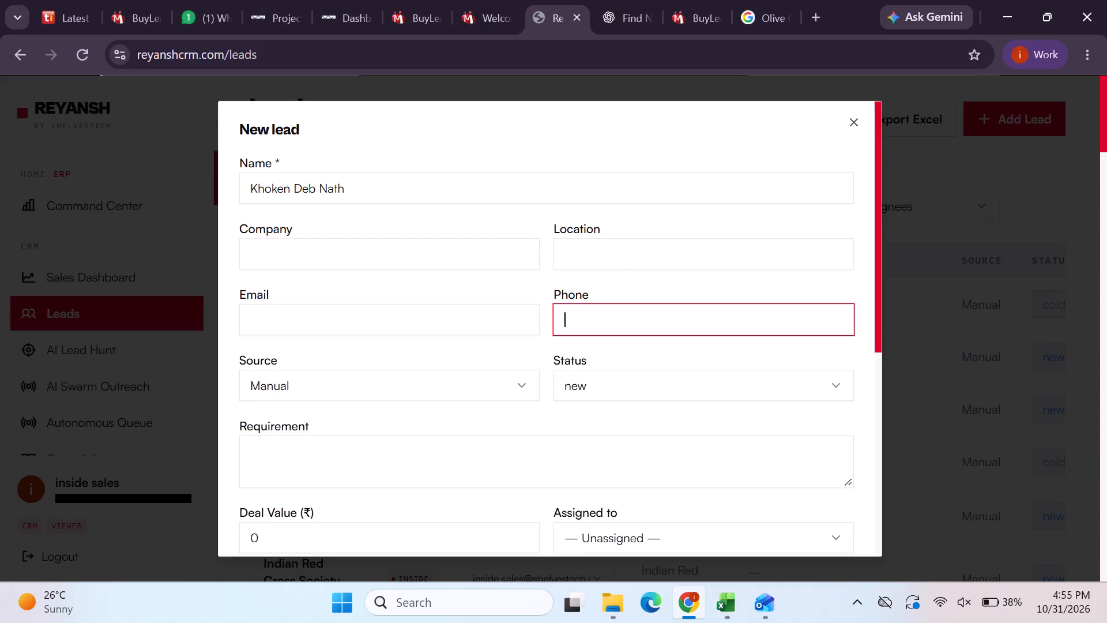
{"action": "key", "text": "ctrl+v"}
{"action": "left_click", "coordinate": [646, 391]}
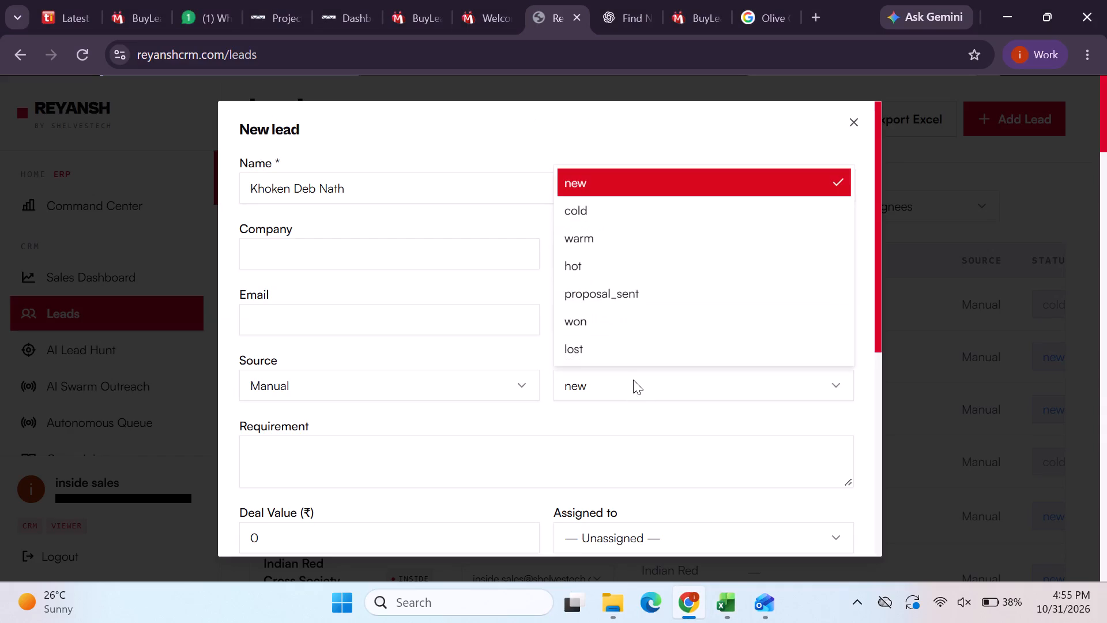
{"action": "left_click", "coordinate": [405, 391]}
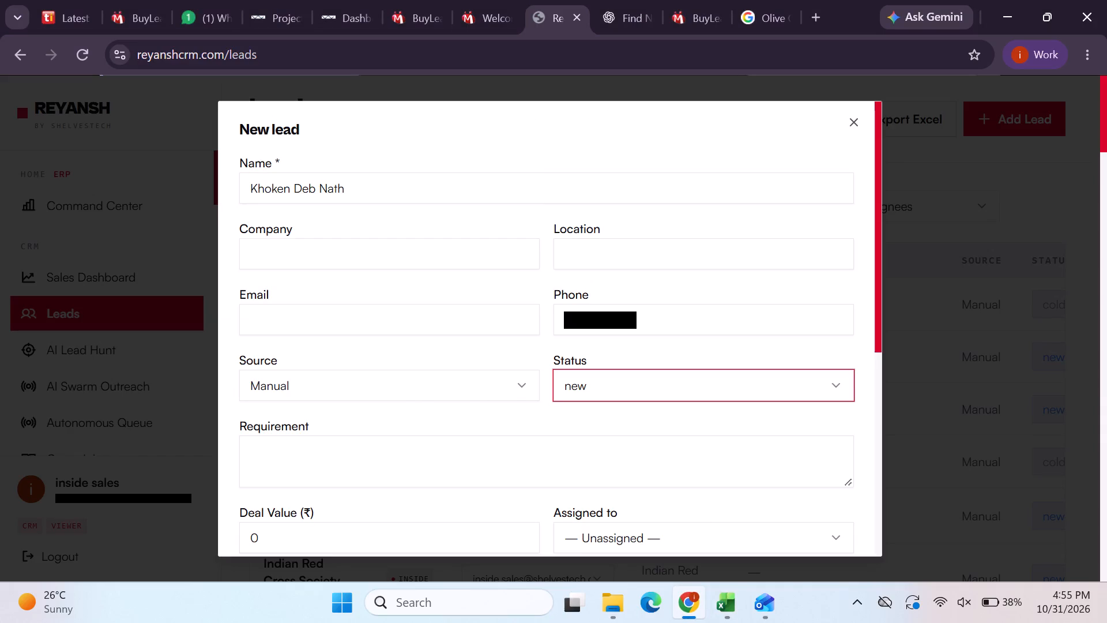
Set the new lead's Location to "Northeast" and its Company to "Unknown".
{"action": "left_click", "coordinate": [596, 249]}
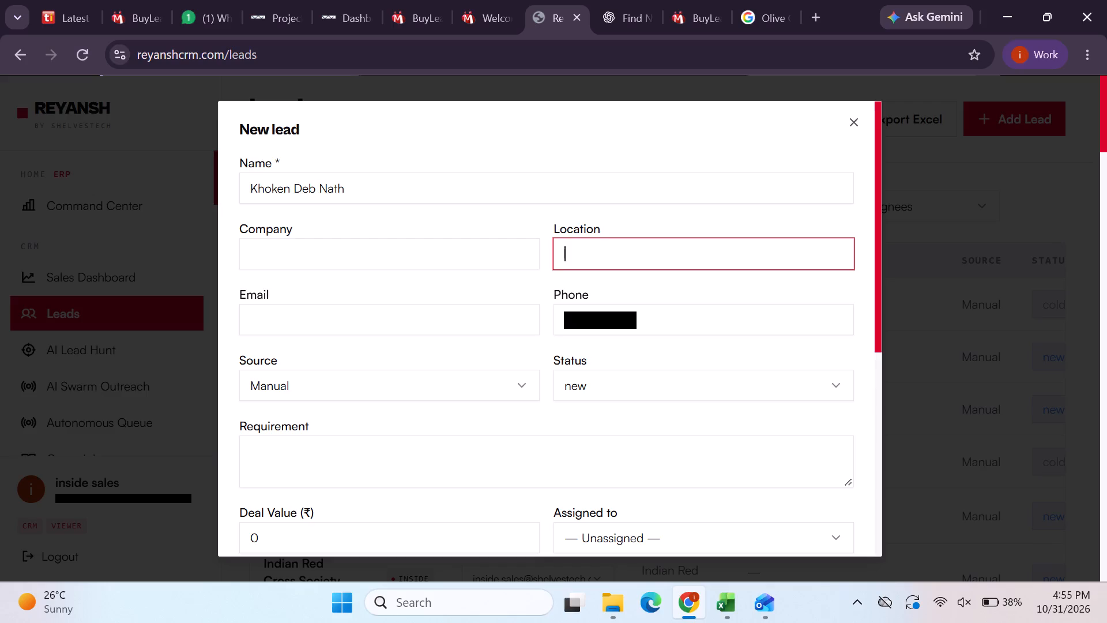
{"action": "key", "text": "n"}
{"action": "type", "text": "ortheast"}
{"action": "key", "text": "space"}
{"action": "left_click", "coordinate": [269, 244]}
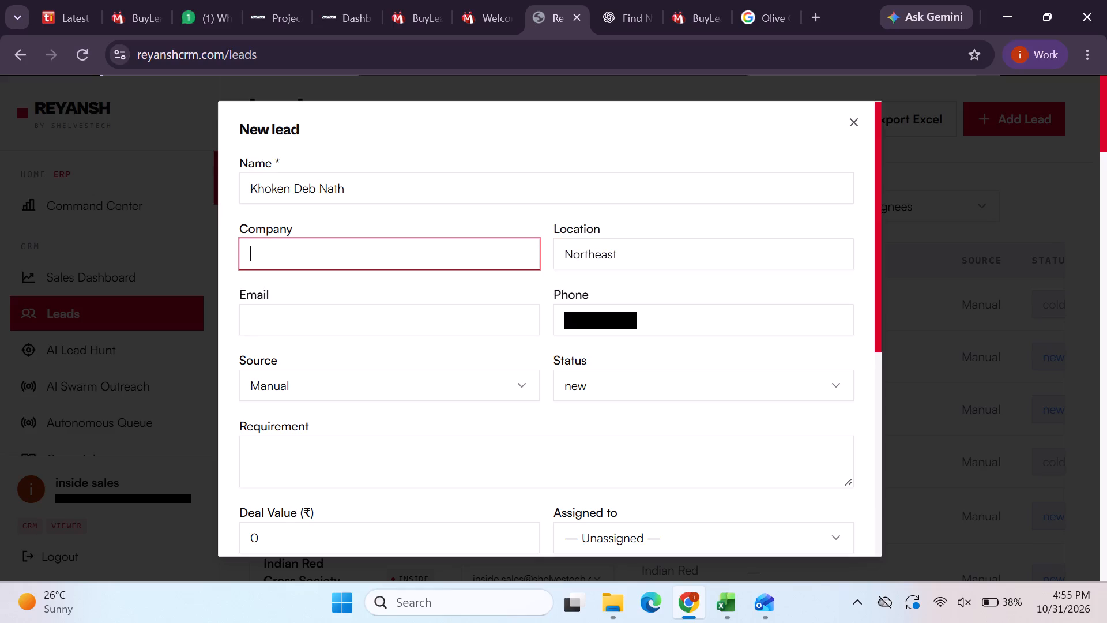
{"action": "type", "text": "UN"}
{"action": "key", "text": "BackSpace"}
{"action": "type", "text": "known"}
{"action": "left_click", "coordinate": [259, 252]}
{"action": "key", "text": "n"}
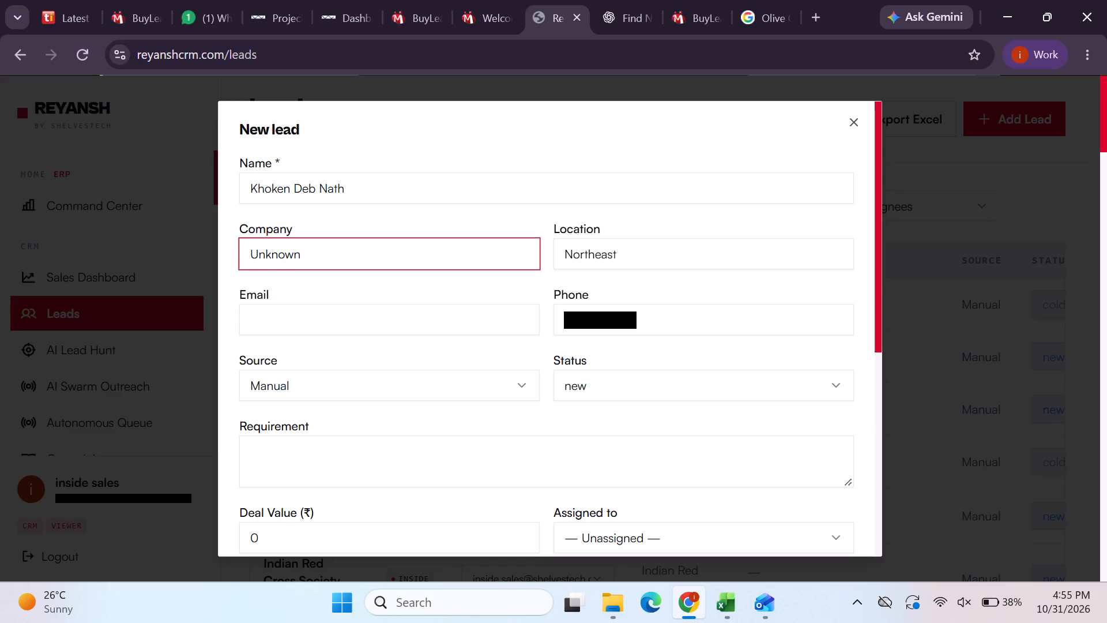
Begin the Requirement entry of the new lead.
{"action": "left_click", "coordinate": [302, 457]}
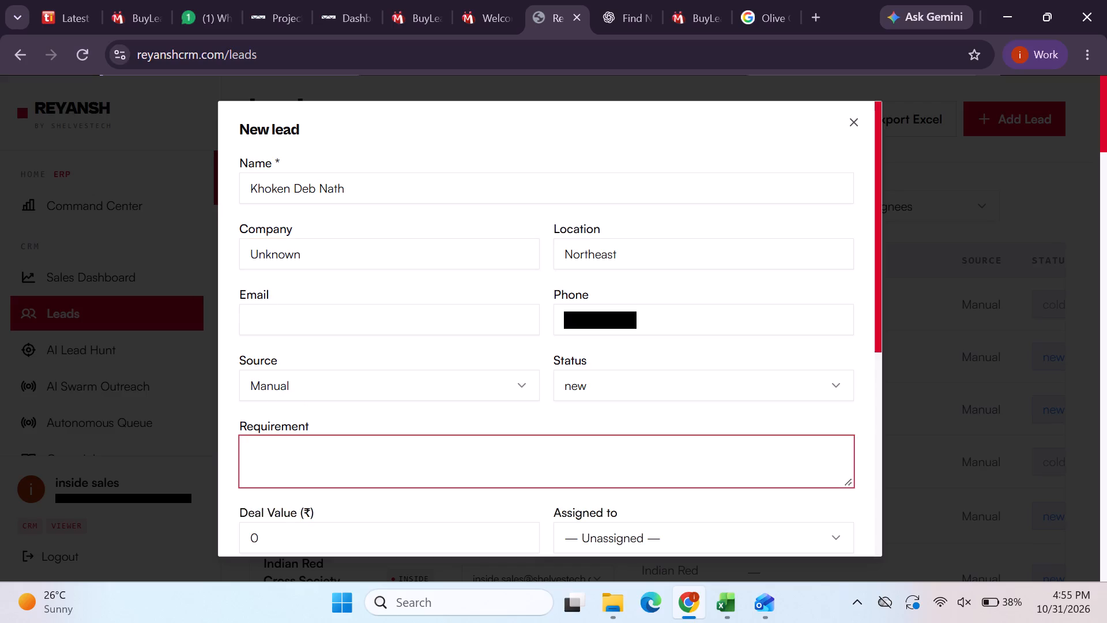
Enter "no response (call & whatsApp" as the new lead's Requirement text.
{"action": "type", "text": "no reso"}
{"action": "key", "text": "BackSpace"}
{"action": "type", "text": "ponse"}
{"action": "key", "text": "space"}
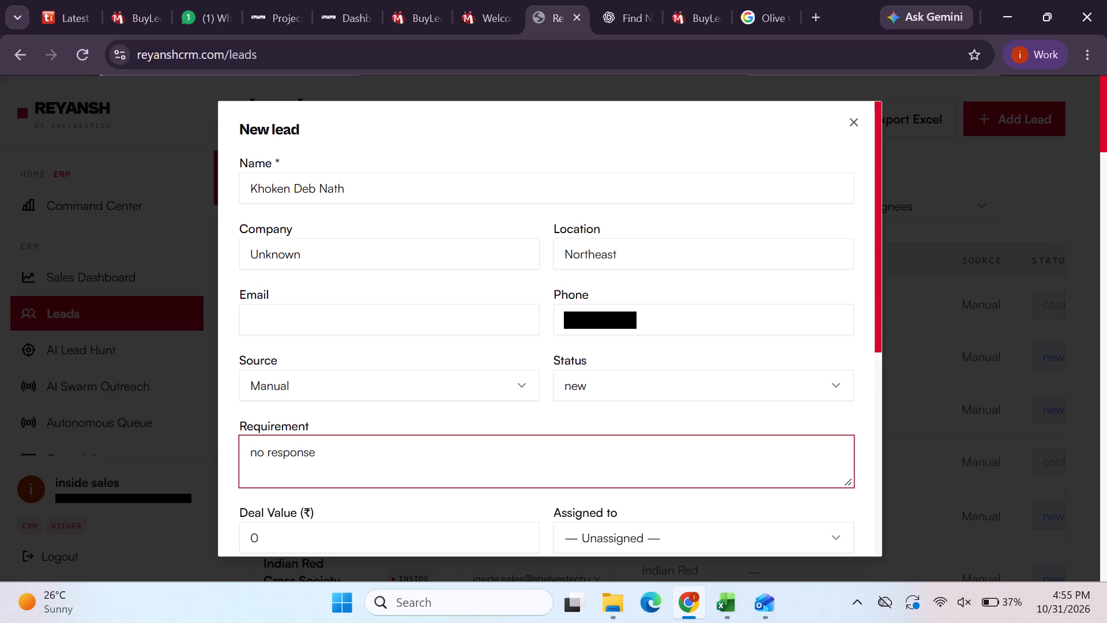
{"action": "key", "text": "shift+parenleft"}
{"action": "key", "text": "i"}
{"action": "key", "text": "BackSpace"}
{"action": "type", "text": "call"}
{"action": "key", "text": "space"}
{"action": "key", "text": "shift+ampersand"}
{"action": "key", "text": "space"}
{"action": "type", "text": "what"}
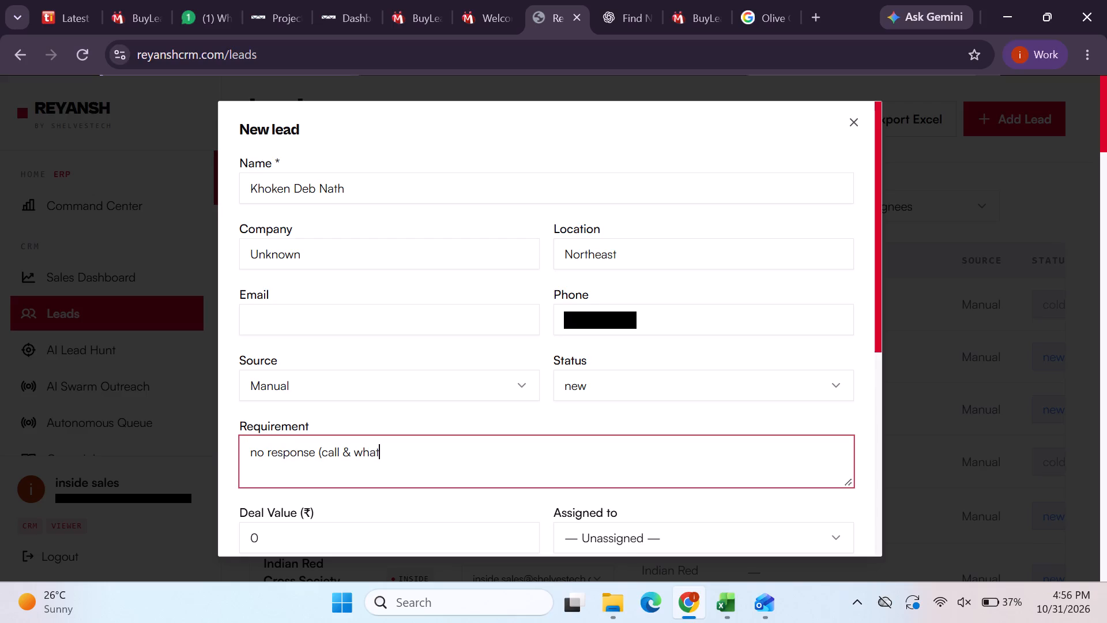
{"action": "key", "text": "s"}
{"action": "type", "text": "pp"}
Put "Searching for Ambulance {" before the Requirement text and add the closing brackets so it ends with "whatsApp)}".
{"action": "left_click", "coordinate": [240, 451]}
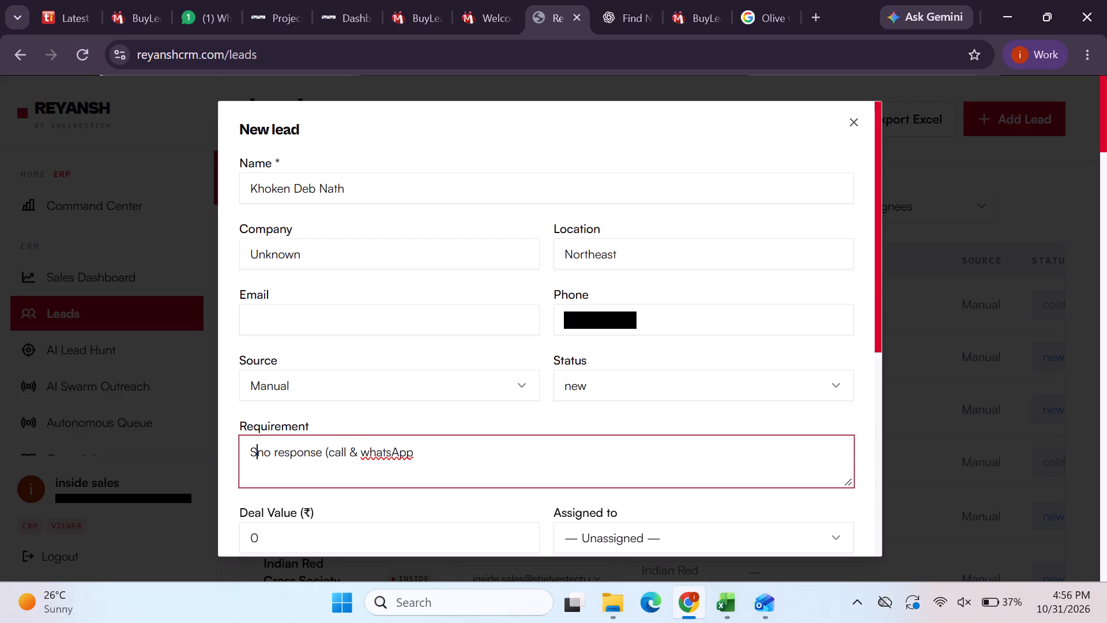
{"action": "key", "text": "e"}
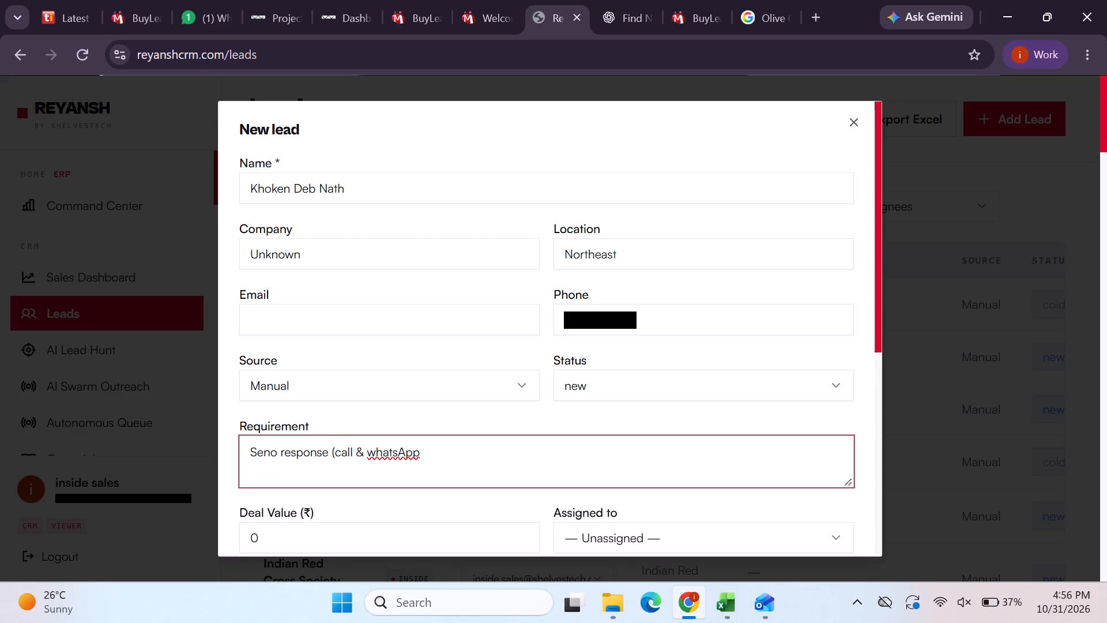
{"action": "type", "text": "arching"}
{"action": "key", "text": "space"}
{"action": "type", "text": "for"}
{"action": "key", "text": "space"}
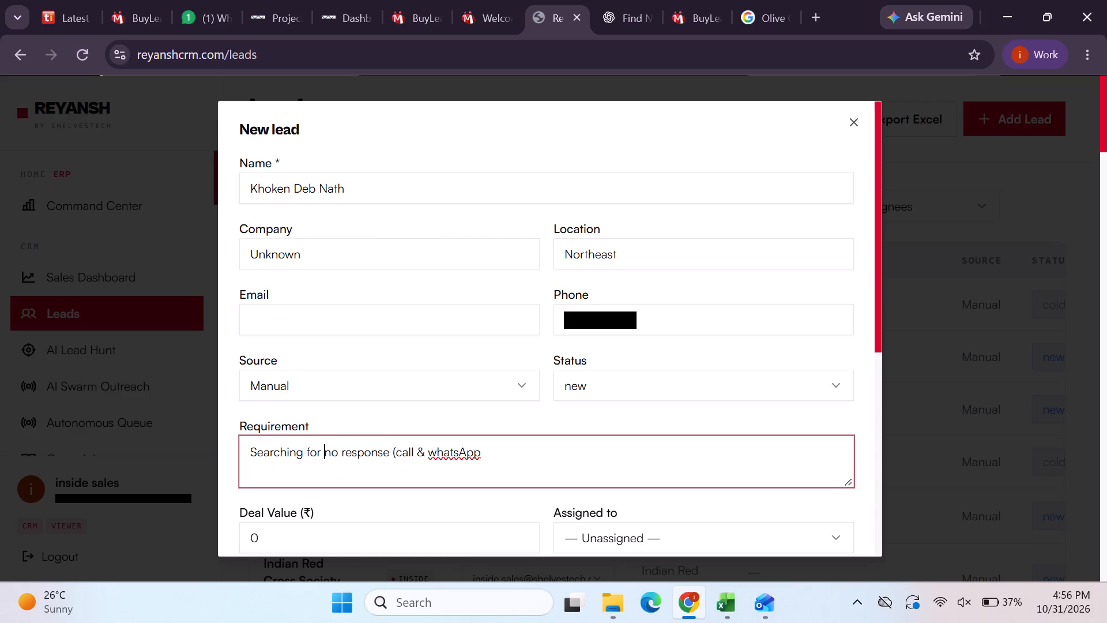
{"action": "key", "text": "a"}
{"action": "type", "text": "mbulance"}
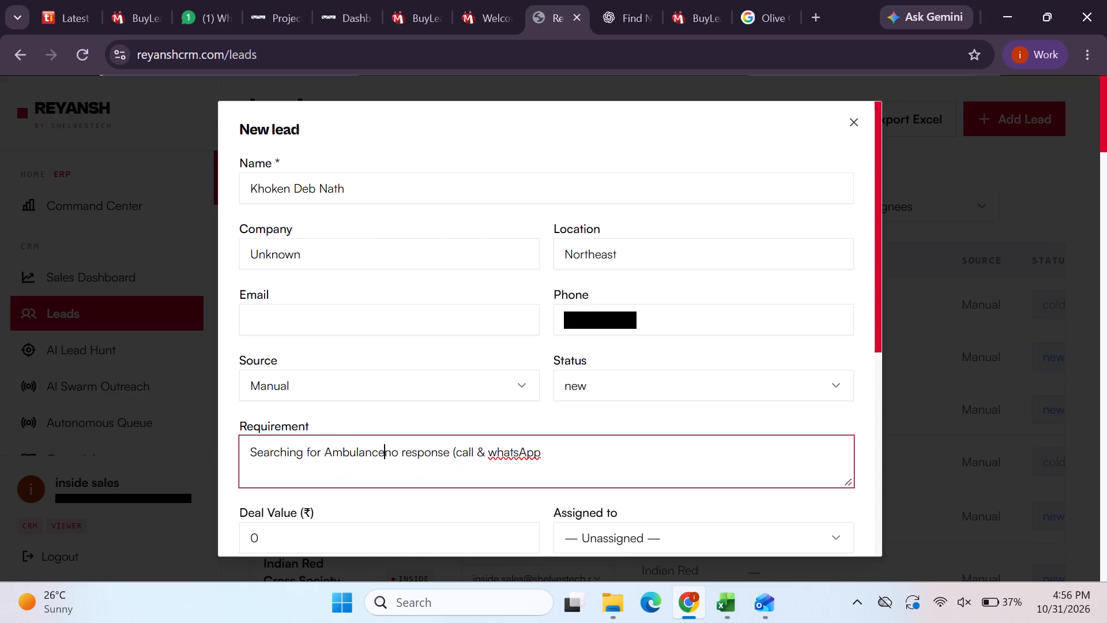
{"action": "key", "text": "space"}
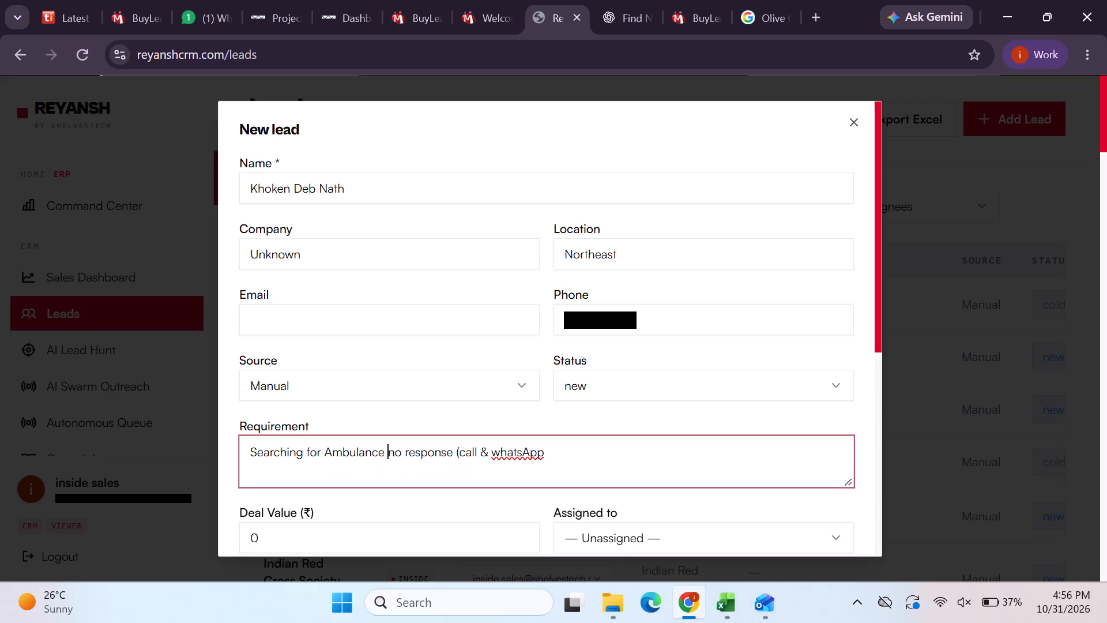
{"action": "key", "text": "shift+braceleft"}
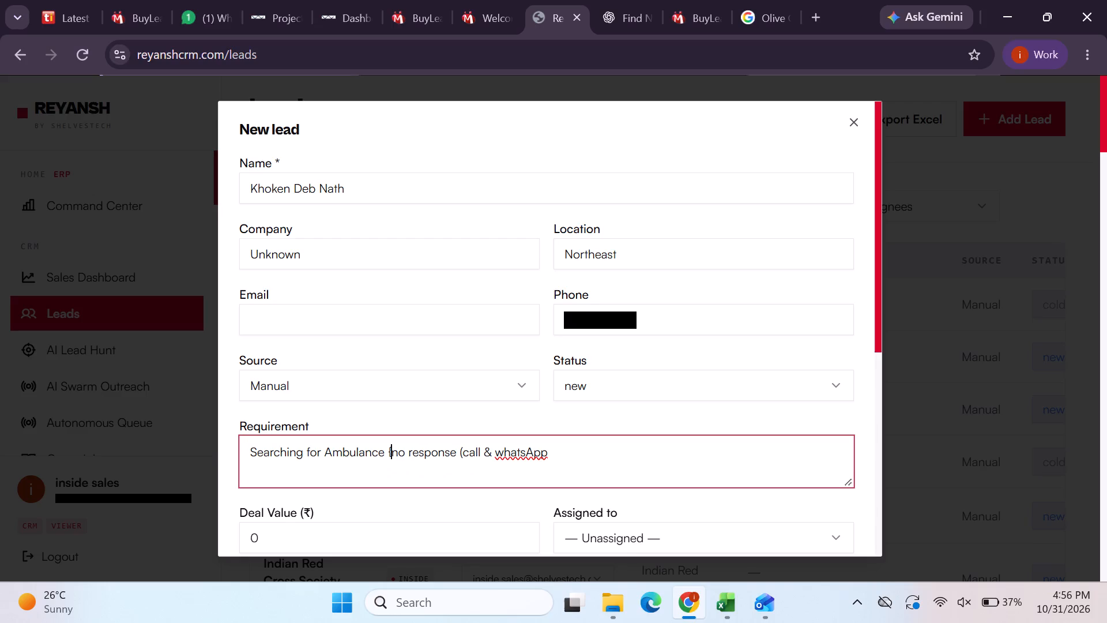
{"action": "left_click", "coordinate": [550, 449]}
{"action": "key", "text": "shift+parenright"}
{"action": "key", "text": "shift+braceright"}
Review the rest of the new lead form and select the number in its Phone entry.
{"action": "scroll", "coordinate": [702, 361], "scroll_direction": "down", "scroll_amount": 4}
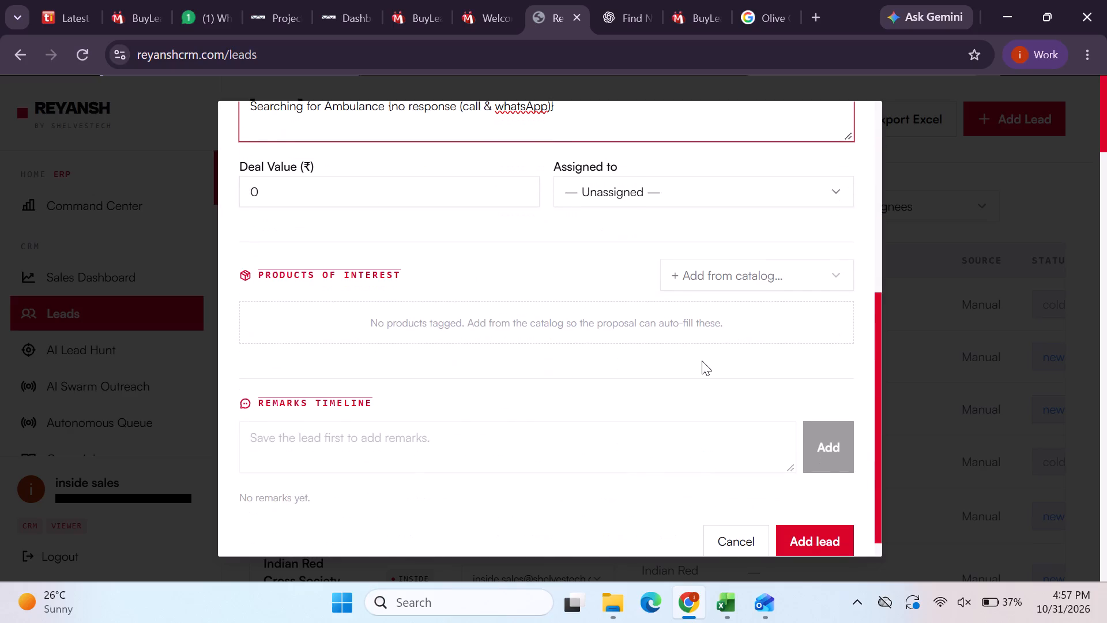
{"action": "scroll", "coordinate": [702, 361], "scroll_direction": "down", "scroll_amount": 2}
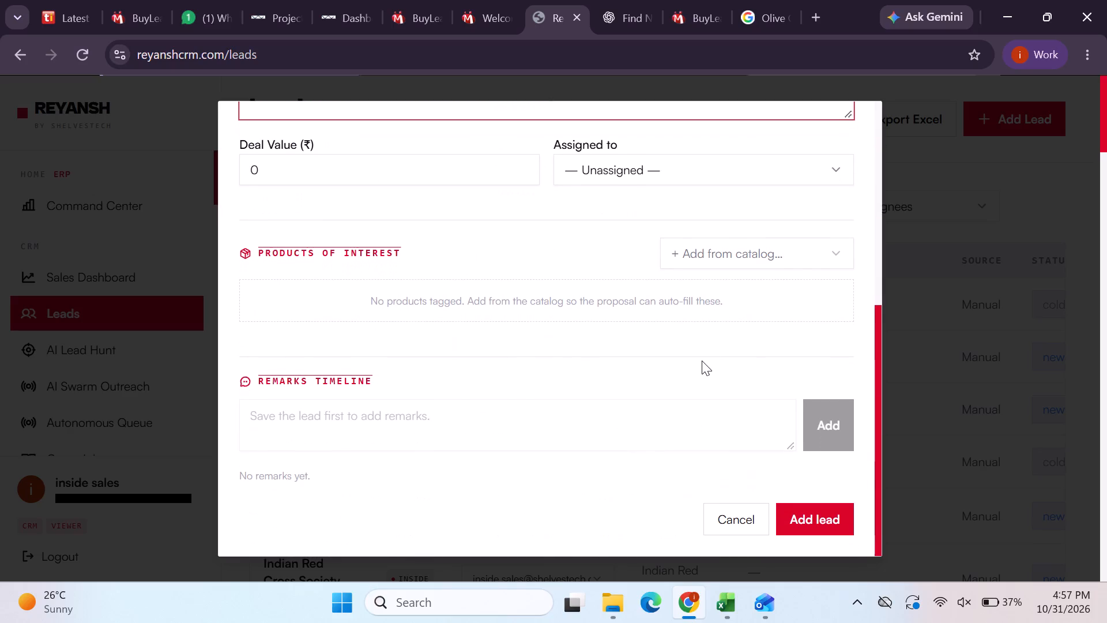
{"action": "scroll", "coordinate": [638, 301], "scroll_direction": "up", "scroll_amount": 4}
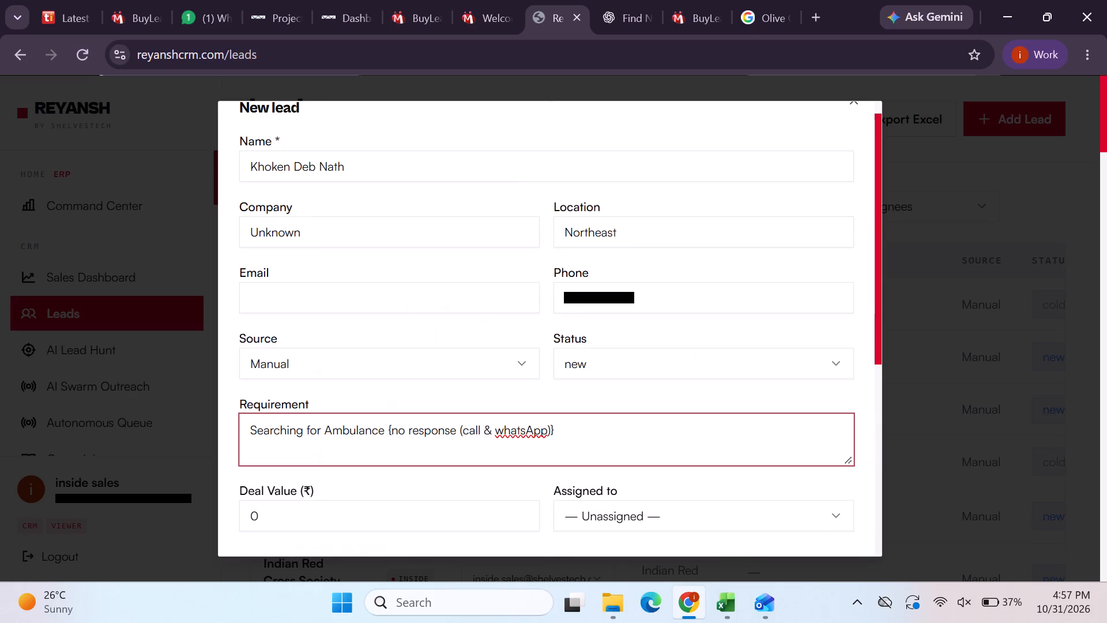
{"action": "left_click_drag", "start_coordinate": [563, 300], "coordinate": [690, 298]}
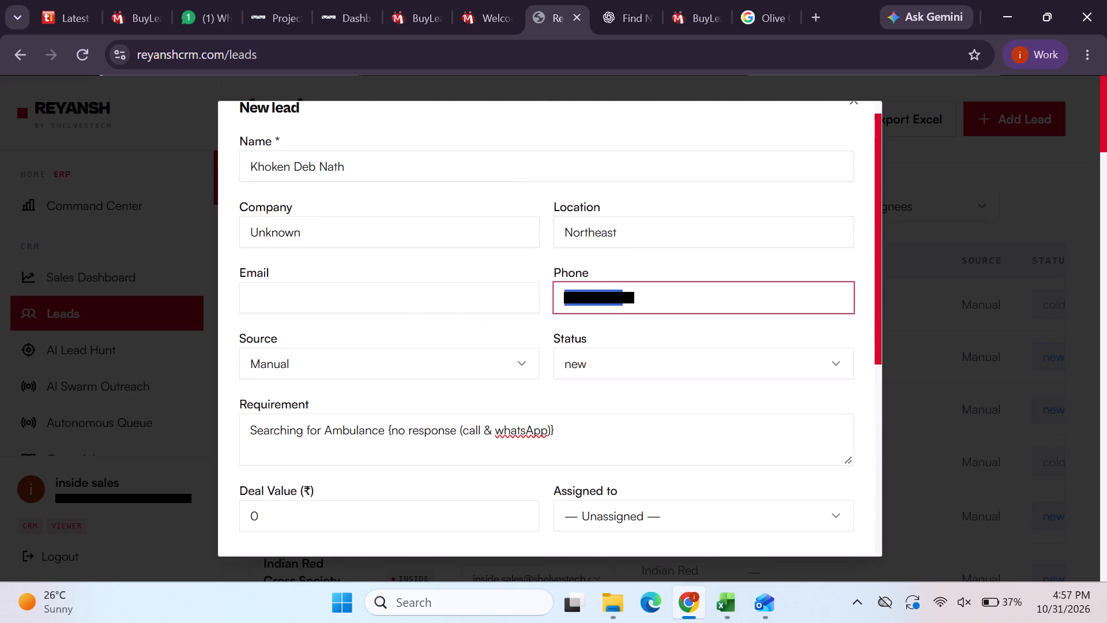
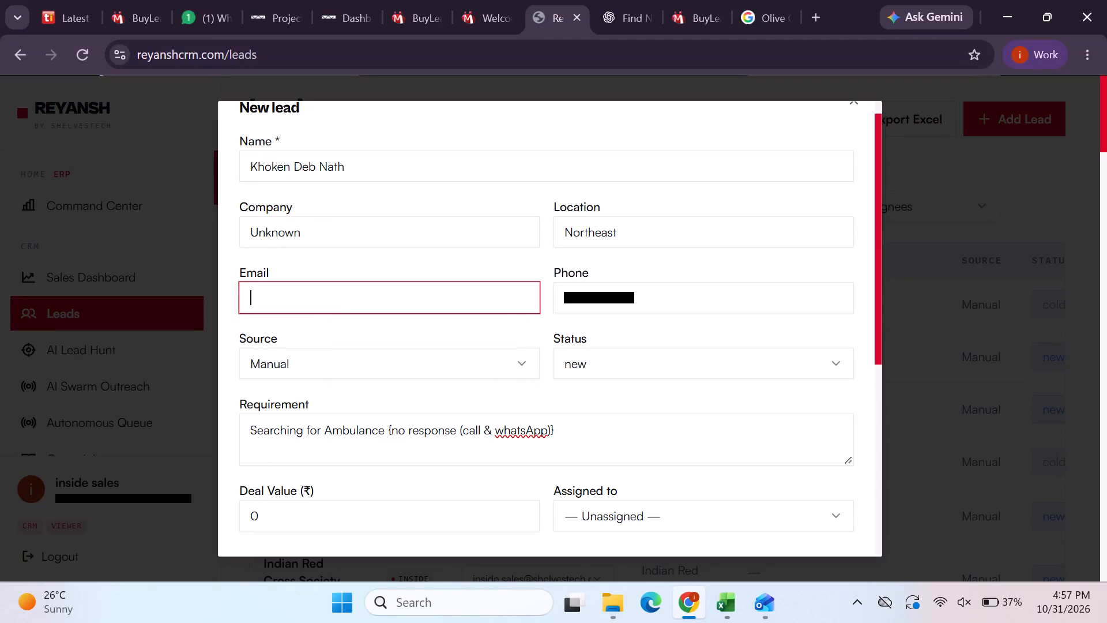
Replace the new lead's Company entry with "Private business".
{"action": "left_click_drag", "start_coordinate": [246, 228], "coordinate": [379, 234]}
{"action": "key", "text": "ctrl+v"}
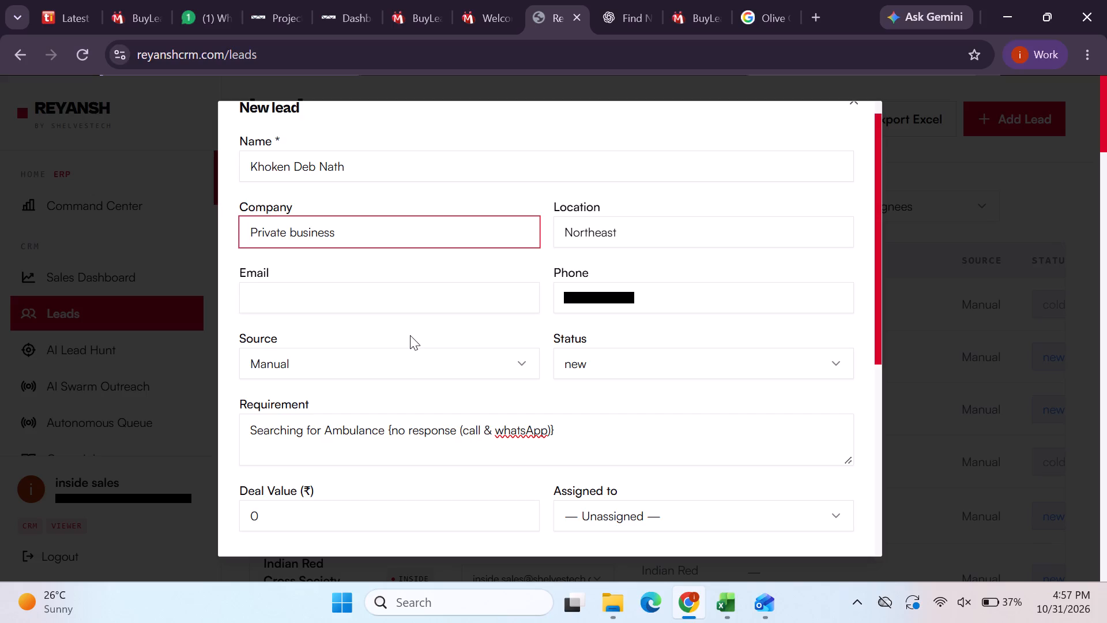
Review the new lead's source and requirement, keeping Manual as the source, and add the lead to the CRM.
{"action": "left_click", "coordinate": [364, 351]}
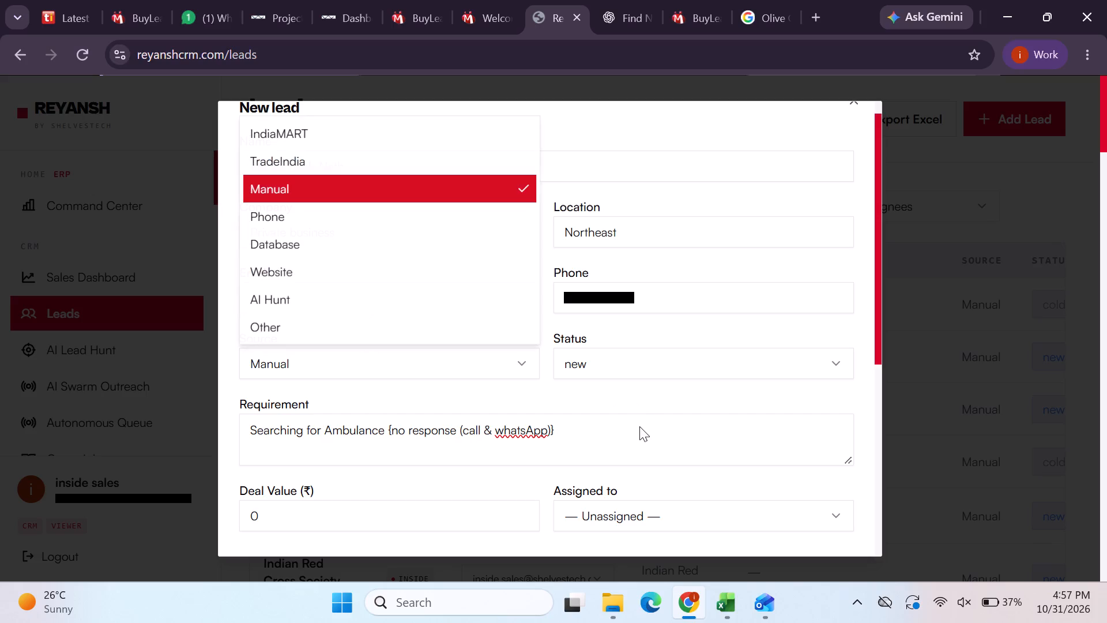
{"action": "left_click", "coordinate": [639, 426]}
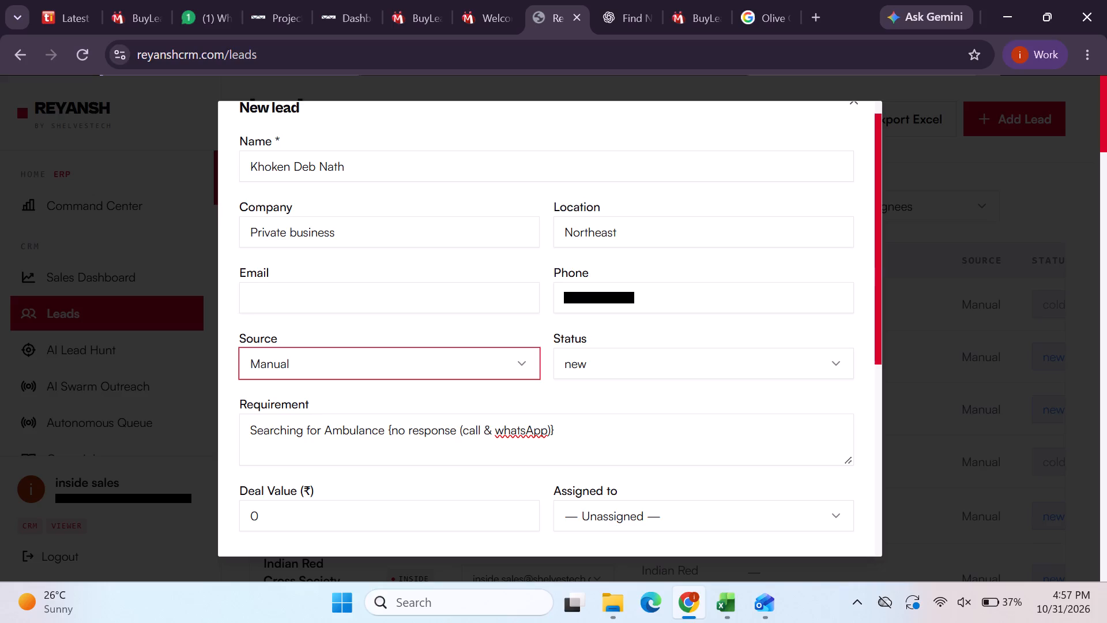
{"action": "left_click", "coordinate": [392, 428]}
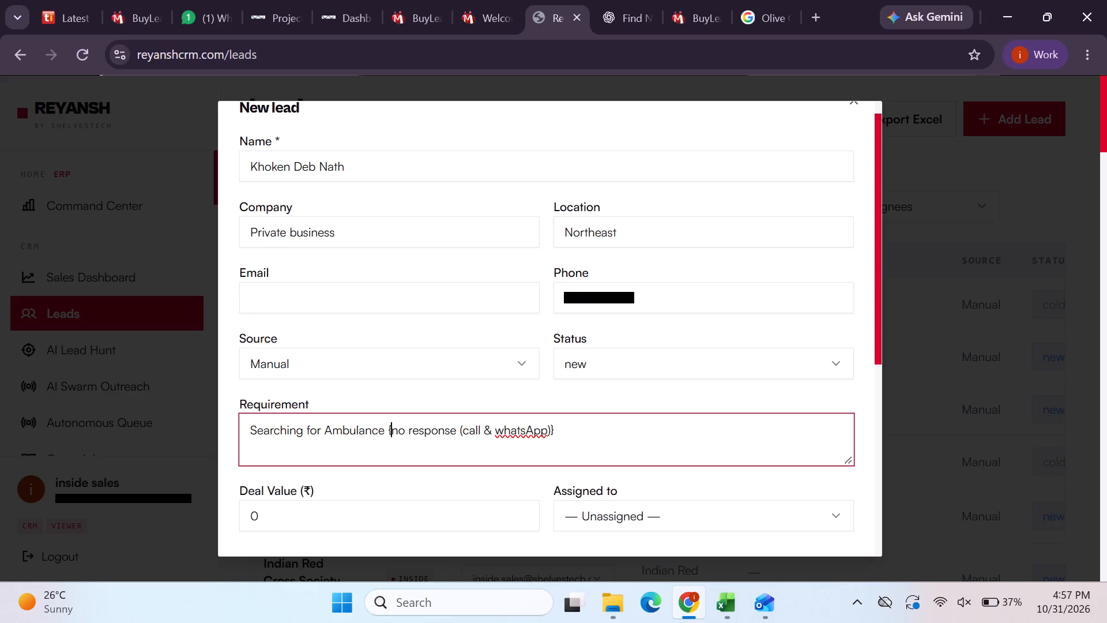
{"action": "left_click", "coordinate": [626, 440]}
{"action": "scroll", "coordinate": [766, 433], "scroll_direction": "up", "scroll_amount": 3}
{"action": "scroll", "coordinate": [766, 433], "scroll_direction": "down", "scroll_amount": 8}
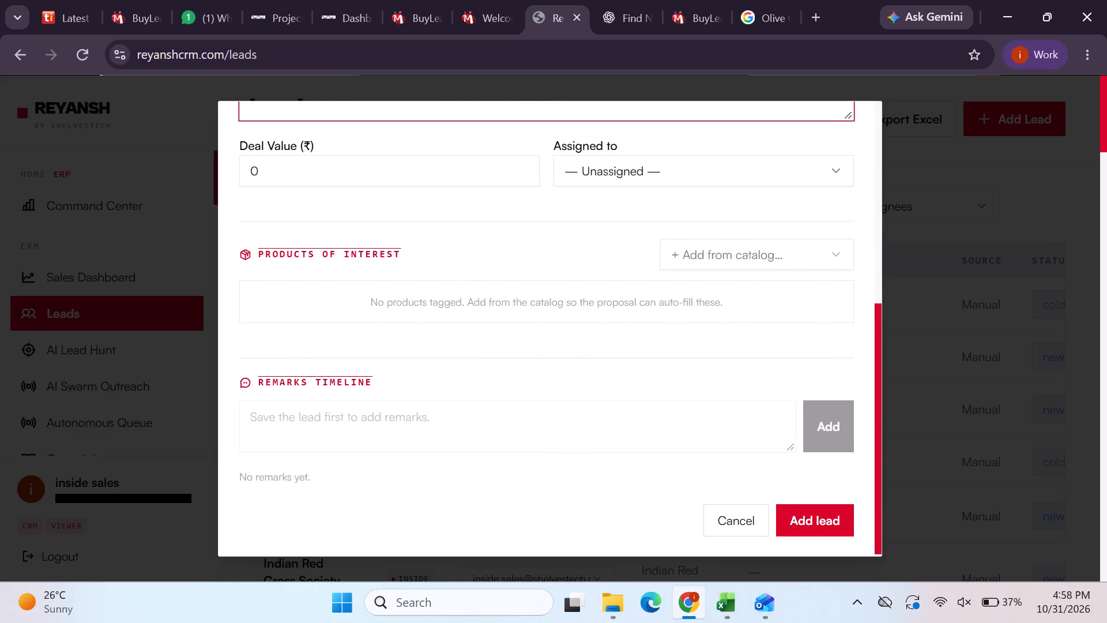
{"action": "left_click", "coordinate": [809, 523]}
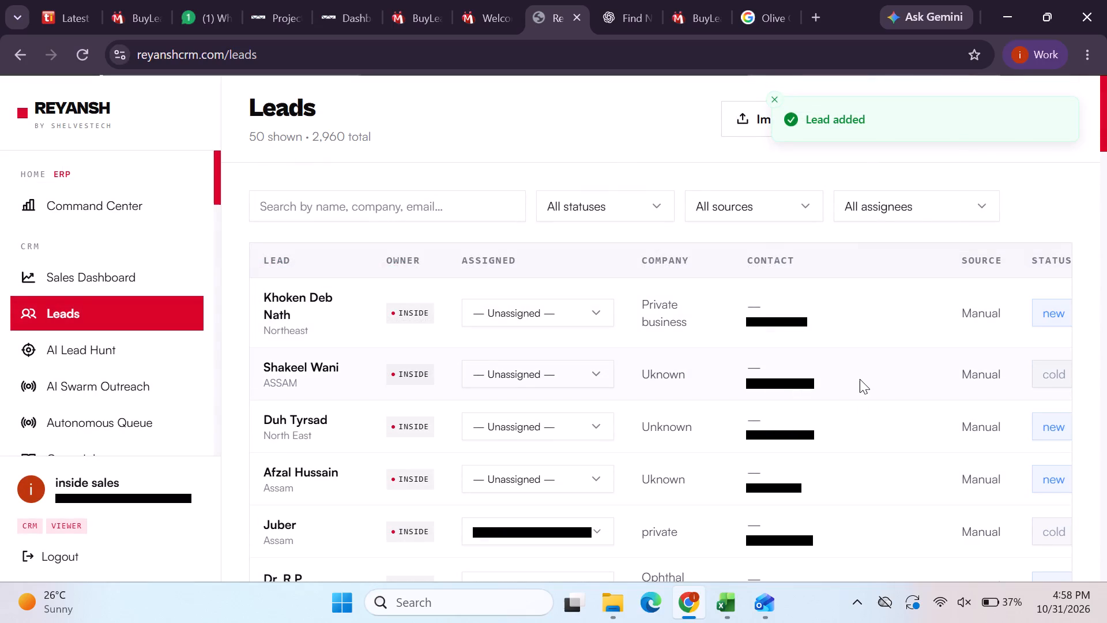
Look through the leads list below the newly added lead, examining the recent entries and their assignees.
{"action": "scroll", "coordinate": [828, 385], "scroll_direction": "down", "scroll_amount": 1}
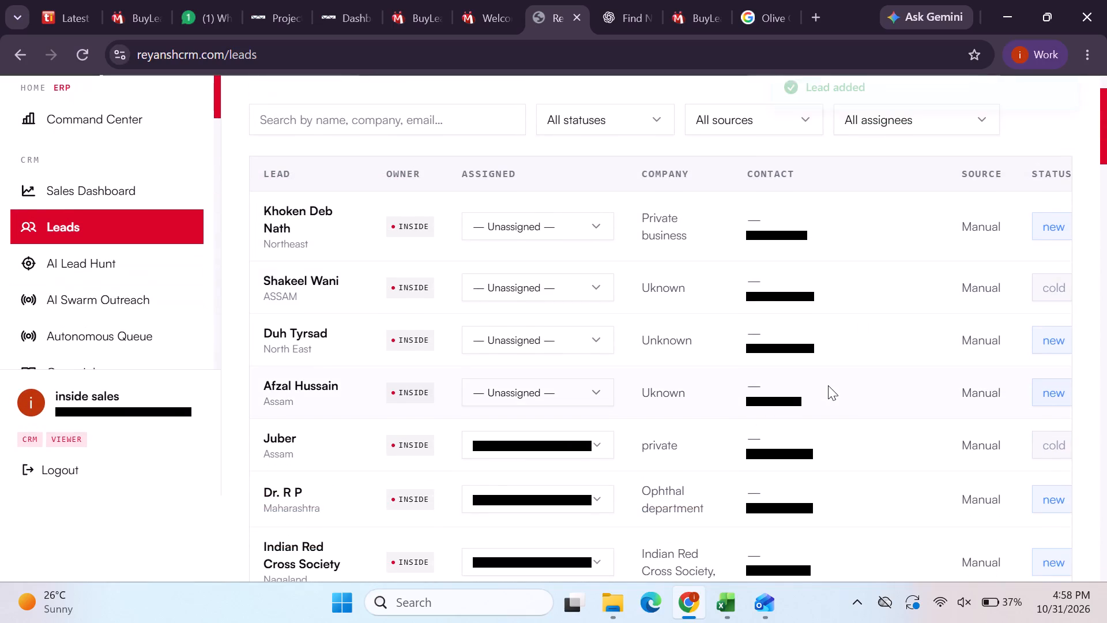
{"action": "scroll", "coordinate": [828, 385], "scroll_direction": "down", "scroll_amount": 2}
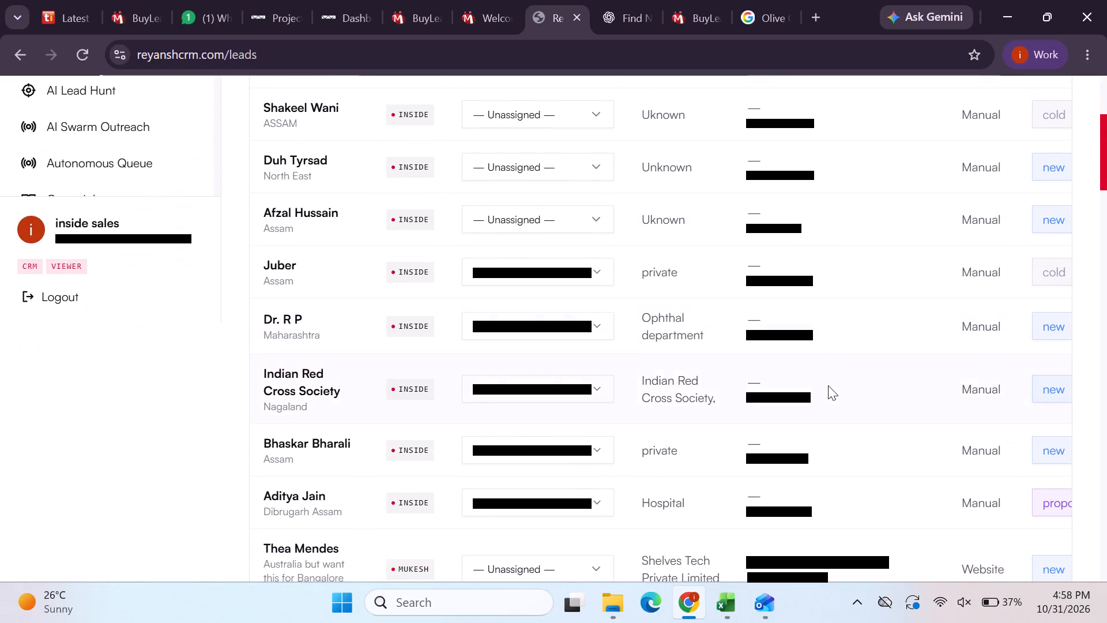
{"action": "scroll", "coordinate": [828, 385], "scroll_direction": "down", "scroll_amount": 1}
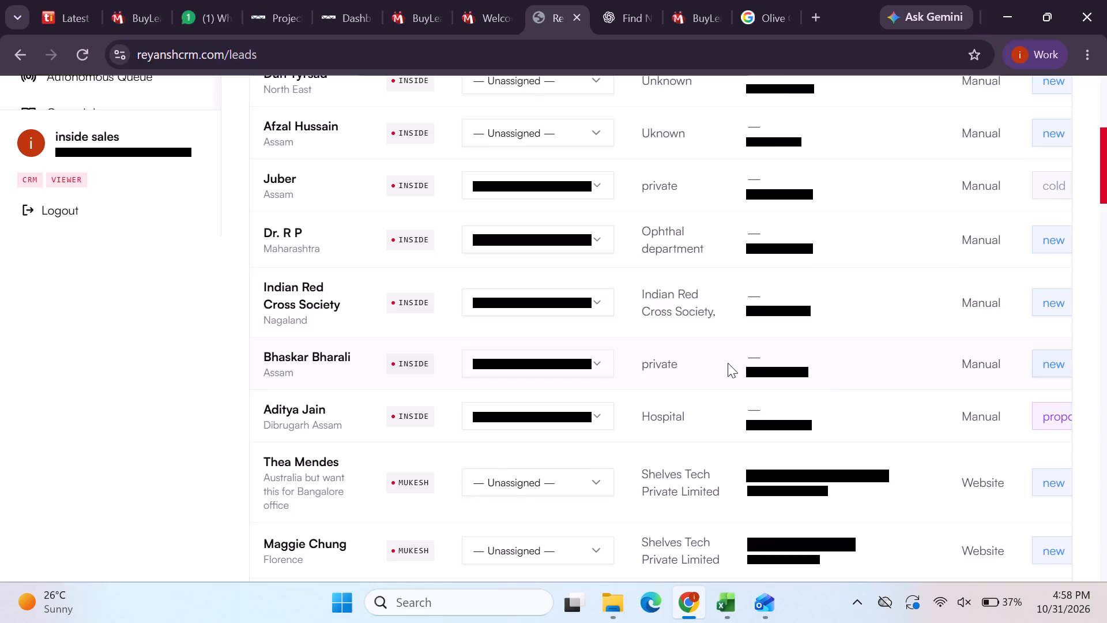
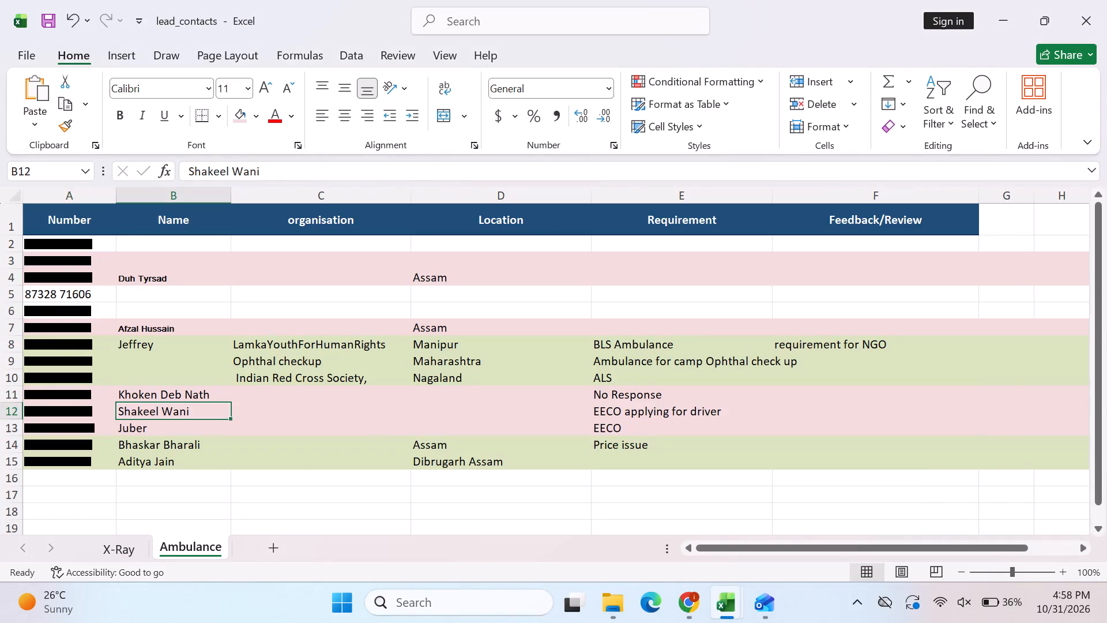
Copy the contact number from row 6 of the Ambulance sheet and switch to the Reyansh CRM leads list in Chrome.
{"action": "left_click", "coordinate": [7, 307]}
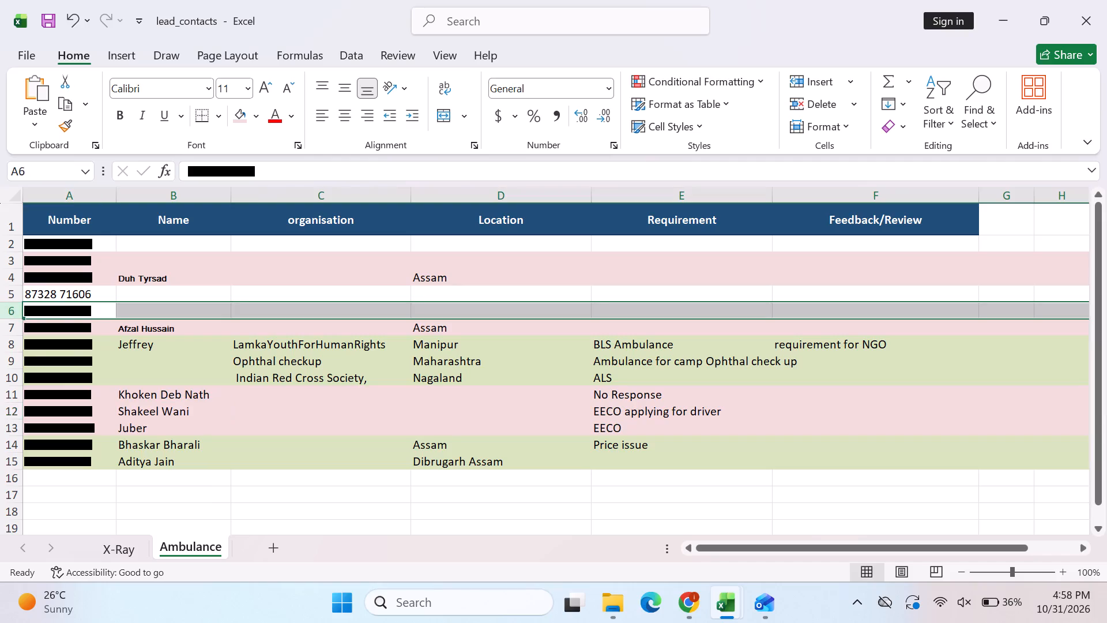
{"action": "double_click", "coordinate": [76, 314]}
{"action": "left_click_drag", "start_coordinate": [25, 310], "coordinate": [41, 310]}
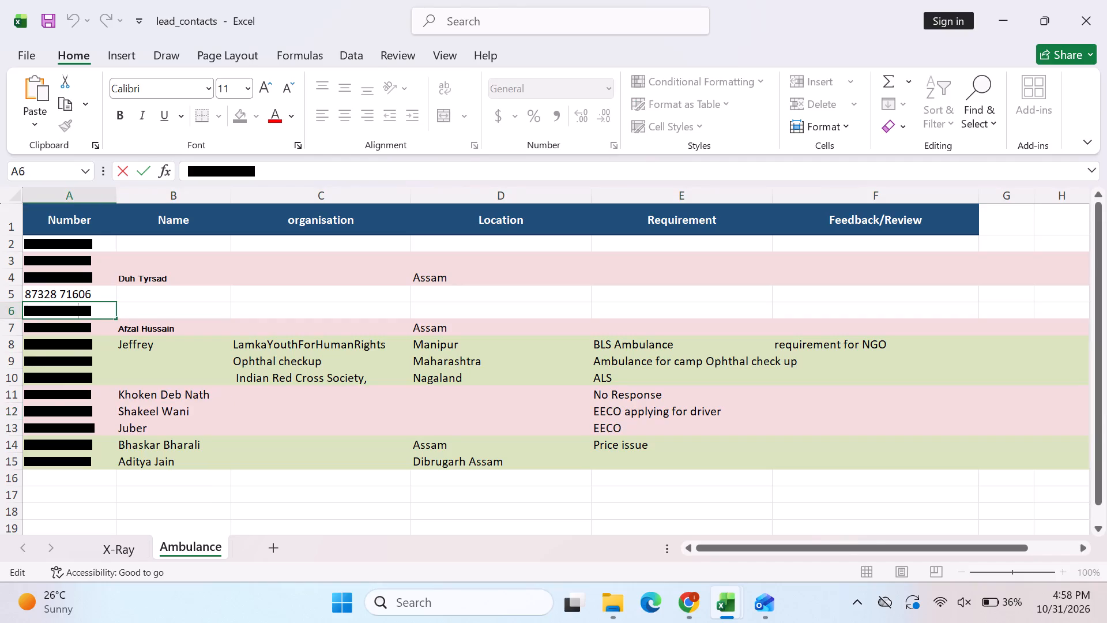
{"action": "left_click_drag", "start_coordinate": [41, 310], "coordinate": [99, 315]}
{"action": "key", "text": "ctrl+c"}
{"action": "left_click", "coordinate": [689, 594]}
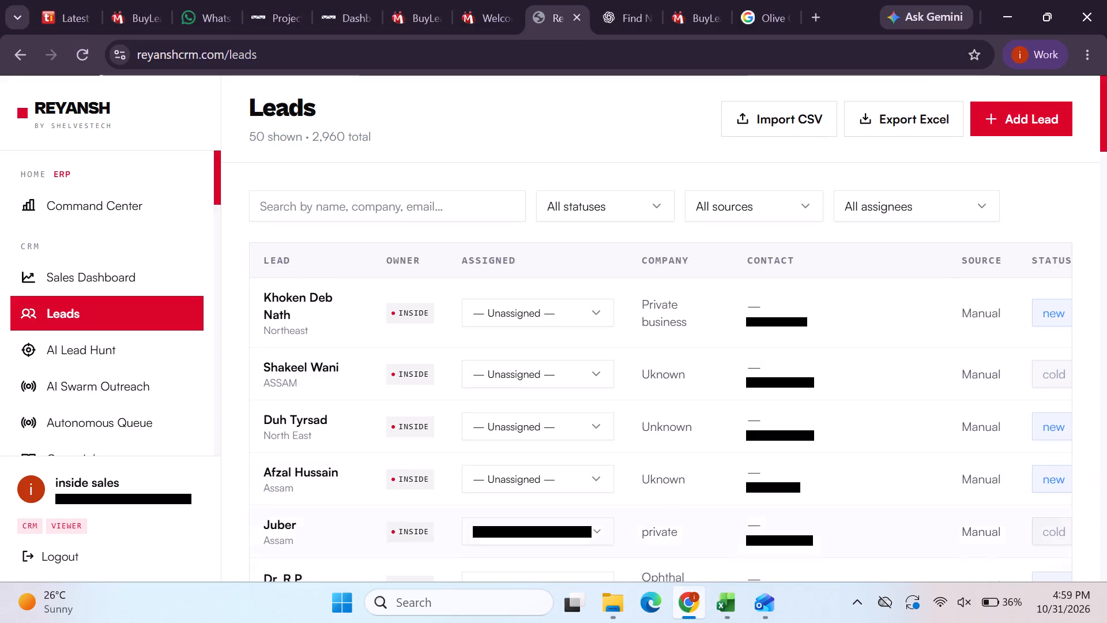
Review the assignment, company, contact, source and status details of the existing entries in the Leads list.
{"action": "left_click", "coordinate": [695, 457]}
{"action": "key", "text": "Right"}
{"action": "key", "text": "Right"}
{"action": "key", "text": "Right"}
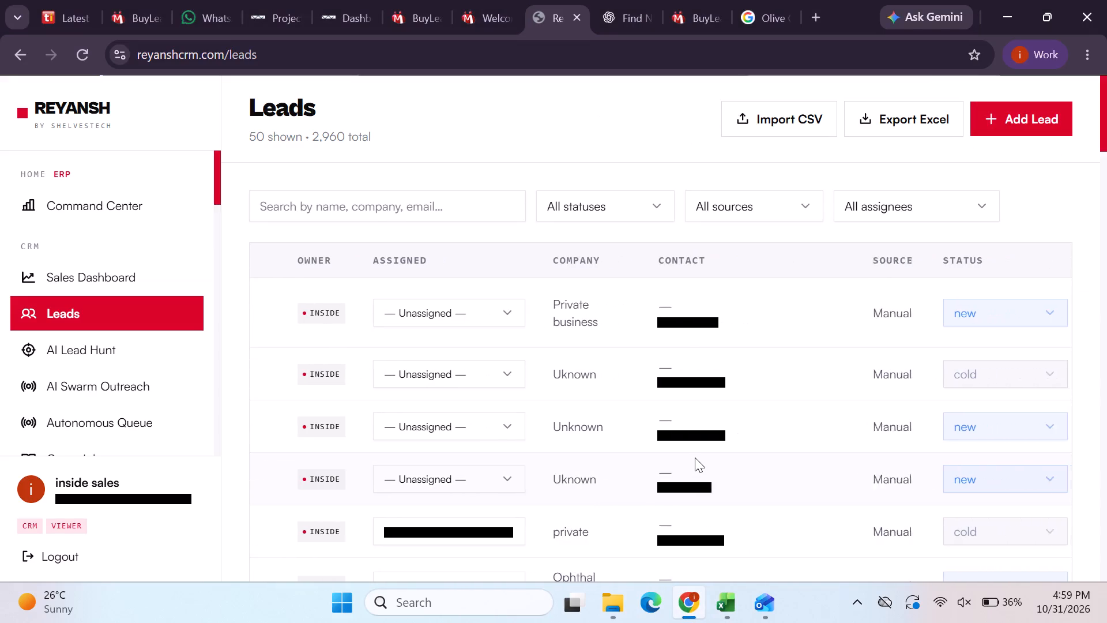
{"action": "key", "text": "Right"}
{"action": "key", "text": "Right"}
{"action": "key", "text": "Right"}
{"action": "key", "text": "Down"}
{"action": "key", "text": "Down"}
{"action": "key", "text": "Down"}
{"action": "key", "text": "Down"}
{"action": "key", "text": "Down"}
{"action": "key", "text": "Down"}
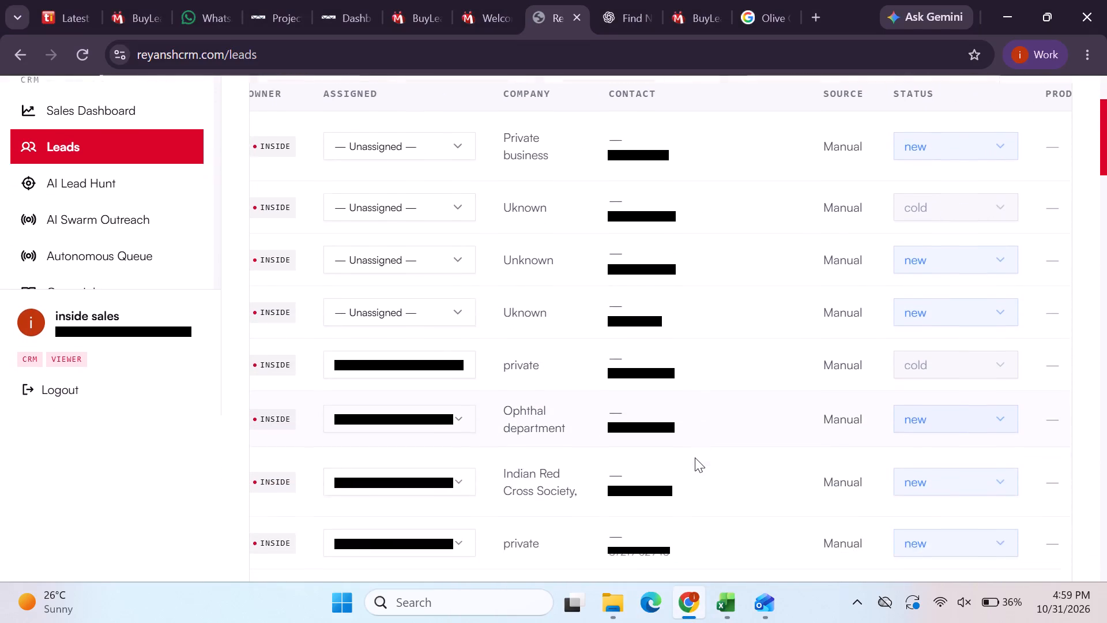
{"action": "key", "text": "Down"}
{"action": "key", "text": "Down"}
{"action": "key", "text": "Down"}
{"action": "key", "text": "Down"}
{"action": "key", "text": "Down"}
{"action": "key", "text": "Down"}
{"action": "key", "text": "Down"}
{"action": "key", "text": "Down"}
{"action": "key", "text": "Down"}
{"action": "key", "text": "Down"}
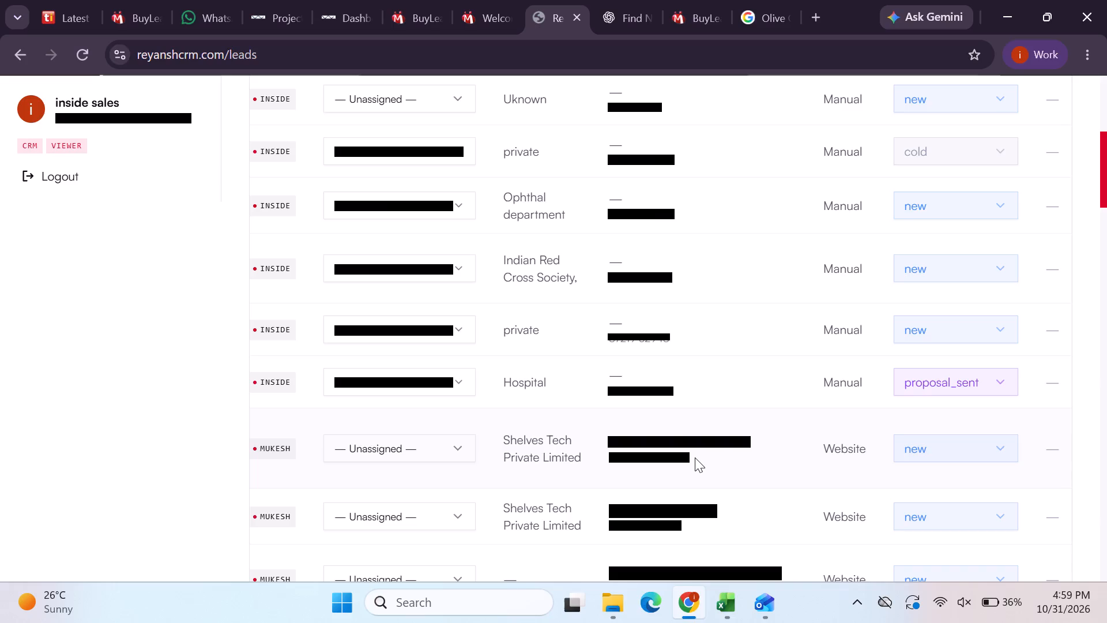
Review the most recent entries of the Leads list, including their lead names, locations, companies and statuses.
{"action": "key", "text": "Up"}
{"action": "key", "text": "Up"}
{"action": "key", "text": "Up"}
{"action": "key", "text": "Up"}
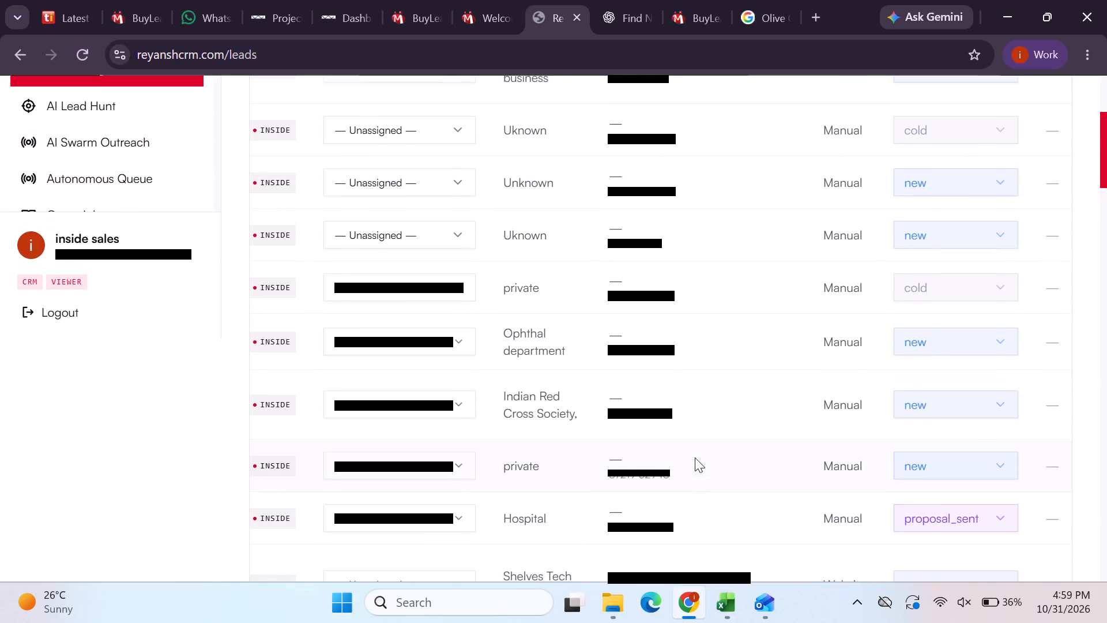
{"action": "key", "text": "Up"}
{"action": "key", "text": "Up"}
{"action": "key", "text": "Up"}
{"action": "key", "text": "Up"}
{"action": "key", "text": "Up"}
{"action": "key", "text": "Up"}
{"action": "key", "text": "Up"}
{"action": "key", "text": "Up"}
{"action": "key", "text": "Up"}
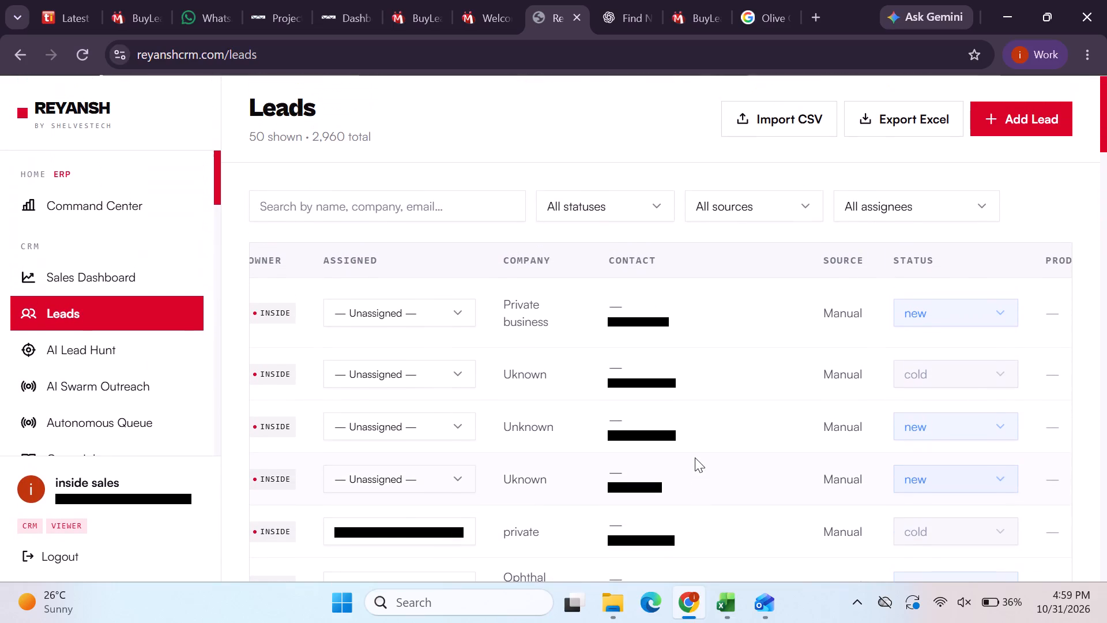
{"action": "key", "text": "Up"}
{"action": "key", "text": "Down"}
{"action": "key", "text": "Down"}
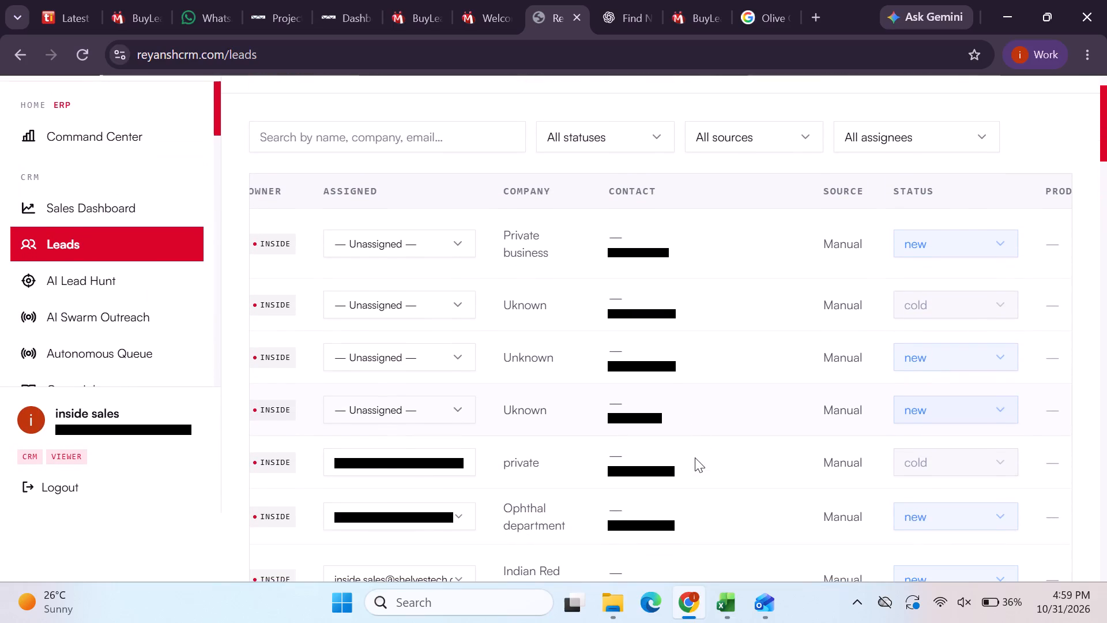
{"action": "key", "text": "Up"}
{"action": "key", "text": "Up"}
{"action": "key", "text": "Up"}
{"action": "key", "text": "Up"}
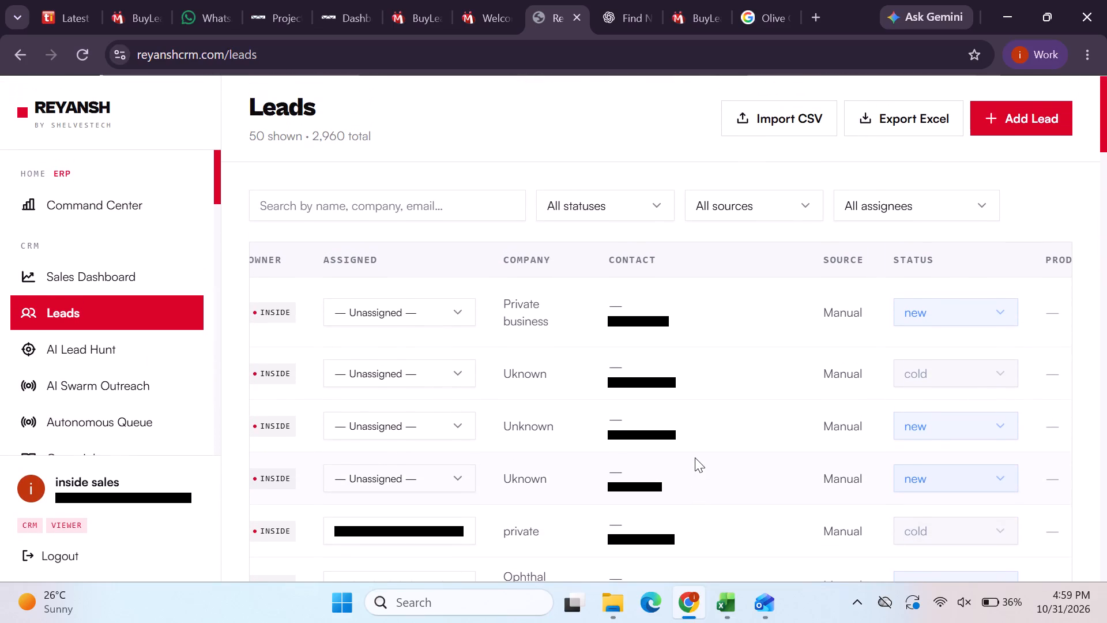
{"action": "left_click", "coordinate": [556, 512]}
{"action": "key", "text": "Left"}
{"action": "key", "text": "Left"}
{"action": "key", "text": "Left"}
{"action": "key", "text": "Left"}
{"action": "key", "text": "Left"}
{"action": "key", "text": "Left"}
{"action": "key", "text": "Left"}
{"action": "key", "text": "Left"}
{"action": "key", "text": "Left"}
{"action": "key", "text": "Left"}
{"action": "key", "text": "Left"}
{"action": "key", "text": "Left"}
{"action": "key", "text": "Left"}
{"action": "key", "text": "Left"}
{"action": "key", "text": "Left"}
{"action": "key", "text": "Left"}
{"action": "key", "text": "Left"}
{"action": "key", "text": "Left"}
{"action": "key", "text": "Left"}
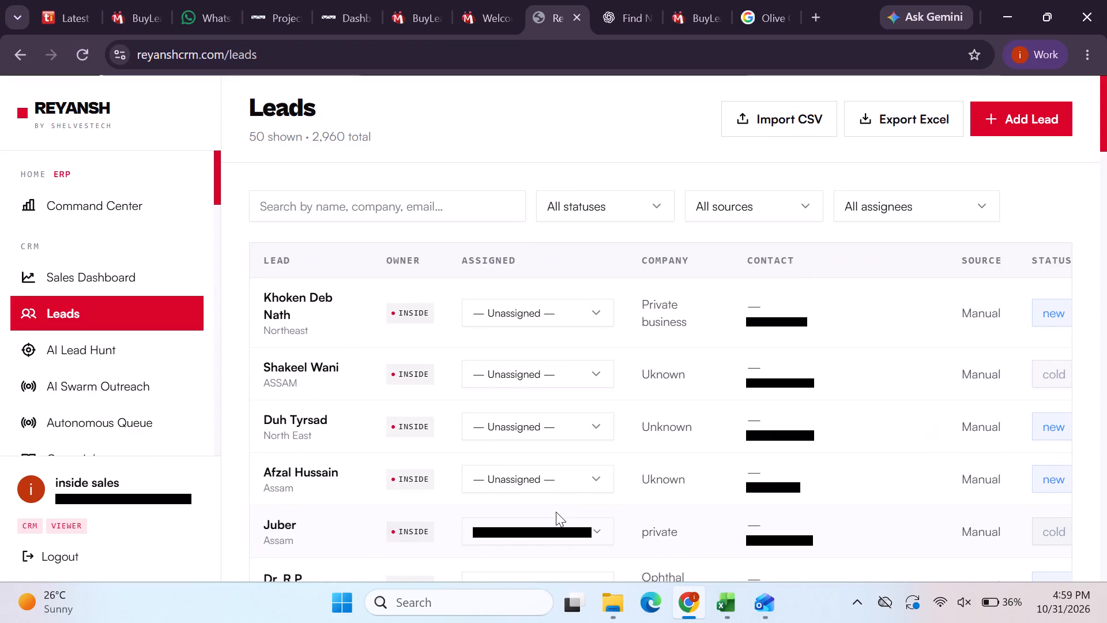
Start a new lead and fill its Phone with the previously copied contact number.
{"action": "left_click", "coordinate": [984, 117]}
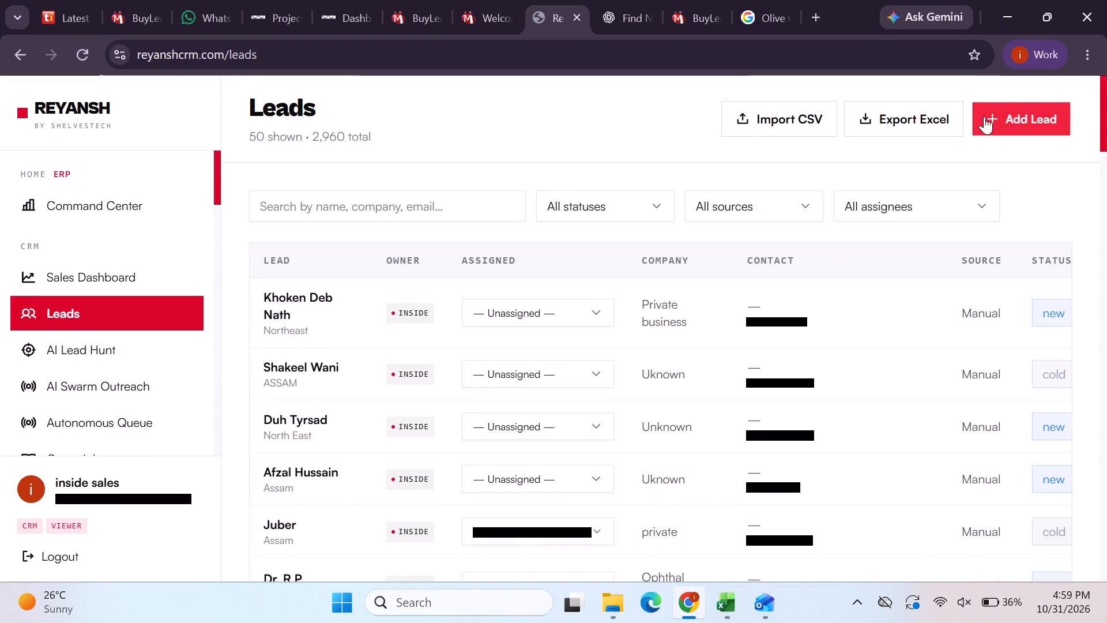
{"action": "left_click", "coordinate": [268, 187]}
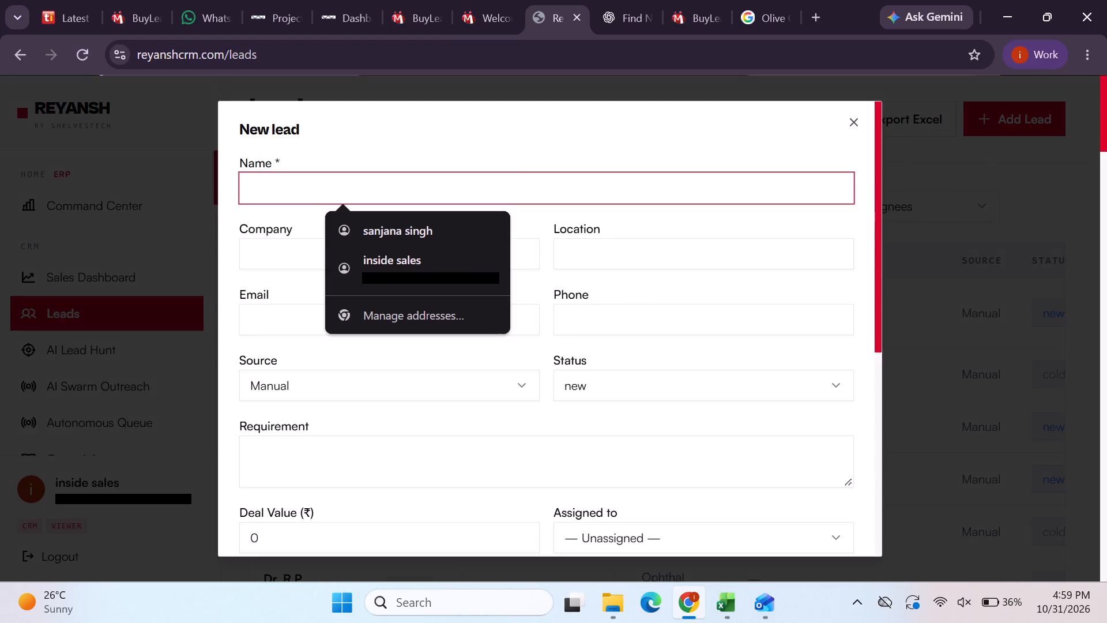
{"action": "left_click", "coordinate": [583, 324]}
{"action": "key", "text": "ctrl+v"}
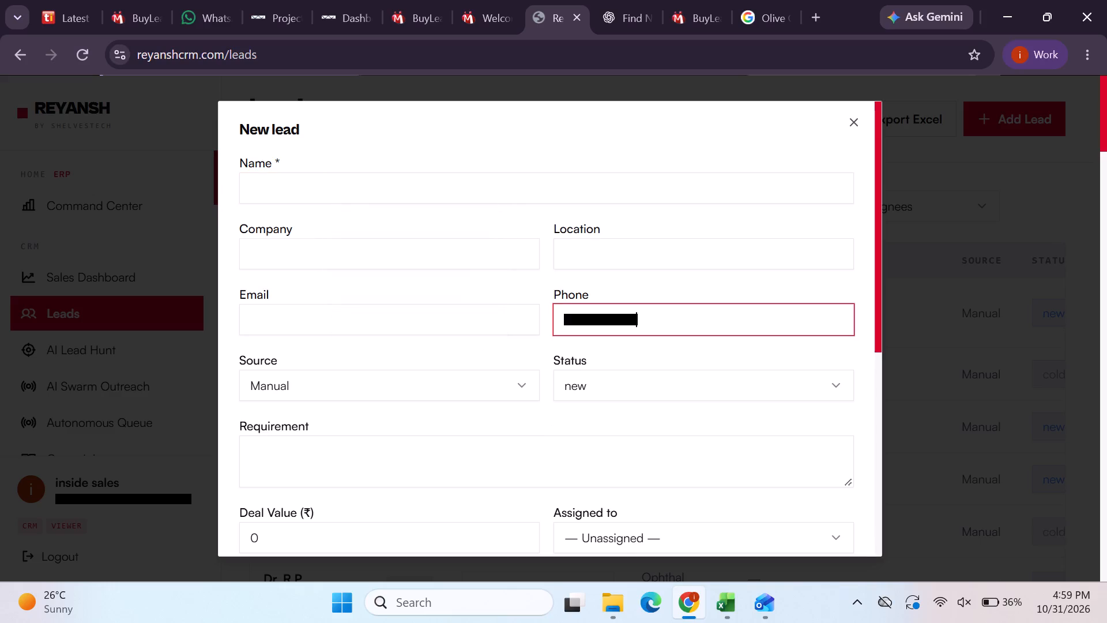
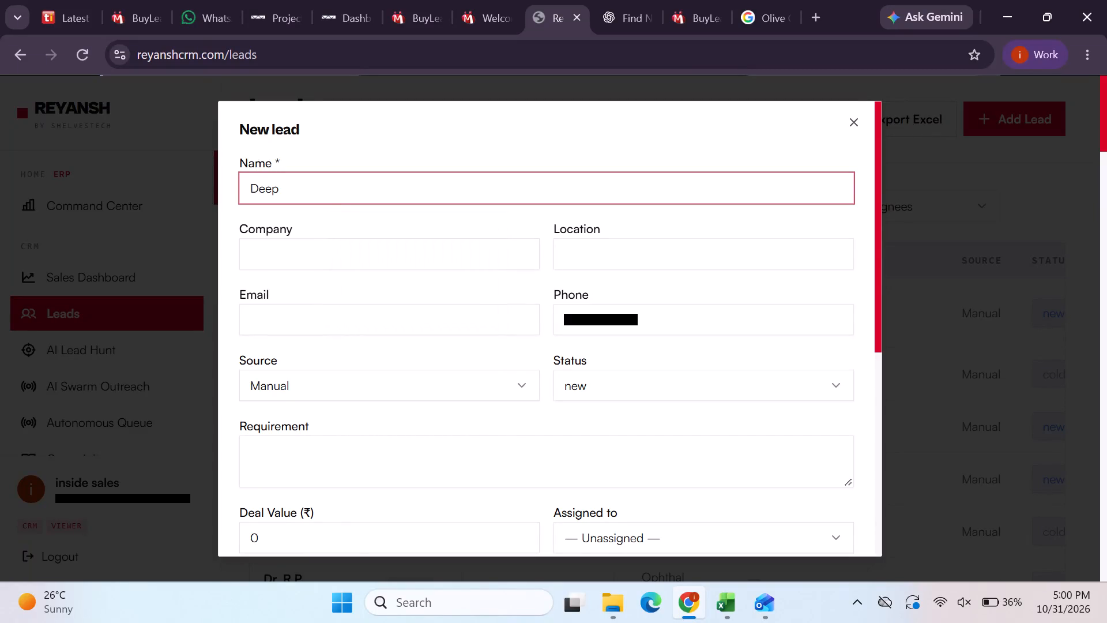
Complete the contact's full name in the new lead and set its Location to "Assam , India".
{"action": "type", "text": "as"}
{"action": "left_click", "coordinate": [583, 261]}
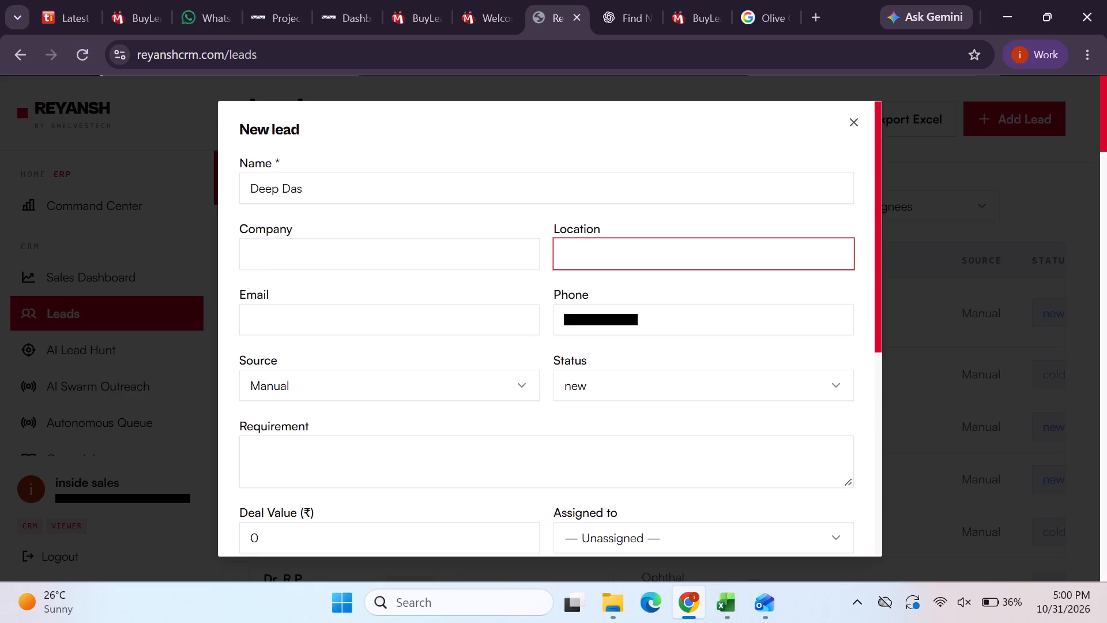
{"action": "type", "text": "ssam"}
Complete the new lead's location as "Assam , India" and set its company to "Unknown".
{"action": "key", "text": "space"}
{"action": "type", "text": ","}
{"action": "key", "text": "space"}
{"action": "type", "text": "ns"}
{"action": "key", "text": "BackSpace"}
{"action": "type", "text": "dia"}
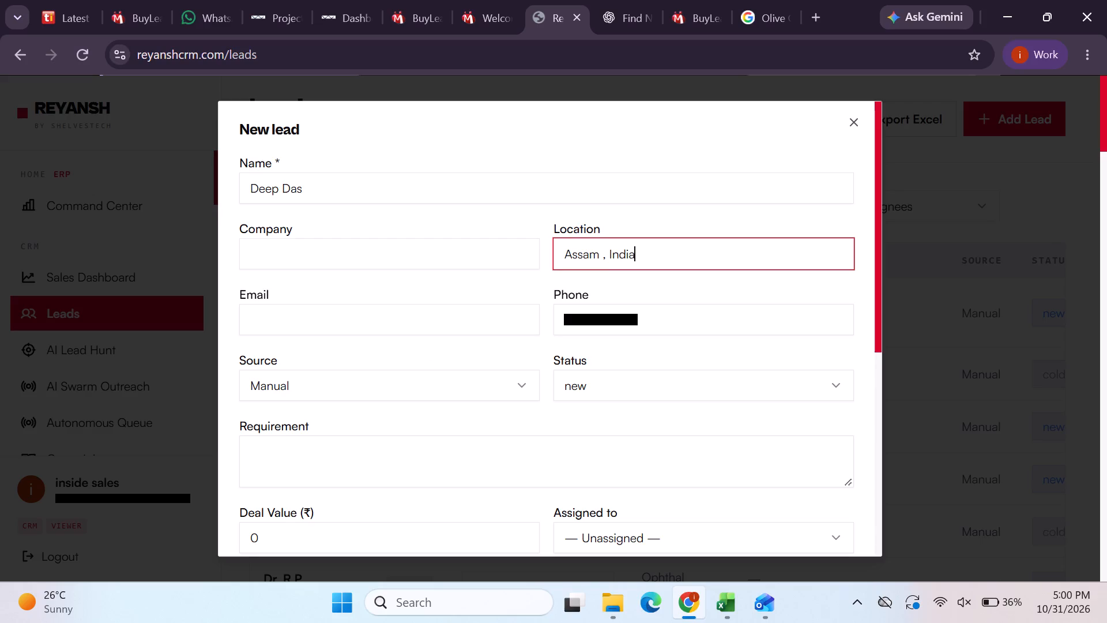
{"action": "left_click", "coordinate": [324, 250]}
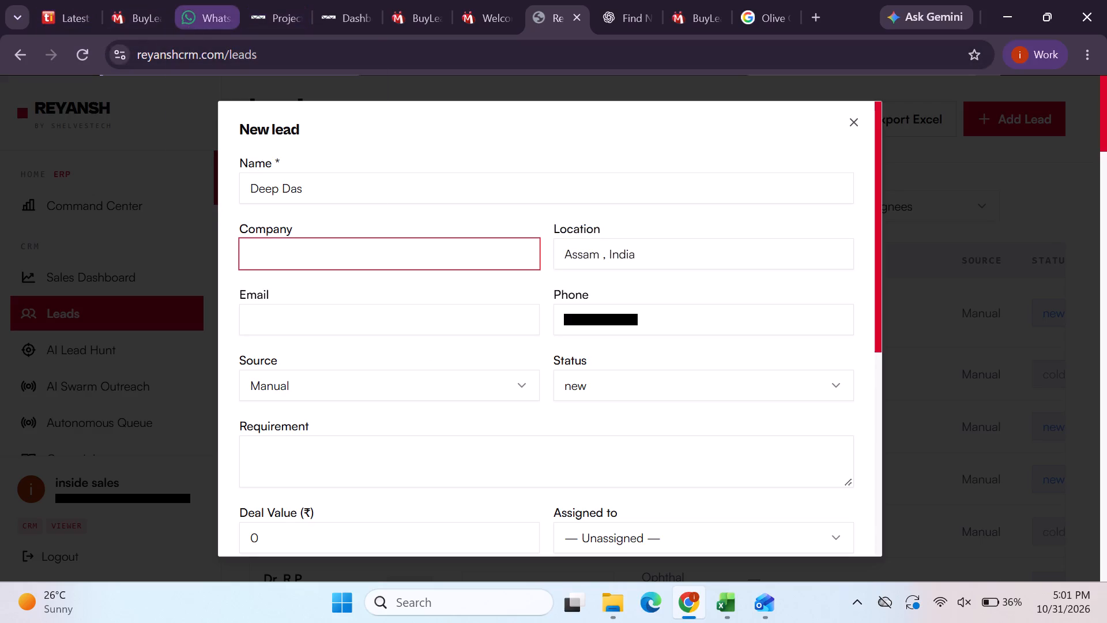
{"action": "left_click", "coordinate": [311, 257]}
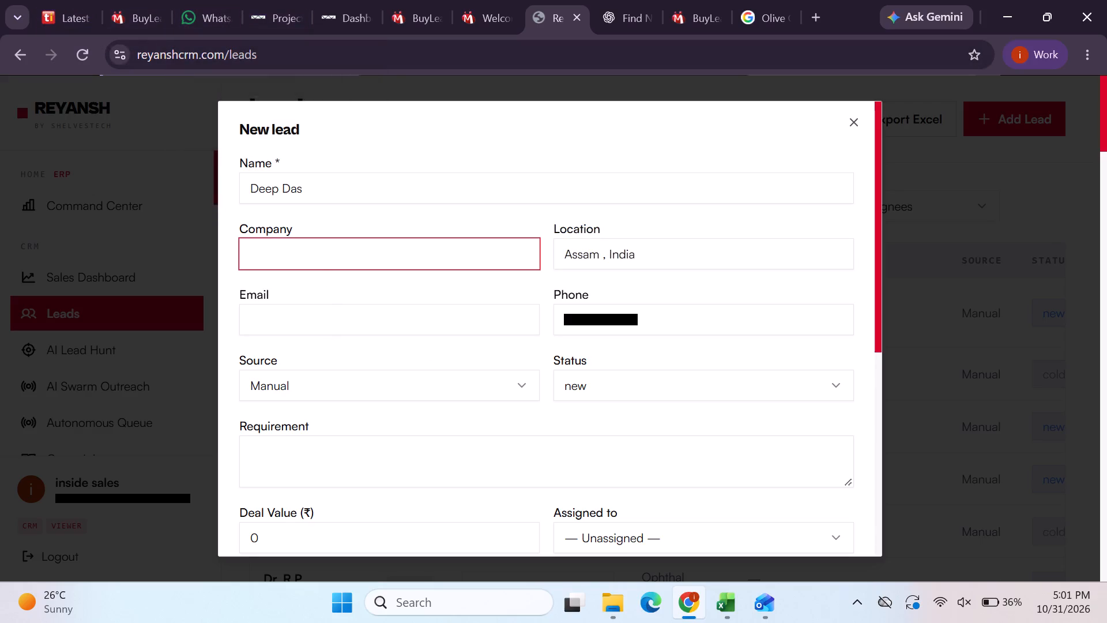
{"action": "key", "text": "u"}
{"action": "type", "text": "nknown"}
Fill in the new lead's requirement with "searching for Ambulance (No Response ,".
{"action": "left_click", "coordinate": [302, 460]}
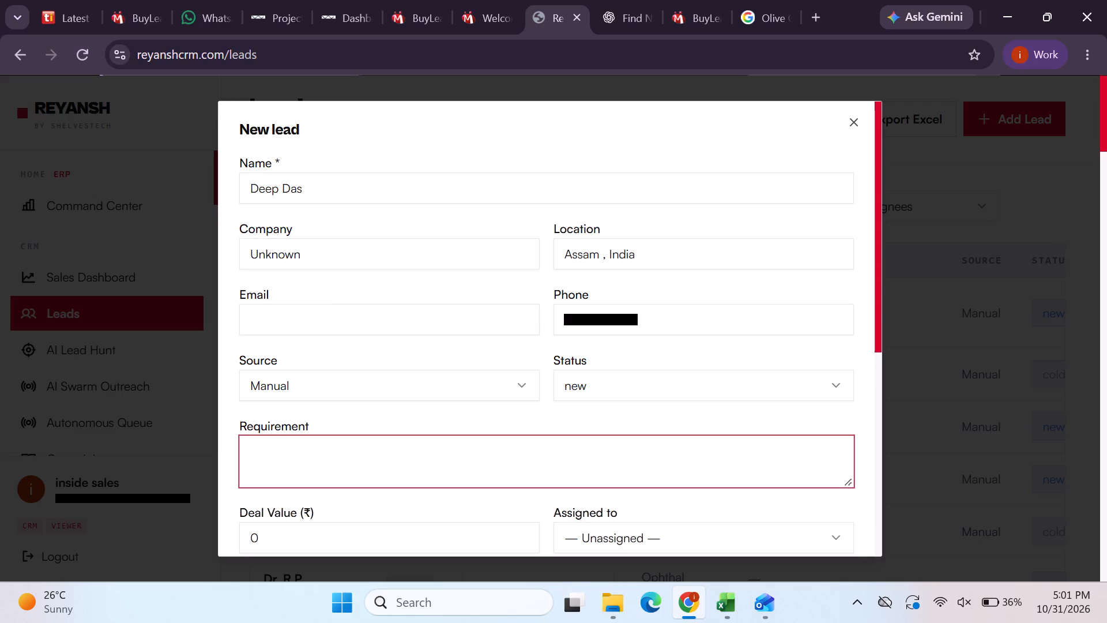
{"action": "type", "text": "searchin"}
{"action": "type", "text": "g"}
{"action": "key", "text": "space"}
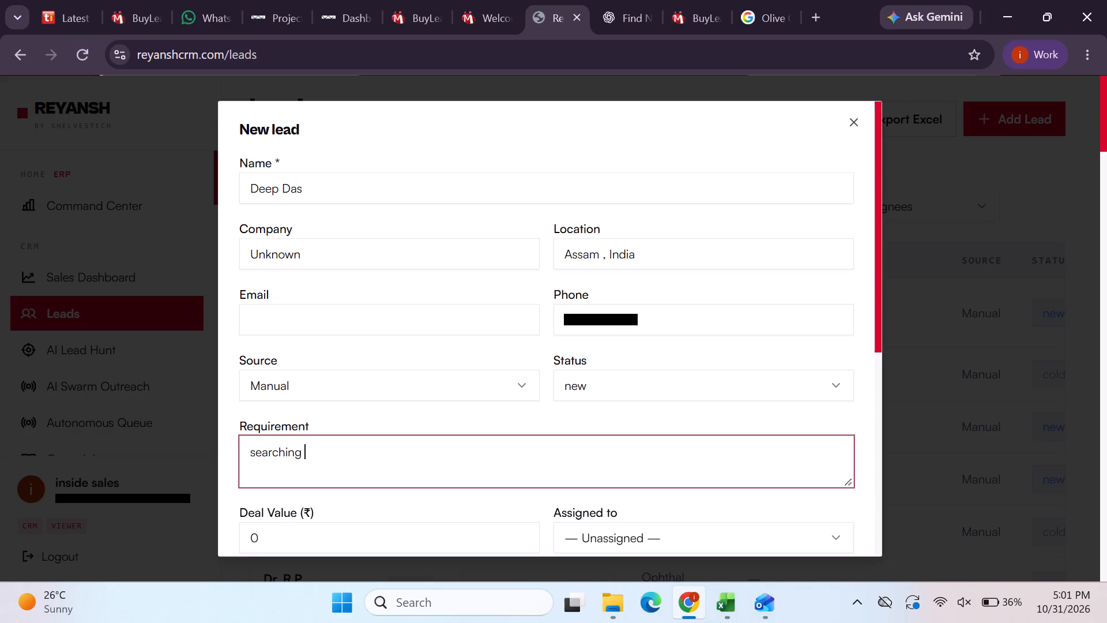
{"action": "type", "text": "for"}
{"action": "key", "text": "space"}
{"action": "type", "text": "mbulance"}
{"action": "key", "text": "space"}
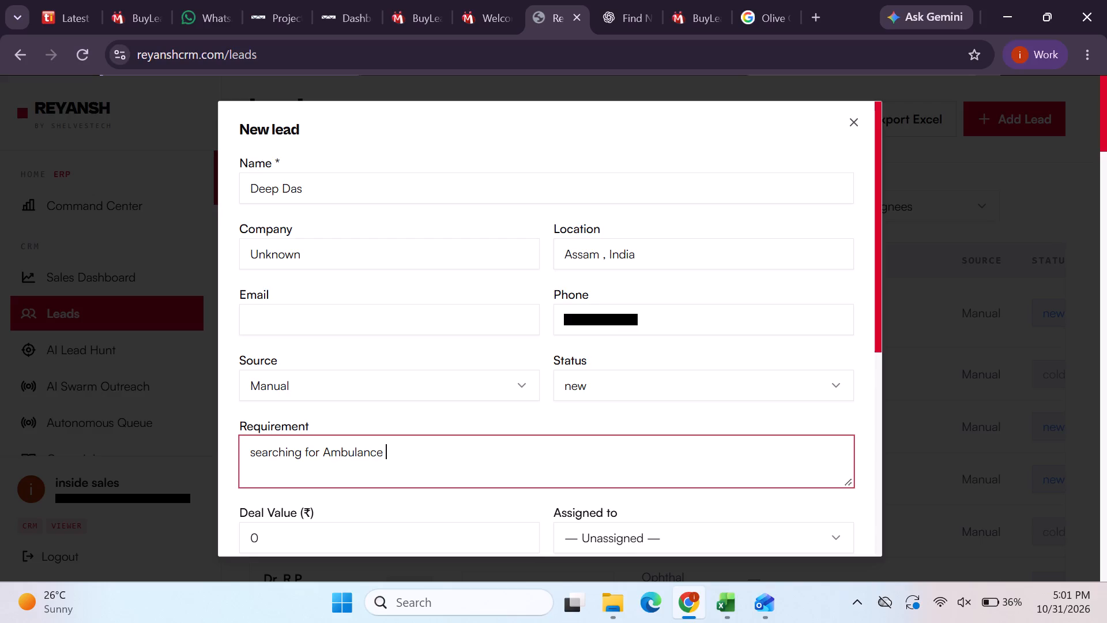
{"action": "key", "text": "shift+parenleft"}
{"action": "key", "text": "n"}
{"action": "type", "text": "o"}
{"action": "key", "text": "space"}
{"action": "key", "text": "r"}
{"action": "type", "text": "es"}
{"action": "type", "text": "ponse"}
{"action": "key", "text": "space"}
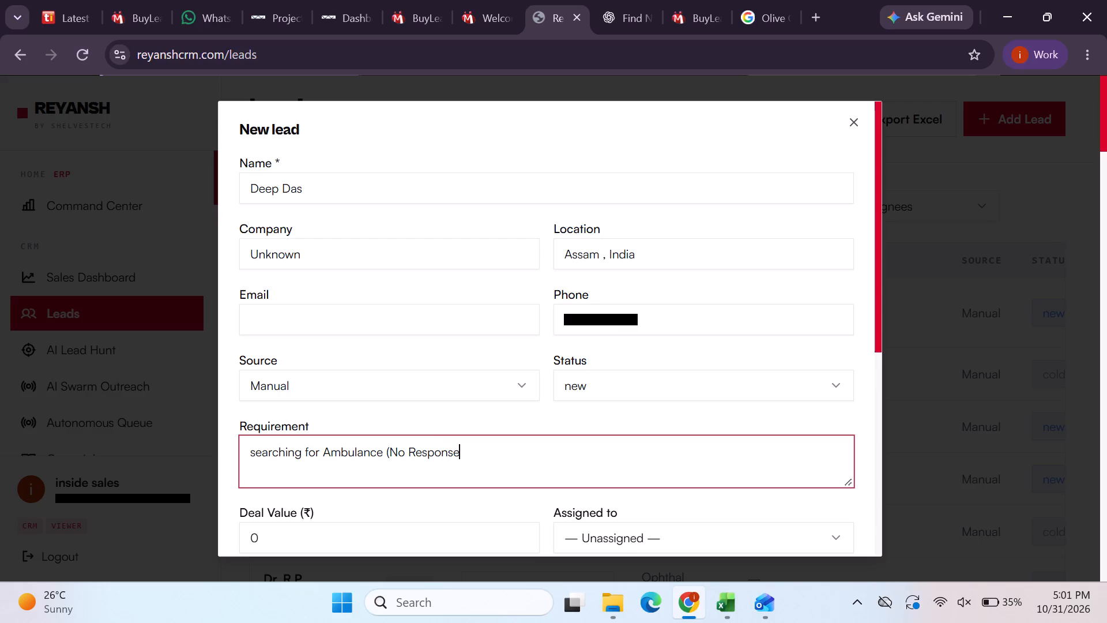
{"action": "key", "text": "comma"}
Complete the new lead's requirement so it reads "searching for Ambulance (No Response in Call & WhatsApp)".
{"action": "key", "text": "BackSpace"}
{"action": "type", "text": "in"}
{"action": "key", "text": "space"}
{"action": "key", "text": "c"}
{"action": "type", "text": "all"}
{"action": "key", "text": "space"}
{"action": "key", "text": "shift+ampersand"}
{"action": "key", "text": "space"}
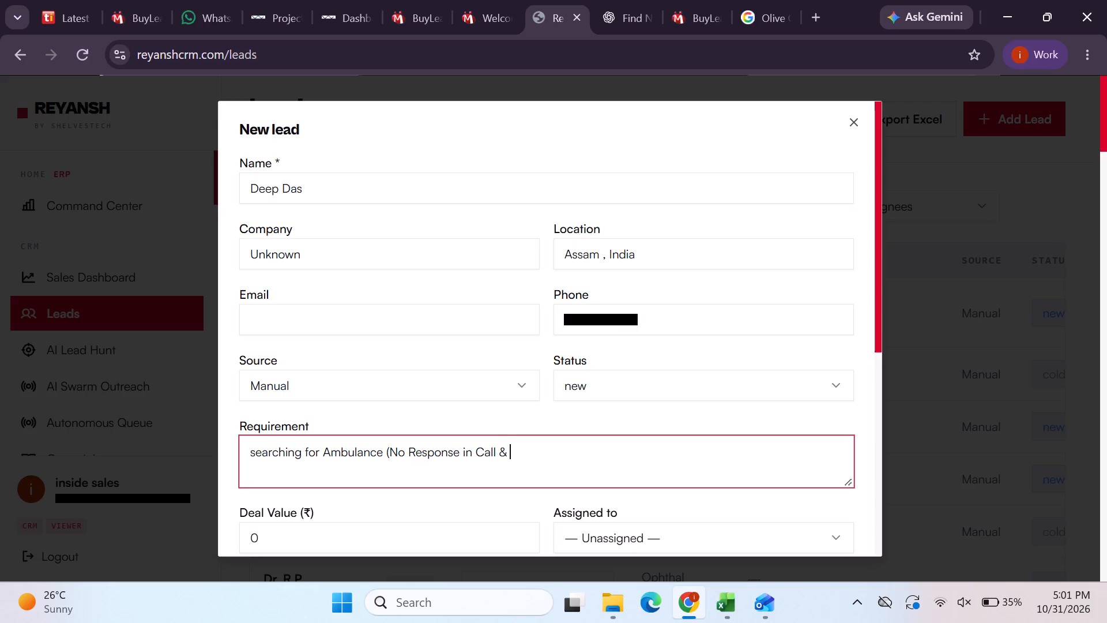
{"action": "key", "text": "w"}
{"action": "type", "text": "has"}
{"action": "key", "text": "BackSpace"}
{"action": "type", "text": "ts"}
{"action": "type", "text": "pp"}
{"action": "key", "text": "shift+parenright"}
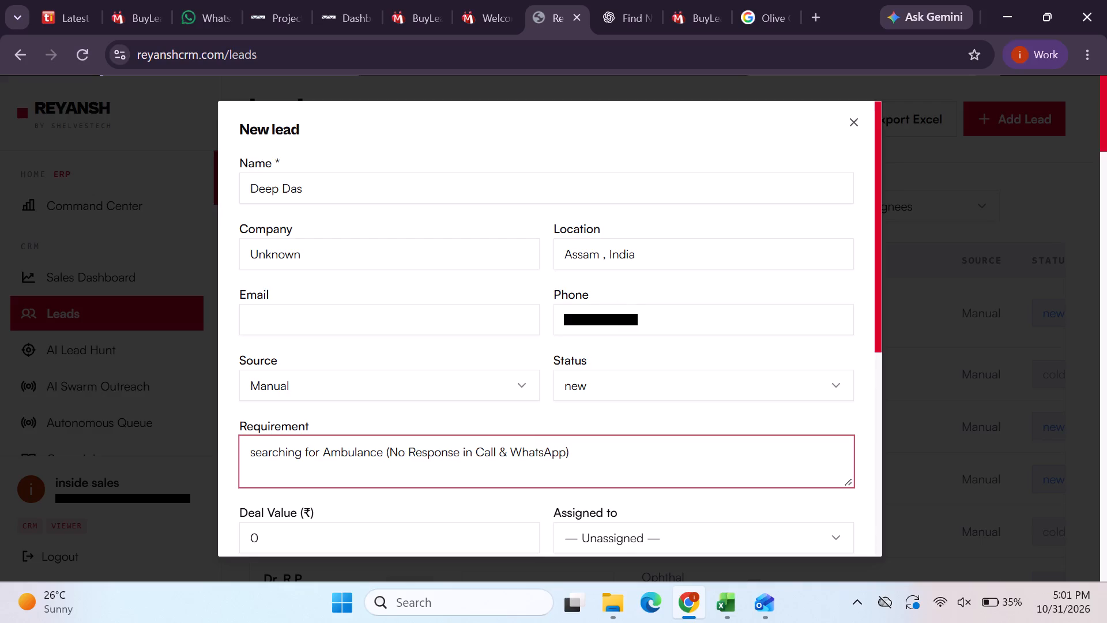
Check the remaining fields of the new lead form and add the lead to the Leads list.
{"action": "scroll", "coordinate": [704, 309], "scroll_direction": "down", "scroll_amount": 1}
{"action": "scroll", "coordinate": [721, 309], "scroll_direction": "up", "scroll_amount": 2}
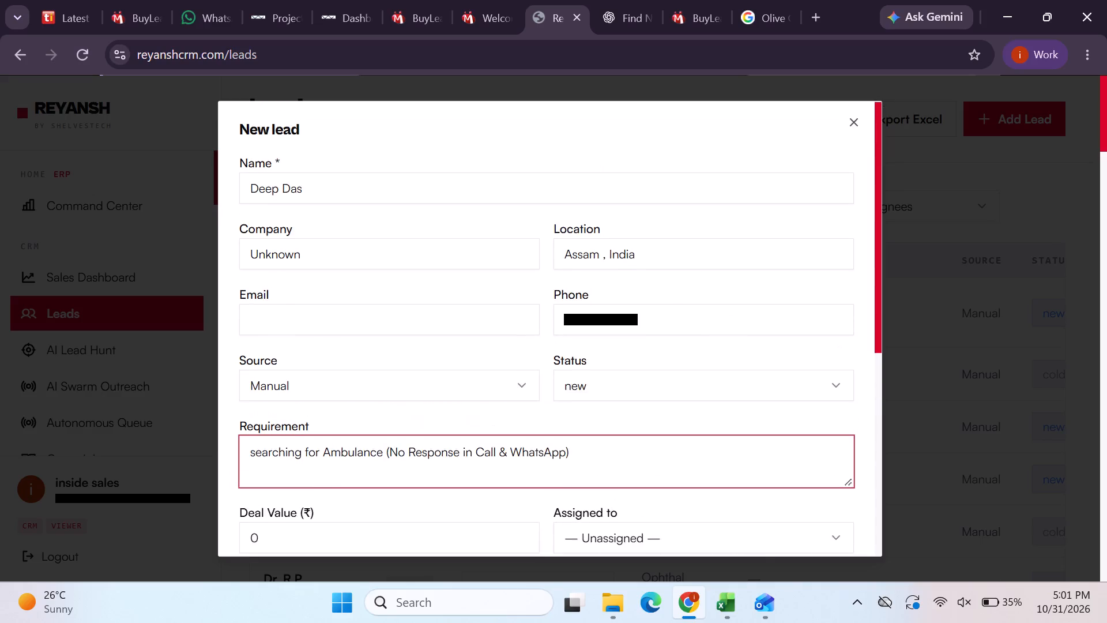
{"action": "scroll", "coordinate": [743, 305], "scroll_direction": "up", "scroll_amount": 1}
{"action": "scroll", "coordinate": [743, 305], "scroll_direction": "down", "scroll_amount": 3}
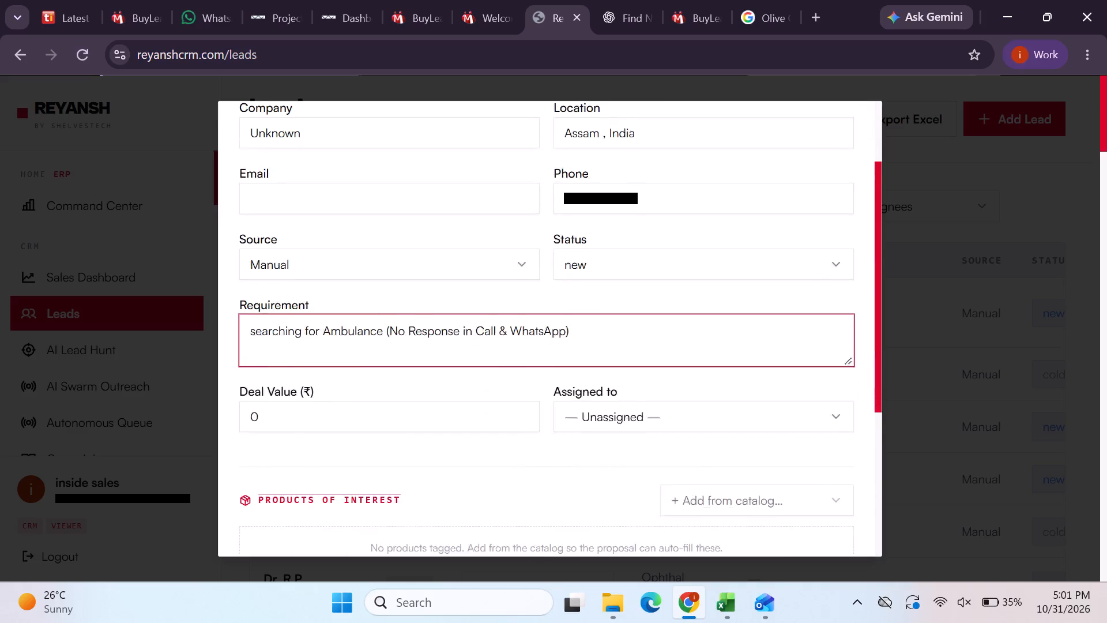
{"action": "scroll", "coordinate": [743, 305], "scroll_direction": "down", "scroll_amount": 6}
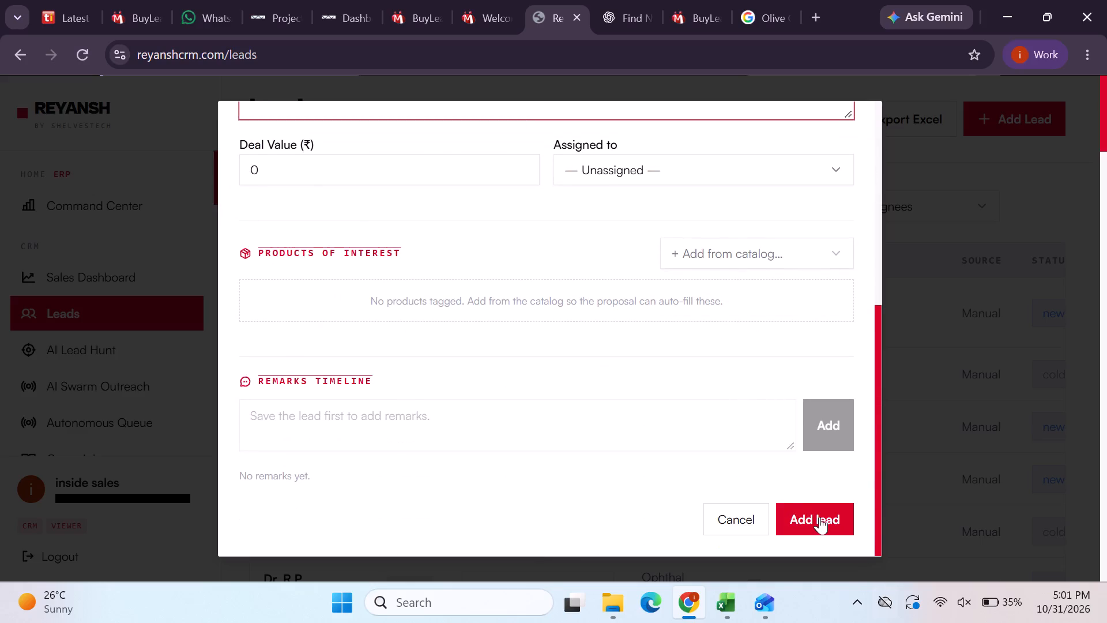
{"action": "left_click", "coordinate": [820, 524]}
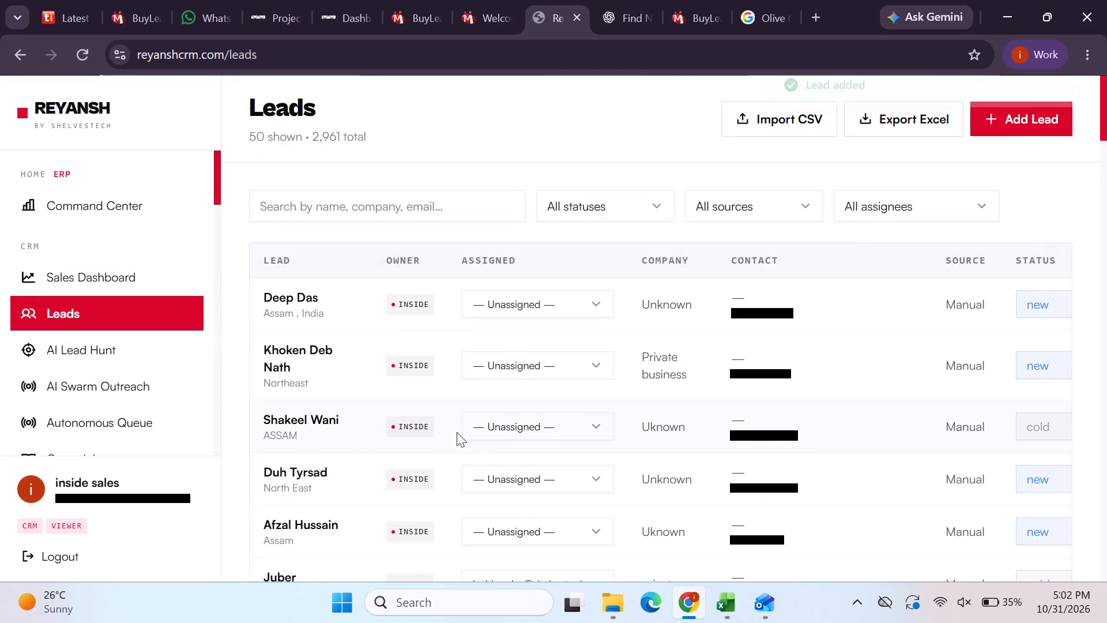
Review the newly added lead and the assignment, company, source and status of the other recent entries in the Leads list.
{"action": "scroll", "coordinate": [440, 399], "scroll_direction": "down", "scroll_amount": 2}
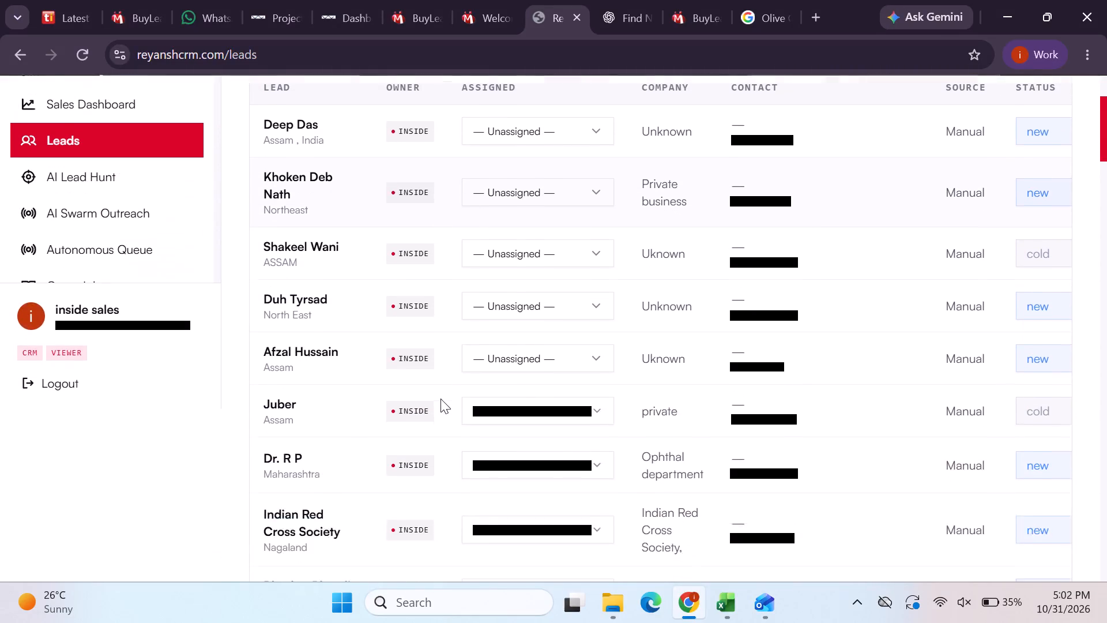
{"action": "scroll", "coordinate": [440, 399], "scroll_direction": "down", "scroll_amount": 2}
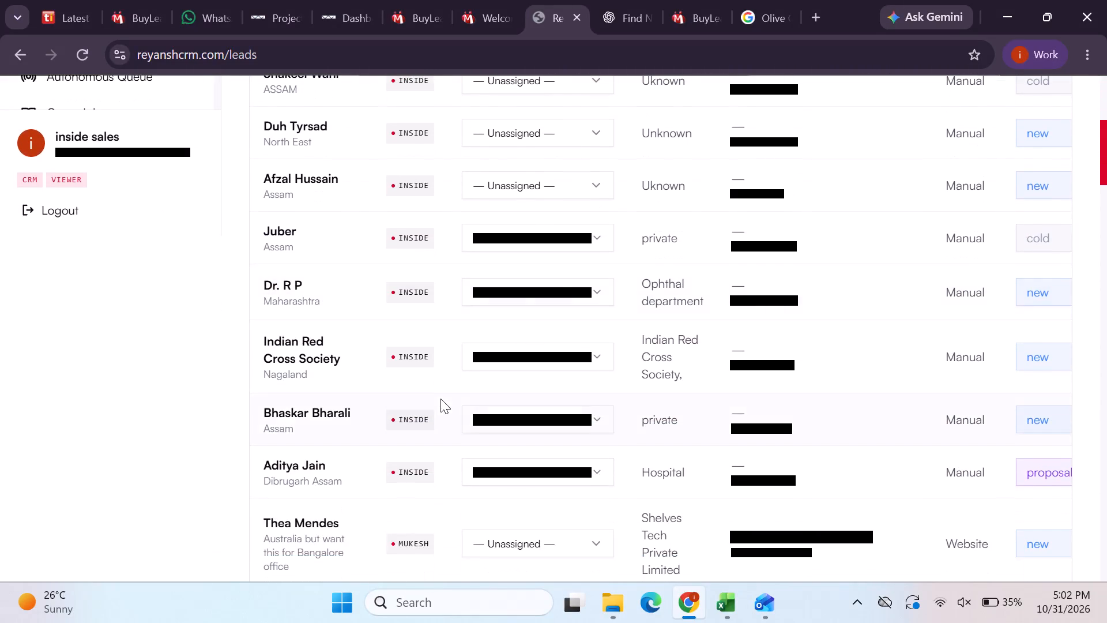
{"action": "scroll", "coordinate": [440, 399], "scroll_direction": "down", "scroll_amount": 1}
{"action": "scroll", "coordinate": [440, 399], "scroll_direction": "up", "scroll_amount": 3}
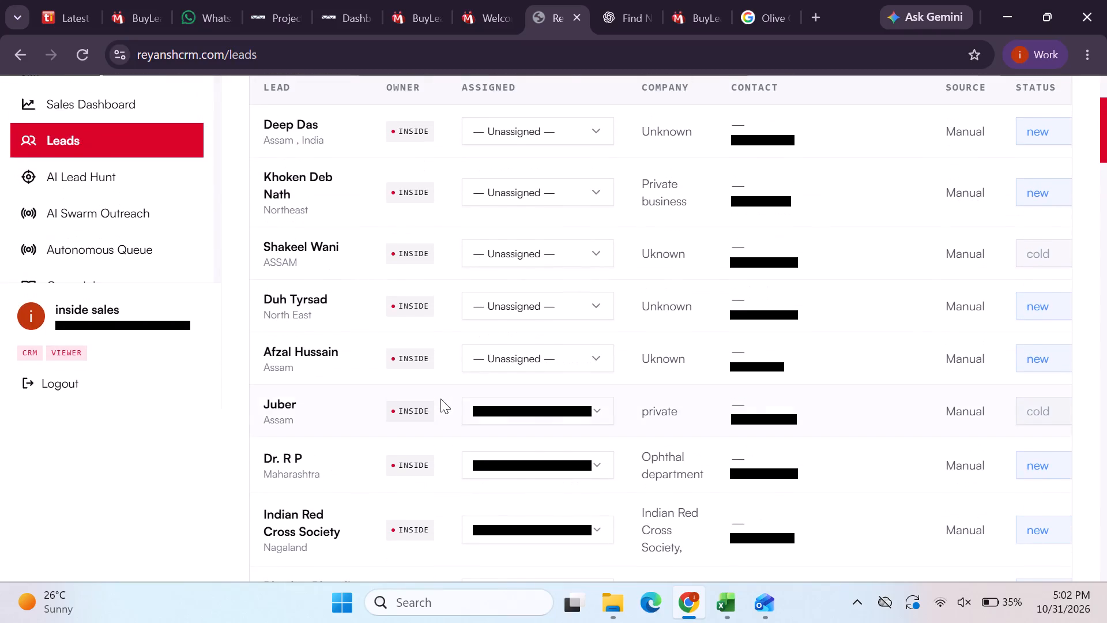
{"action": "scroll", "coordinate": [440, 399], "scroll_direction": "up", "scroll_amount": 4}
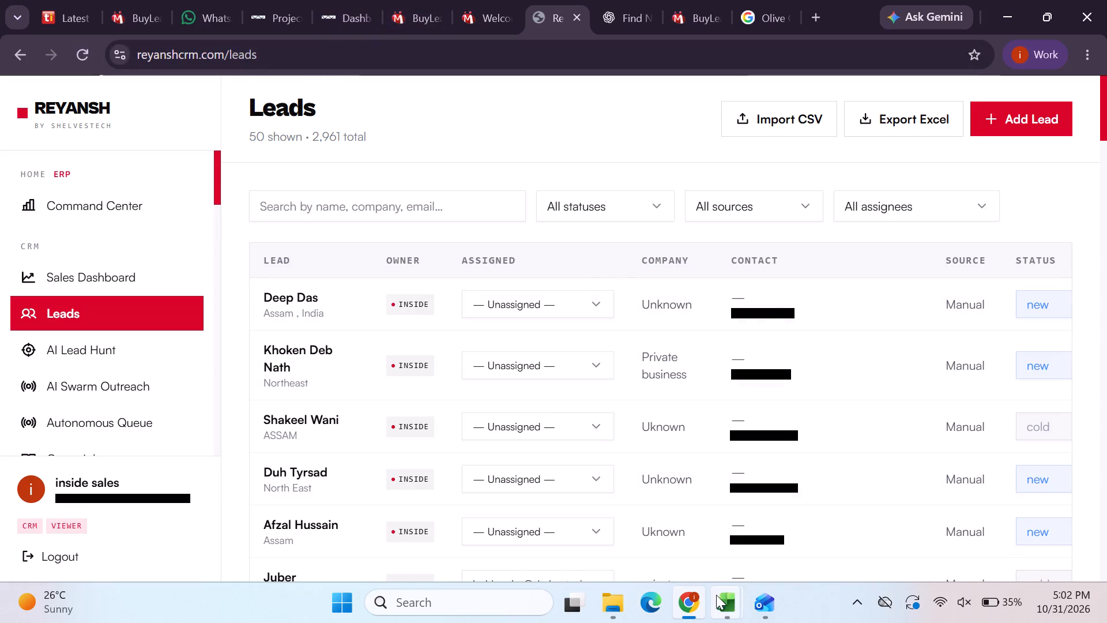
Switch to the lead_contacts workbook in Excel and shade row 6 of the Ambulance sheet with the light pink fill.
{"action": "left_click", "coordinate": [859, 539]}
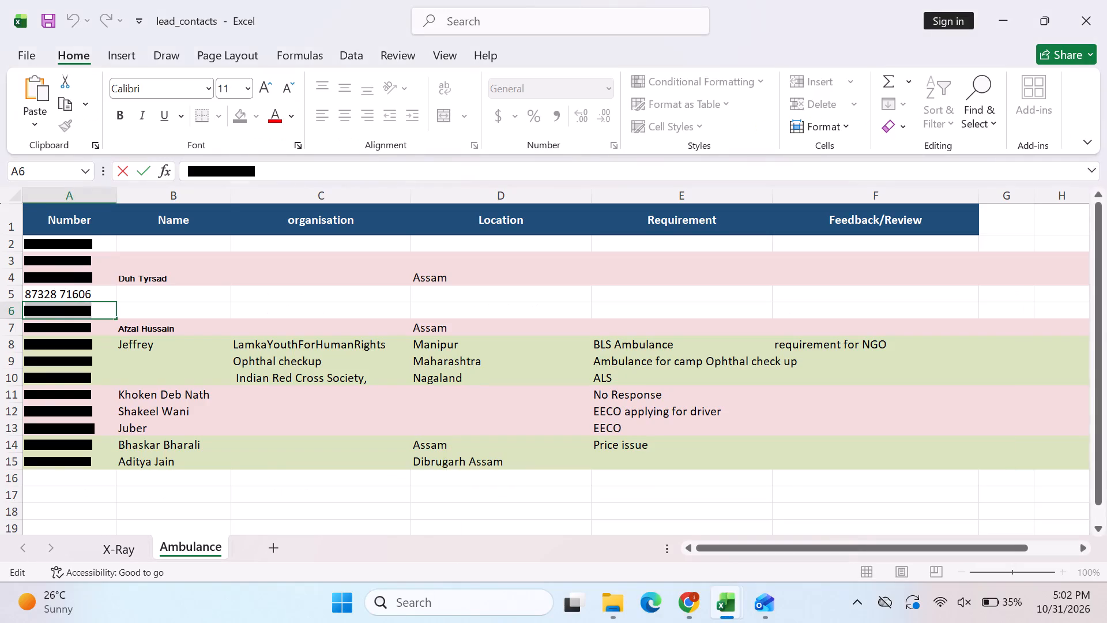
{"action": "left_click", "coordinate": [130, 361]}
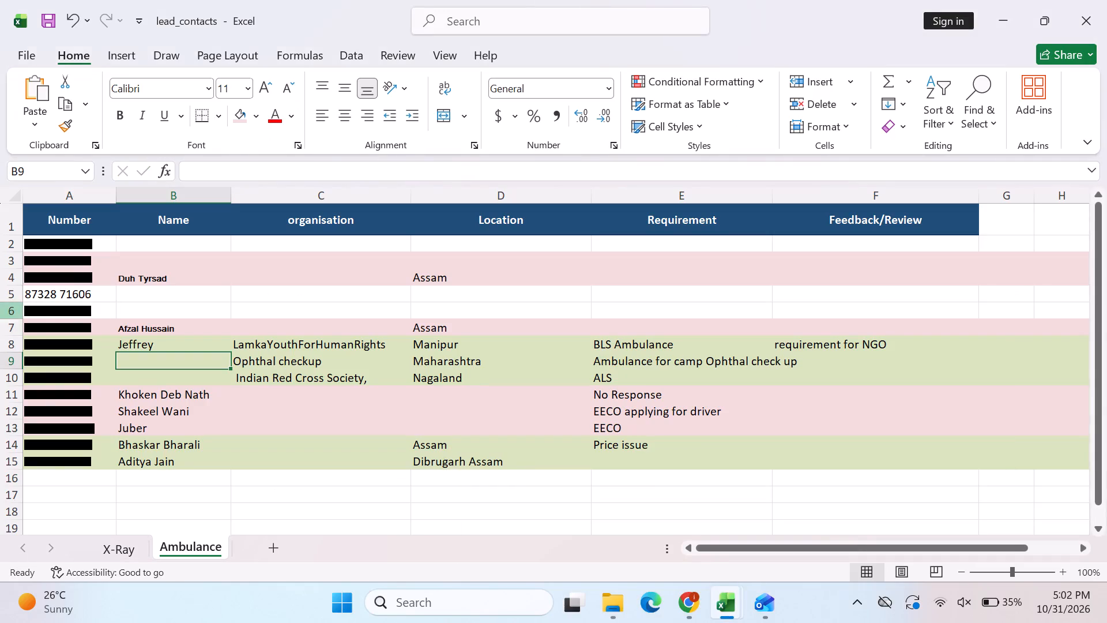
{"action": "left_click", "coordinate": [7, 309]}
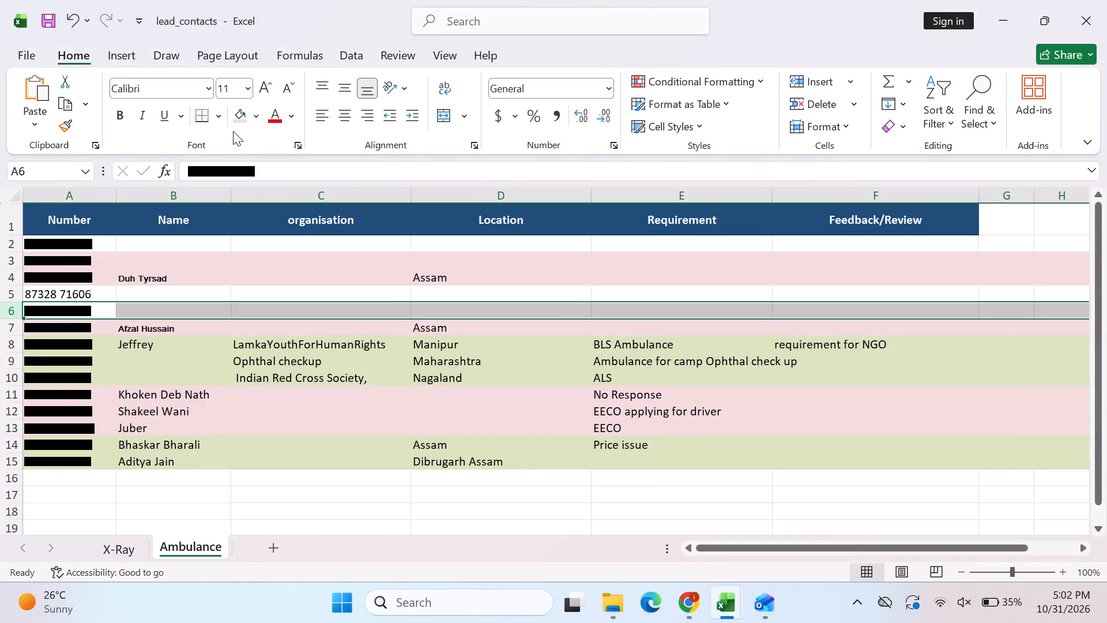
{"action": "left_click", "coordinate": [235, 122]}
{"action": "left_click", "coordinate": [302, 399]}
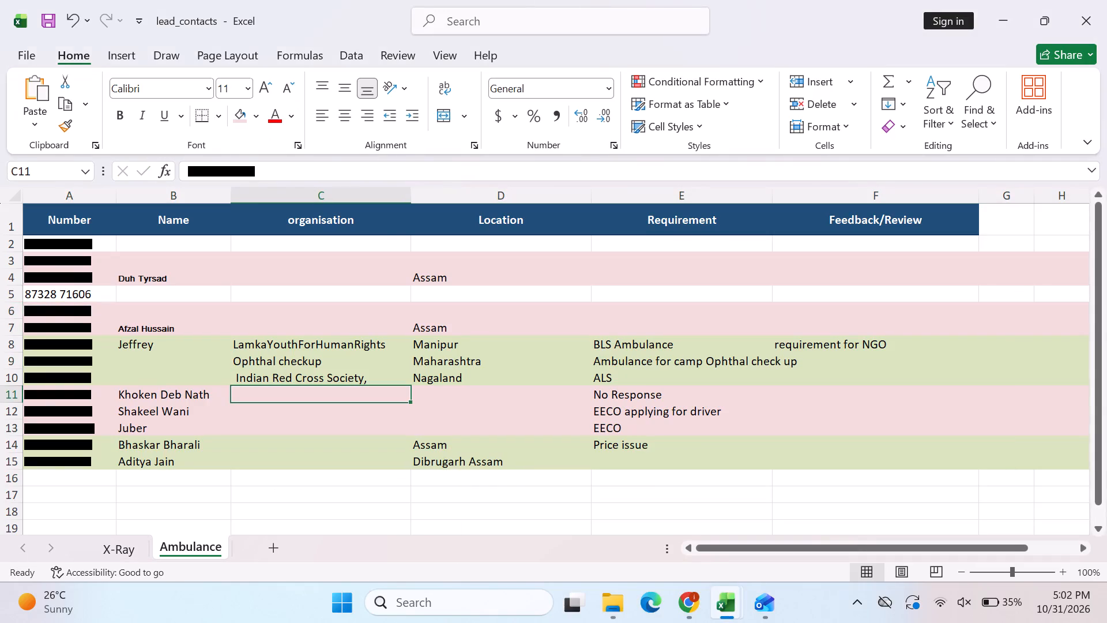
Copy the full contact number from the Number cell in row 5 of the Ambulance sheet.
{"action": "left_click", "coordinate": [7, 292]}
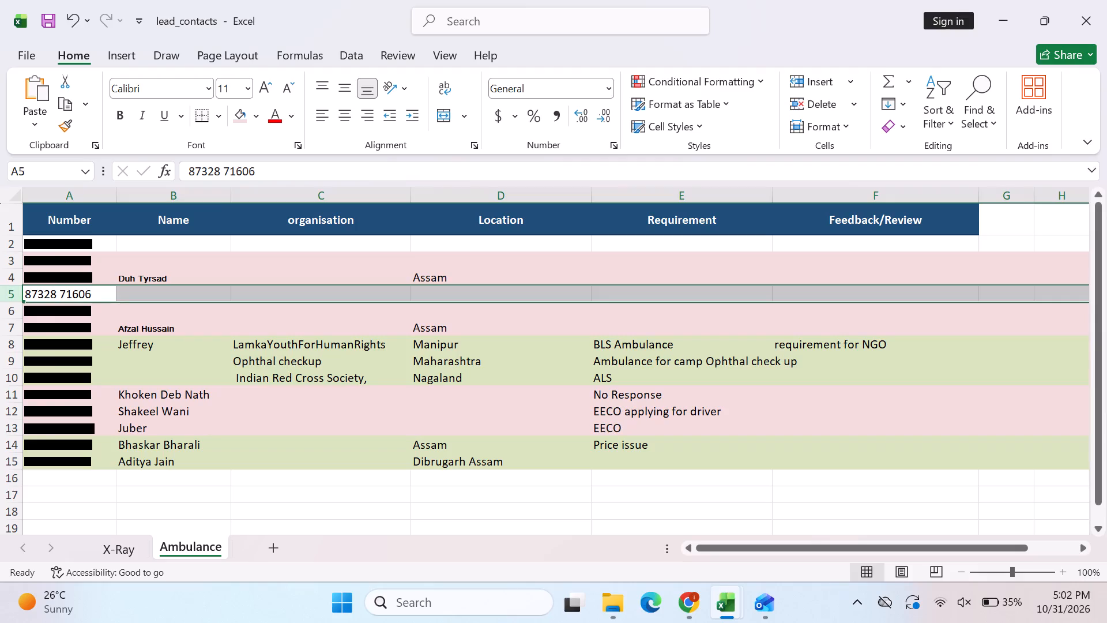
{"action": "double_click", "coordinate": [40, 296]}
{"action": "left_click_drag", "start_coordinate": [26, 294], "coordinate": [94, 305]}
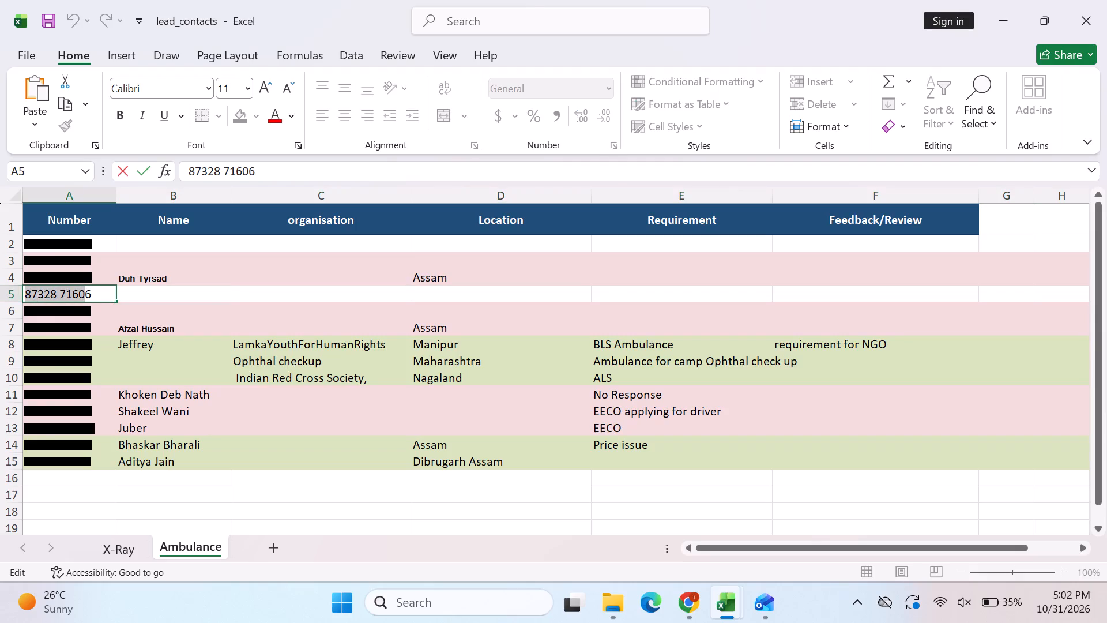
{"action": "left_click_drag", "start_coordinate": [94, 305], "coordinate": [97, 305]}
{"action": "key", "text": "ctrl+c"}
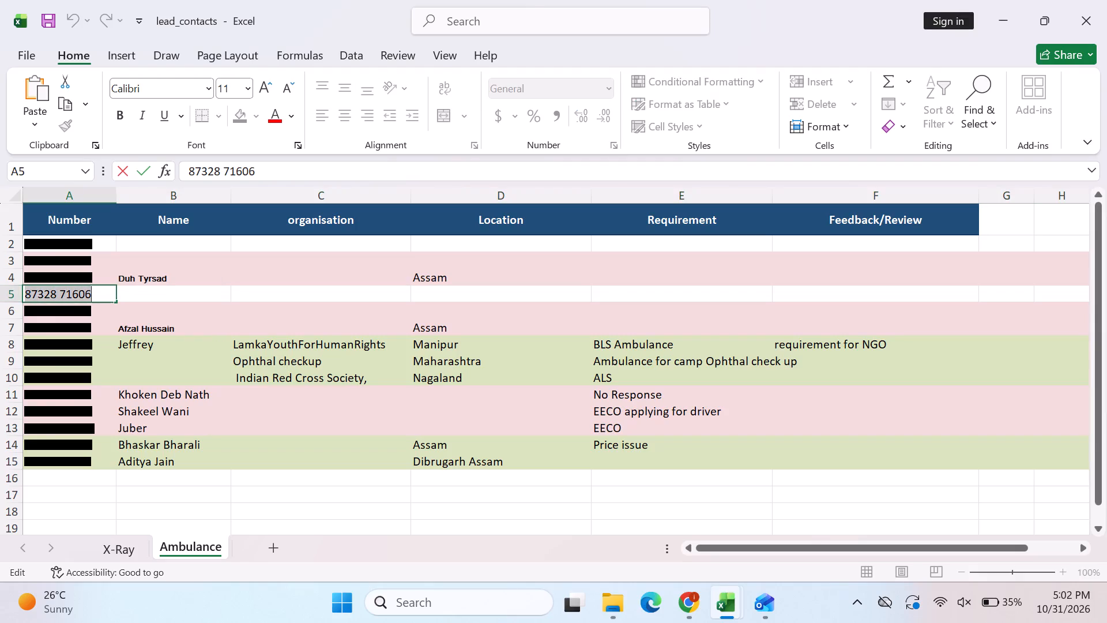
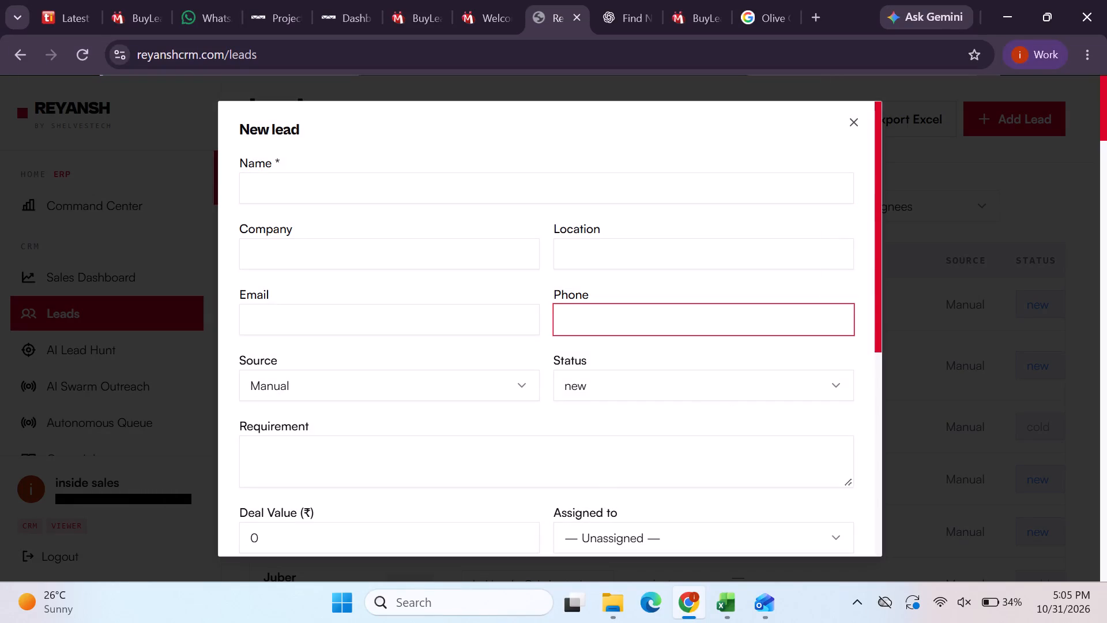
Fill in the new lead's phone number with the copied contact number and enter the contact's name.
{"action": "key", "text": "ctrl+v"}
{"action": "left_click", "coordinate": [346, 186]}
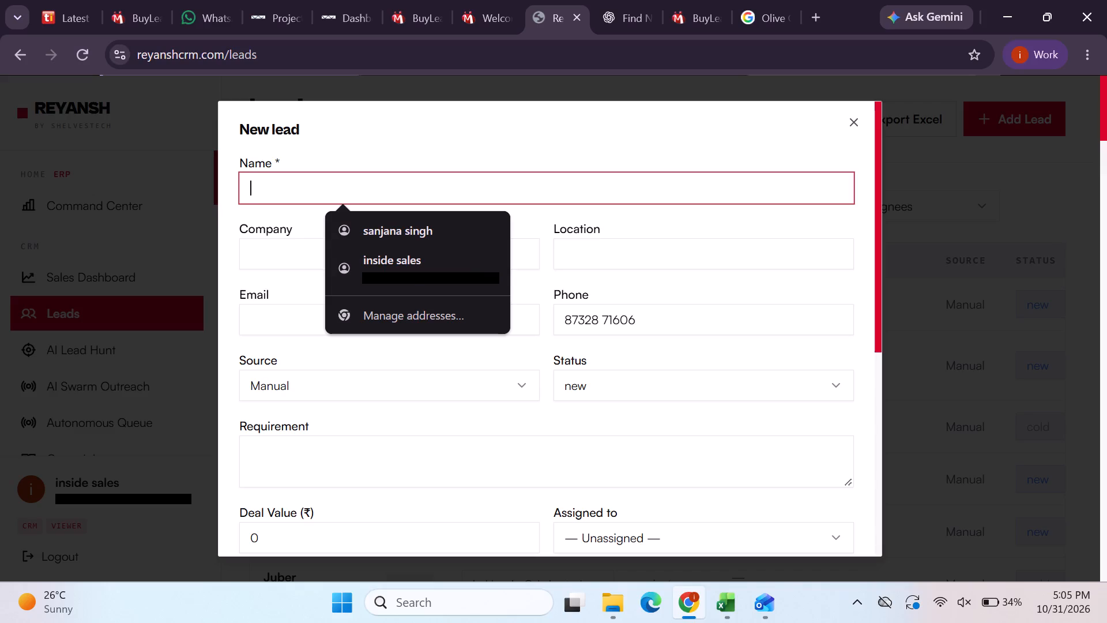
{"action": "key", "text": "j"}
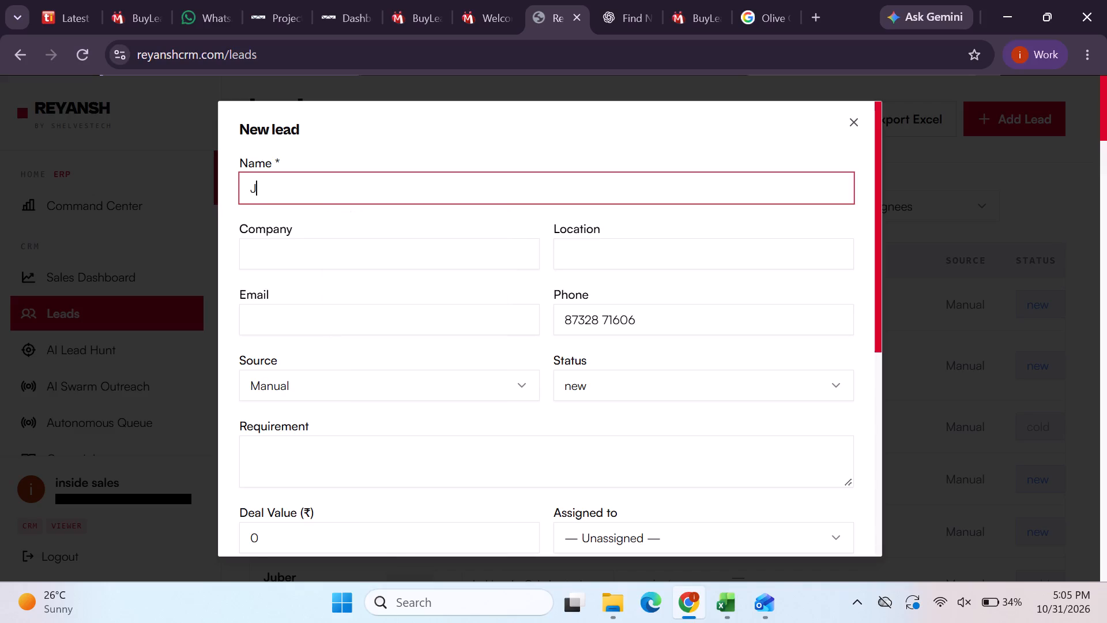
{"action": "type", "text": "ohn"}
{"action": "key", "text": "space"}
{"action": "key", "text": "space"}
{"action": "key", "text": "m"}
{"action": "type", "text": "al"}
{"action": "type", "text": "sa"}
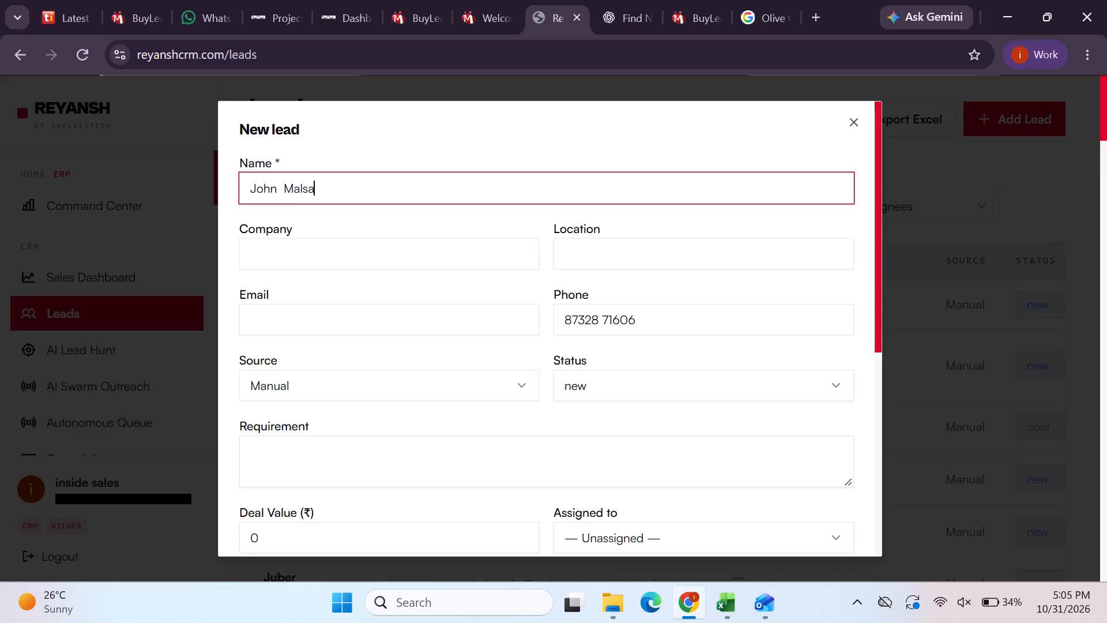
Complete the contact's surname in the new lead's name.
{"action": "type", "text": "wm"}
{"action": "left_click", "coordinate": [577, 256]}
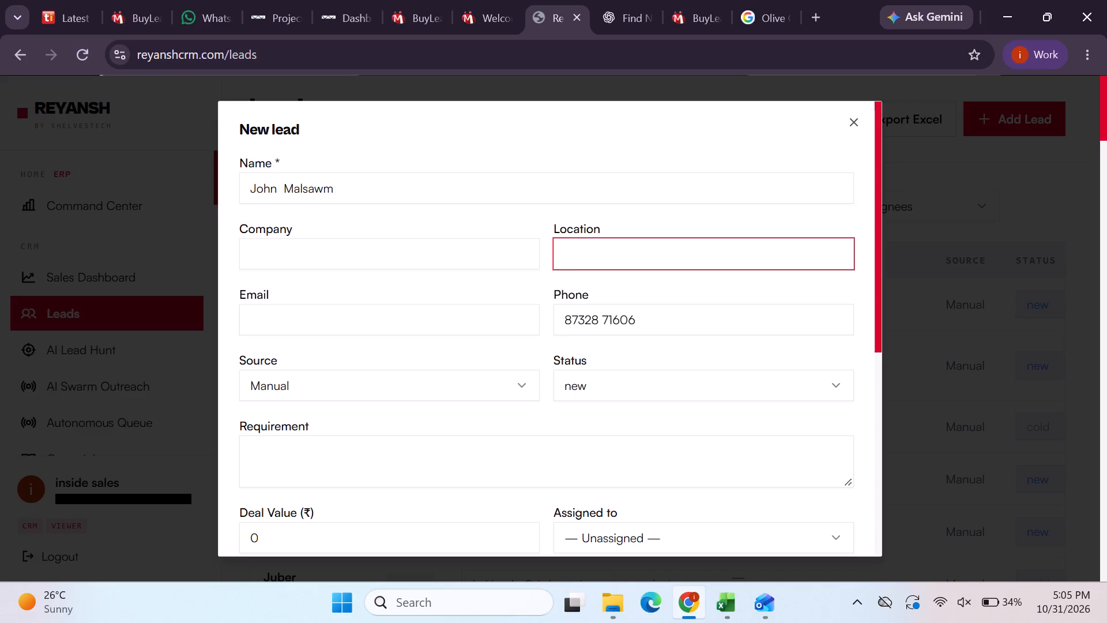
{"action": "left_click", "coordinate": [637, 21]}
{"action": "left_click", "coordinate": [581, 541]}
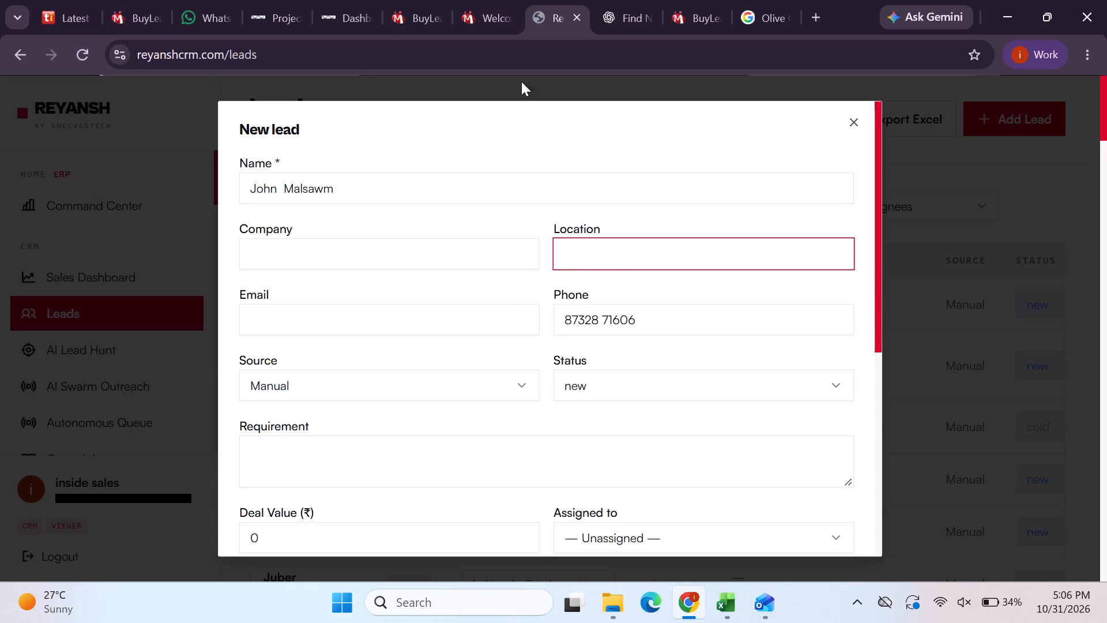
{"action": "left_click", "coordinate": [628, 22]}
{"action": "left_click_drag", "start_coordinate": [704, 463], "coordinate": [852, 458]}
{"action": "key", "text": "ctrl+c"}
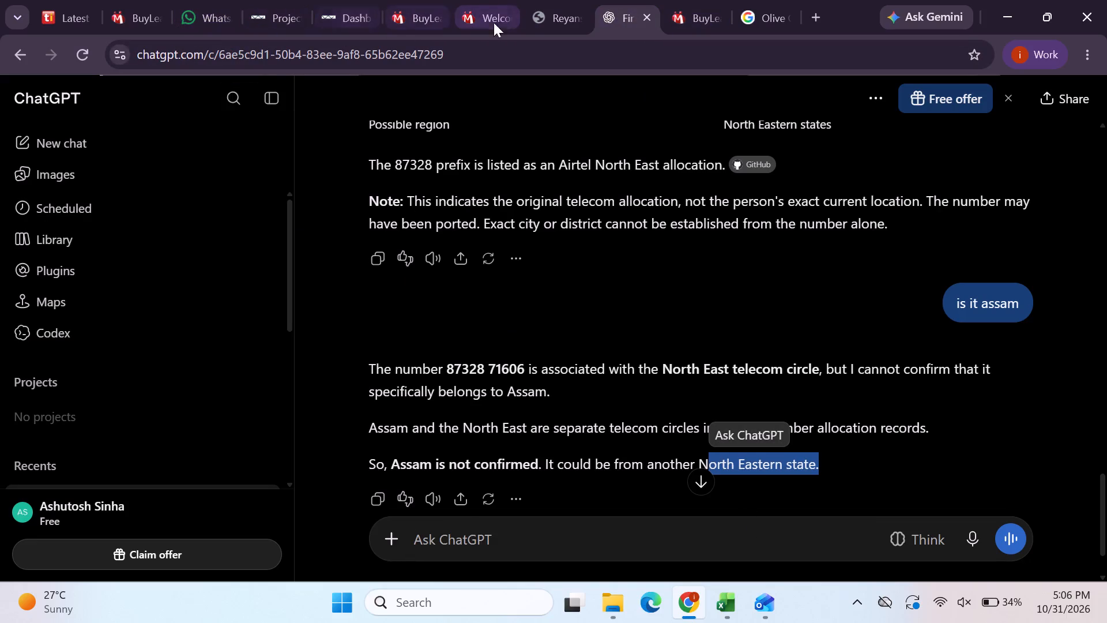
{"action": "left_click", "coordinate": [537, 17]}
{"action": "left_click", "coordinate": [583, 253]}
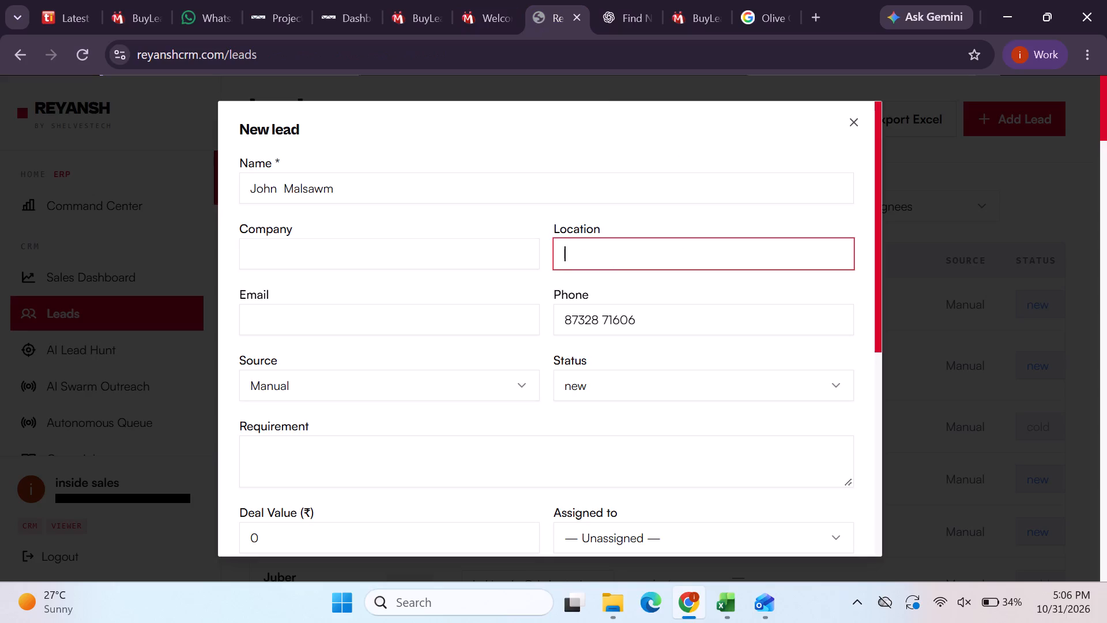
{"action": "key", "text": "ctrl+v"}
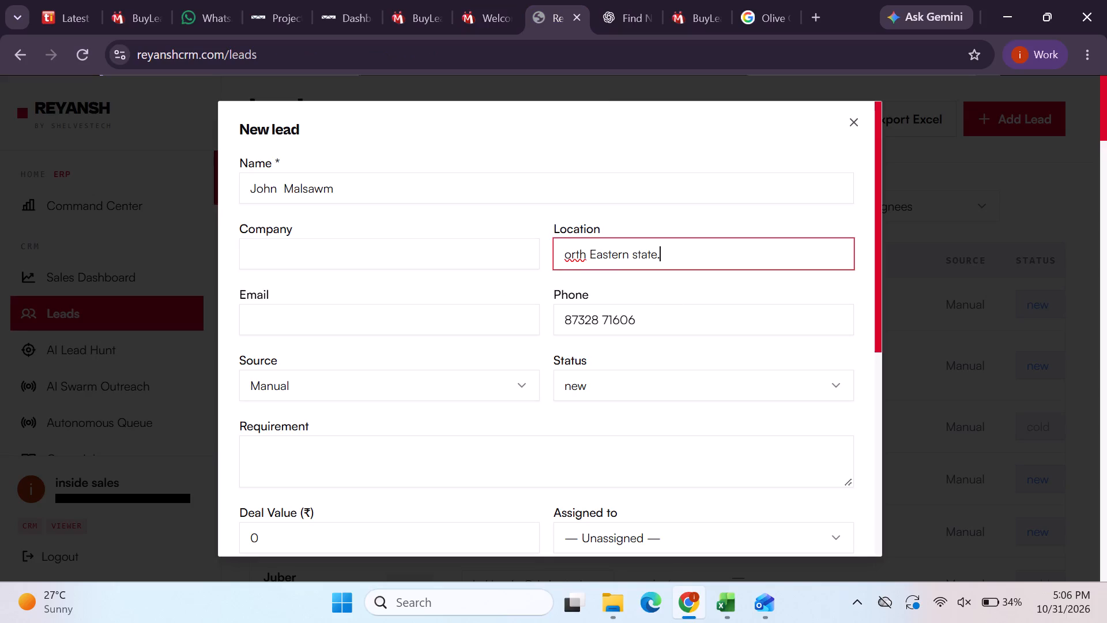
{"action": "left_click", "coordinate": [562, 260]}
{"action": "key", "text": "n"}
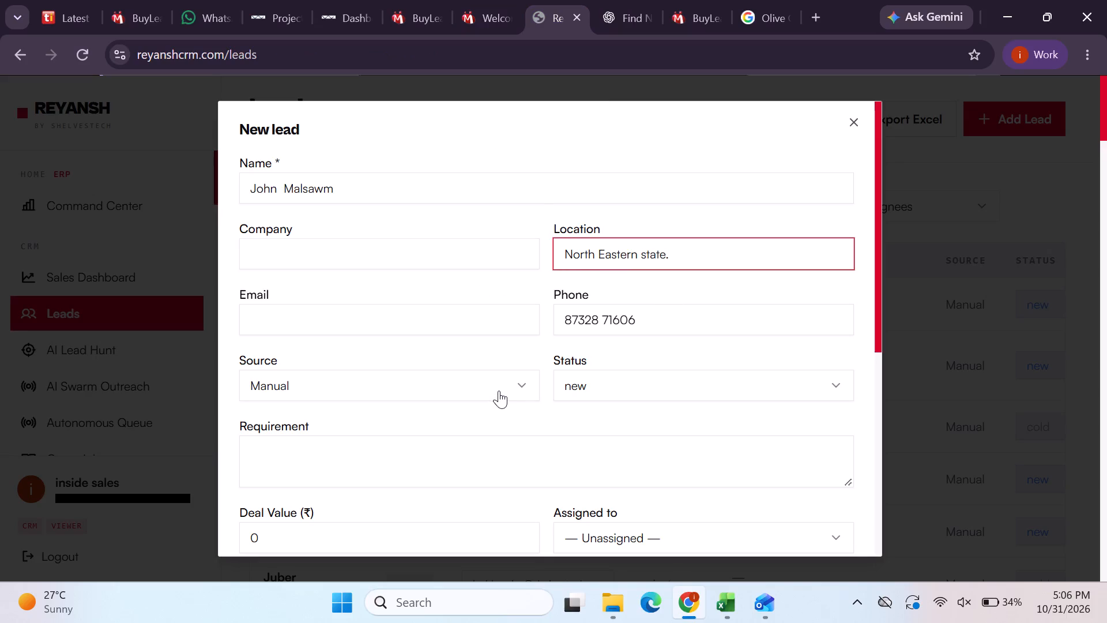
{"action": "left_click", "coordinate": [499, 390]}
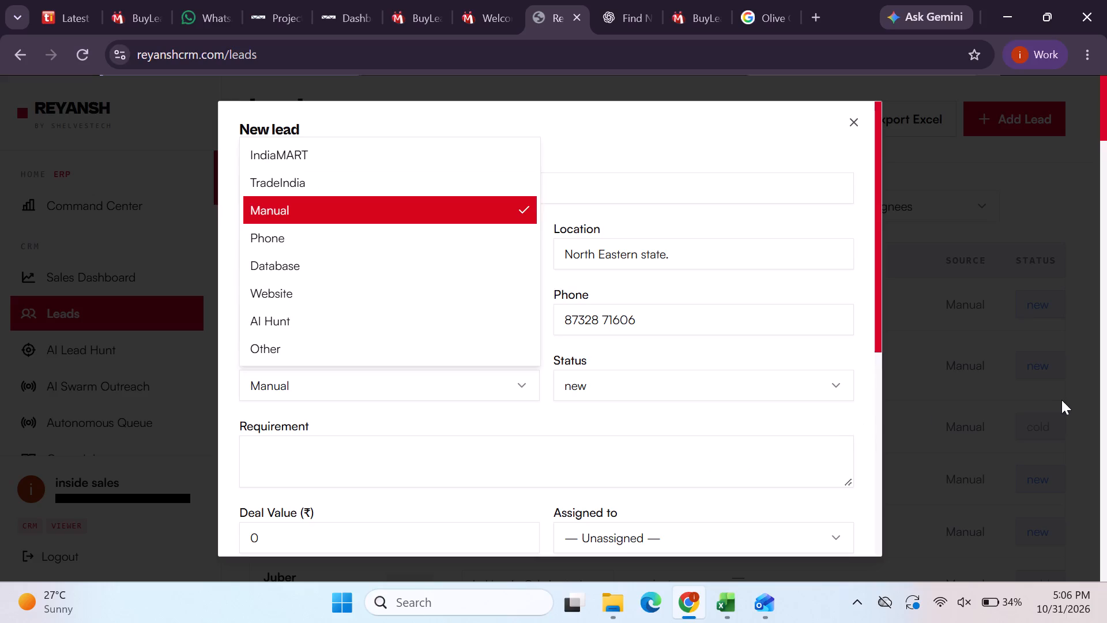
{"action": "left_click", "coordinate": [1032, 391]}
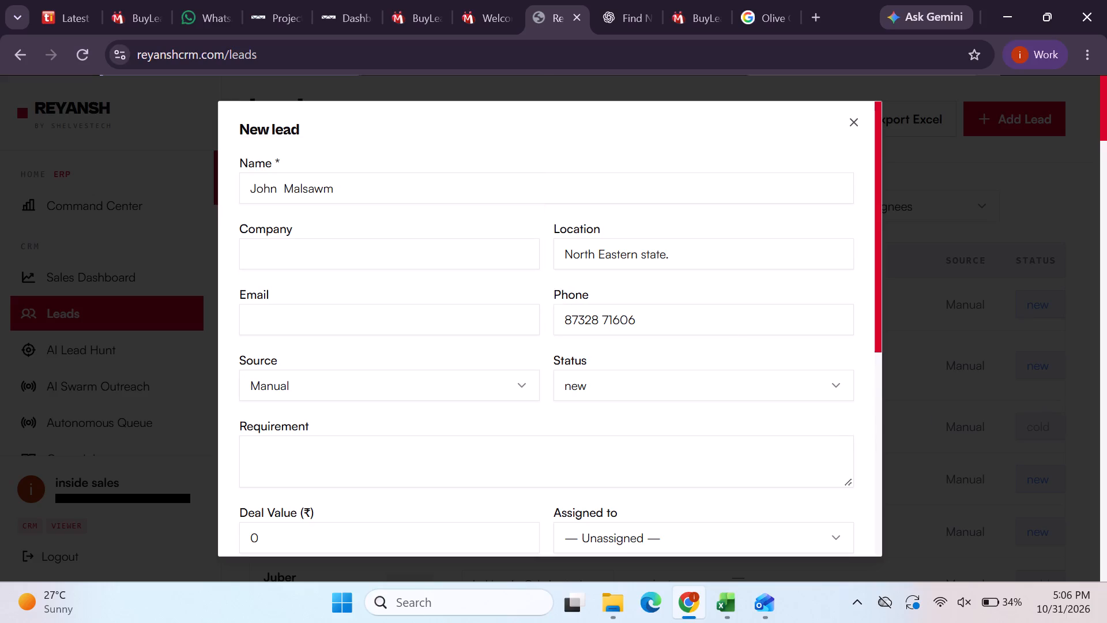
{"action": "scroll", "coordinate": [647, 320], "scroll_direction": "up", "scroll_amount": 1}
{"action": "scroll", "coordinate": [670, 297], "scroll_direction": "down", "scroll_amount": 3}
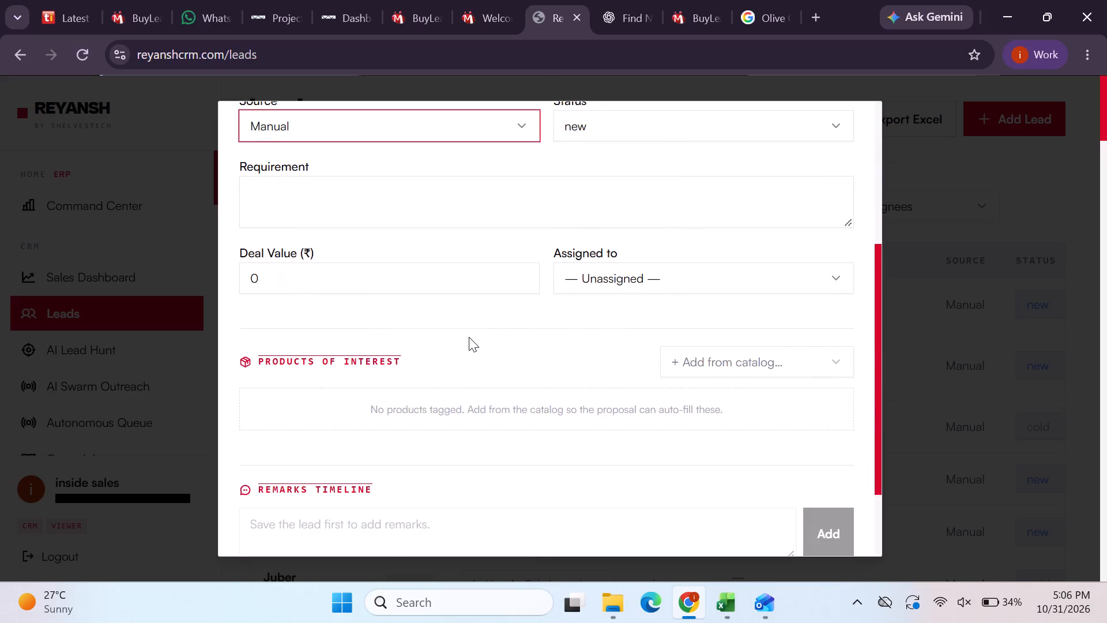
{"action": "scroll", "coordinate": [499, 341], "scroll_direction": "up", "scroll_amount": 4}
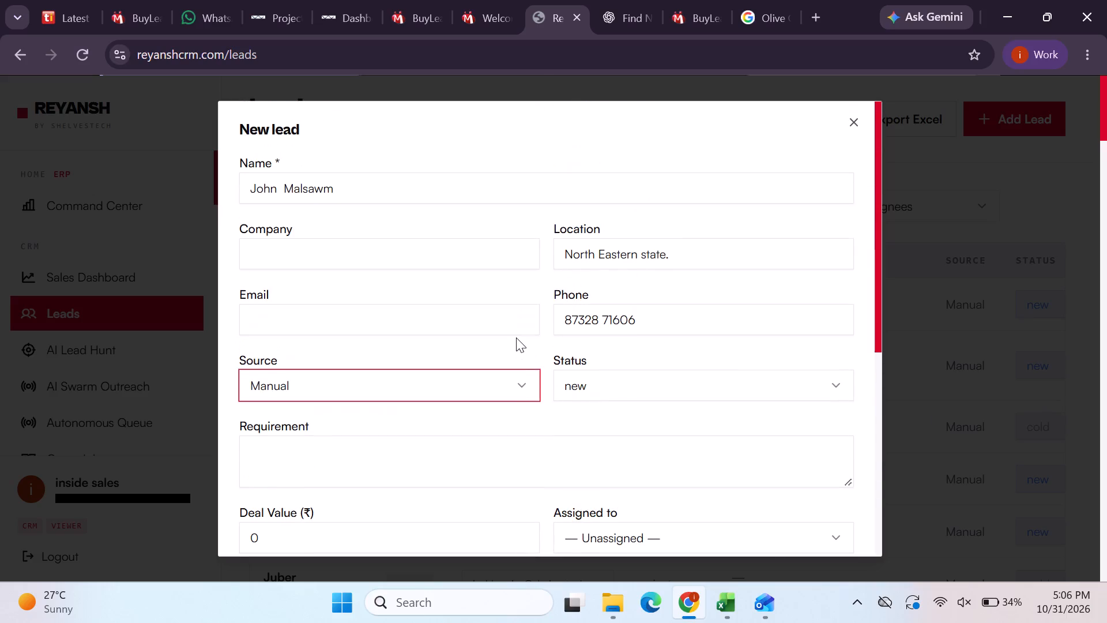
Set the new lead's company to "Unknown".
{"action": "scroll", "coordinate": [516, 337], "scroll_direction": "down", "scroll_amount": 1}
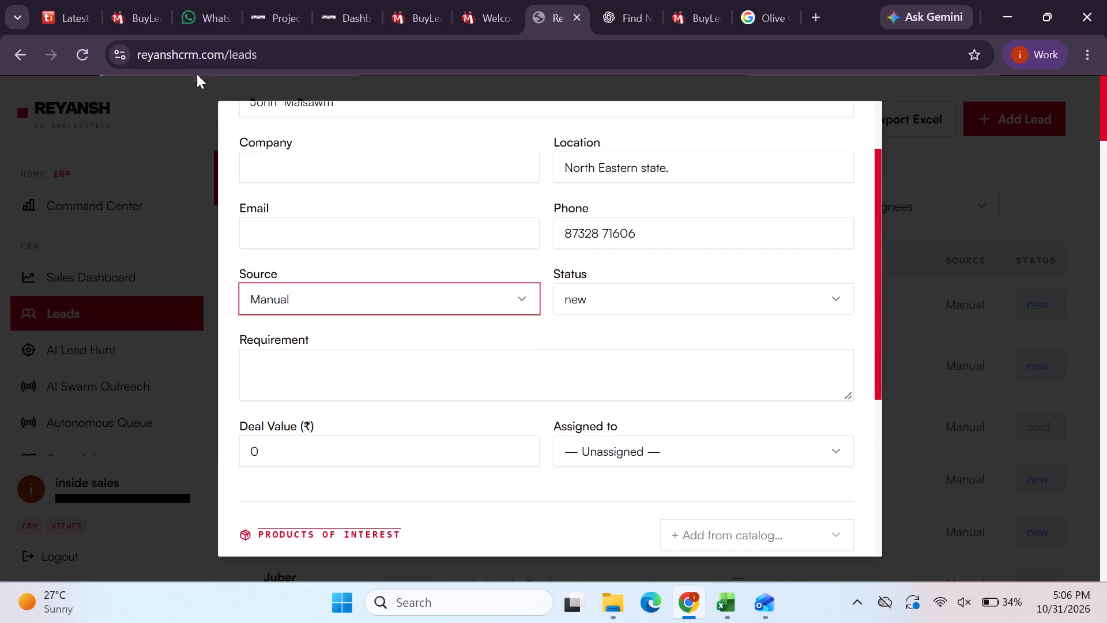
{"action": "left_click", "coordinate": [284, 172]}
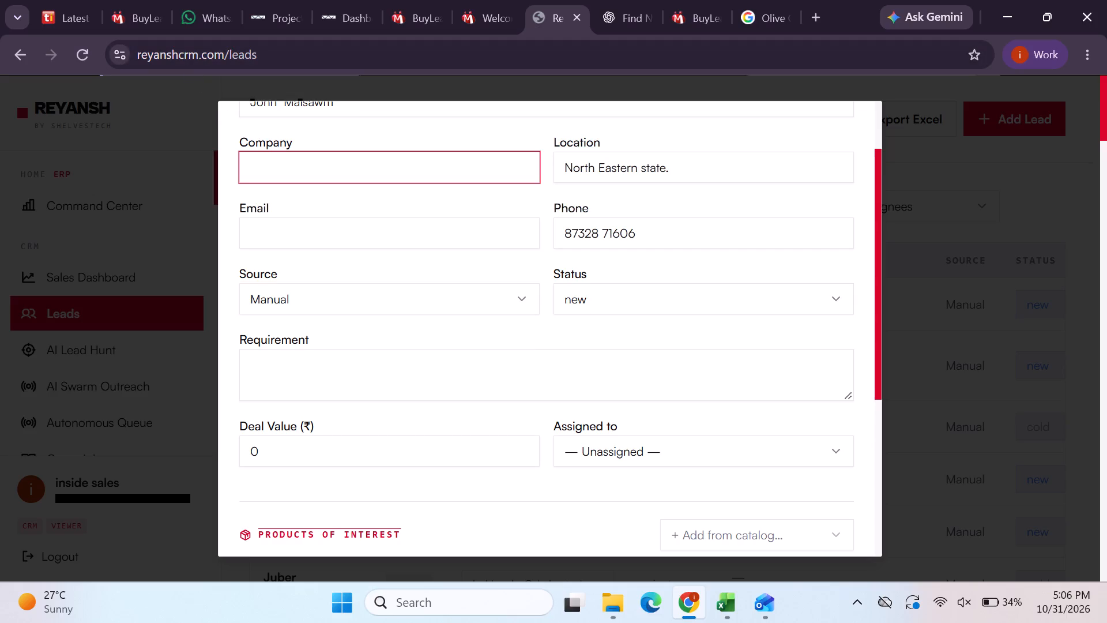
{"action": "key", "text": "u"}
{"action": "key", "text": "n"}
{"action": "type", "text": "kn"}
{"action": "type", "text": "own"}
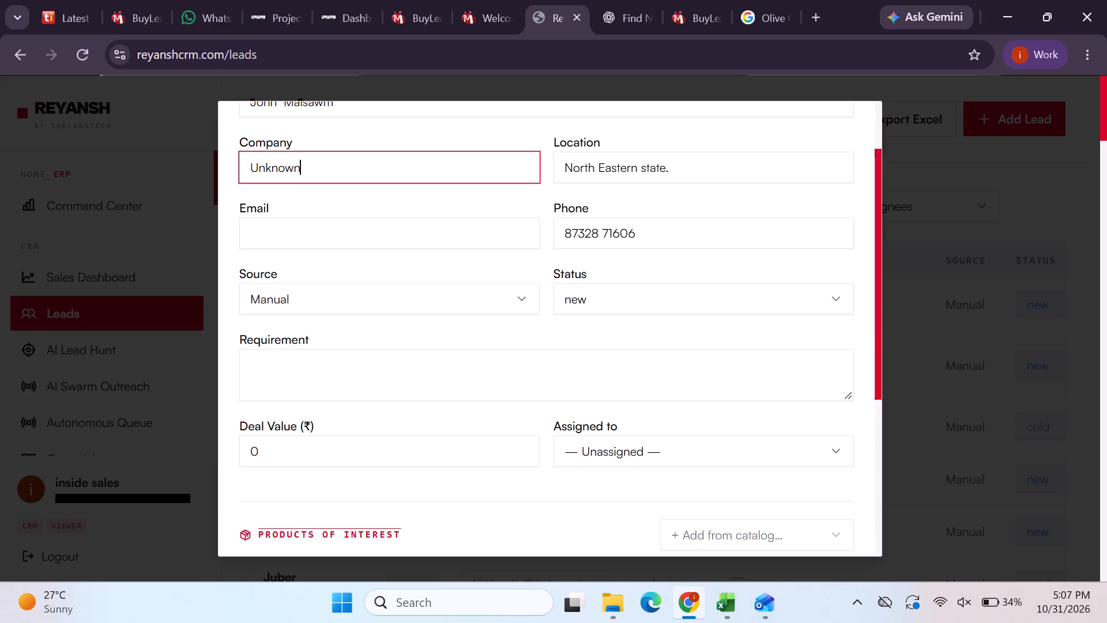
Fill in the new lead's requirement with "searching for Ambulance (no response".
{"action": "left_click", "coordinate": [271, 373]}
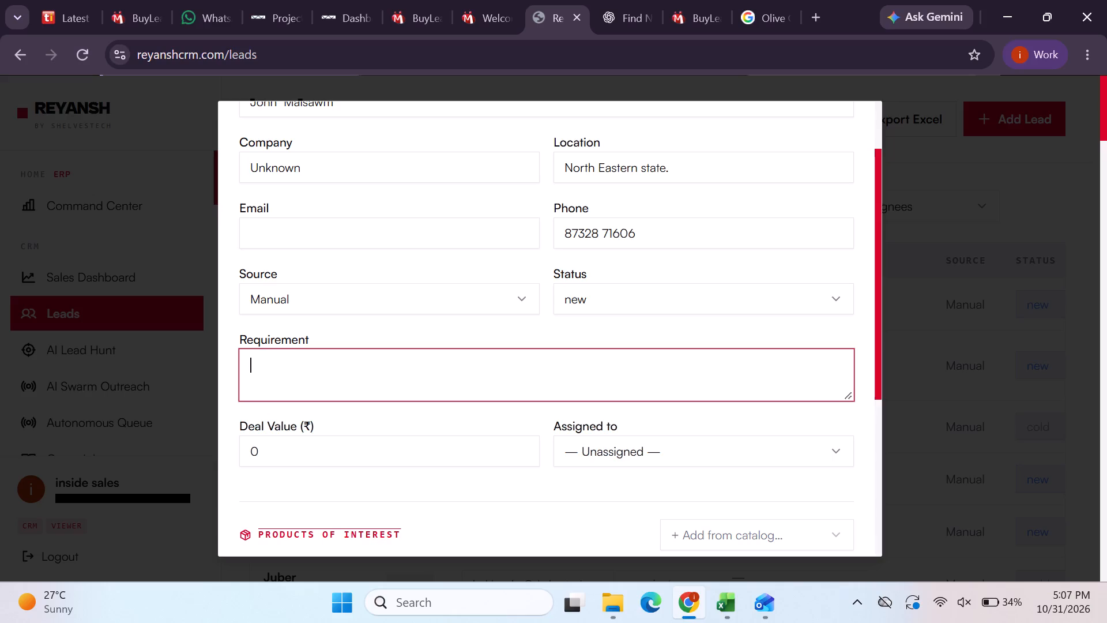
{"action": "type", "text": "searching"}
{"action": "key", "text": "space"}
{"action": "type", "text": "for"}
{"action": "key", "text": "space"}
{"action": "type", "text": "mbulance"}
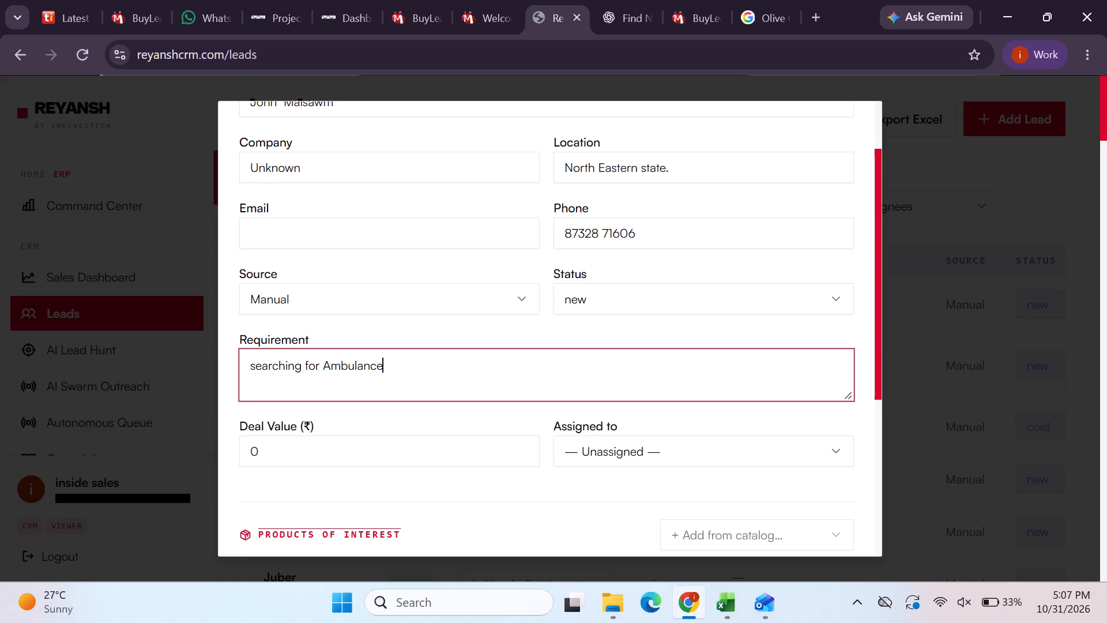
{"action": "key", "text": "space"}
{"action": "key", "text": "shift+parenleft"}
{"action": "type", "text": "no"}
{"action": "key", "text": "space"}
{"action": "type", "text": "response"}
{"action": "key", "text": "space"}
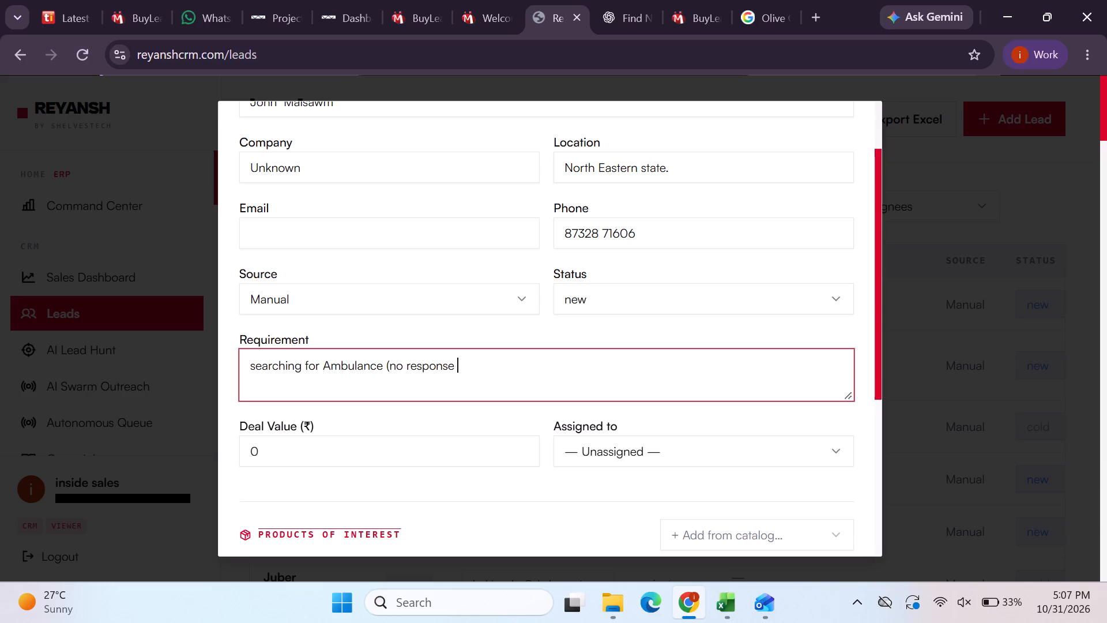
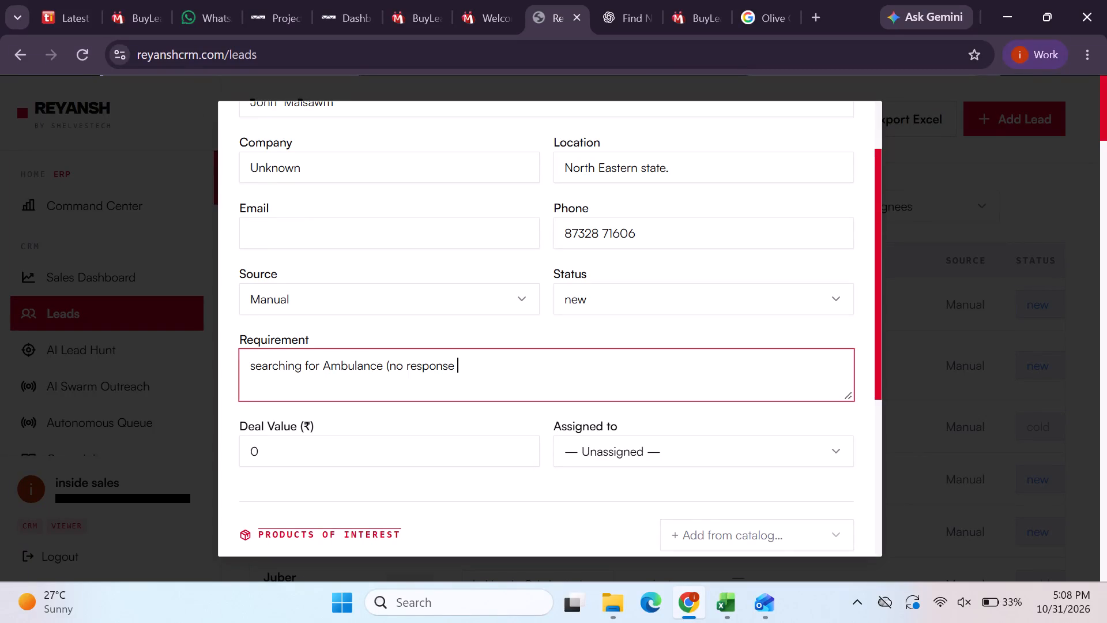
Complete the new lead's requirement so it reads "searching for Ambulance (no response in call & WhatsApp)".
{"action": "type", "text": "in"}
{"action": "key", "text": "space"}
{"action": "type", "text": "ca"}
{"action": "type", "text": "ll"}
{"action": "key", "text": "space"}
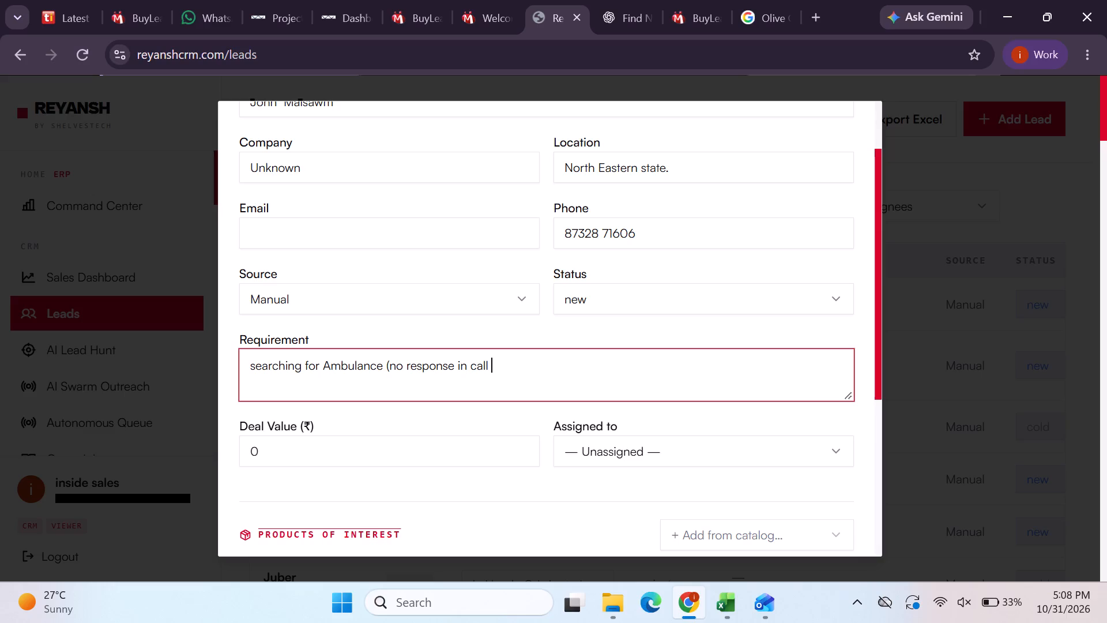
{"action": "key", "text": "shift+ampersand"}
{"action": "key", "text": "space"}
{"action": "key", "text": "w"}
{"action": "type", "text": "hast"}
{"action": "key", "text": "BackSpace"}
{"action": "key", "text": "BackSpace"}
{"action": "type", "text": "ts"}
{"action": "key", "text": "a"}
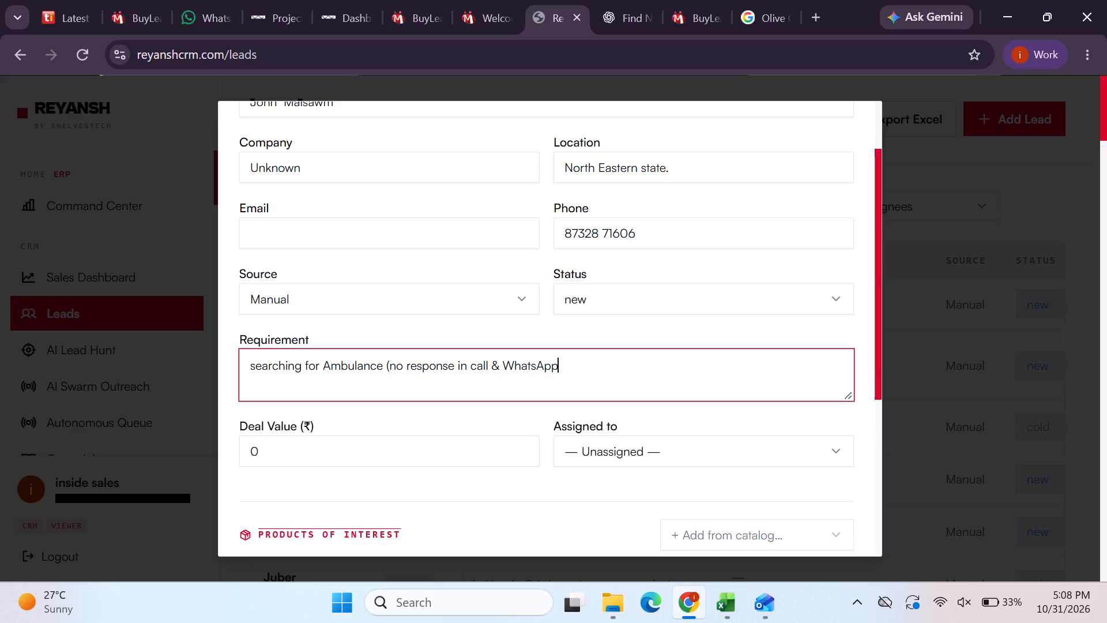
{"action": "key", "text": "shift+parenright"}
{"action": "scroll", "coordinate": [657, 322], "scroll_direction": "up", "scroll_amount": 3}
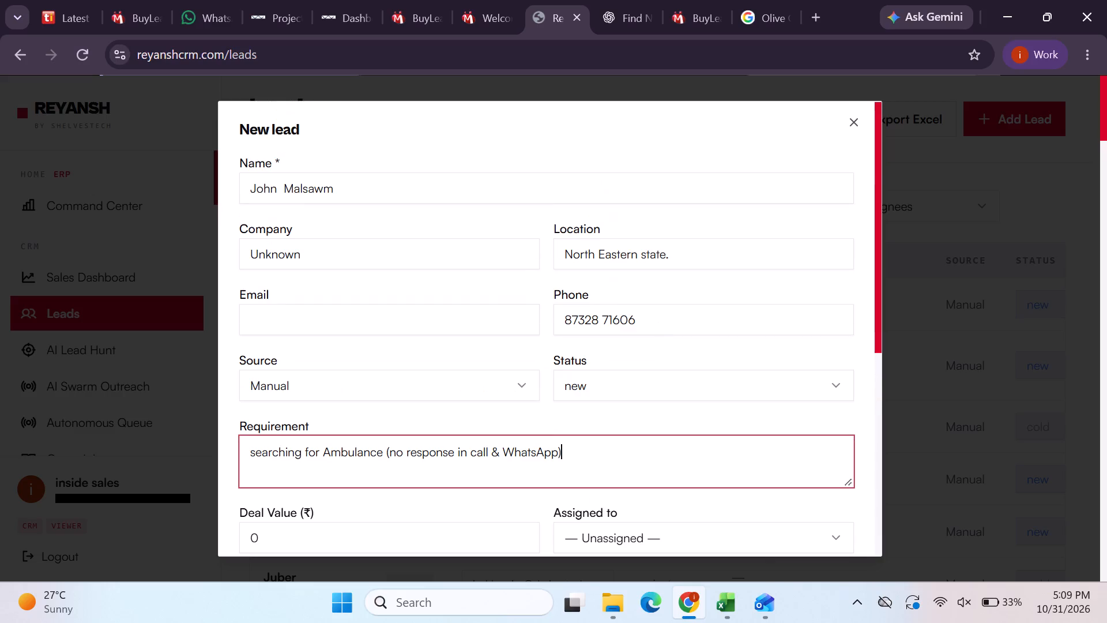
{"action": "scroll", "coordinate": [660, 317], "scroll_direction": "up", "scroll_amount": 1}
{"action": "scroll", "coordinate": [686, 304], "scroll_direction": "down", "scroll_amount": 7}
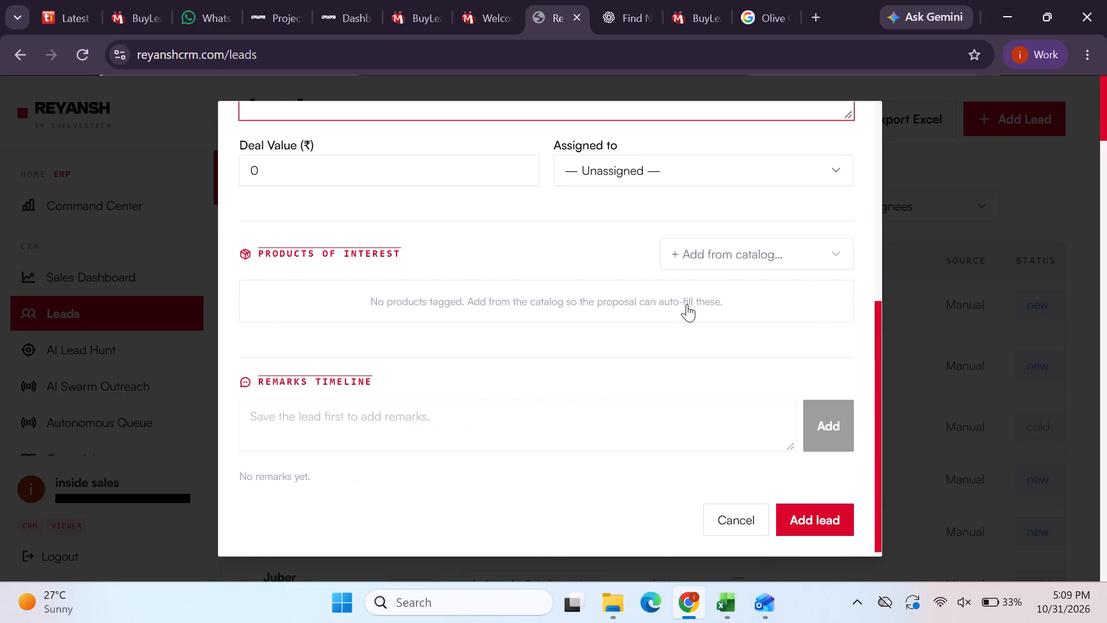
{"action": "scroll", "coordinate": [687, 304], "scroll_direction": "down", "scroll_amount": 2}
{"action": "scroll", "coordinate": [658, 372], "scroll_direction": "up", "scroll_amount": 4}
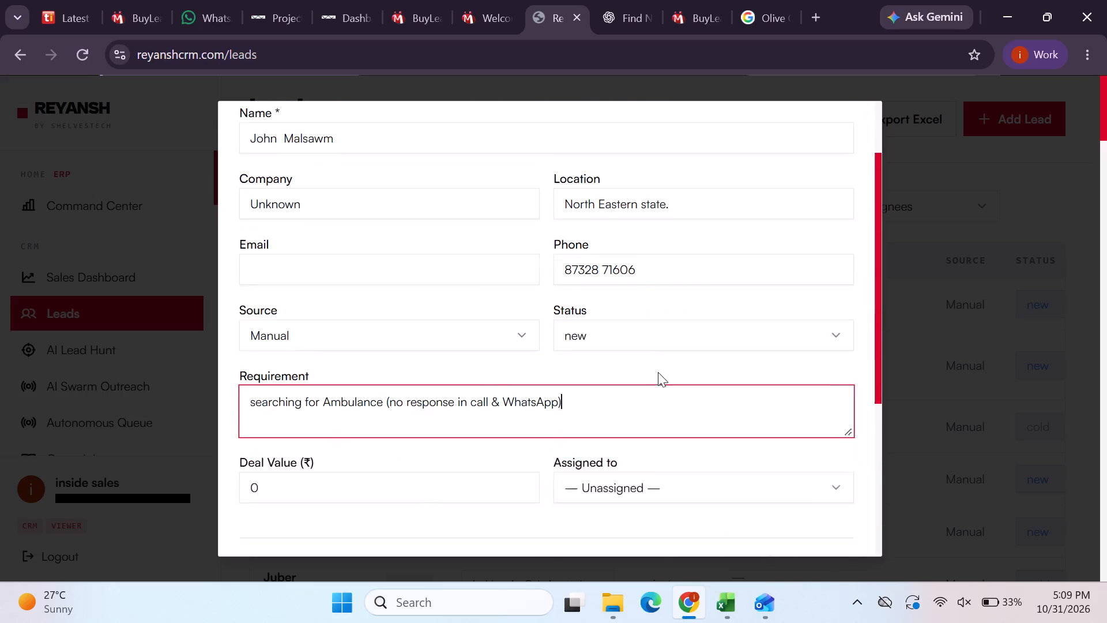
Save the completed new lead in Reyansh CRM.
{"action": "scroll", "coordinate": [658, 372], "scroll_direction": "up", "scroll_amount": 1}
{"action": "scroll", "coordinate": [665, 367], "scroll_direction": "down", "scroll_amount": 5}
{"action": "scroll", "coordinate": [727, 436], "scroll_direction": "down", "scroll_amount": 5}
{"action": "left_click", "coordinate": [822, 518]}
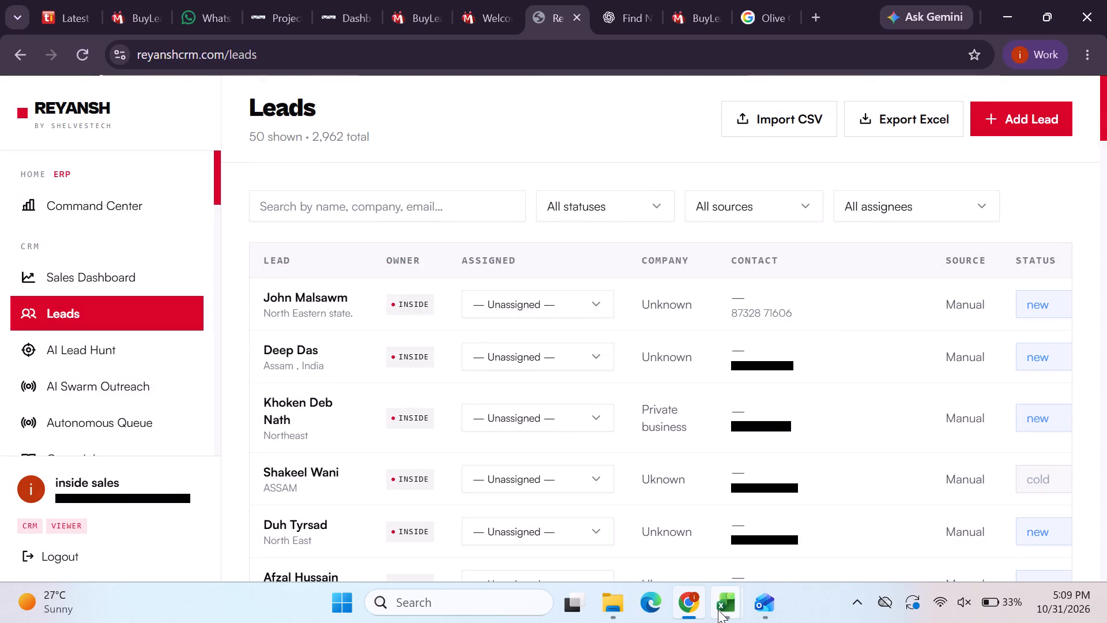
Switch to the lead_contacts workbook in Excel and highlight row 5 of the Ambulance sheet with the light pink fill.
{"action": "left_click", "coordinate": [940, 527]}
{"action": "left_click", "coordinate": [120, 360]}
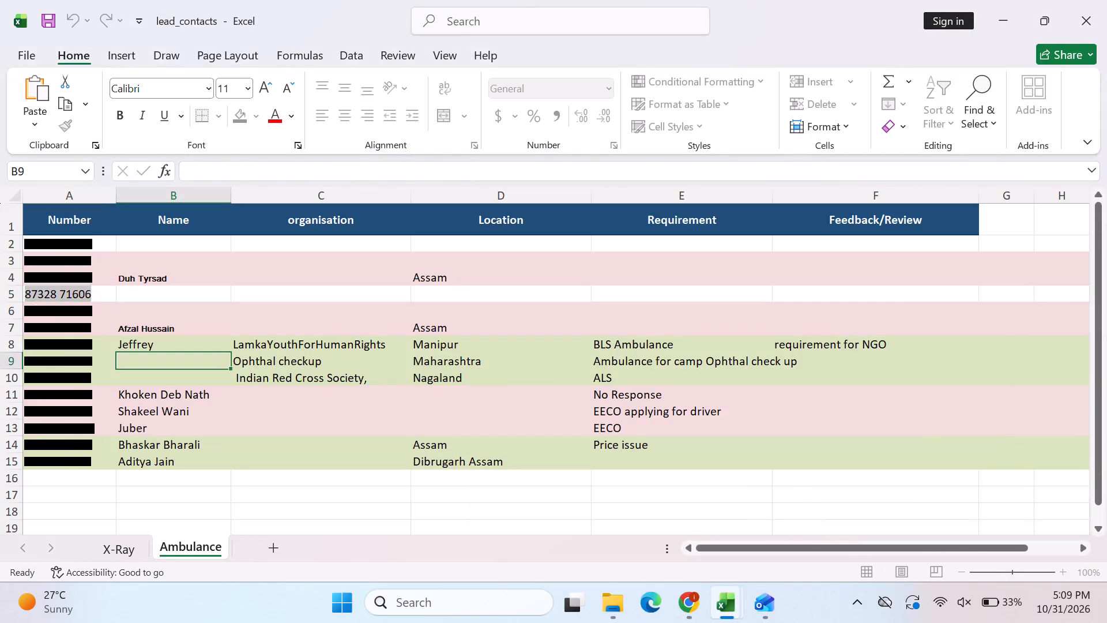
{"action": "left_click", "coordinate": [8, 295]}
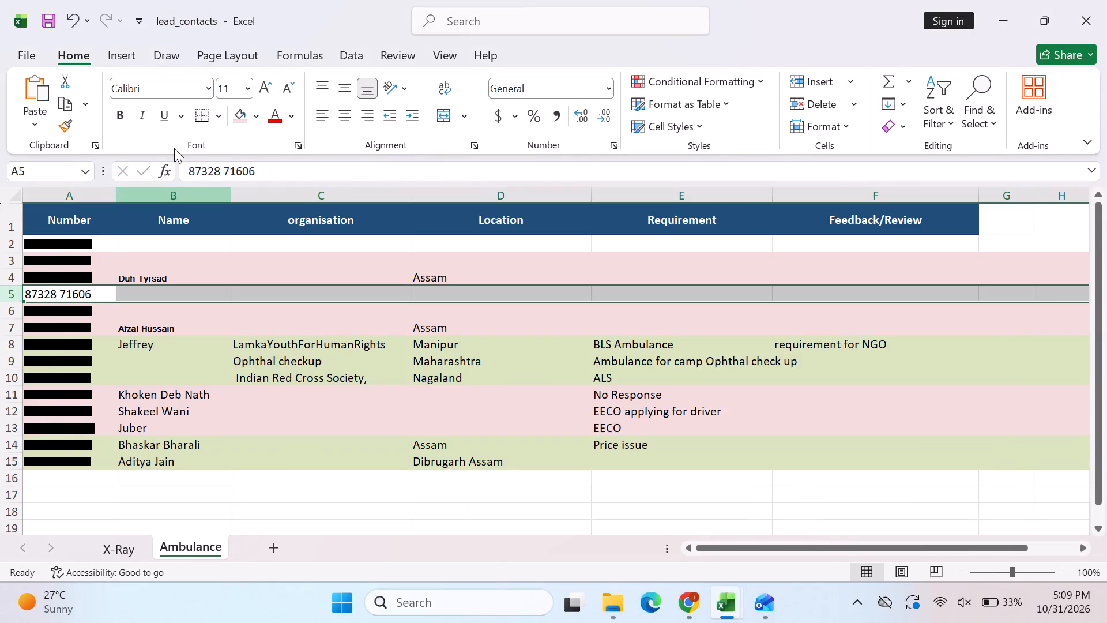
{"action": "left_click", "coordinate": [242, 117]}
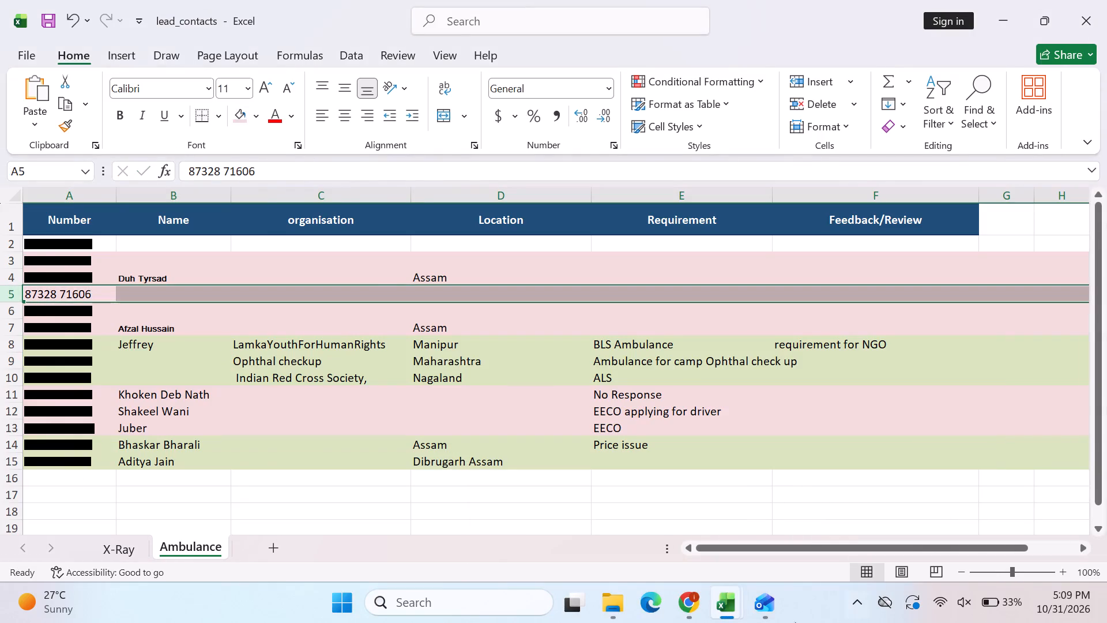
Copy the newest lead's name from the Reyansh CRM leads list into the Name cell of row 5 in the Ambulance sheet.
{"action": "left_click", "coordinate": [688, 602]}
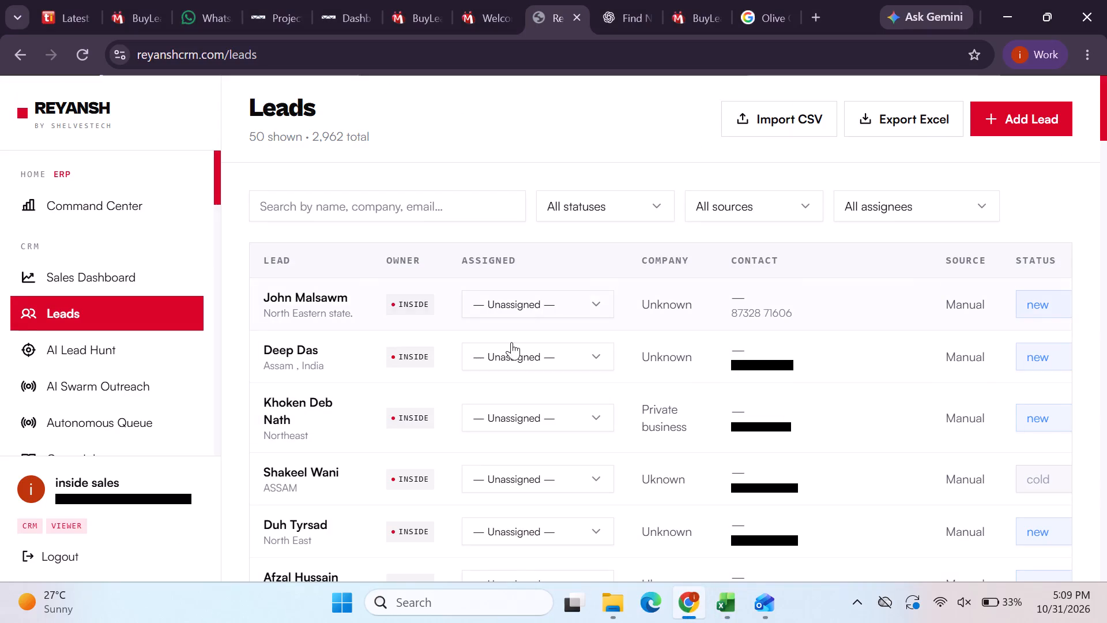
{"action": "left_click_drag", "start_coordinate": [265, 297], "coordinate": [303, 300]}
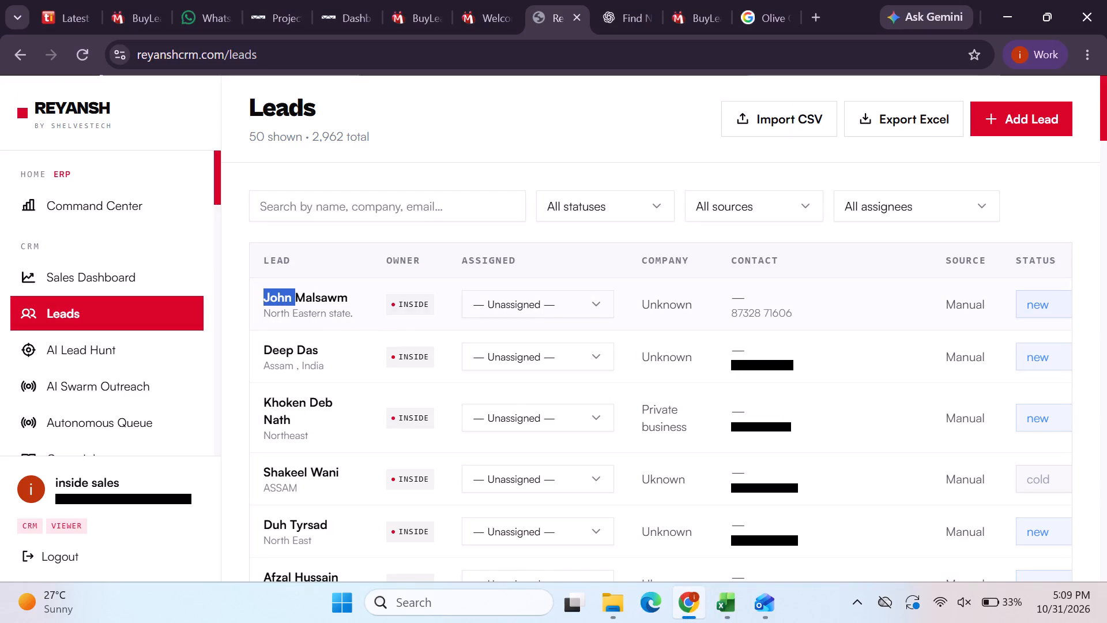
{"action": "left_click_drag", "start_coordinate": [303, 300], "coordinate": [350, 301]}
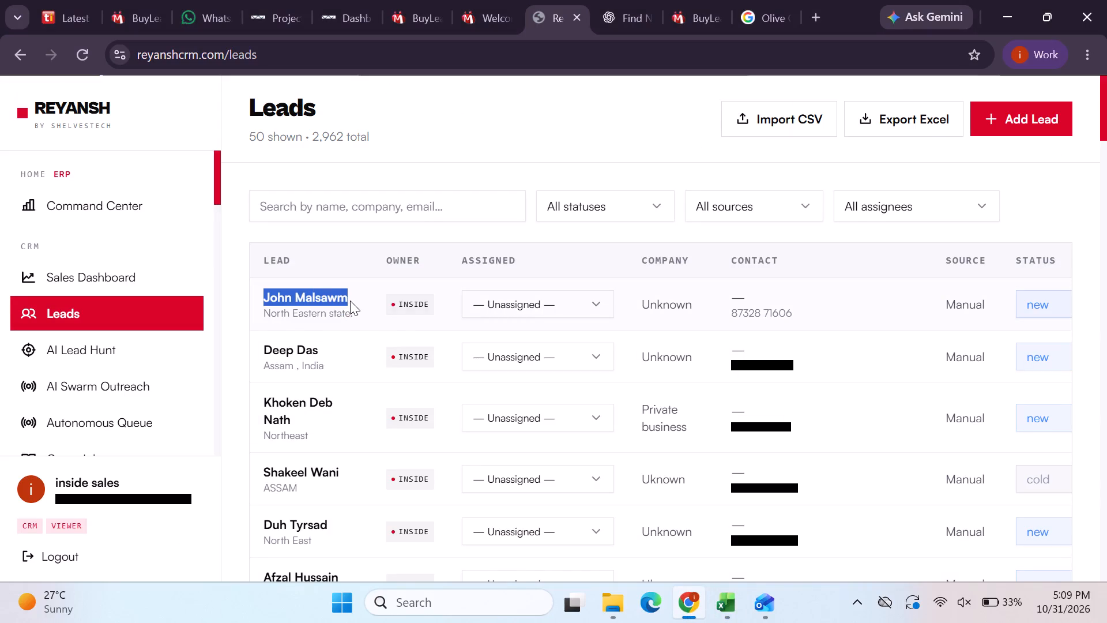
{"action": "key", "text": "ctrl+c"}
{"action": "left_click", "coordinate": [863, 536]}
{"action": "left_click", "coordinate": [126, 294]}
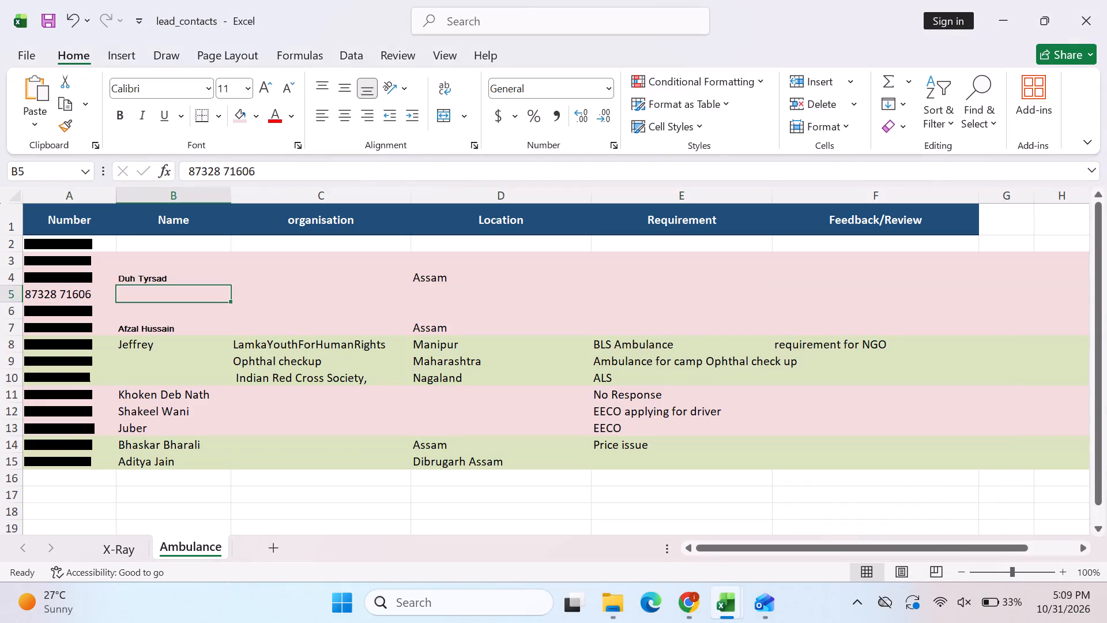
{"action": "key", "text": "ctrl+v"}
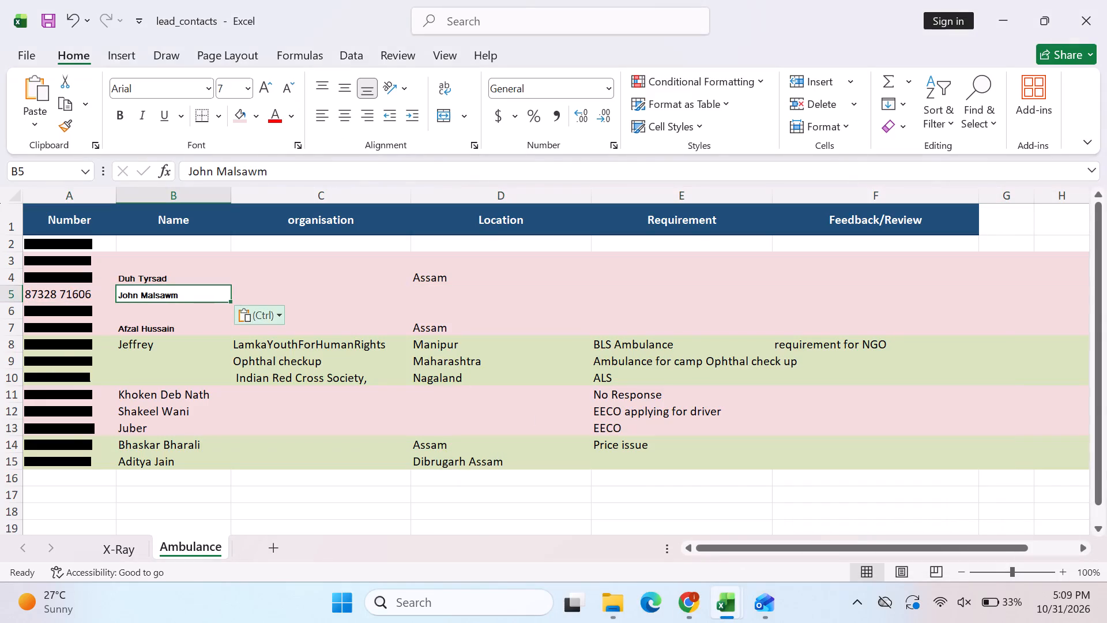
Enter "north east" as the location for row 5 of the Ambulance sheet.
{"action": "left_click", "coordinate": [426, 297]}
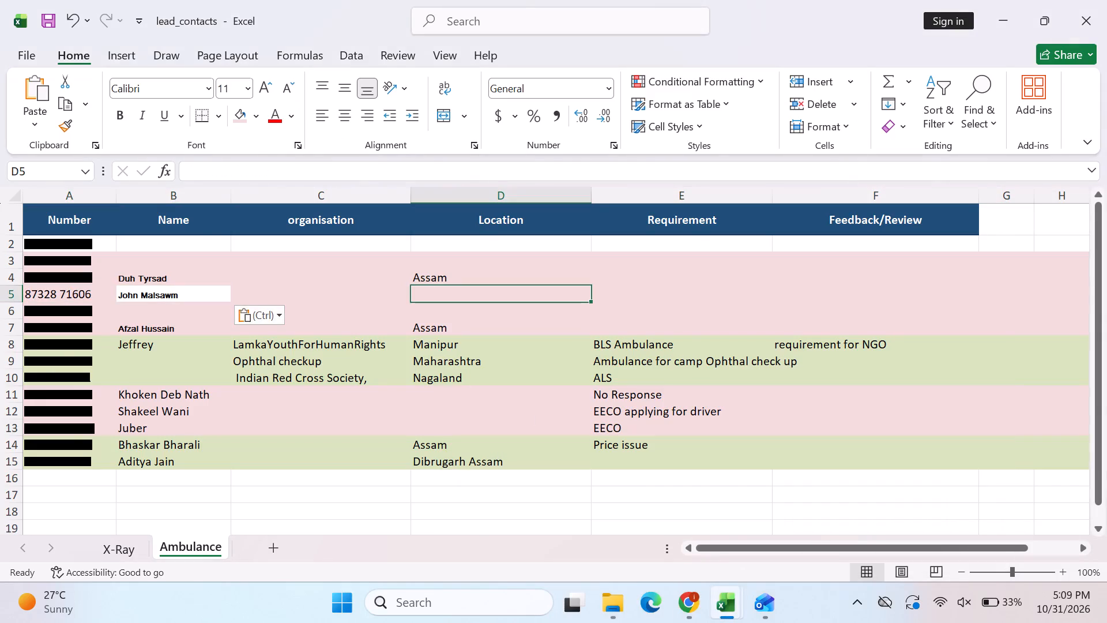
{"action": "type", "text": "north east"}
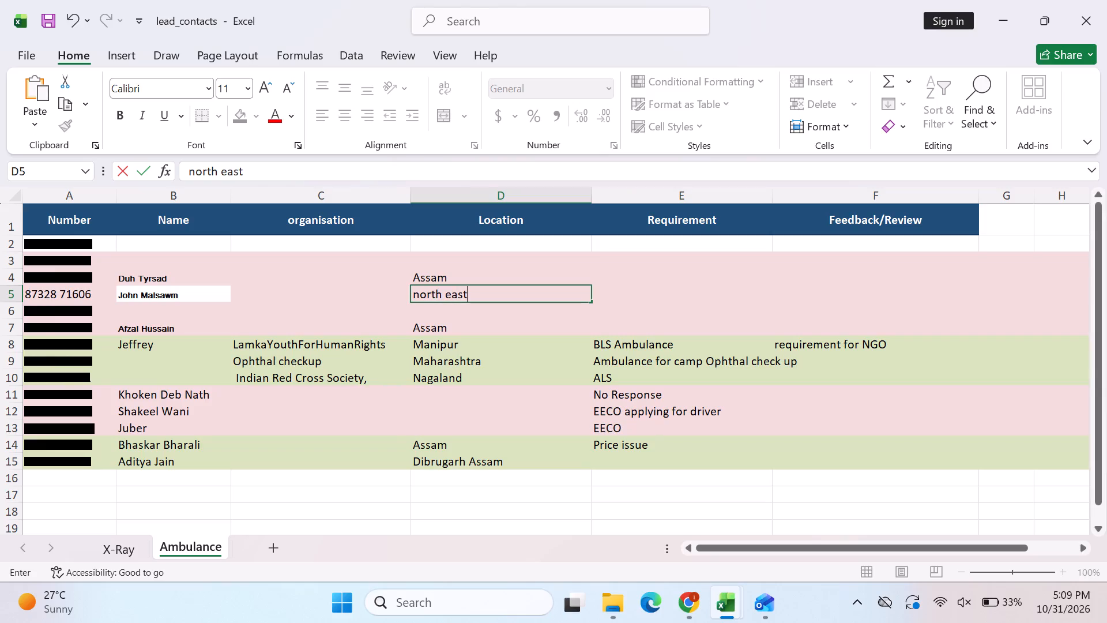
{"action": "left_click", "coordinate": [228, 316]}
Apply the light pink fill to the pasted name cell B5 to match the rest of its row.
{"action": "left_click", "coordinate": [180, 300]}
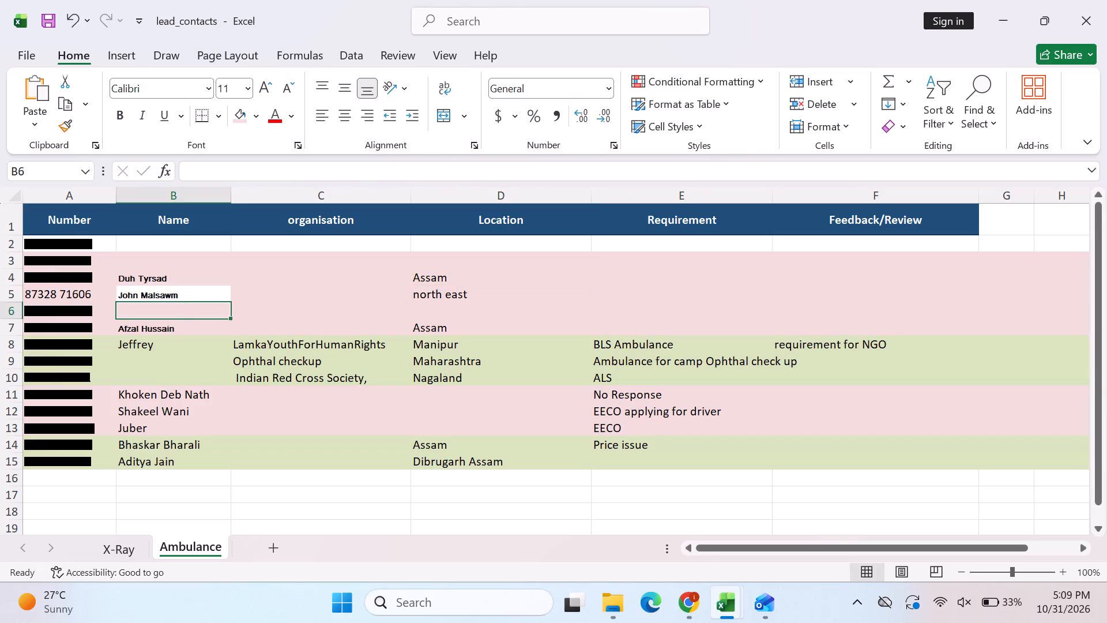
{"action": "left_click", "coordinate": [197, 292]}
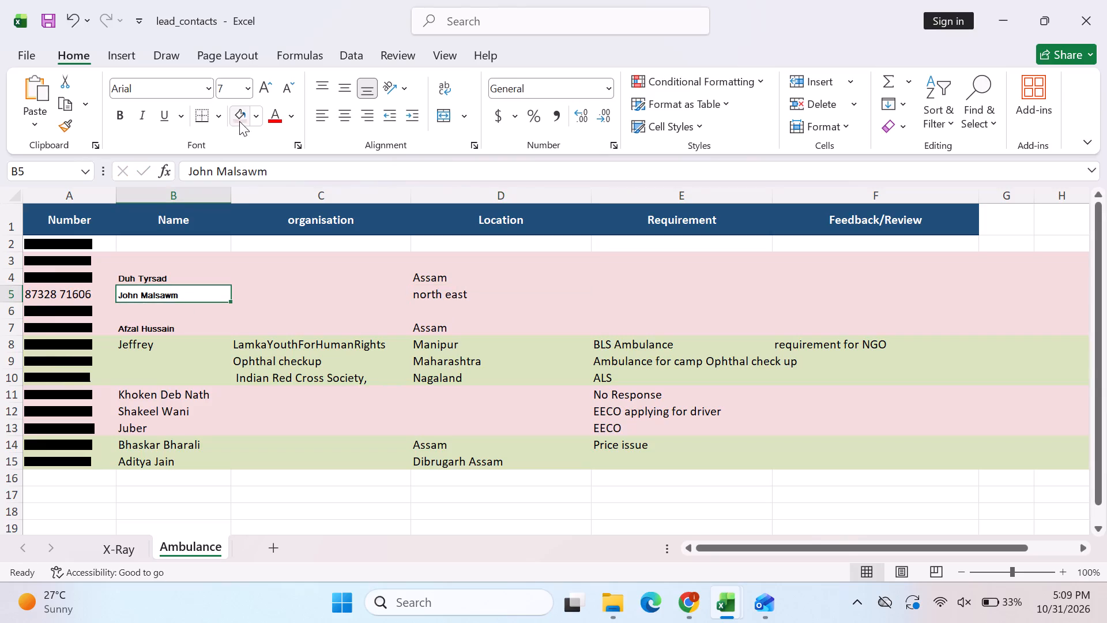
{"action": "left_click", "coordinate": [239, 121]}
{"action": "left_click", "coordinate": [292, 286]}
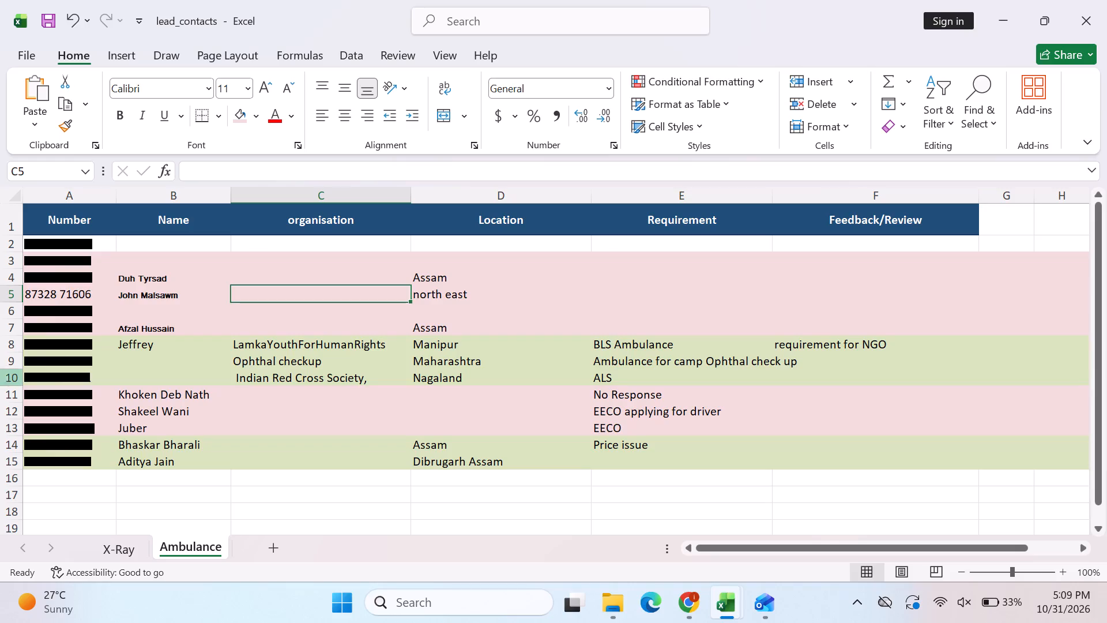
Select the contact number in row 6 of the Ambulance sheet.
{"action": "left_click", "coordinate": [157, 318]}
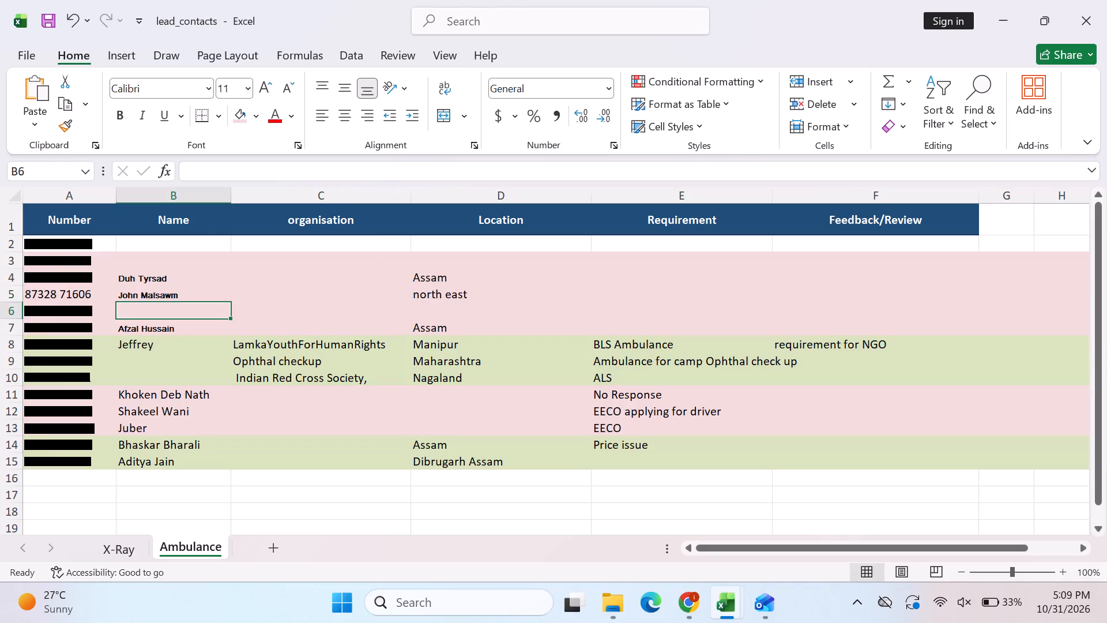
{"action": "left_click", "coordinate": [63, 318]}
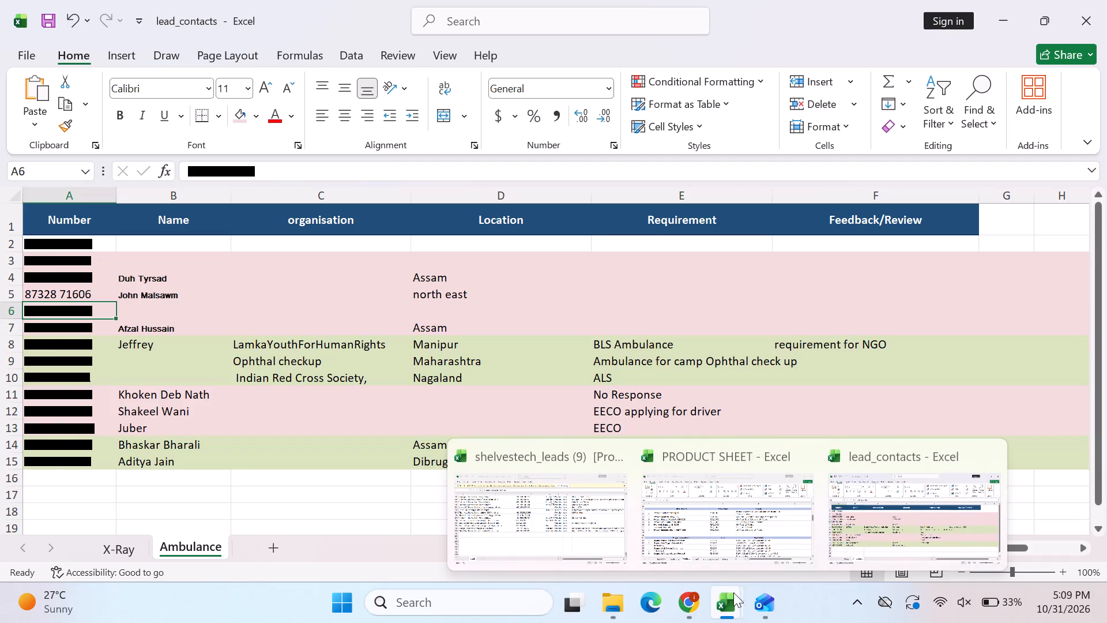
Copy the contact number from row 6 of the Ambulance sheet and switch to the Reyansh CRM leads list in Chrome.
{"action": "left_click", "coordinate": [970, 535]}
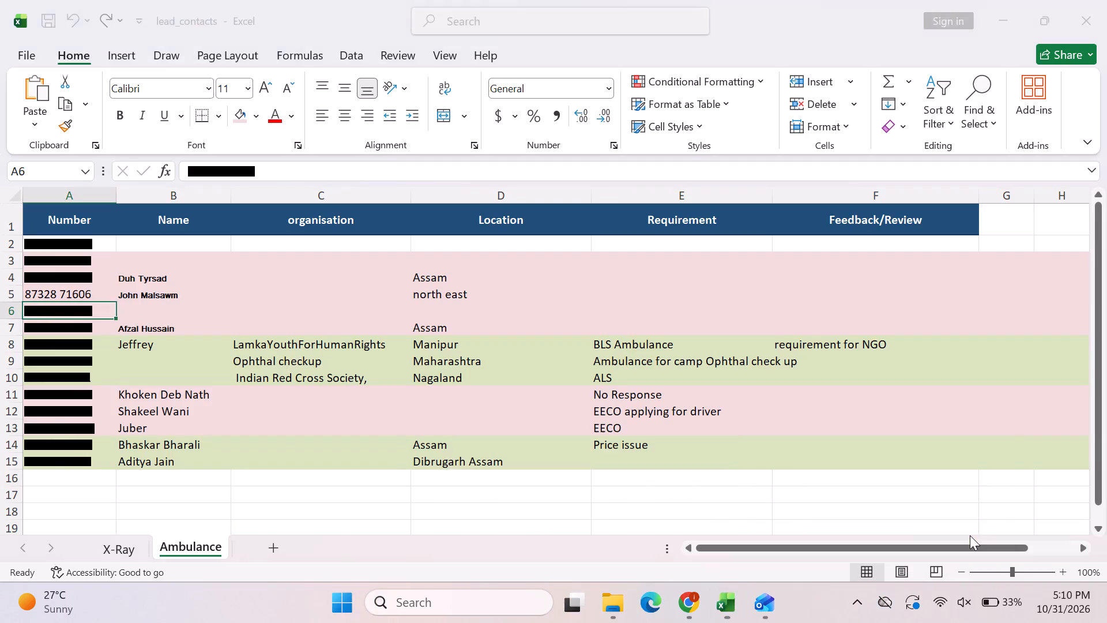
{"action": "left_click", "coordinate": [46, 317]}
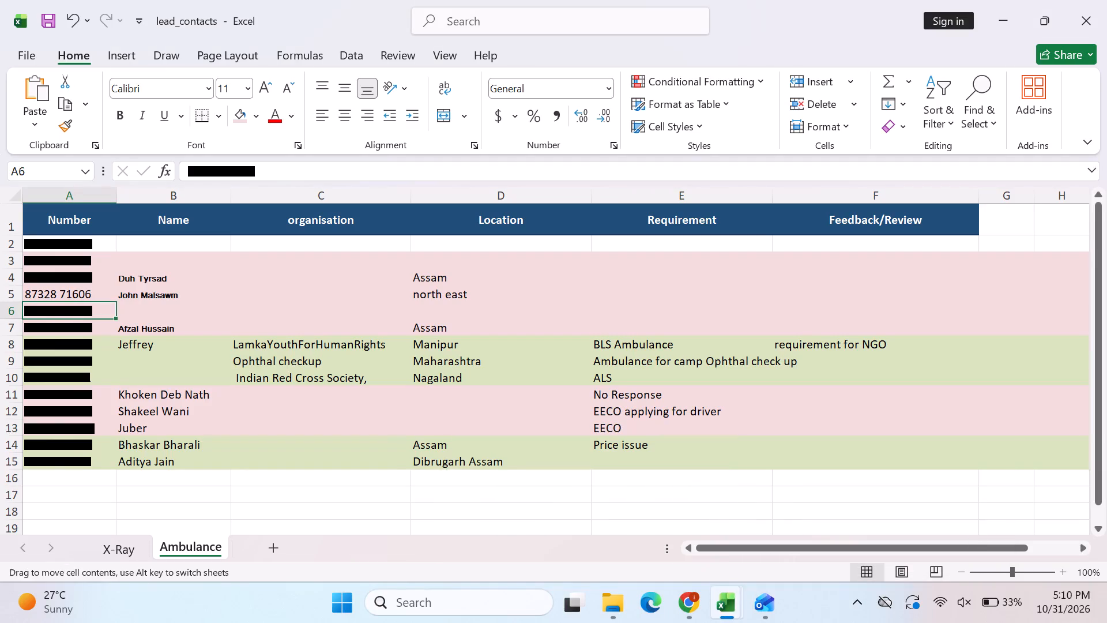
{"action": "double_click", "coordinate": [40, 315]}
{"action": "left_click_drag", "start_coordinate": [26, 311], "coordinate": [131, 314]}
{"action": "key", "text": "ctrl+c"}
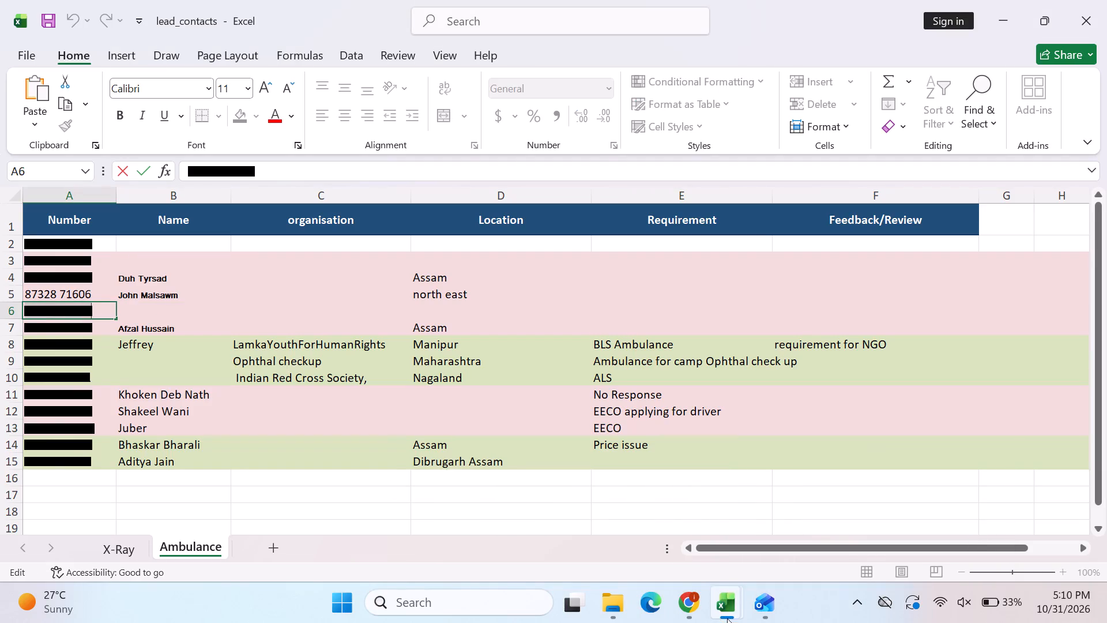
{"action": "left_click", "coordinate": [692, 606]}
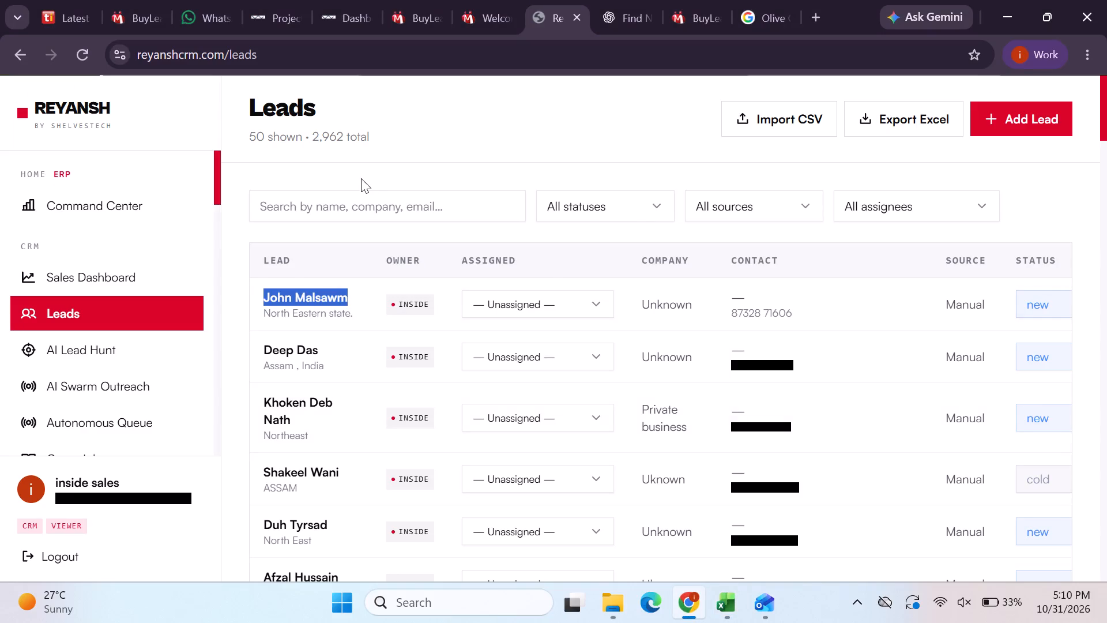
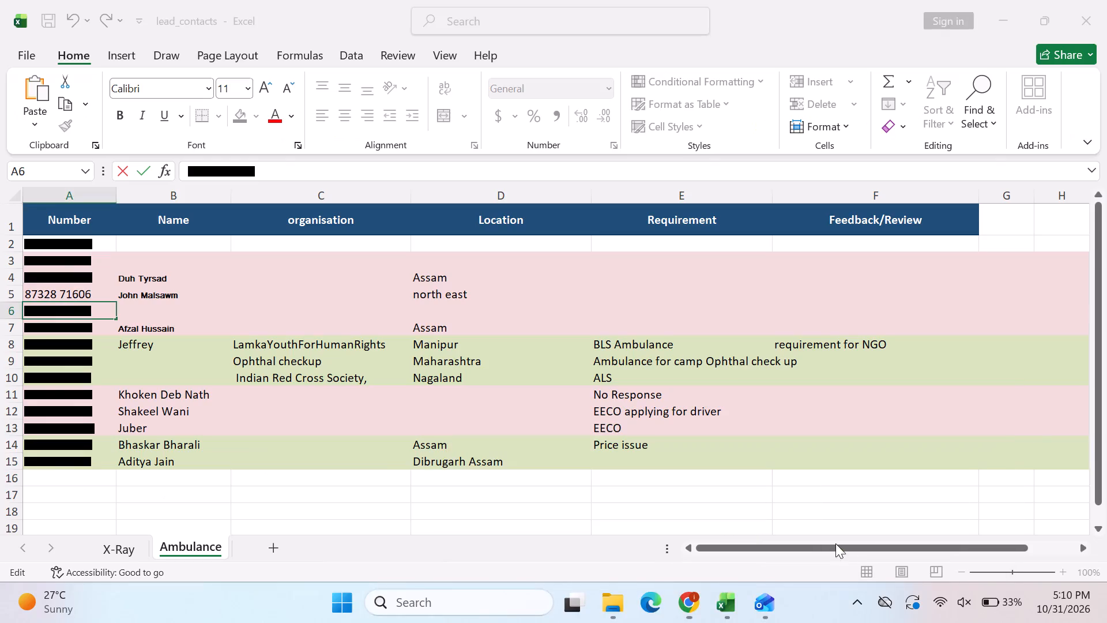
Paste the copied lead name into the Name cell of row 6 in the Ambulance sheet.
{"action": "left_click", "coordinate": [131, 316]}
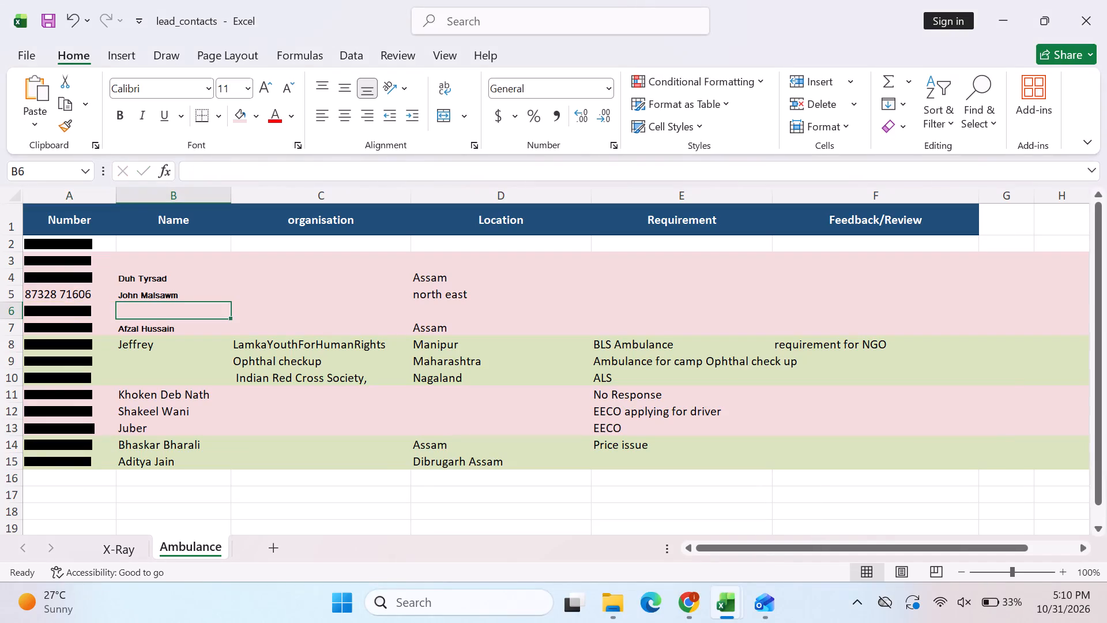
{"action": "key", "text": "ctrl+v"}
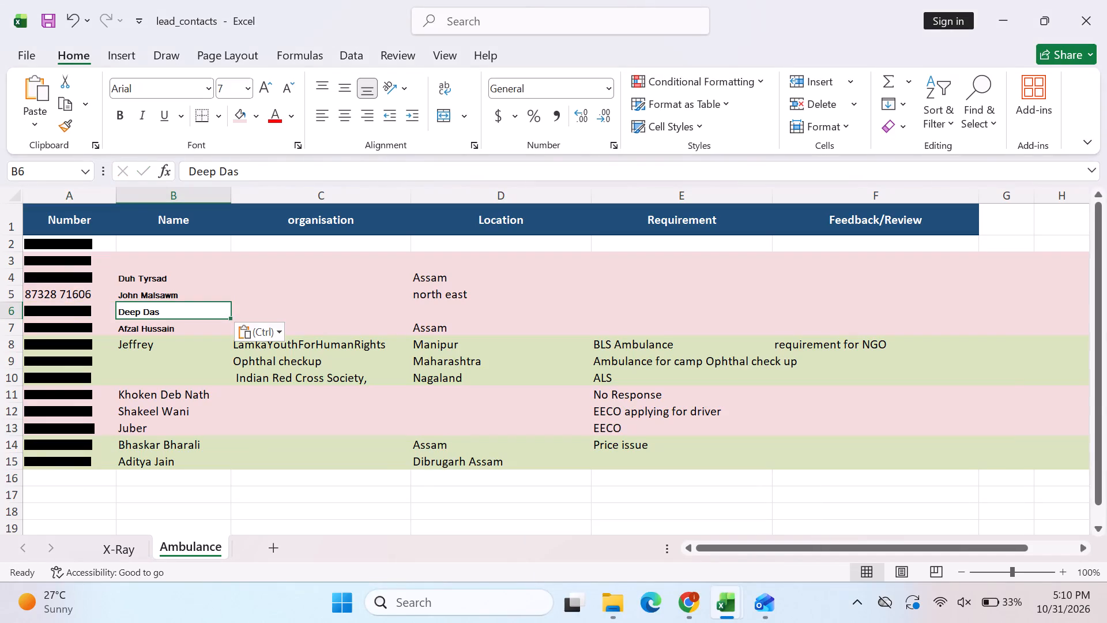
Copy the location "Assam" from row 4 into the Location cell of row 6.
{"action": "left_click", "coordinate": [437, 278]}
{"action": "key", "text": "ctrl+c"}
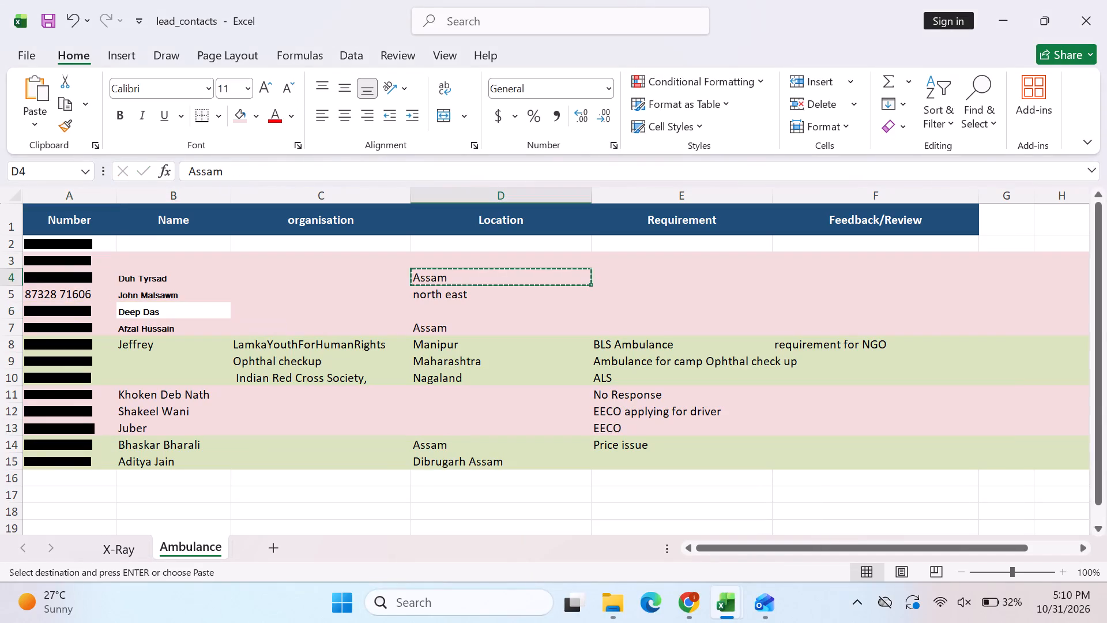
{"action": "left_click", "coordinate": [431, 320]}
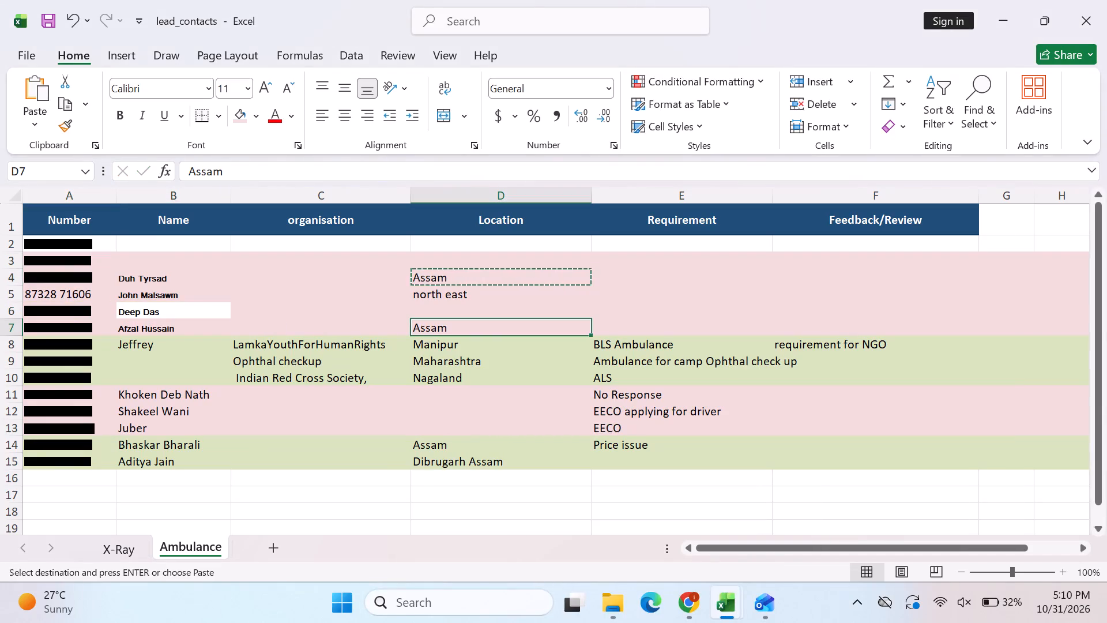
{"action": "left_click", "coordinate": [429, 311]}
{"action": "key", "text": "ctrl+v"}
{"action": "left_click", "coordinate": [416, 369]}
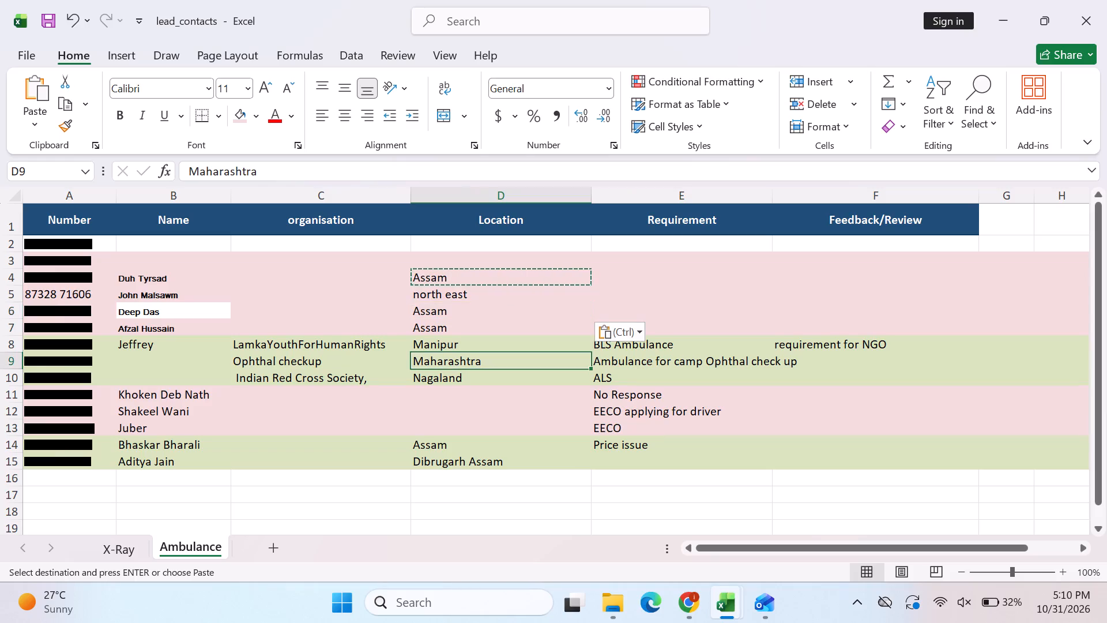
Apply the light pink fill to the pasted name cell B6 to match the rest of its row.
{"action": "left_click", "coordinate": [165, 317]}
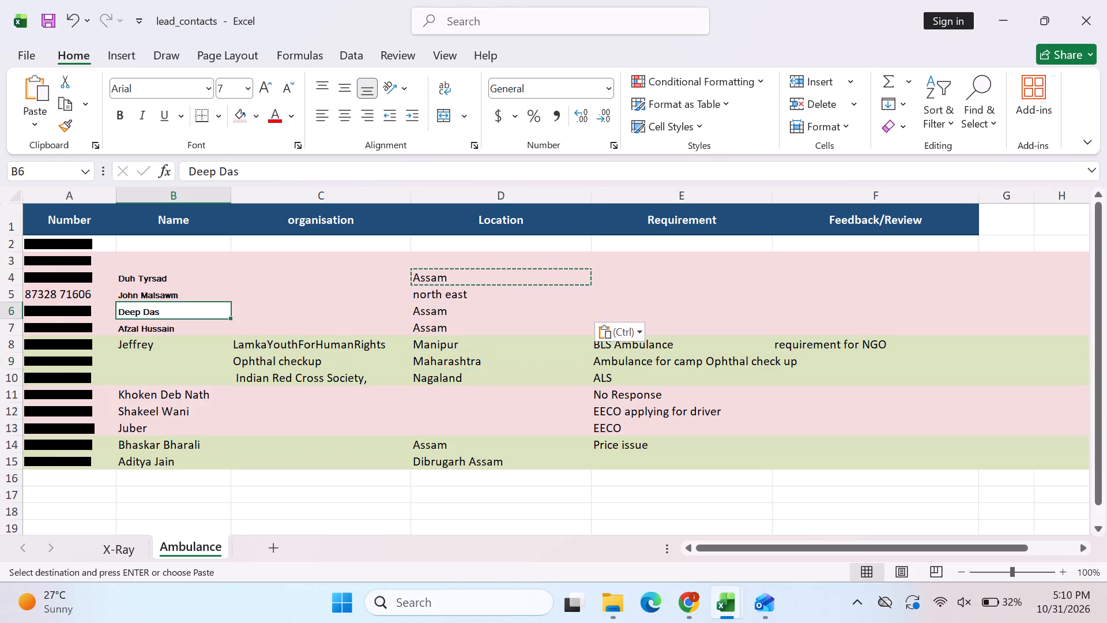
{"action": "left_click", "coordinate": [242, 118]}
{"action": "left_click", "coordinate": [298, 369]}
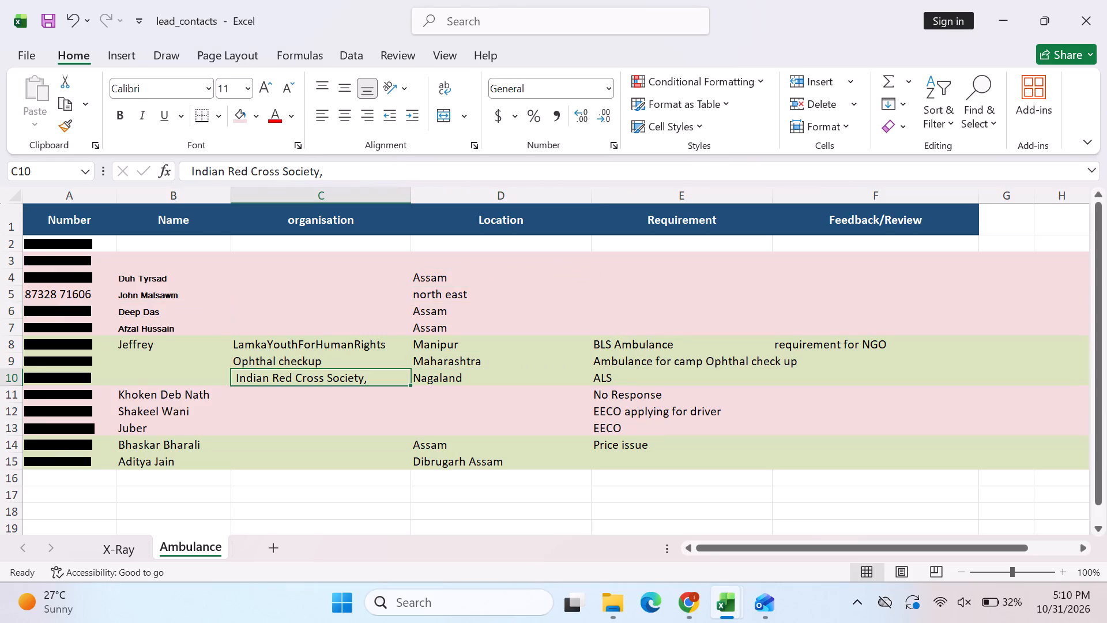
Copy the name of the sixth lead, from Assam with company "Uknown", from the Reyansh CRM leads list into Ambulance sheet cell B3.
{"action": "left_click", "coordinate": [145, 266]}
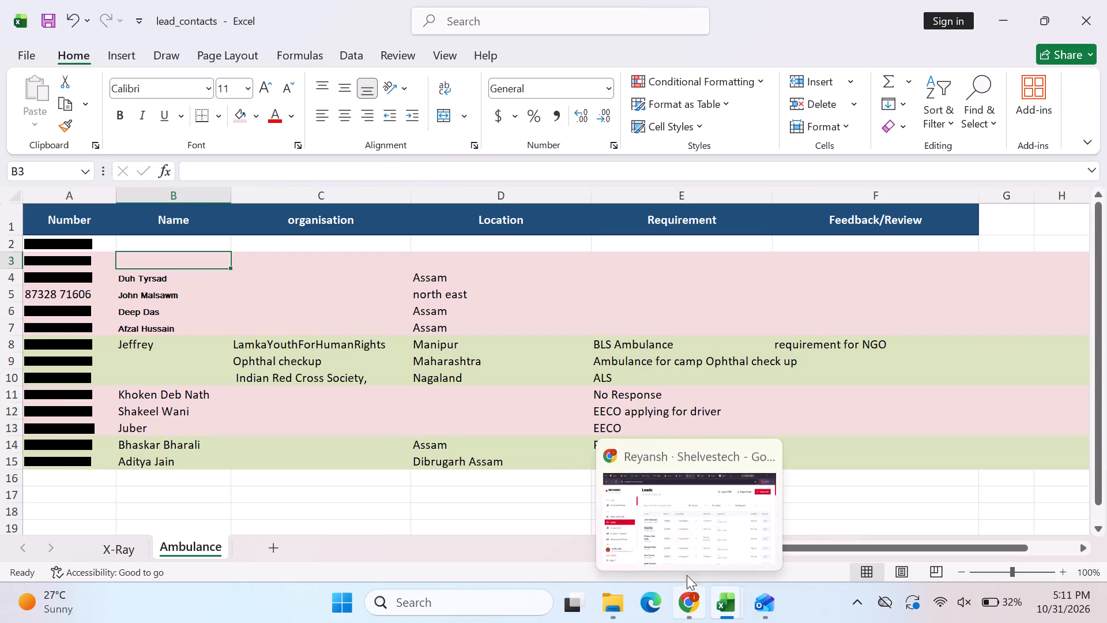
{"action": "left_click", "coordinate": [654, 515]}
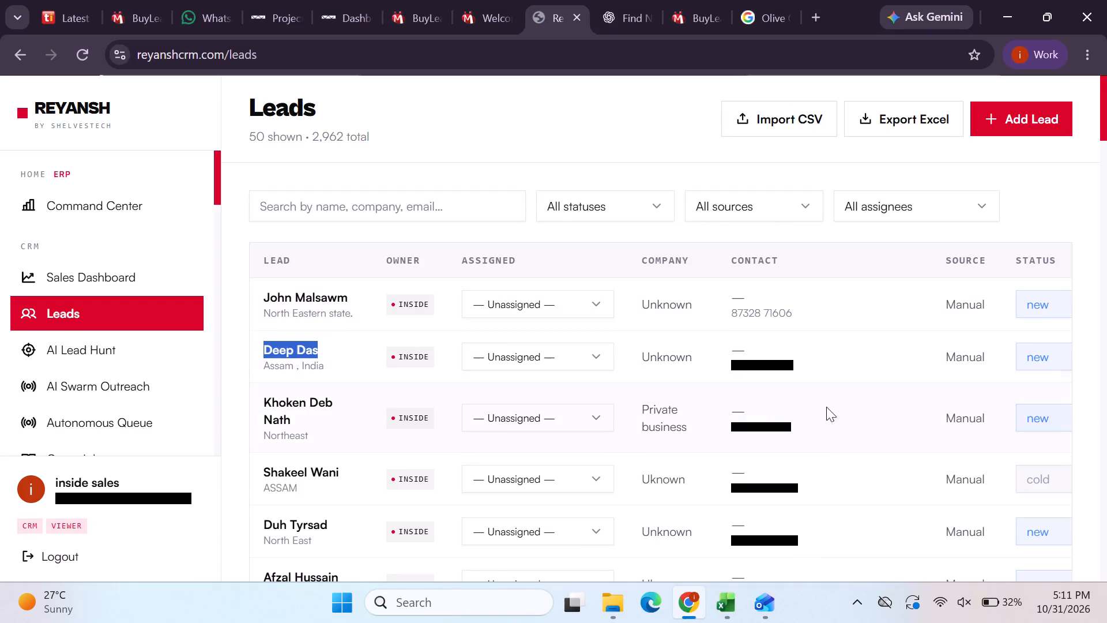
{"action": "scroll", "coordinate": [827, 428], "scroll_direction": "down", "scroll_amount": 2}
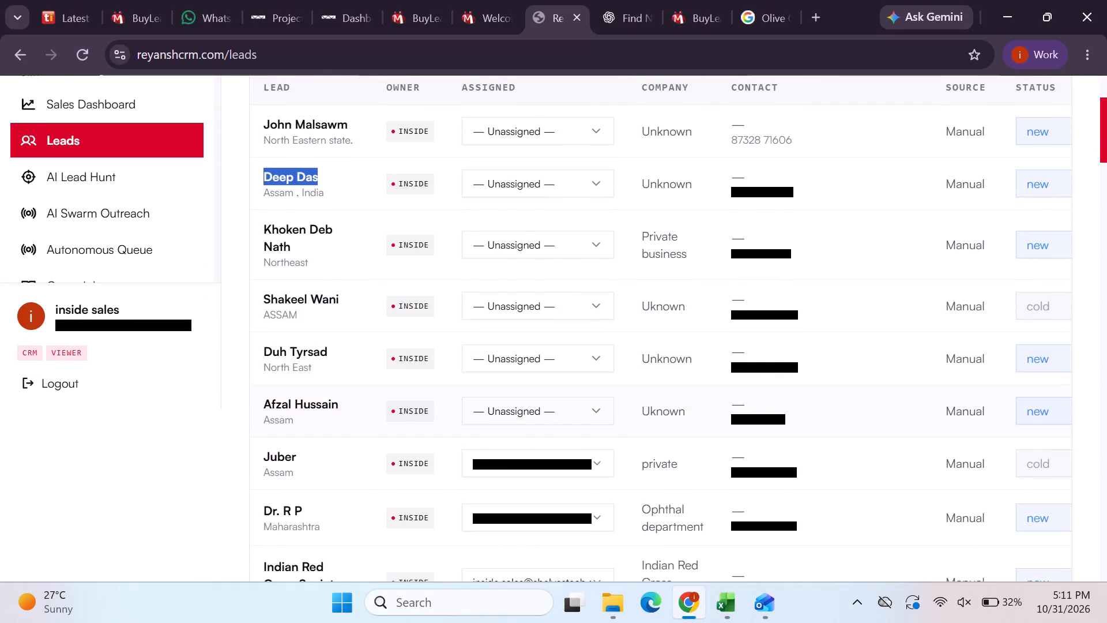
{"action": "left_click_drag", "start_coordinate": [265, 400], "coordinate": [345, 403]}
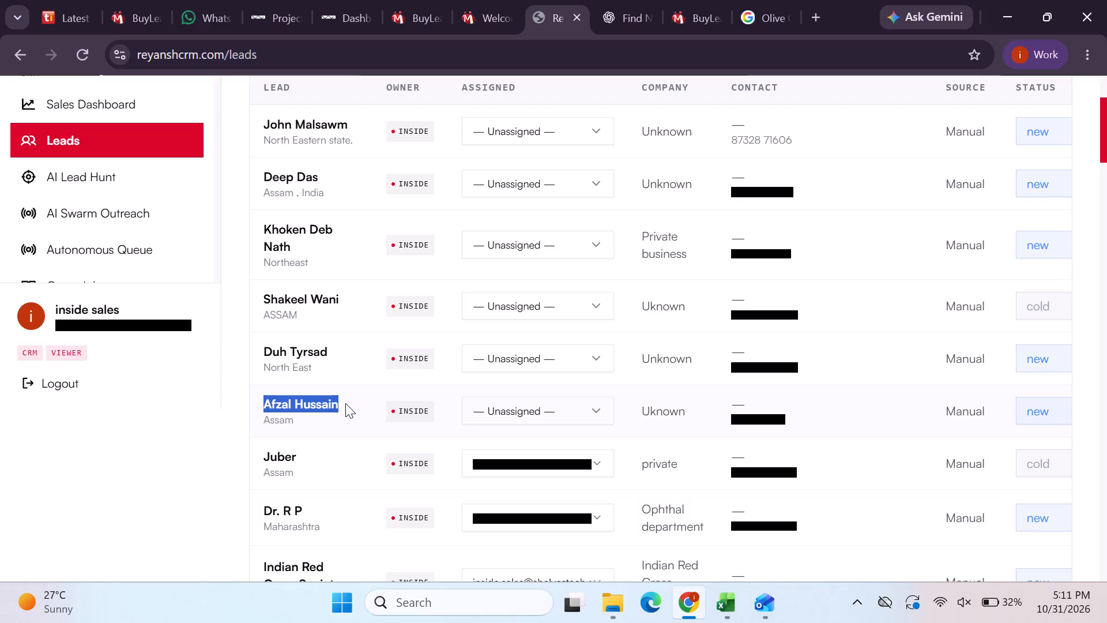
{"action": "key", "text": "ctrl+c"}
{"action": "left_click", "coordinate": [878, 527]}
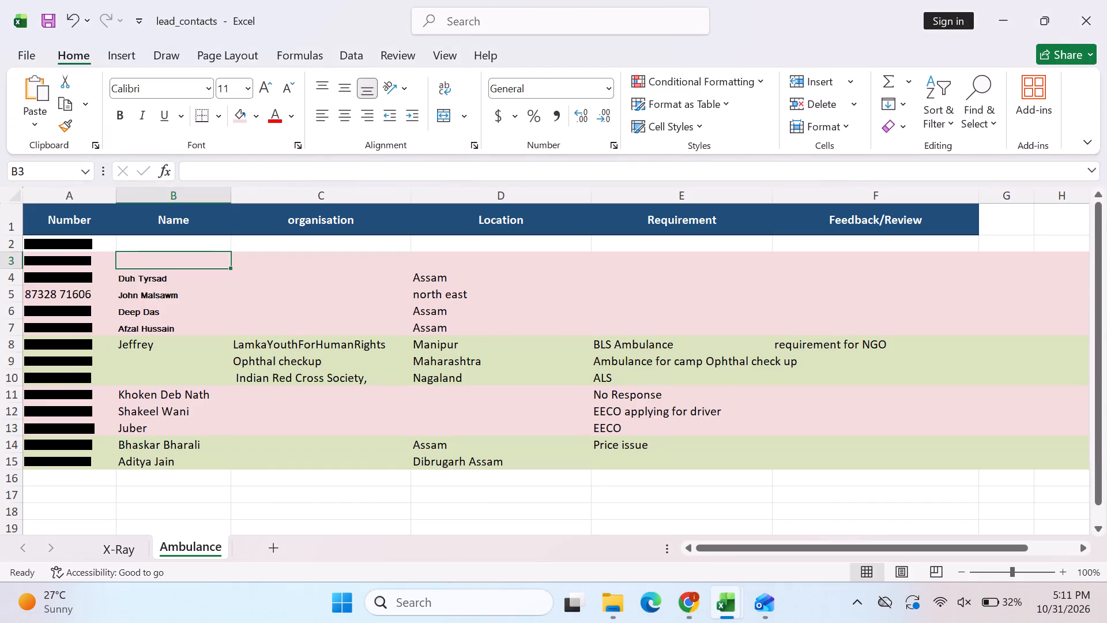
{"action": "left_click", "coordinate": [126, 260]}
{"action": "key", "text": "ctrl+v"}
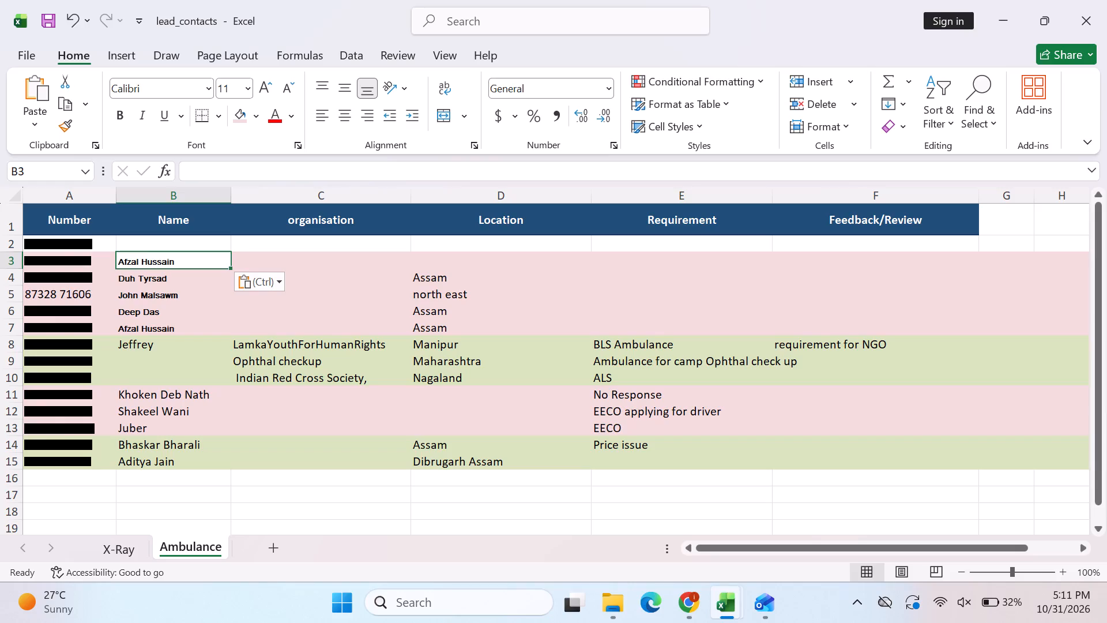
Copy the location "Assam" from row 7 into the Location cell of row 3.
{"action": "left_click", "coordinate": [432, 333]}
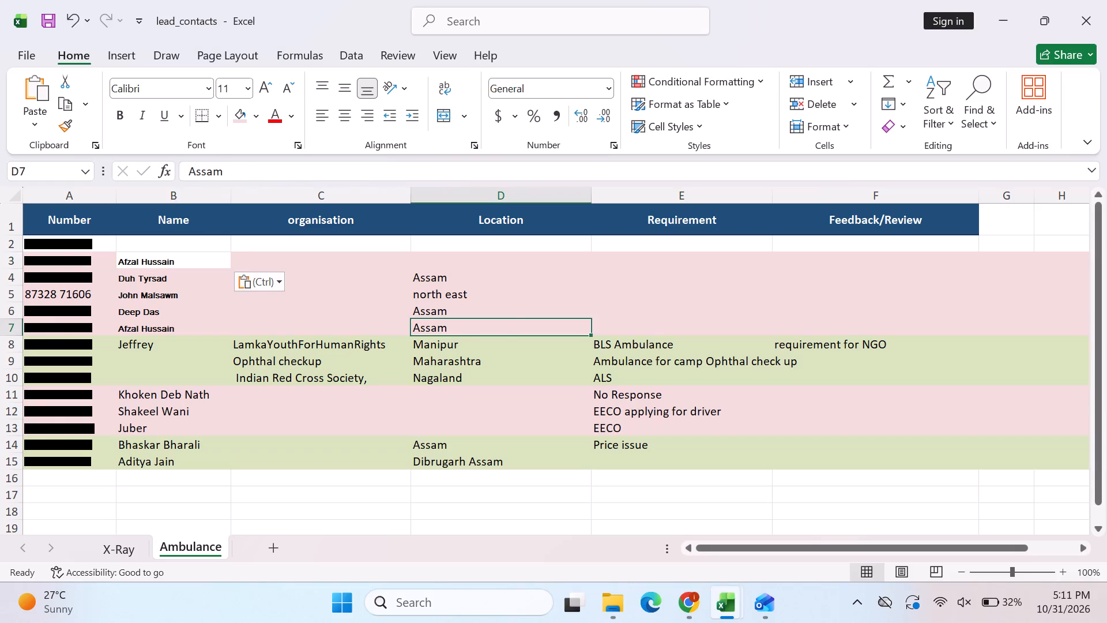
{"action": "key", "text": "ctrl+c"}
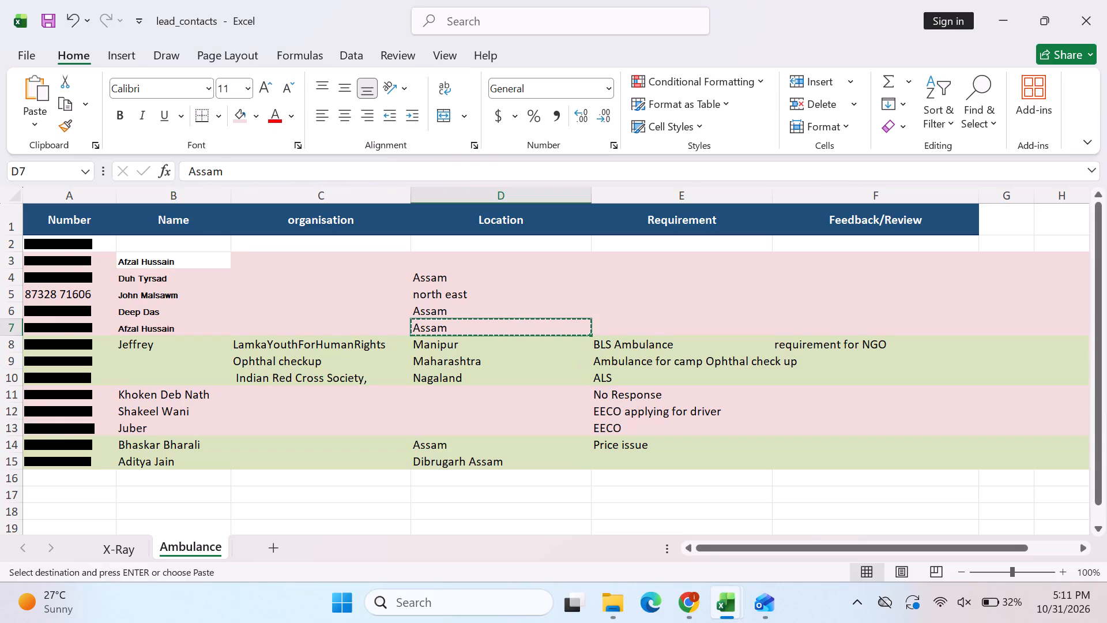
{"action": "left_click", "coordinate": [428, 267]}
{"action": "key", "text": "ctrl+v"}
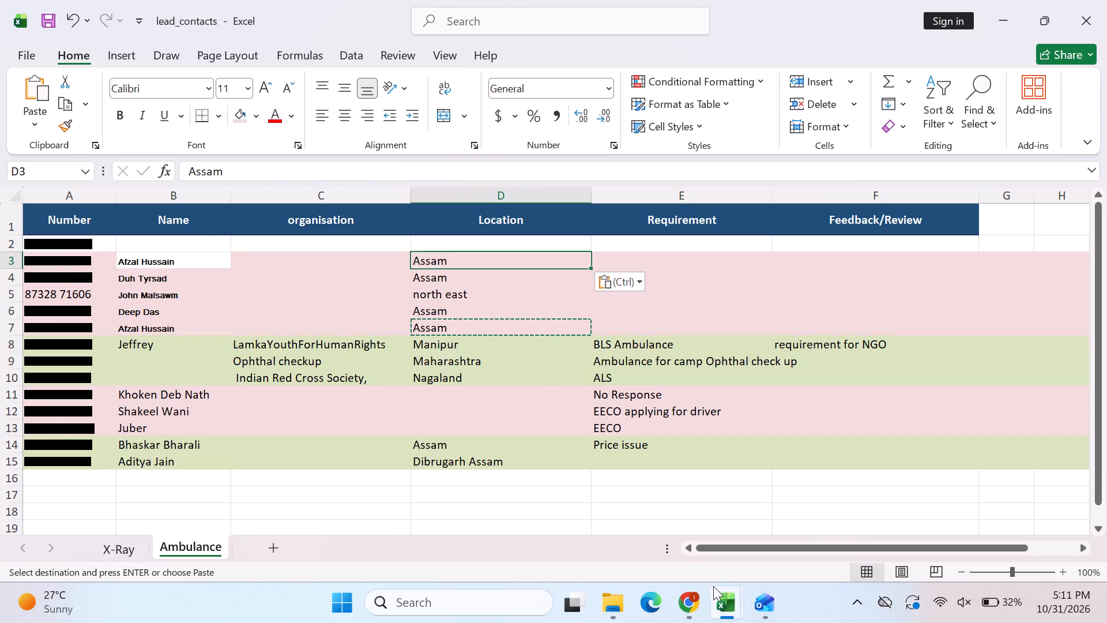
Switch back to the Reyansh CRM leads list in Chrome.
{"action": "left_click", "coordinate": [693, 610]}
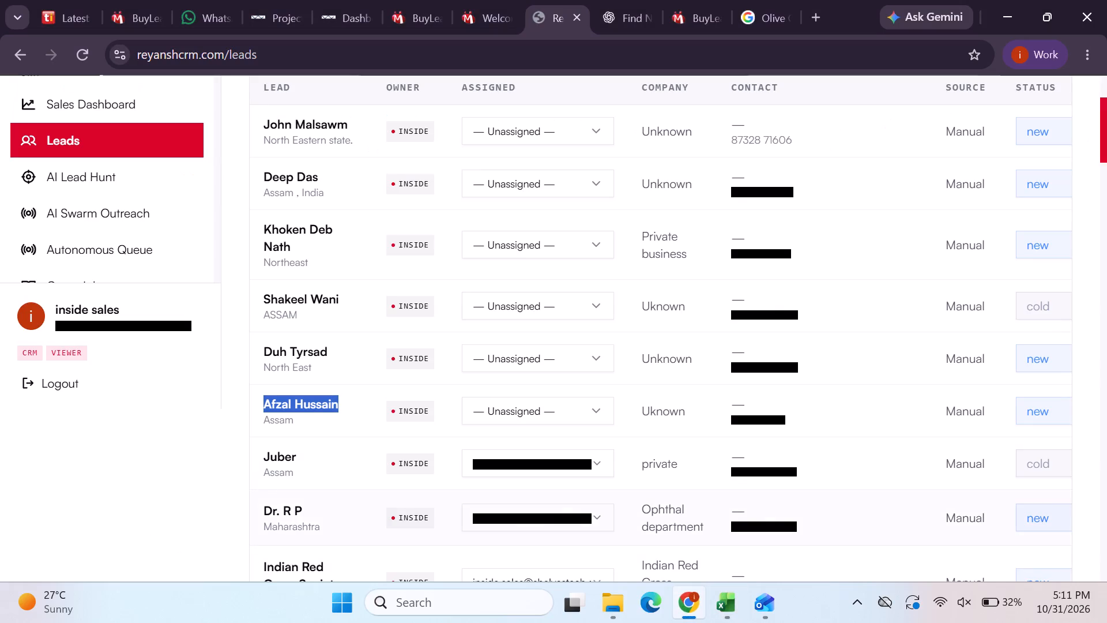
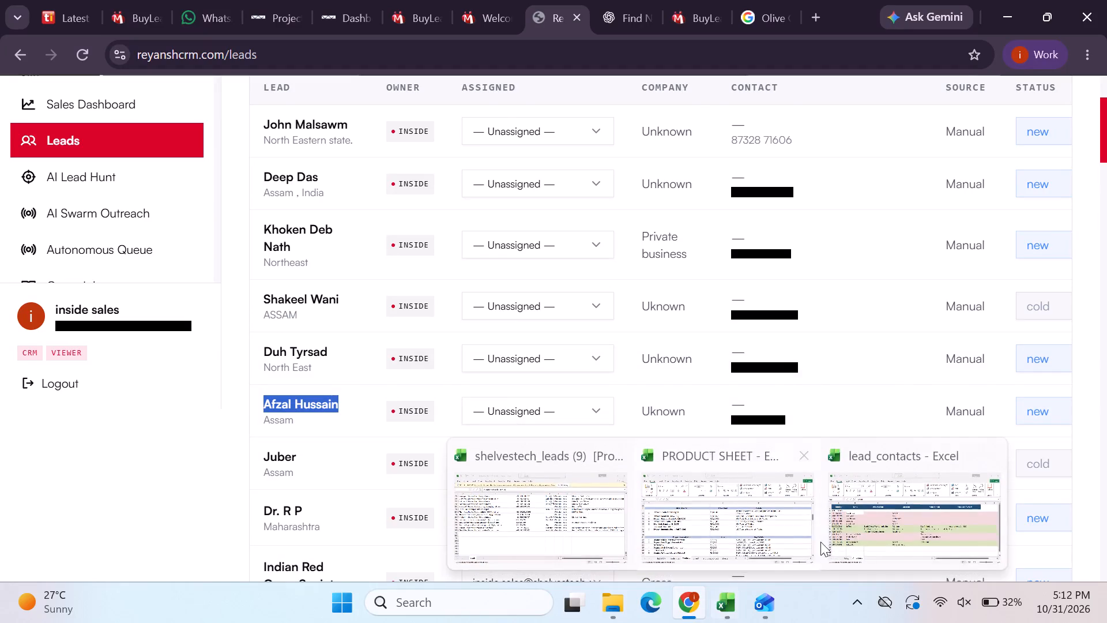
Clear the name and location entries from row 7 of the Ambulance sheet in the lead_contacts workbook in Excel.
{"action": "left_click", "coordinate": [857, 541]}
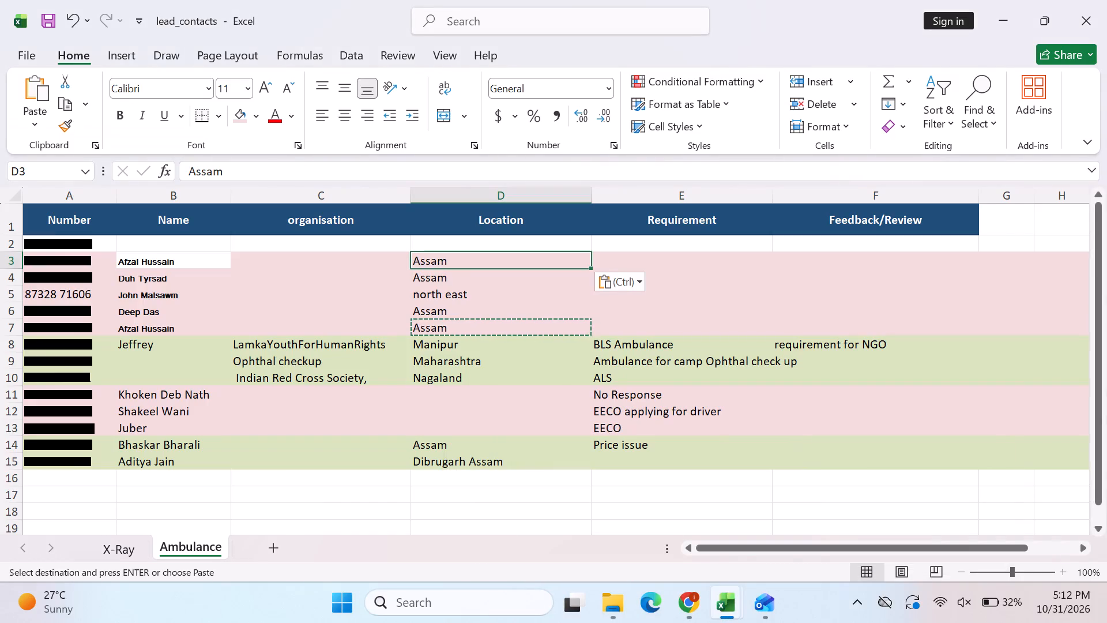
{"action": "left_click", "coordinate": [161, 328]}
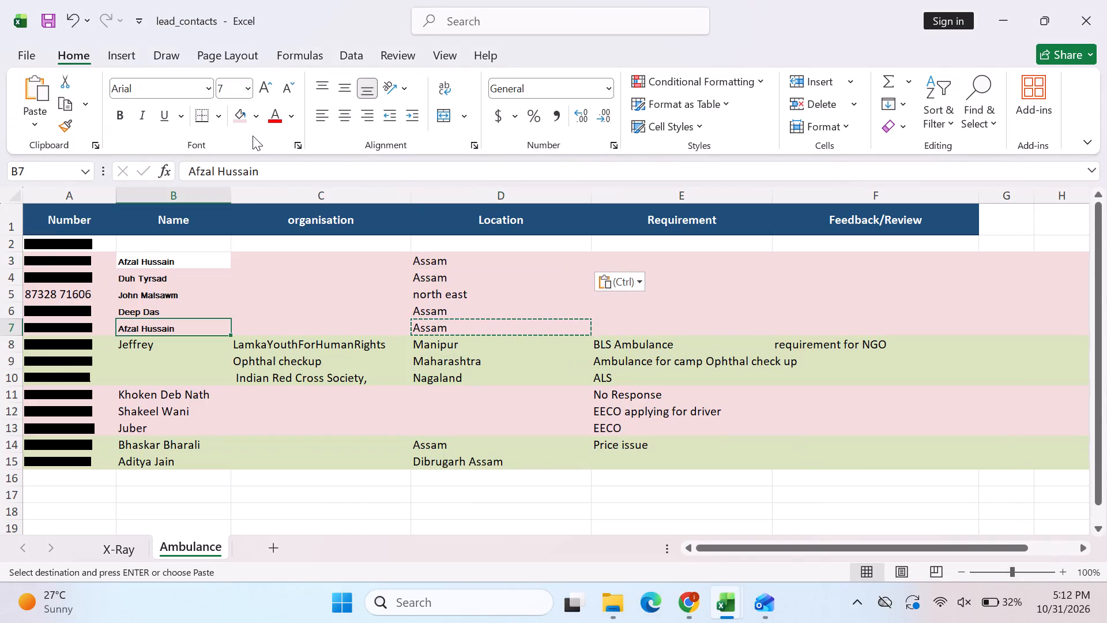
{"action": "key", "text": "BackSpace"}
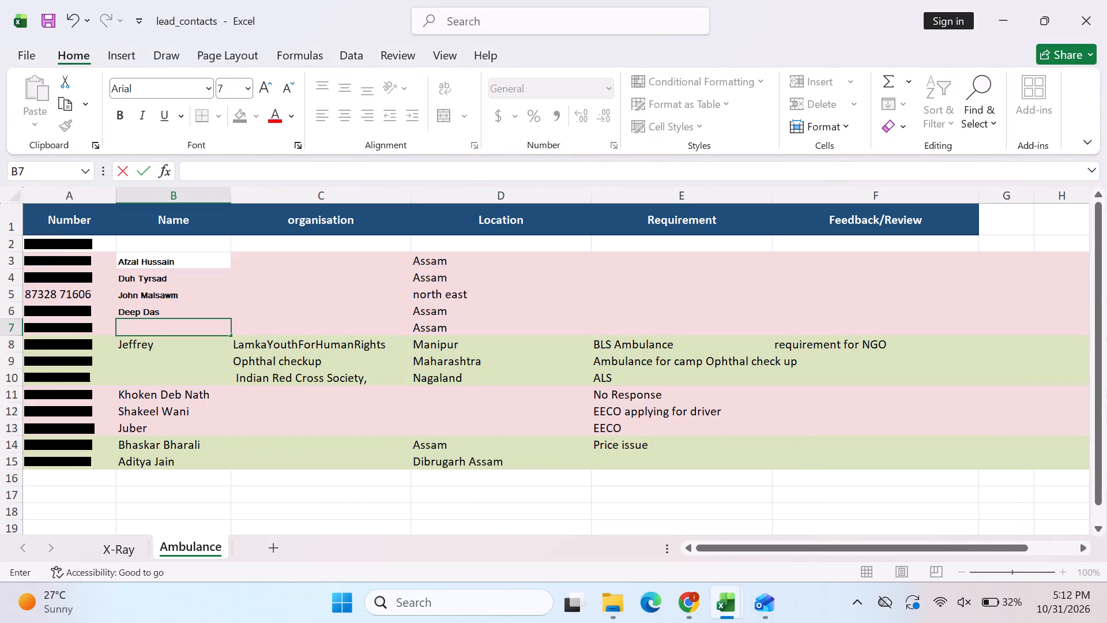
{"action": "left_click", "coordinate": [435, 331]}
{"action": "key", "text": "BackSpace"}
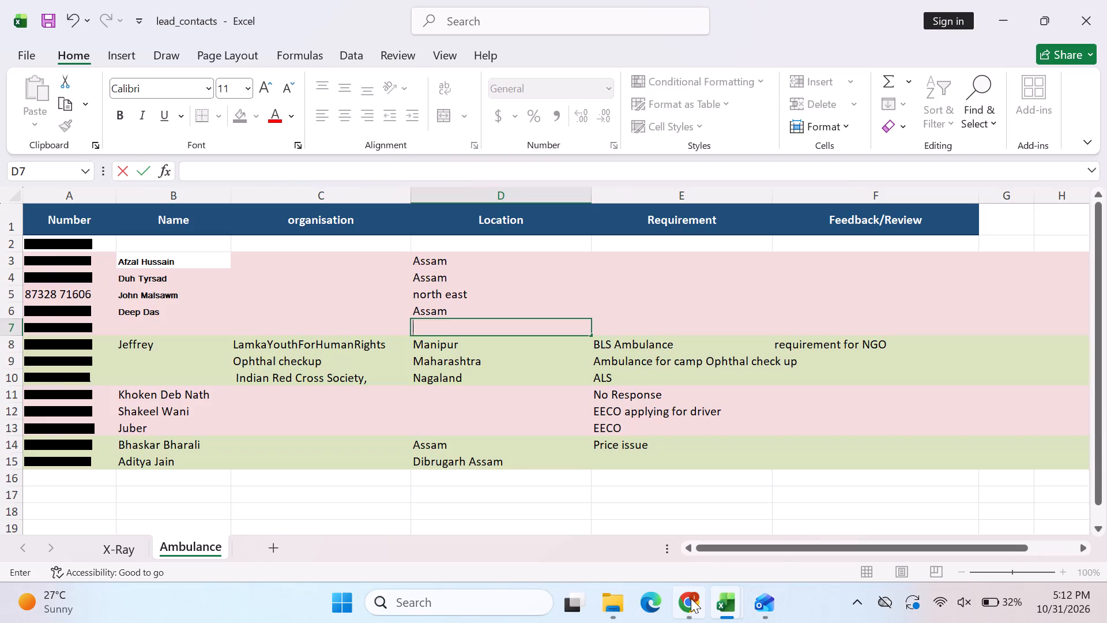
Look through the Reyansh CRM leads list in Chrome for the lead belonging to the contact number in row 7.
{"action": "left_click", "coordinate": [677, 538]}
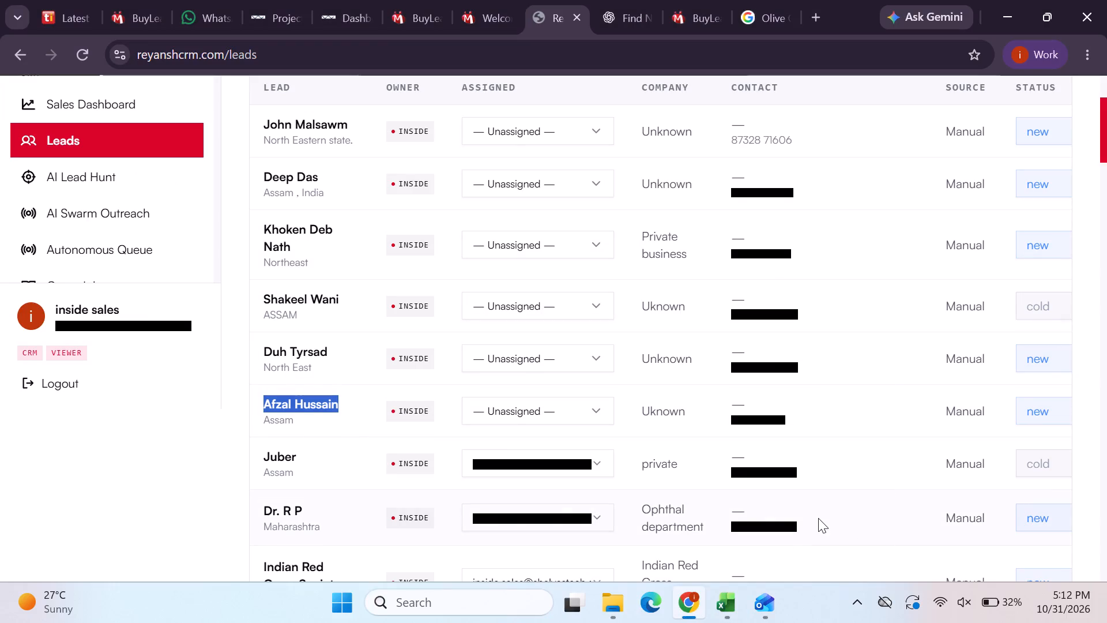
{"action": "scroll", "coordinate": [818, 517], "scroll_direction": "down", "scroll_amount": 1}
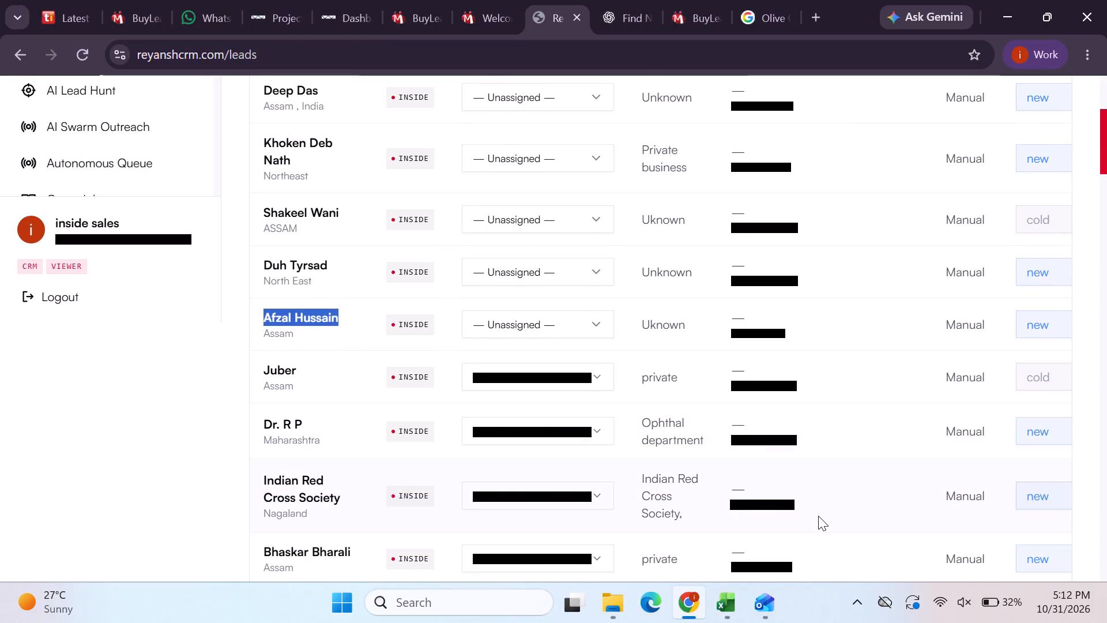
{"action": "scroll", "coordinate": [818, 516], "scroll_direction": "down", "scroll_amount": 1}
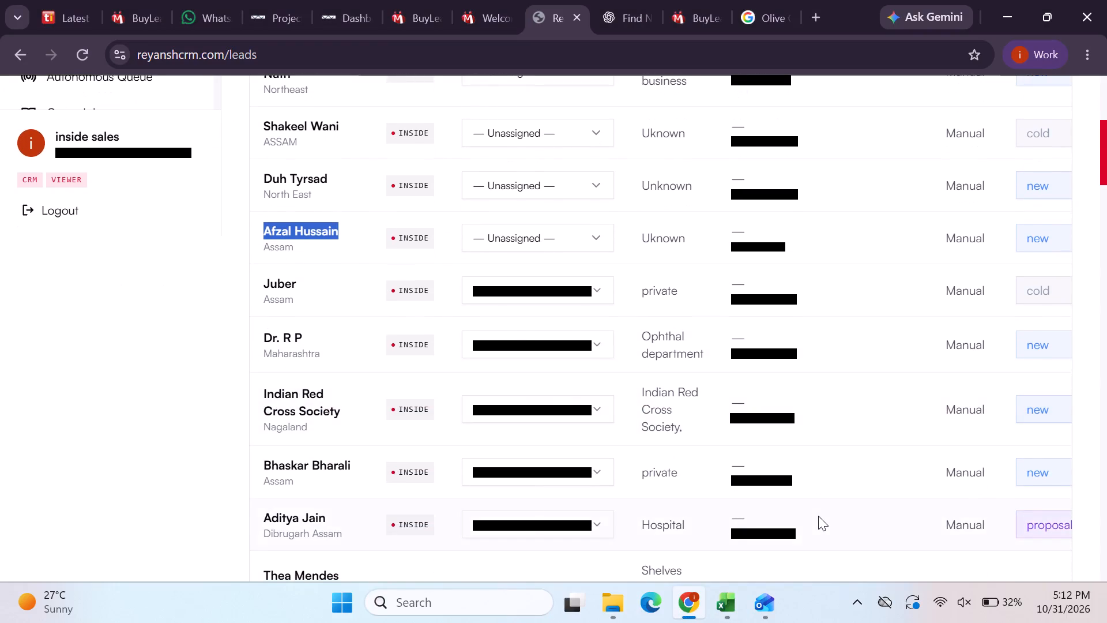
{"action": "scroll", "coordinate": [818, 516], "scroll_direction": "down", "scroll_amount": 1}
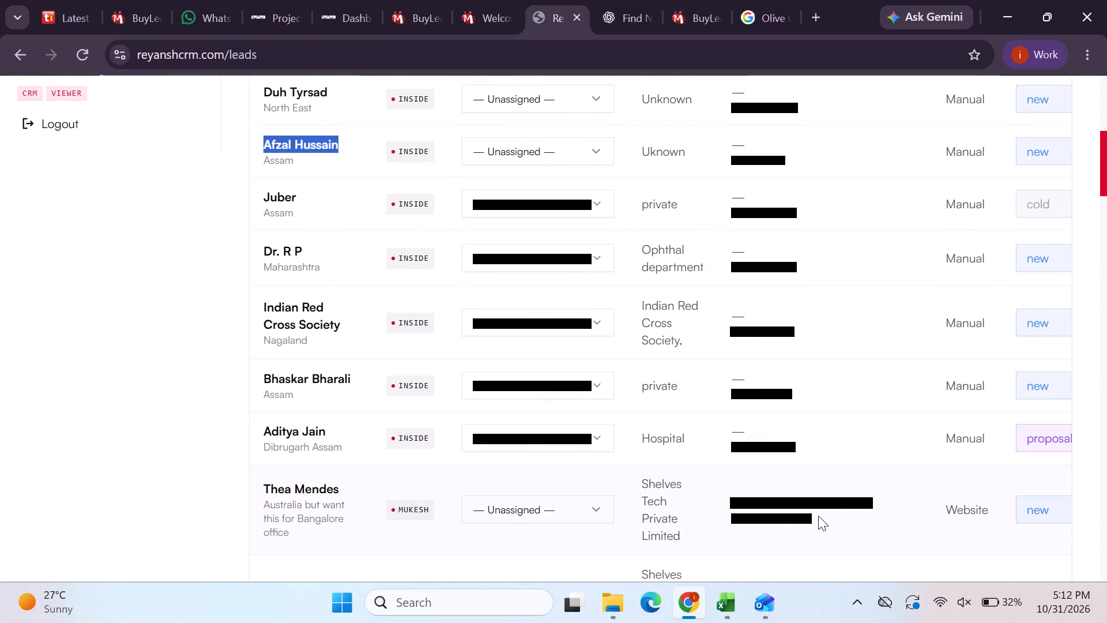
{"action": "scroll", "coordinate": [818, 516], "scroll_direction": "up", "scroll_amount": 4}
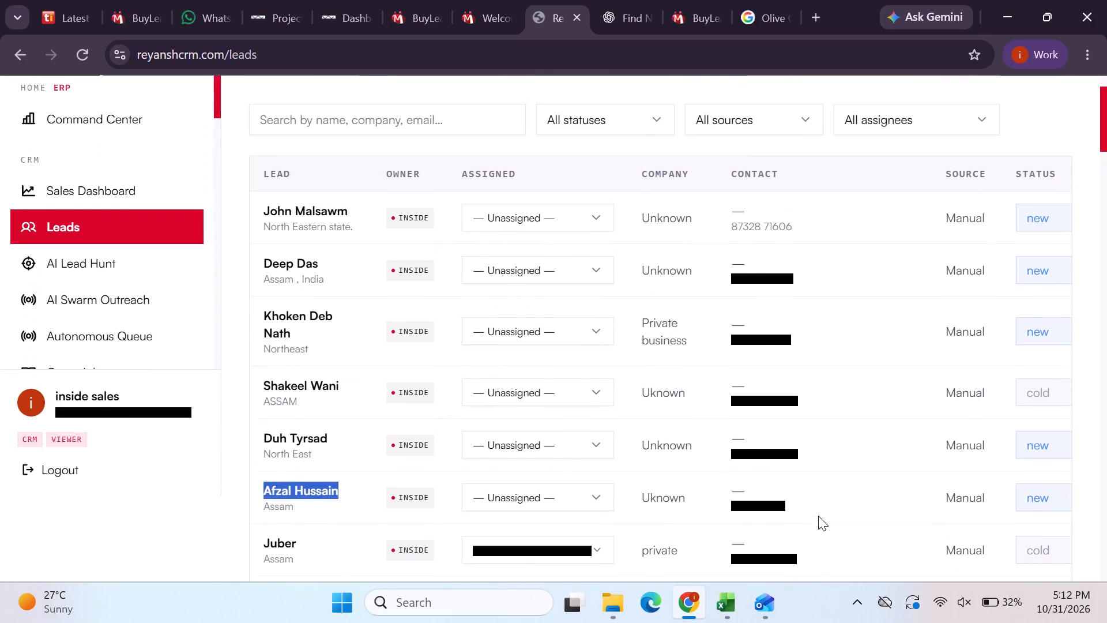
{"action": "scroll", "coordinate": [818, 516], "scroll_direction": "up", "scroll_amount": 1}
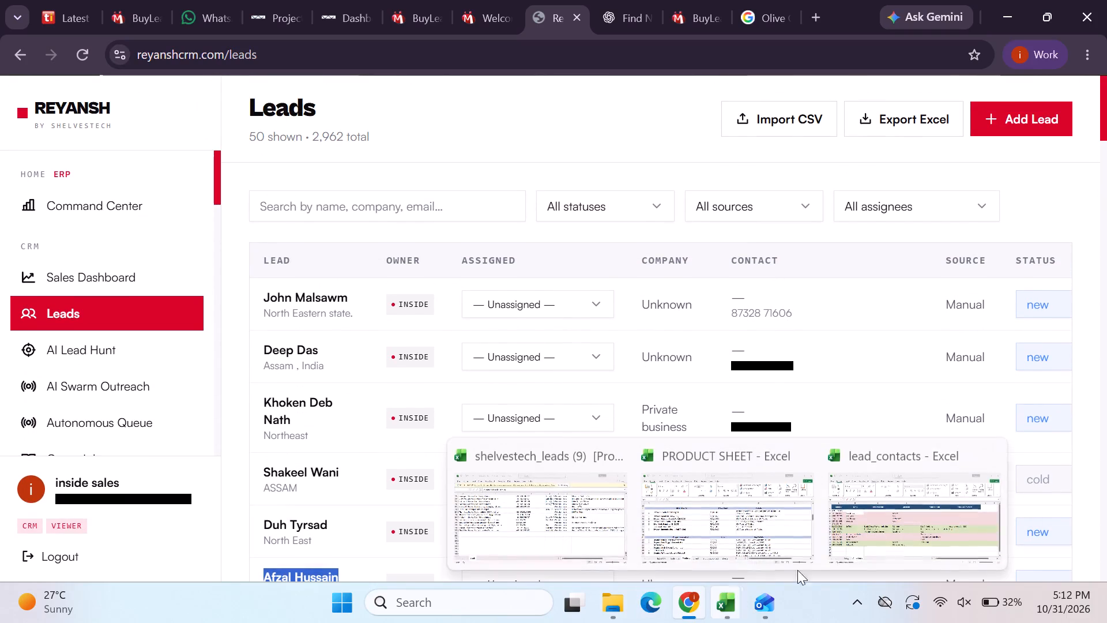
Switch back to the Ambulance sheet of the lead_contacts workbook in Excel.
{"action": "left_click", "coordinate": [856, 542]}
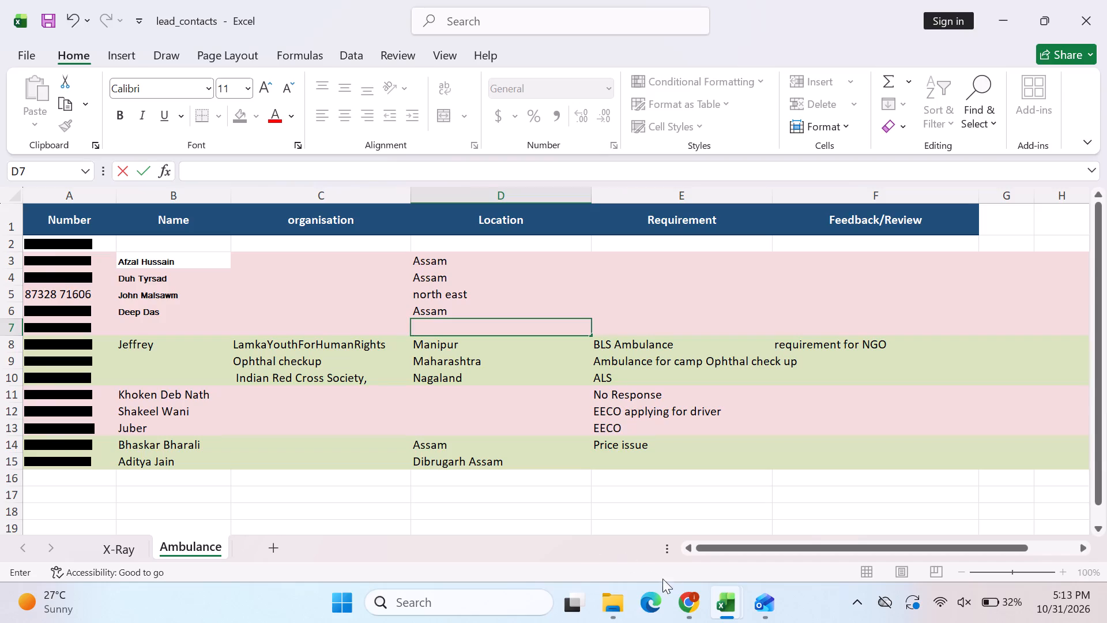
Copy the contact number text from row 7 of the Ambulance sheet.
{"action": "left_click", "coordinate": [36, 331]}
{"action": "double_click", "coordinate": [36, 331]}
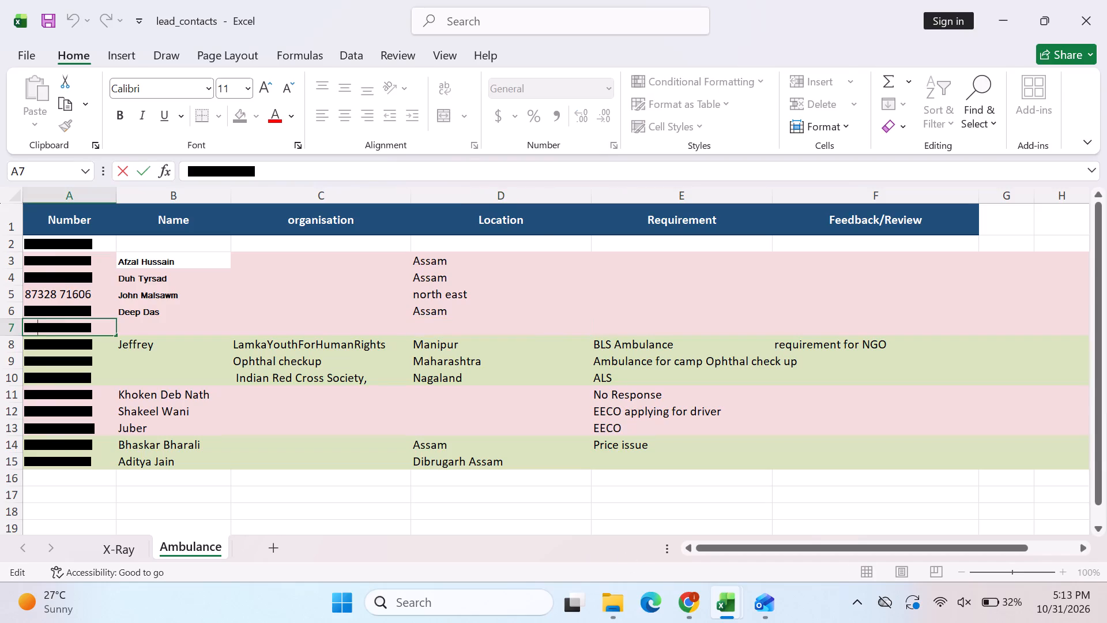
{"action": "left_click_drag", "start_coordinate": [26, 329], "coordinate": [93, 339]}
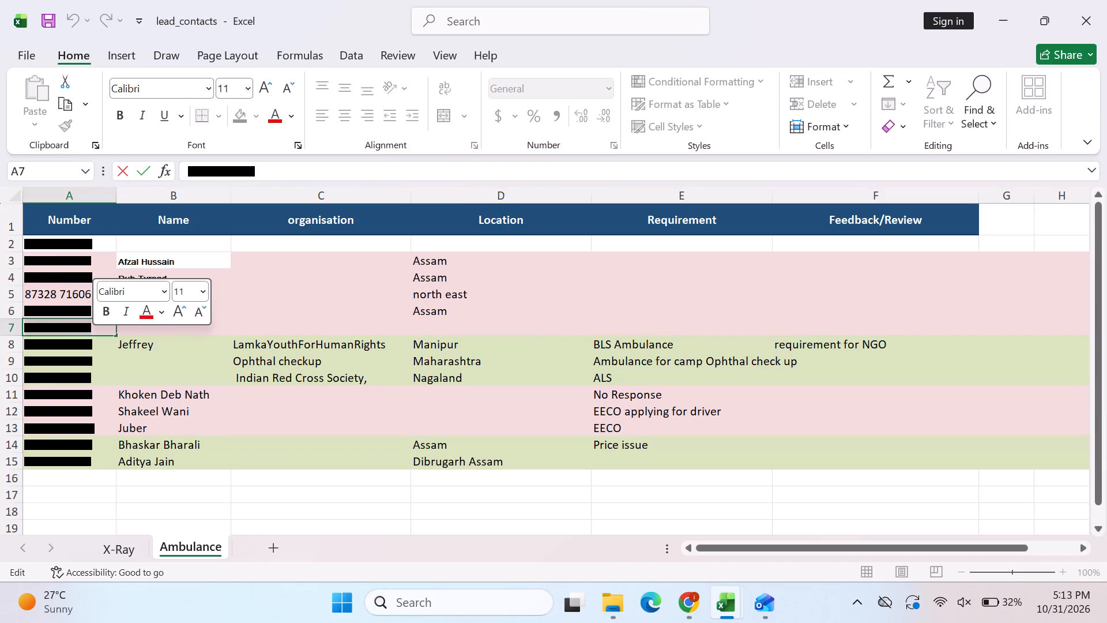
{"action": "key", "text": "ctrl+c"}
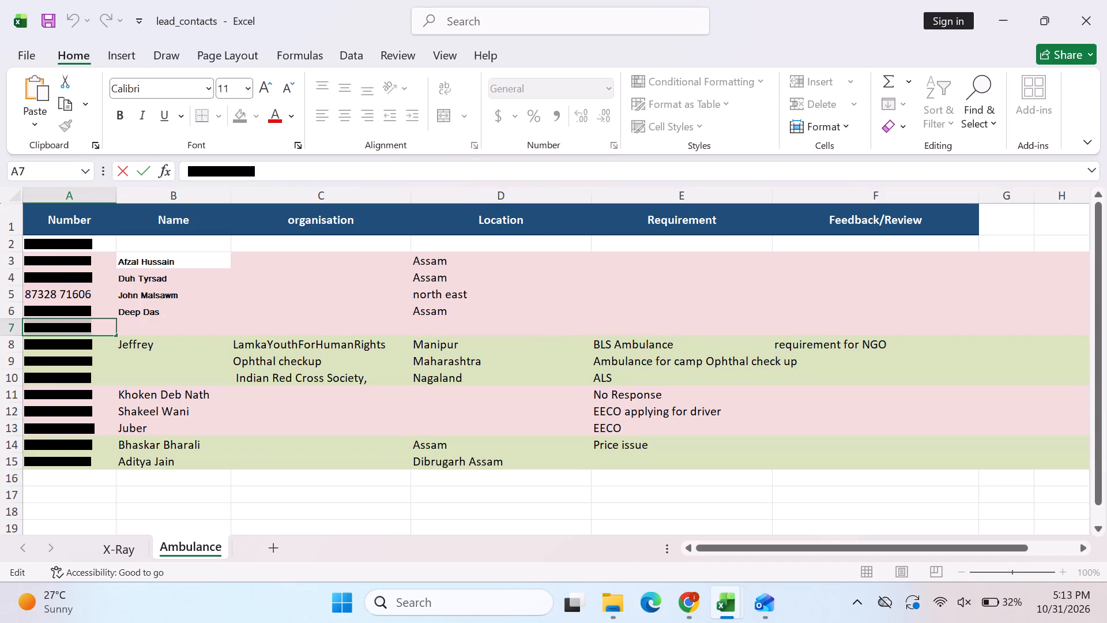
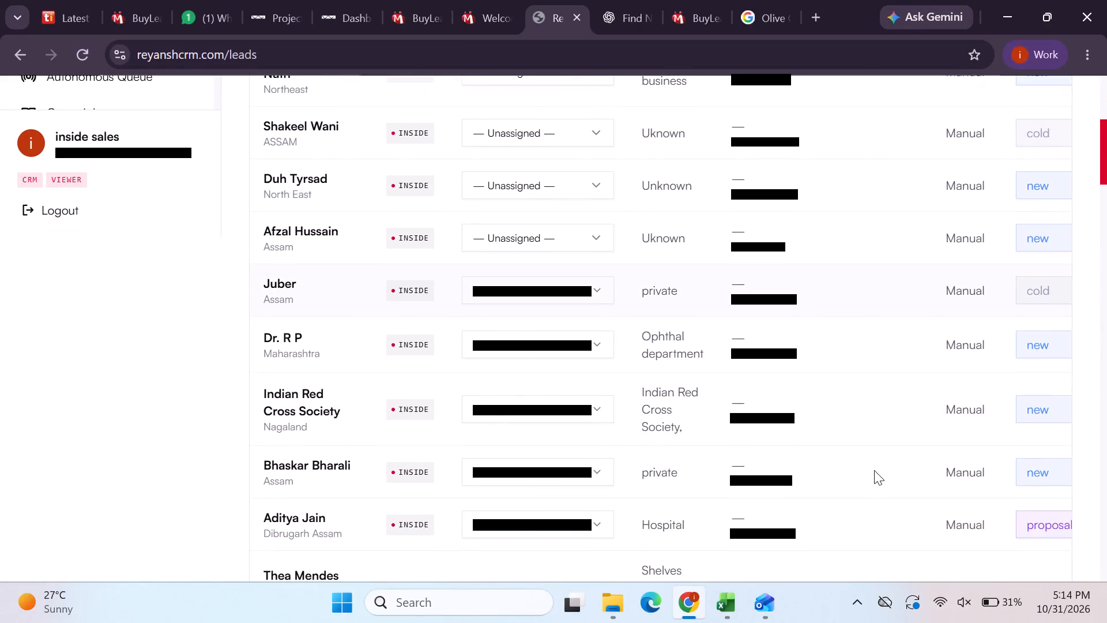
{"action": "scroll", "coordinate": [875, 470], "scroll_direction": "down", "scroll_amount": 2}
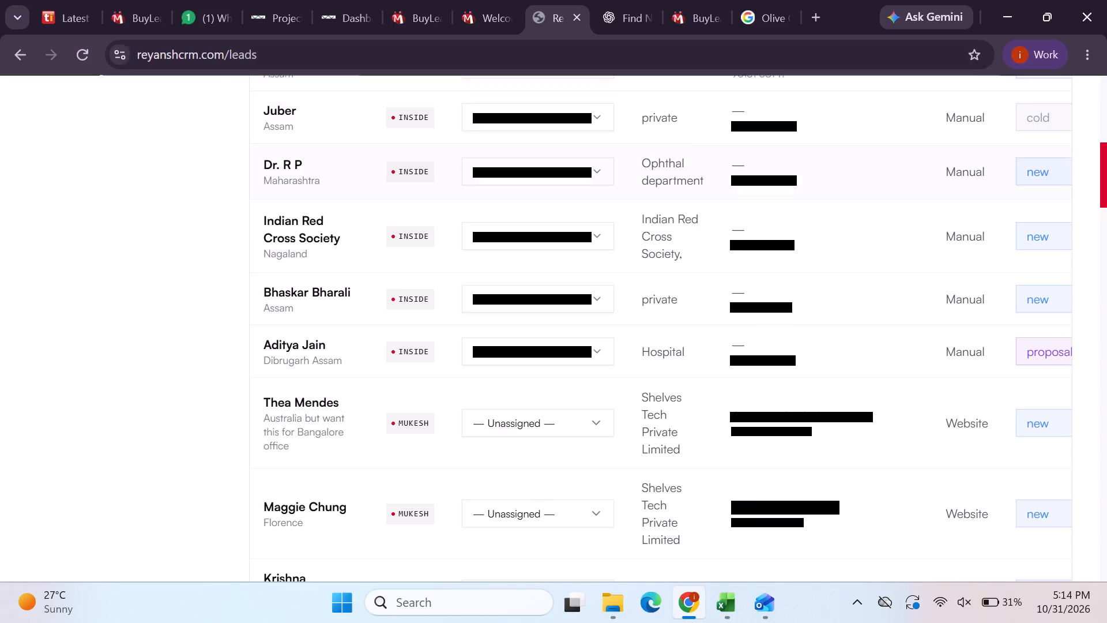
Start a new lead in the Reyansh CRM leads list and enter Shiva as the beginning of the contact's name.
{"action": "scroll", "coordinate": [921, 263], "scroll_direction": "up", "scroll_amount": 13}
{"action": "left_click", "coordinate": [1008, 125]}
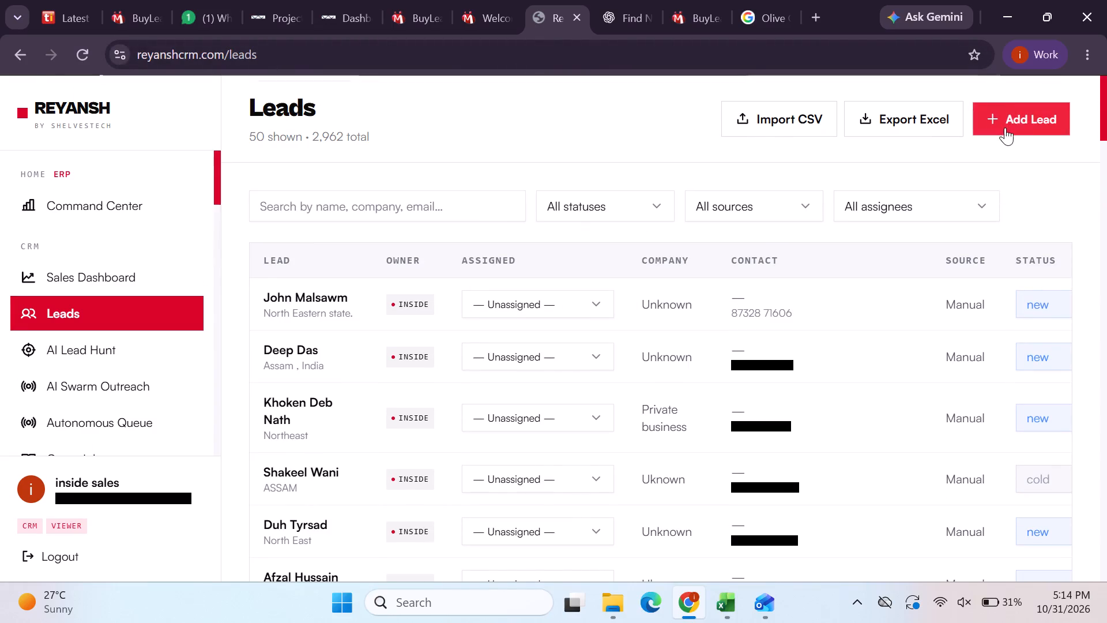
{"action": "left_click", "coordinate": [381, 187]}
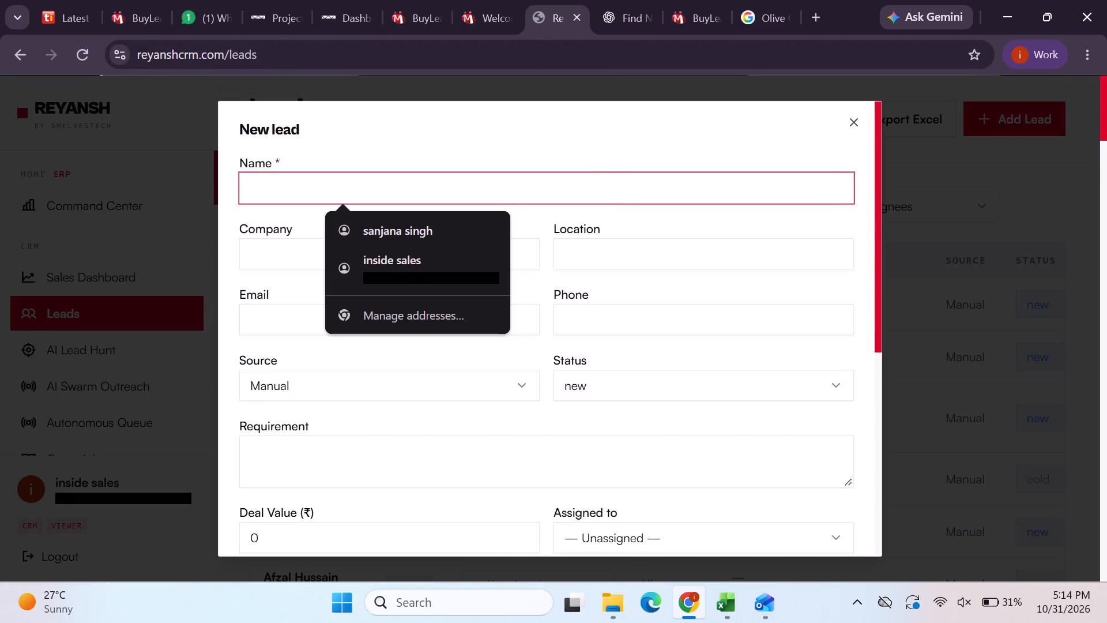
{"action": "key", "text": "s"}
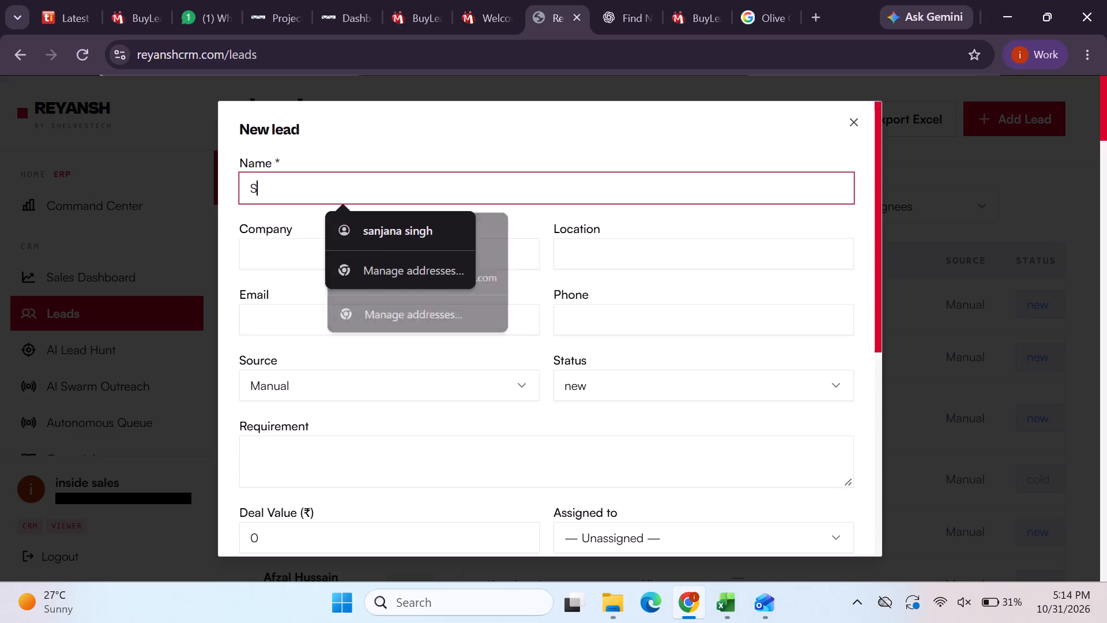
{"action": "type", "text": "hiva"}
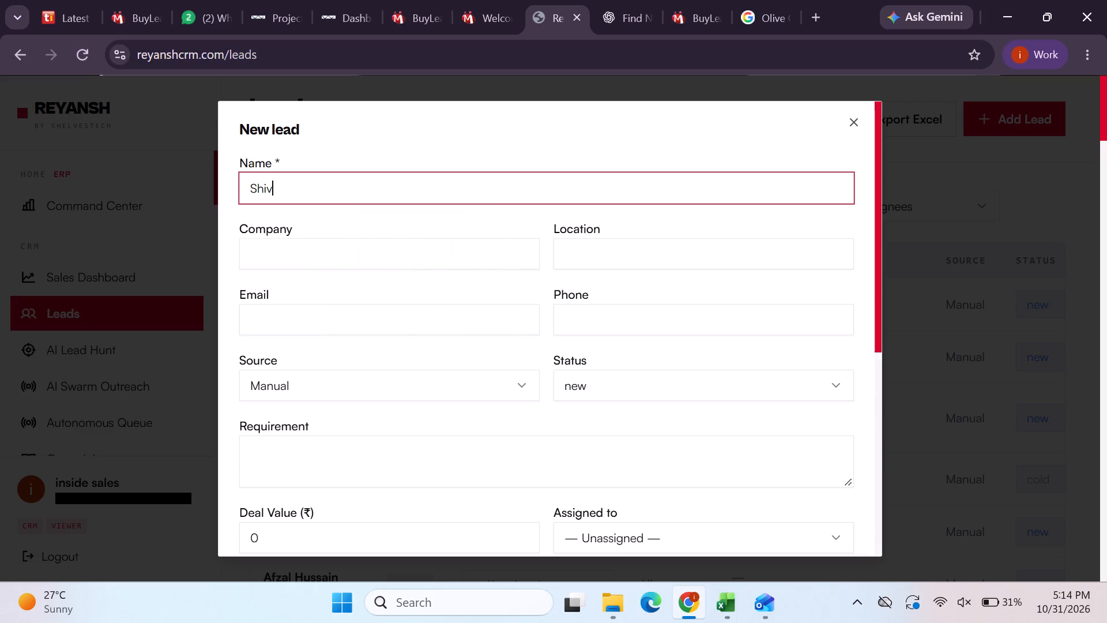
Complete the contact's name with the surname in the new lead and open its phone number for entry.
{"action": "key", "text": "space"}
{"action": "left_click", "coordinate": [567, 252]}
{"action": "left_click", "coordinate": [582, 329]}
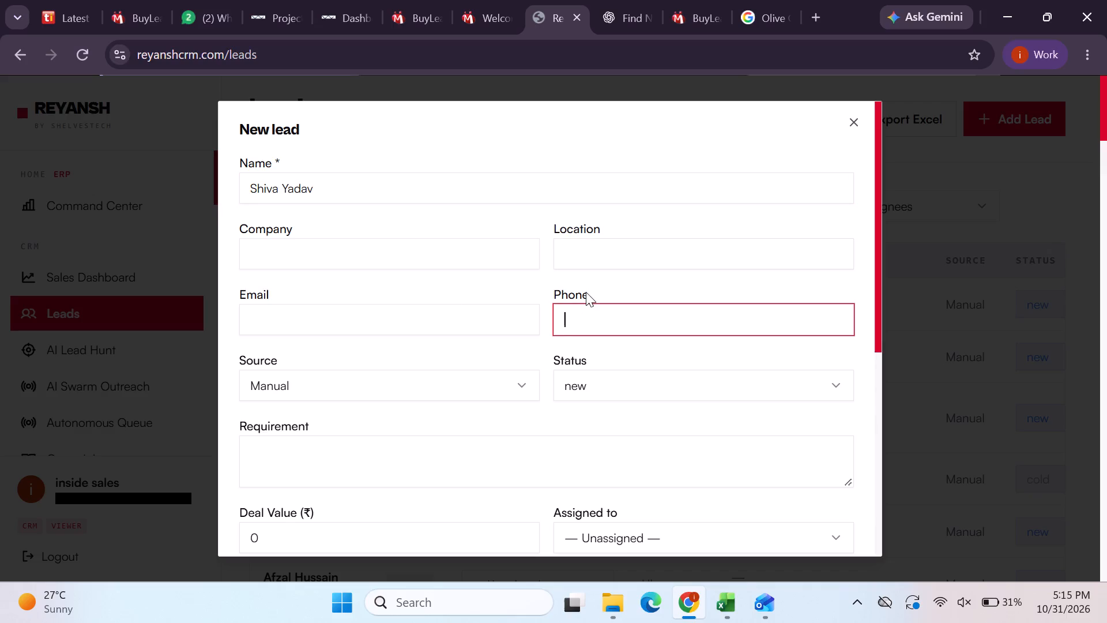
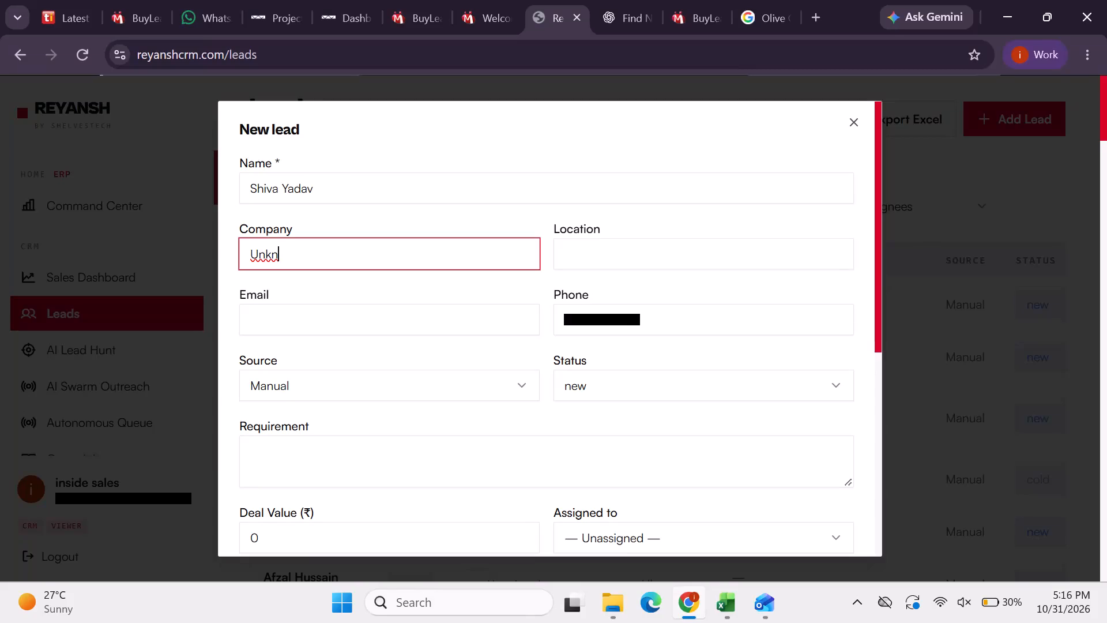
Complete the new lead's company as Unknown and start entering its location, beginning with the letter m.
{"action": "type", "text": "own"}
{"action": "left_click", "coordinate": [596, 252]}
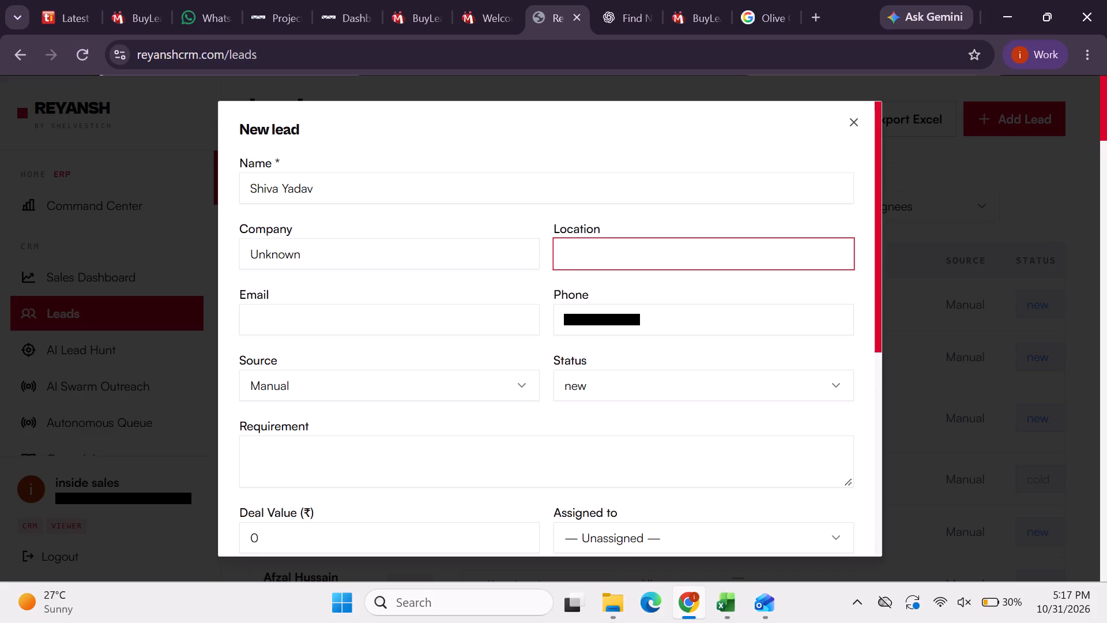
{"action": "left_click", "coordinate": [591, 249]}
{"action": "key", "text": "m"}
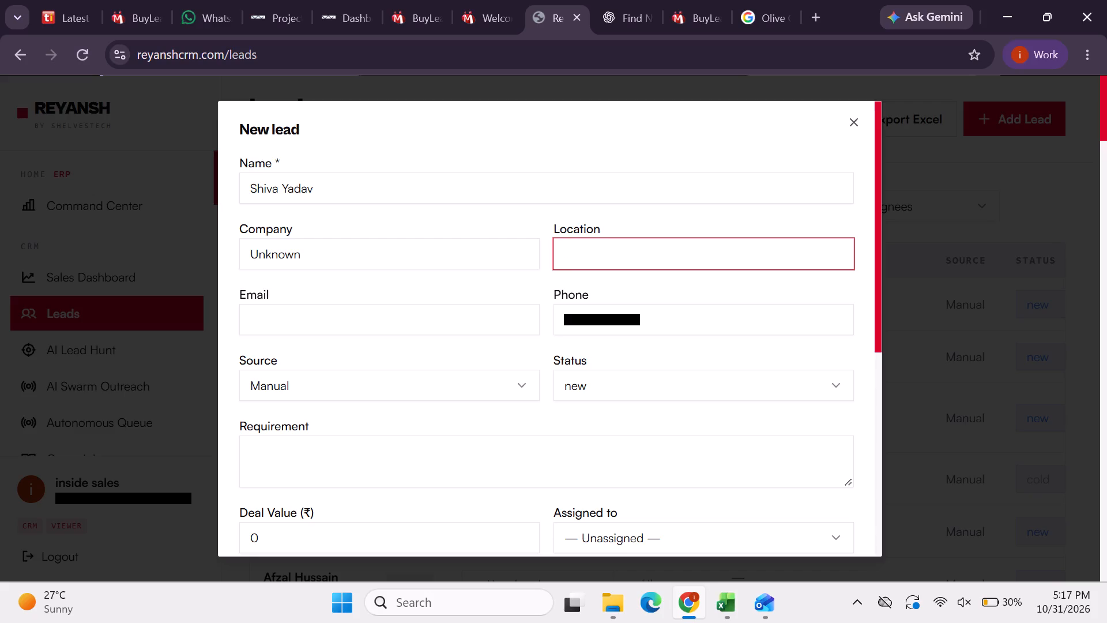
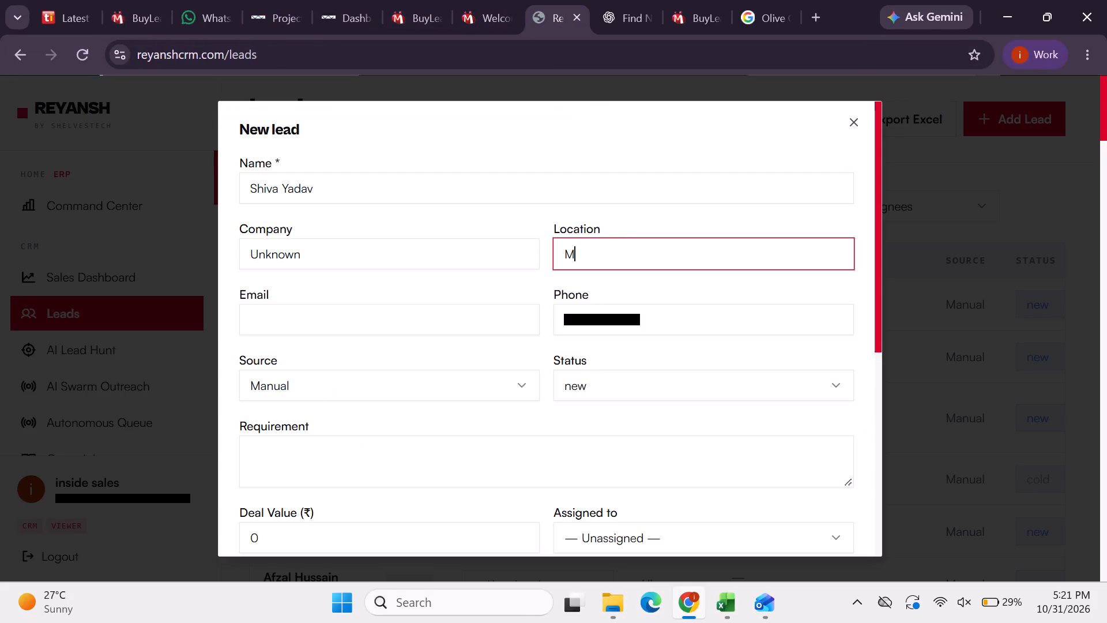
Set the new lead's location to Maharashtra.
{"action": "key", "text": "h"}
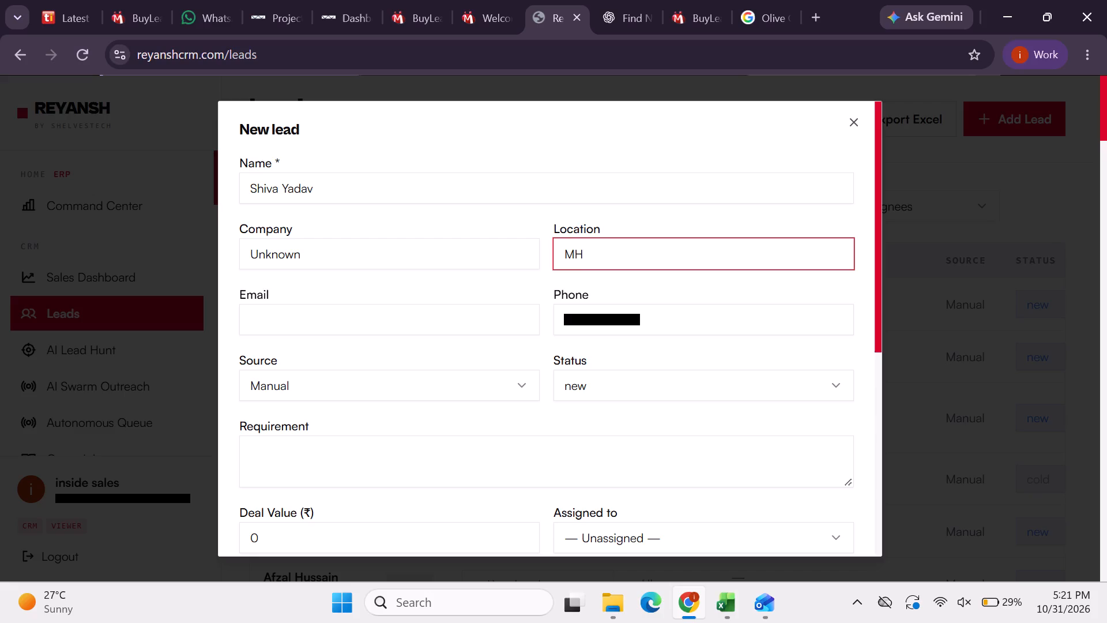
{"action": "key", "text": "BackSpace"}
{"action": "type", "text": "aha"}
{"action": "type", "text": "ra"}
{"action": "type", "text": "shtra"}
Enter the lead's requirement, beginning with "Searching for Ambulance (in call &what".
{"action": "left_click", "coordinate": [876, 396]}
{"action": "scroll", "coordinate": [579, 391], "scroll_direction": "up", "scroll_amount": 4}
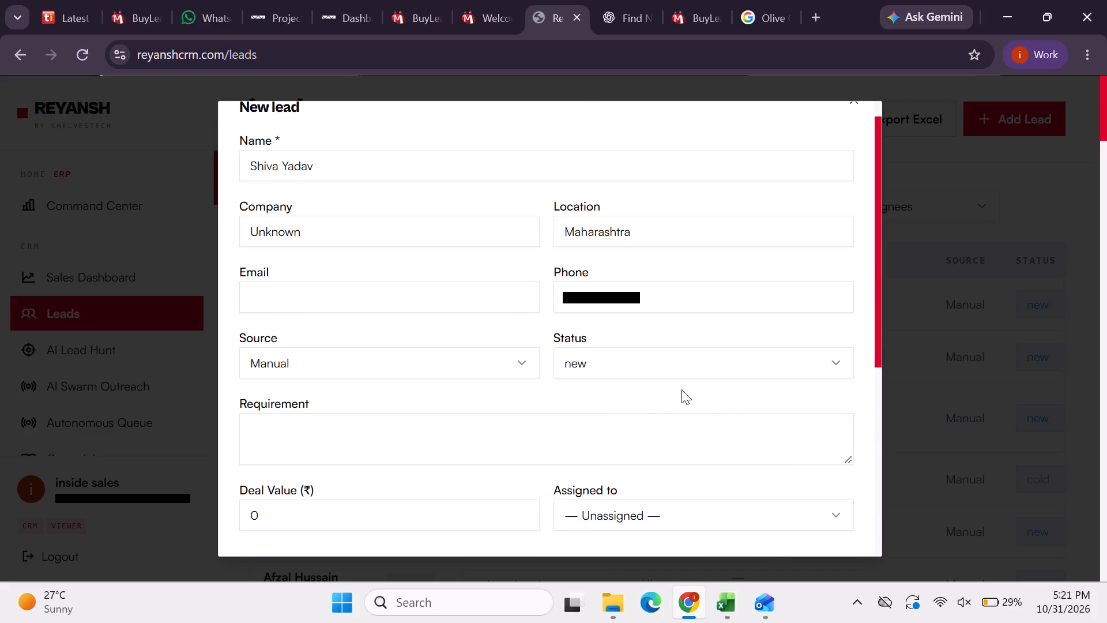
{"action": "left_click", "coordinate": [681, 389]}
{"action": "scroll", "coordinate": [495, 380], "scroll_direction": "up", "scroll_amount": 1}
{"action": "scroll", "coordinate": [499, 369], "scroll_direction": "down", "scroll_amount": 1}
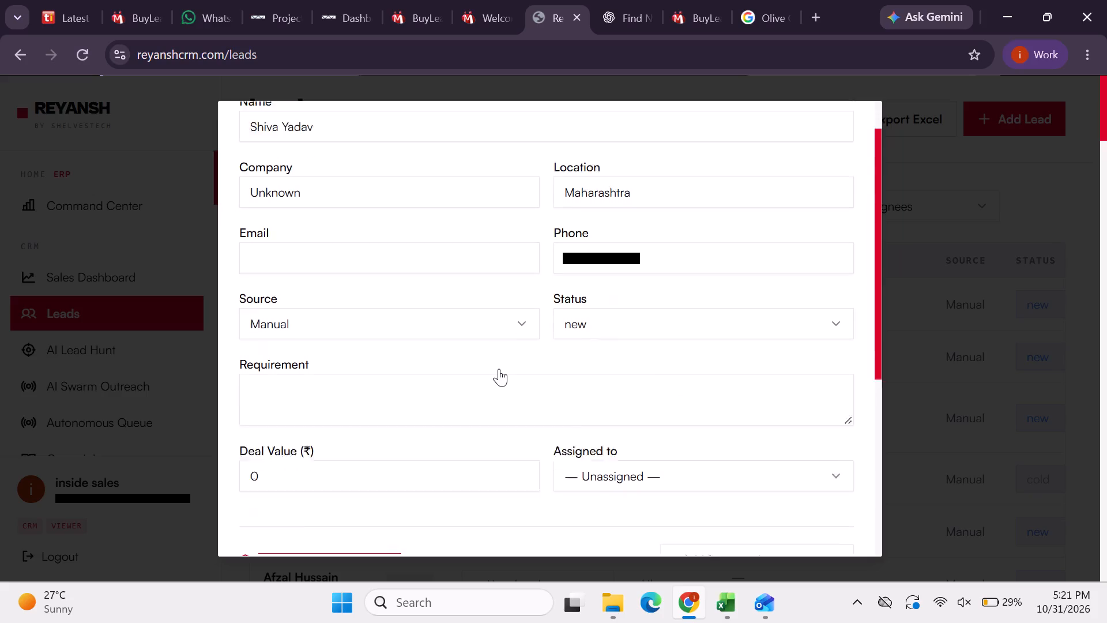
{"action": "scroll", "coordinate": [499, 369], "scroll_direction": "down", "scroll_amount": 2}
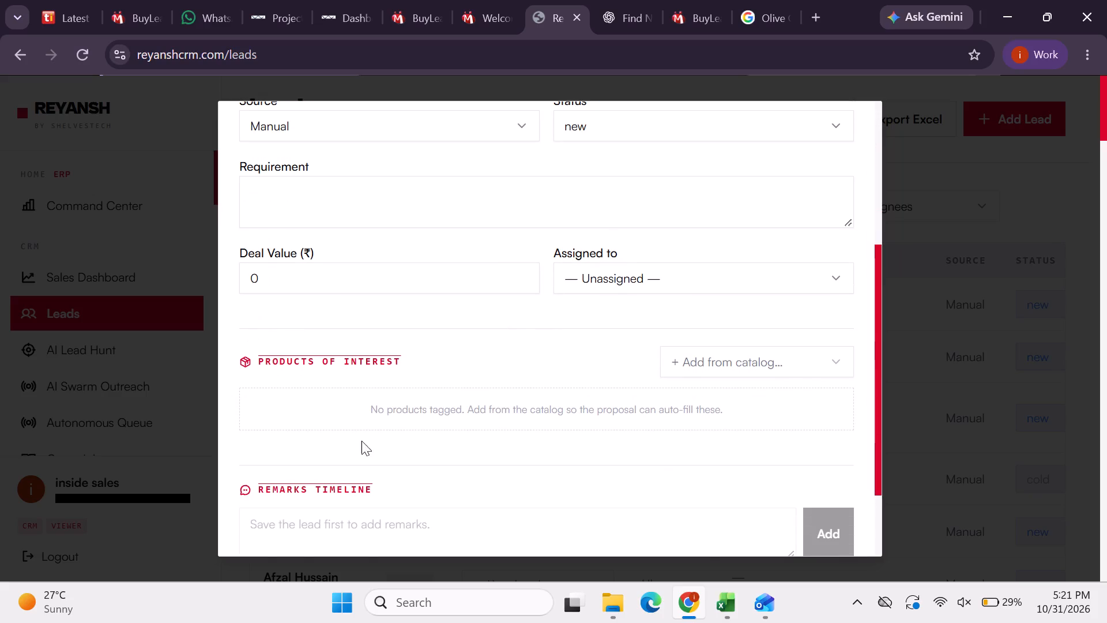
{"action": "scroll", "coordinate": [375, 426], "scroll_direction": "up", "scroll_amount": 2}
{"action": "left_click", "coordinate": [313, 376]}
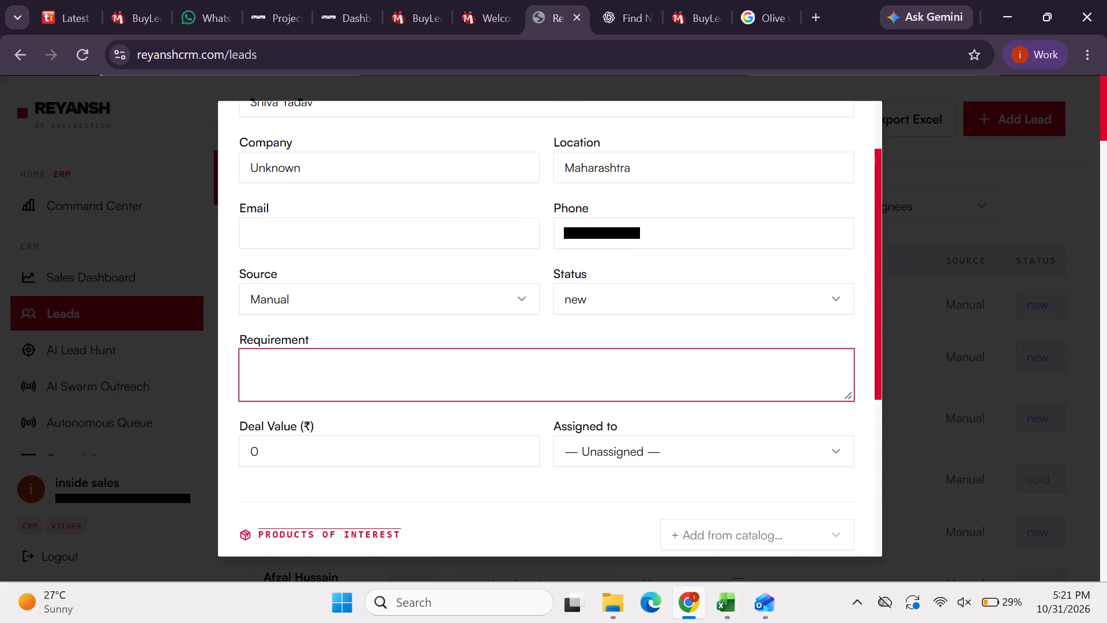
{"action": "key", "text": "s"}
{"action": "type", "text": "earchin"}
{"action": "key", "text": "space"}
{"action": "key", "text": "BackSpace"}
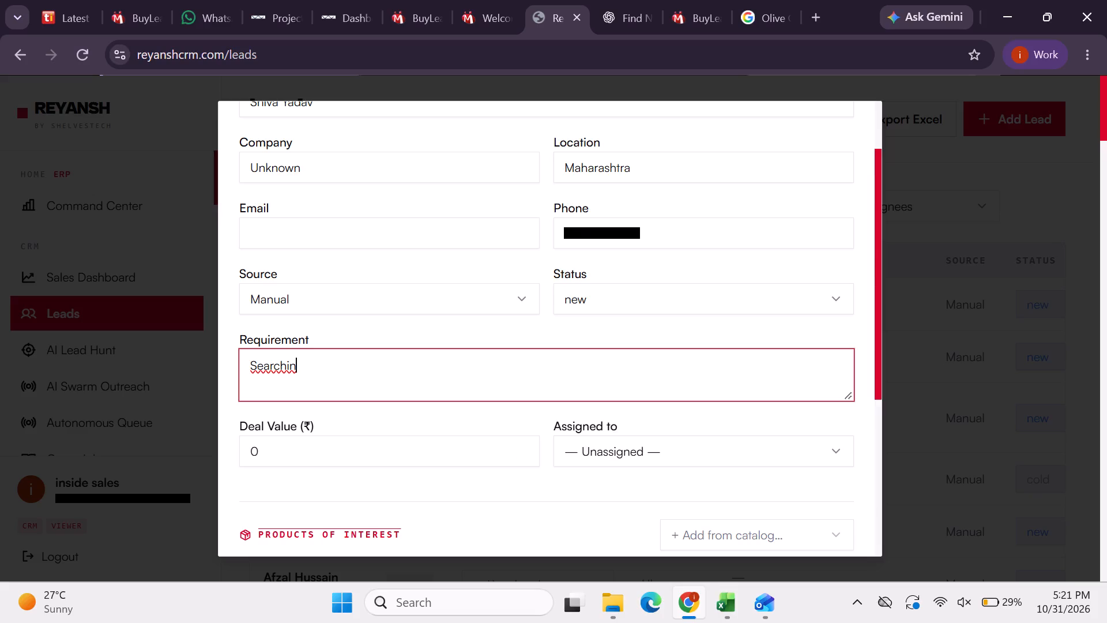
{"action": "type", "text": "g"}
{"action": "key", "text": "space"}
{"action": "type", "text": "for"}
{"action": "key", "text": "space"}
{"action": "type", "text": "mbulance"}
{"action": "key", "text": "space"}
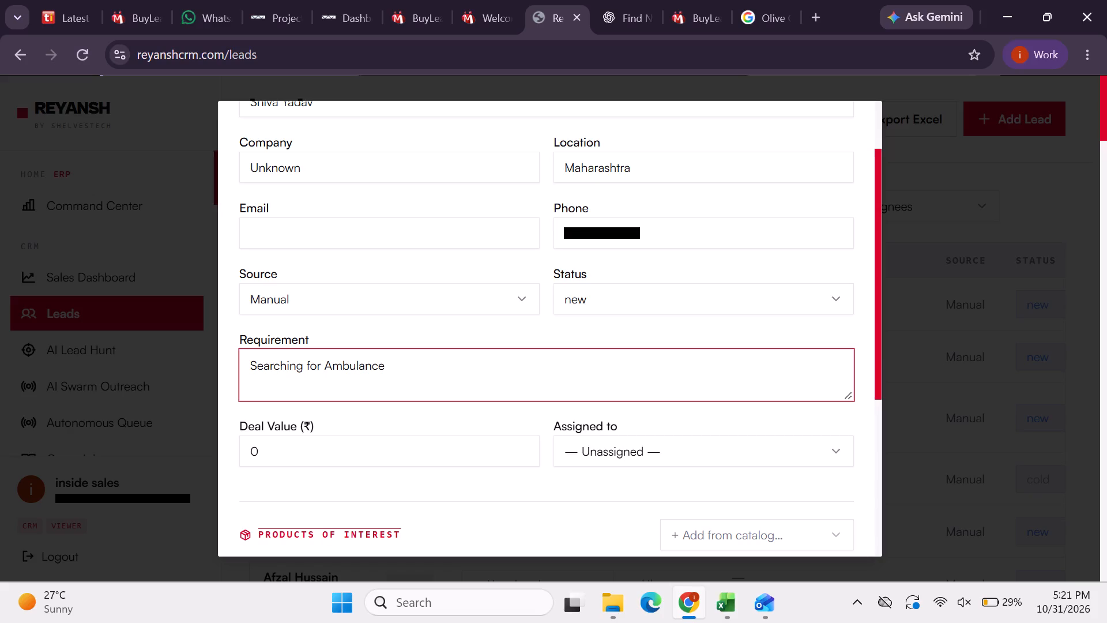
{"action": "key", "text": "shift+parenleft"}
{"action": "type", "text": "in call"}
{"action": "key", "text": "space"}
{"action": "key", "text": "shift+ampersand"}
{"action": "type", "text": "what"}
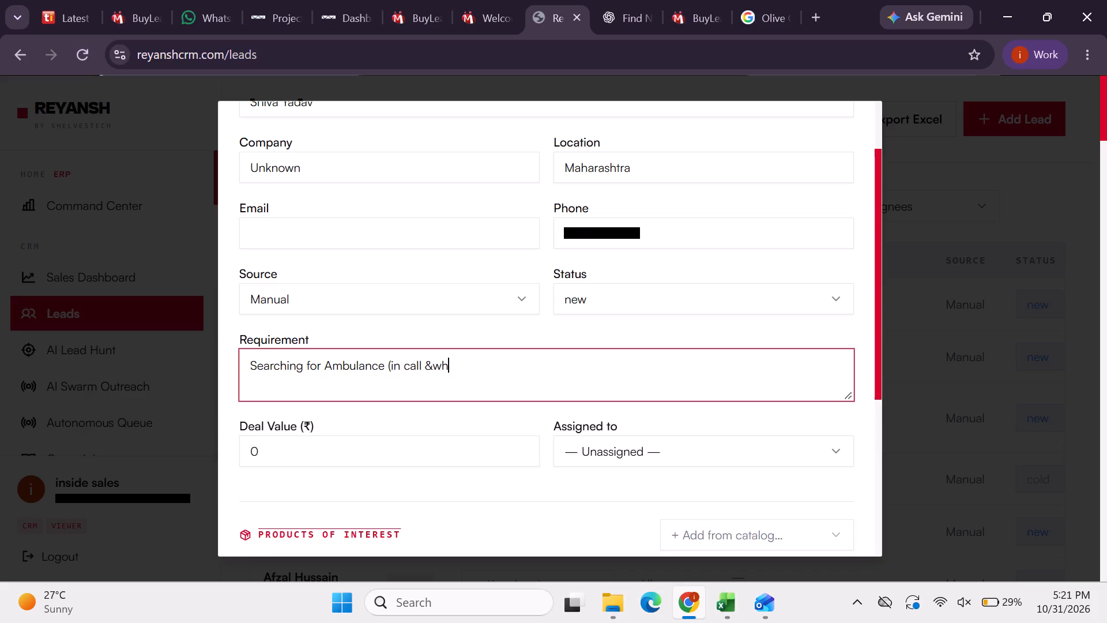
Complete the lead's requirement text as "Searching for Ambulance (No response in call & whatsApp)".
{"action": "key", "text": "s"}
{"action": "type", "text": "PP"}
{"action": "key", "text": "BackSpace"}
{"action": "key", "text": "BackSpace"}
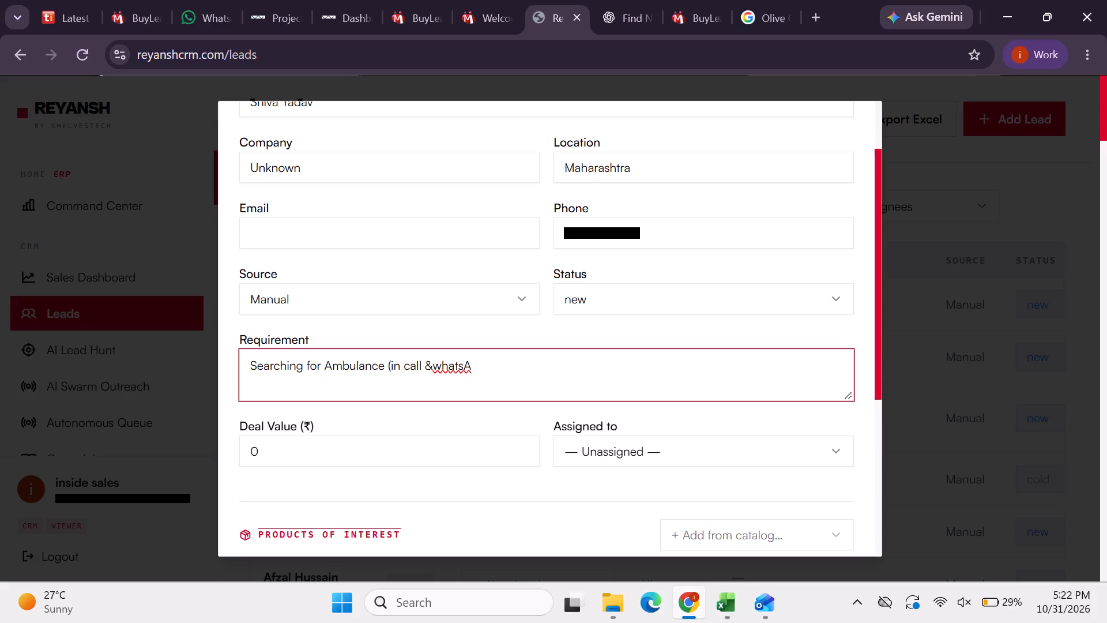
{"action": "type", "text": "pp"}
{"action": "left_click", "coordinate": [433, 367]}
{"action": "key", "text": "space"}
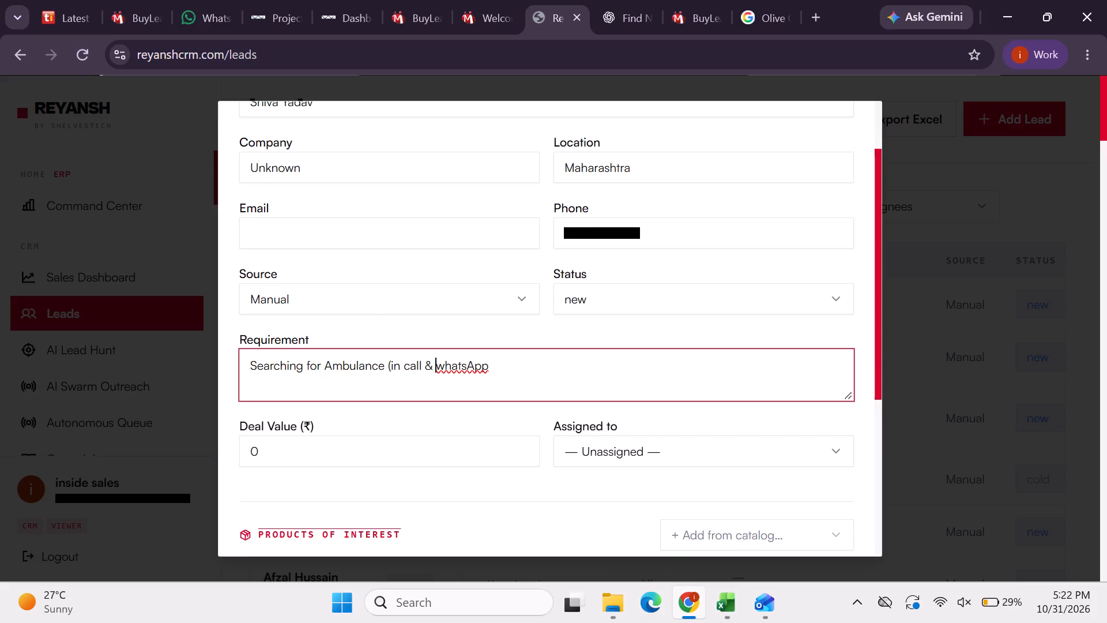
{"action": "left_click", "coordinate": [496, 368]}
{"action": "key", "text": "shift+parenright"}
{"action": "left_click", "coordinate": [390, 365]}
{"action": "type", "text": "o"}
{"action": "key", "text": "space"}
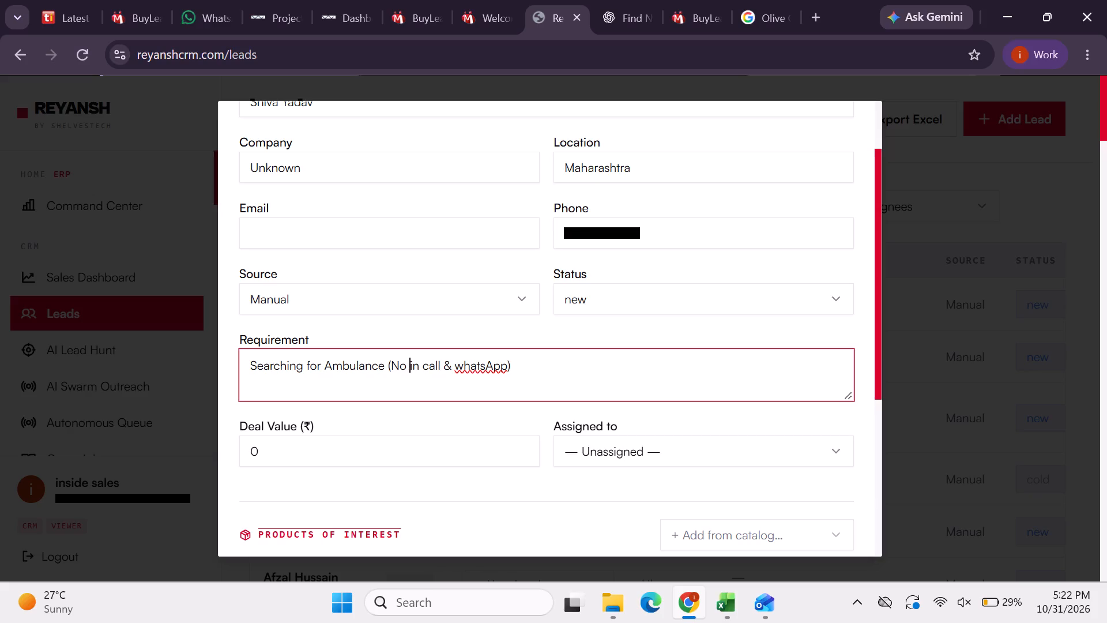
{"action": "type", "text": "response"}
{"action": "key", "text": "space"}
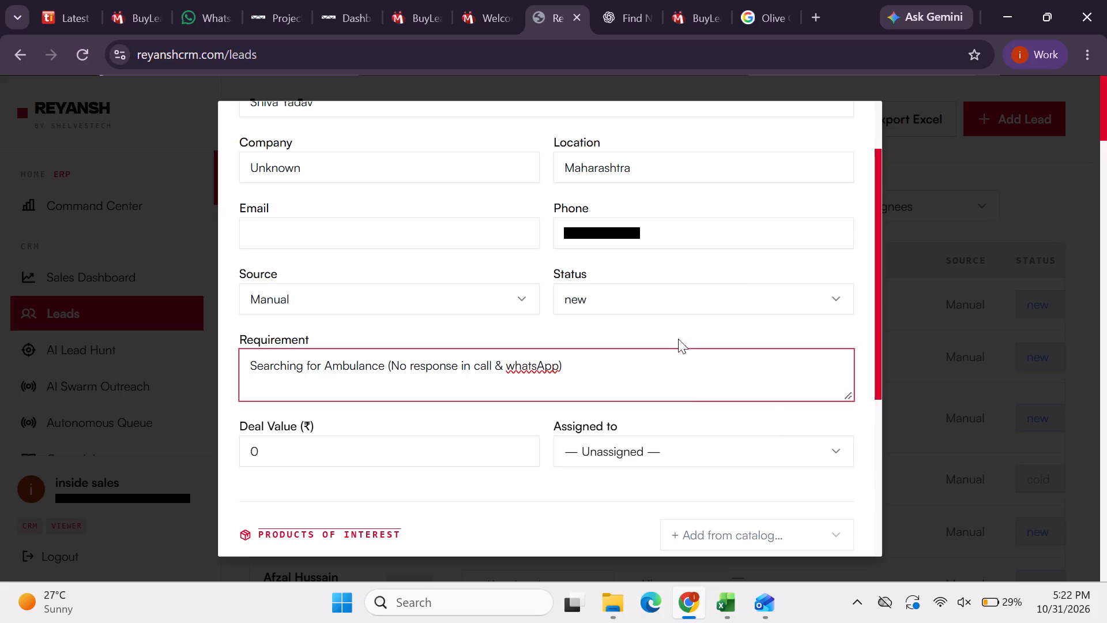
Submit the completed lead form, leaving the lead unassigned and with no products of interest.
{"action": "scroll", "coordinate": [684, 315], "scroll_direction": "up", "scroll_amount": 3}
{"action": "scroll", "coordinate": [739, 339], "scroll_direction": "down", "scroll_amount": 3}
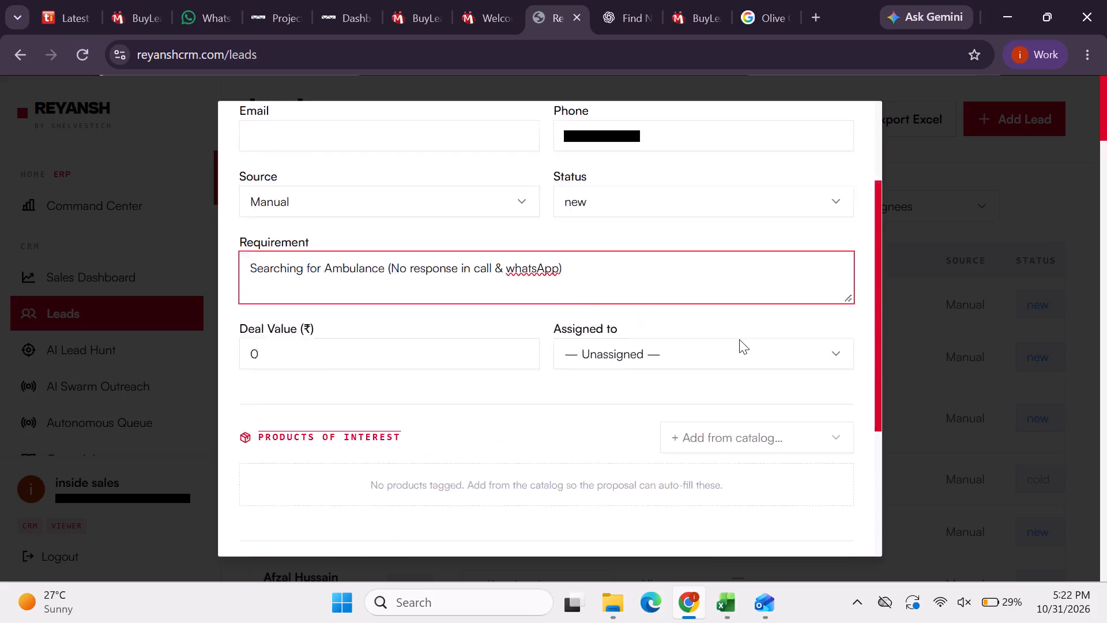
{"action": "scroll", "coordinate": [739, 339], "scroll_direction": "down", "scroll_amount": 5}
{"action": "left_click", "coordinate": [807, 522]}
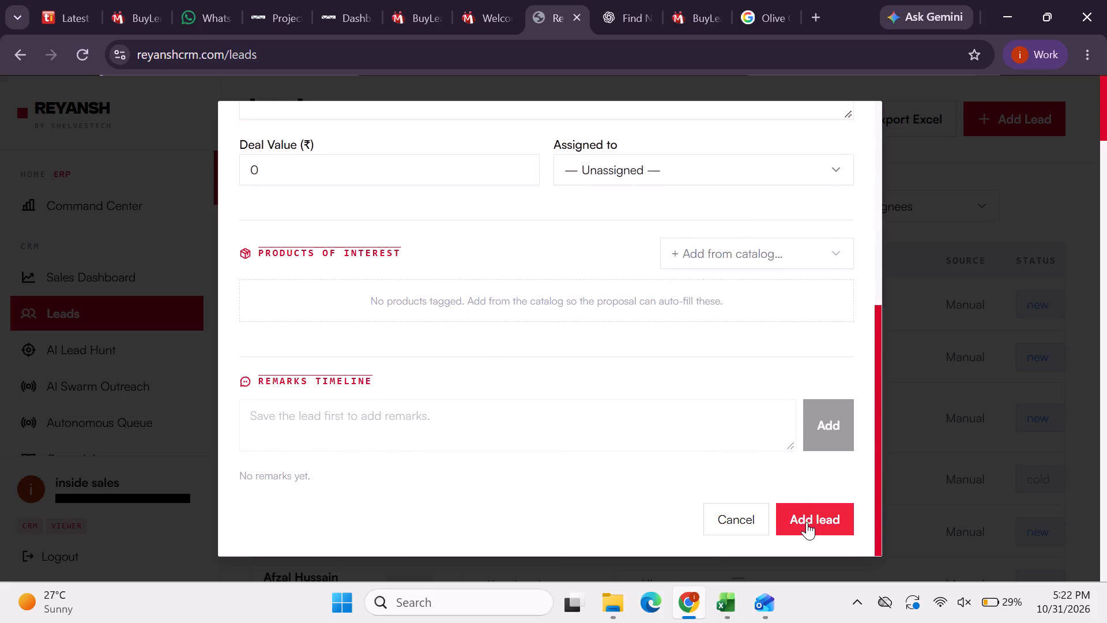
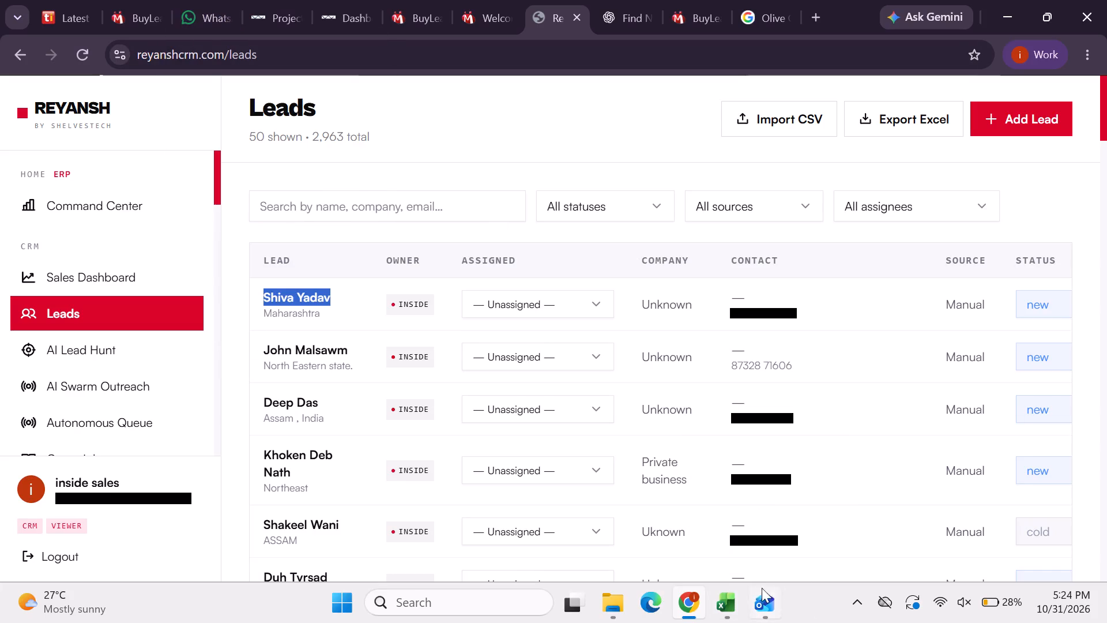
In the lead_contacts workbook's Ambulance sheet, paste the copied name of the newest Maharashtra lead into the Name cell of row 7.
{"action": "left_click", "coordinate": [871, 519]}
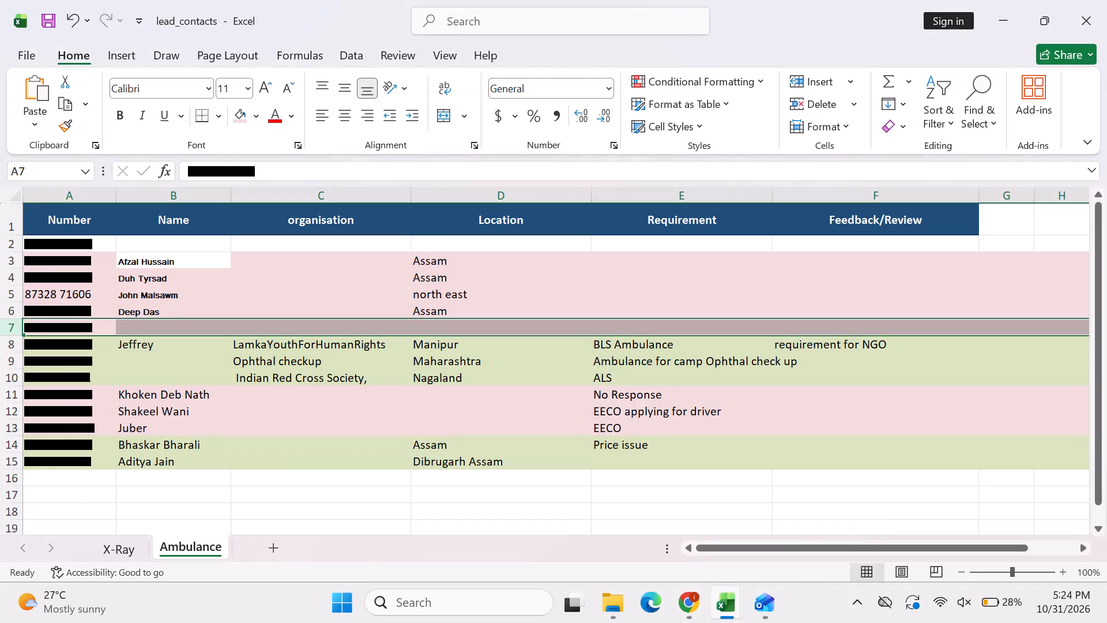
{"action": "left_click", "coordinate": [166, 331]}
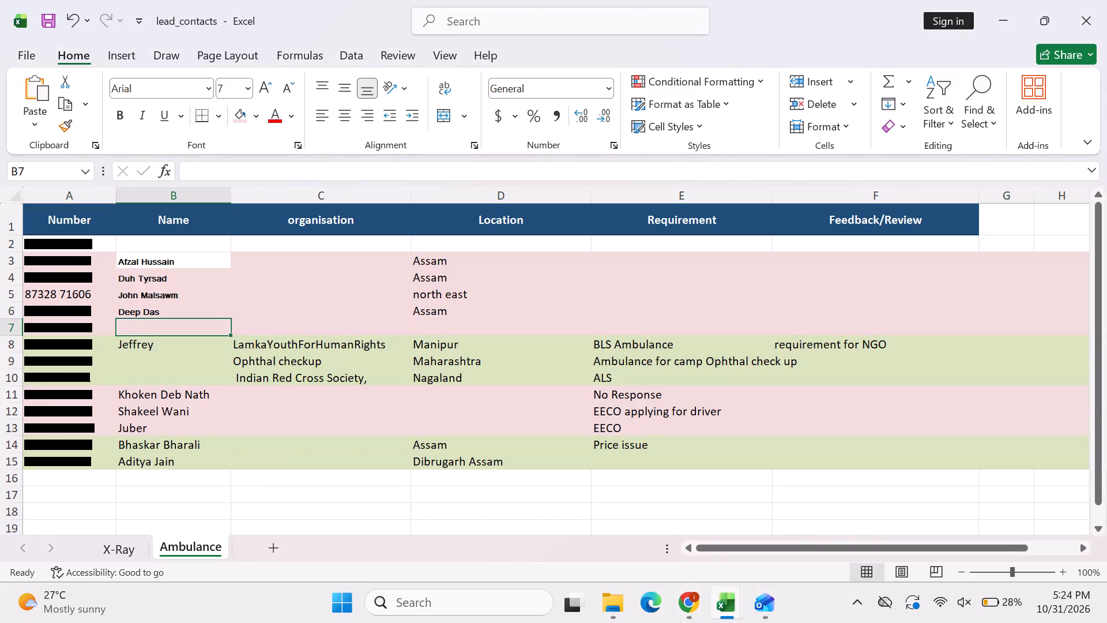
{"action": "key", "text": "ctrl+v"}
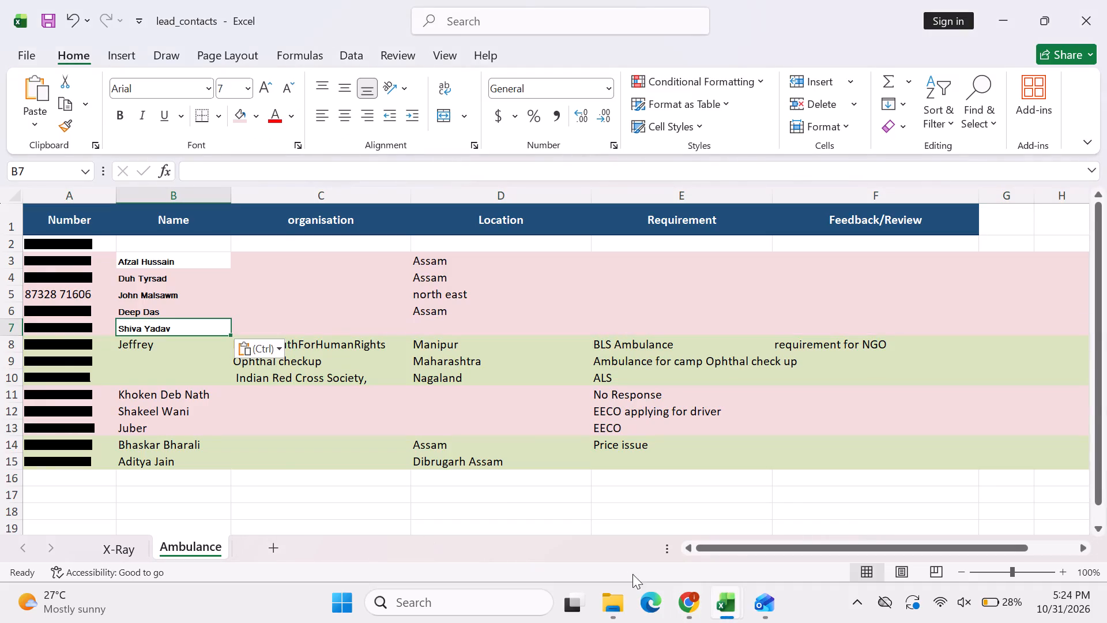
Copy the newest lead's location, Maharashtra, from the Reyansh CRM leads list into the Location cell of row 7 in the Ambulance sheet.
{"action": "left_click", "coordinate": [671, 536]}
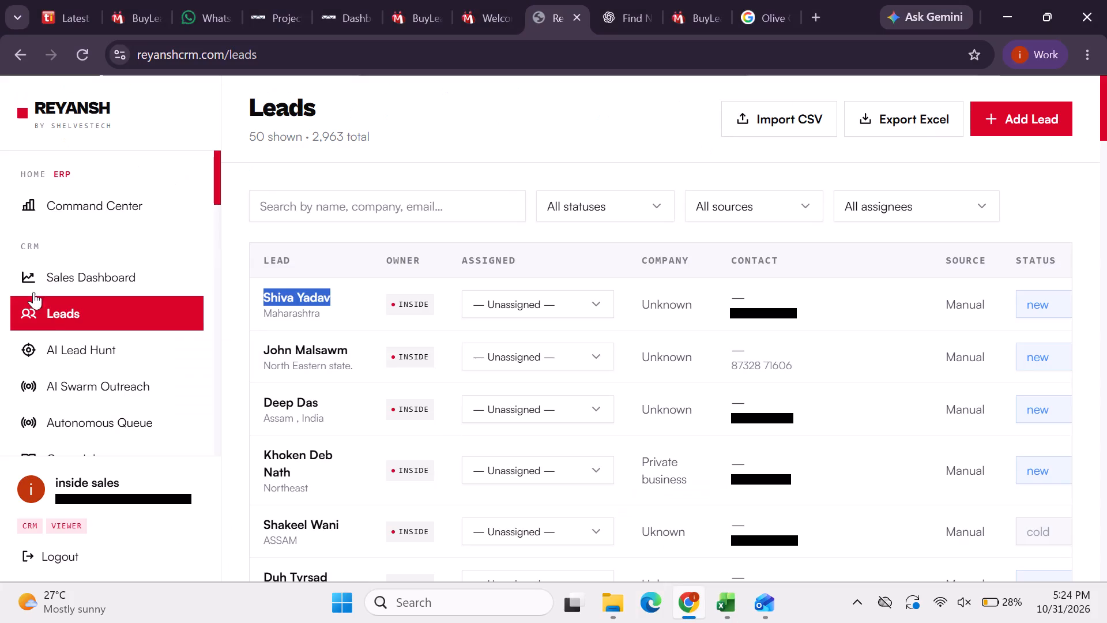
{"action": "left_click", "coordinate": [258, 321]}
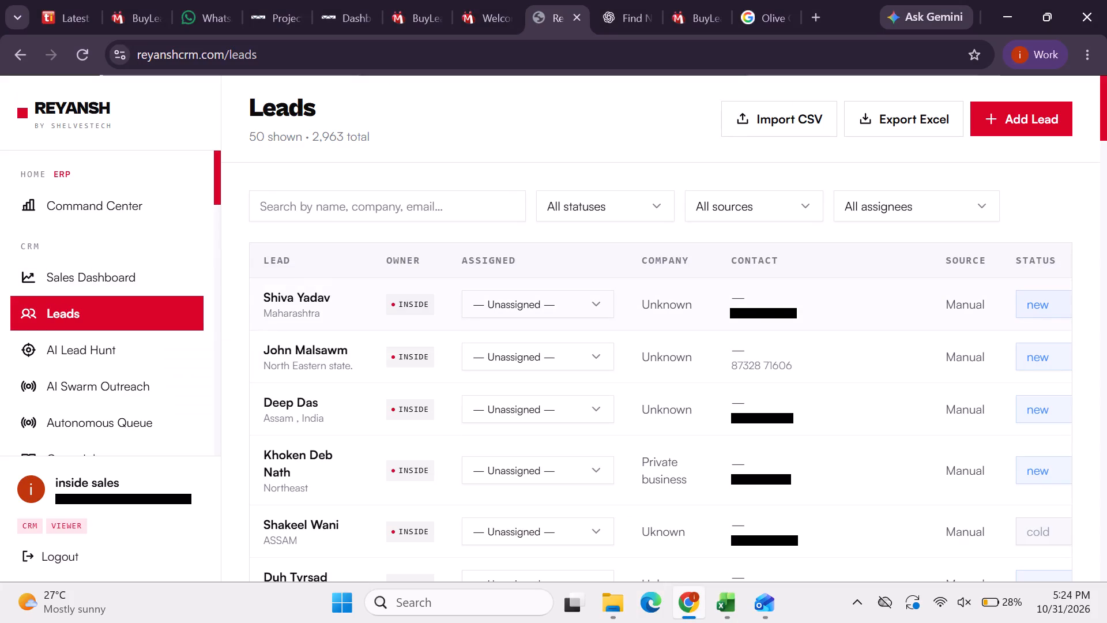
{"action": "left_click_drag", "start_coordinate": [263, 309], "coordinate": [335, 321]}
{"action": "key", "text": "ctrl+c"}
{"action": "scroll", "coordinate": [379, 443], "scroll_direction": "down", "scroll_amount": 2}
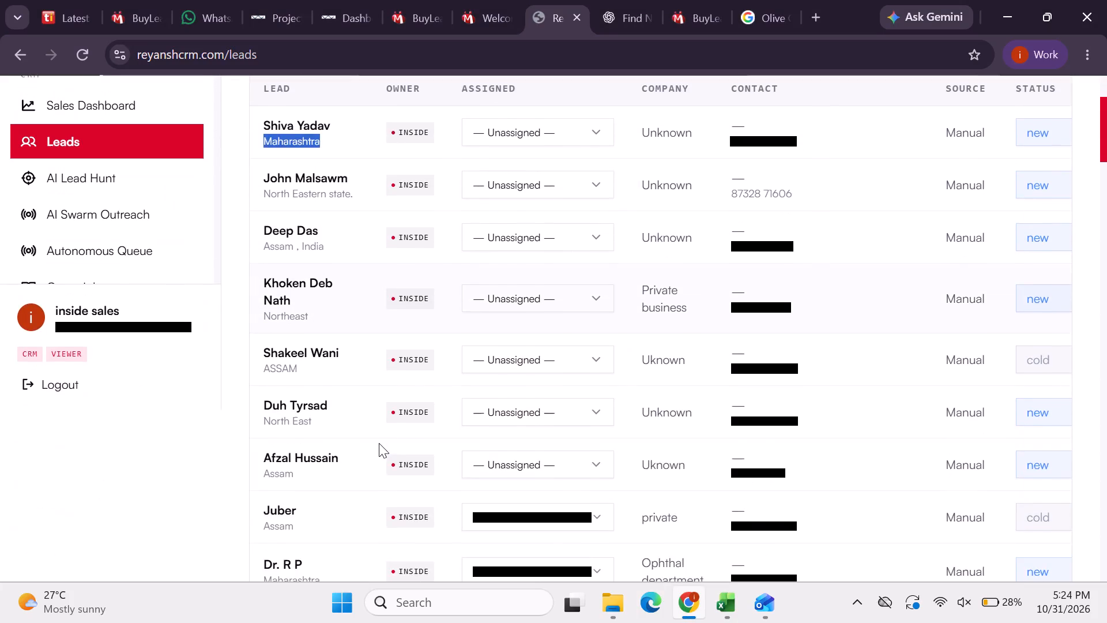
{"action": "scroll", "coordinate": [379, 443], "scroll_direction": "down", "scroll_amount": 2}
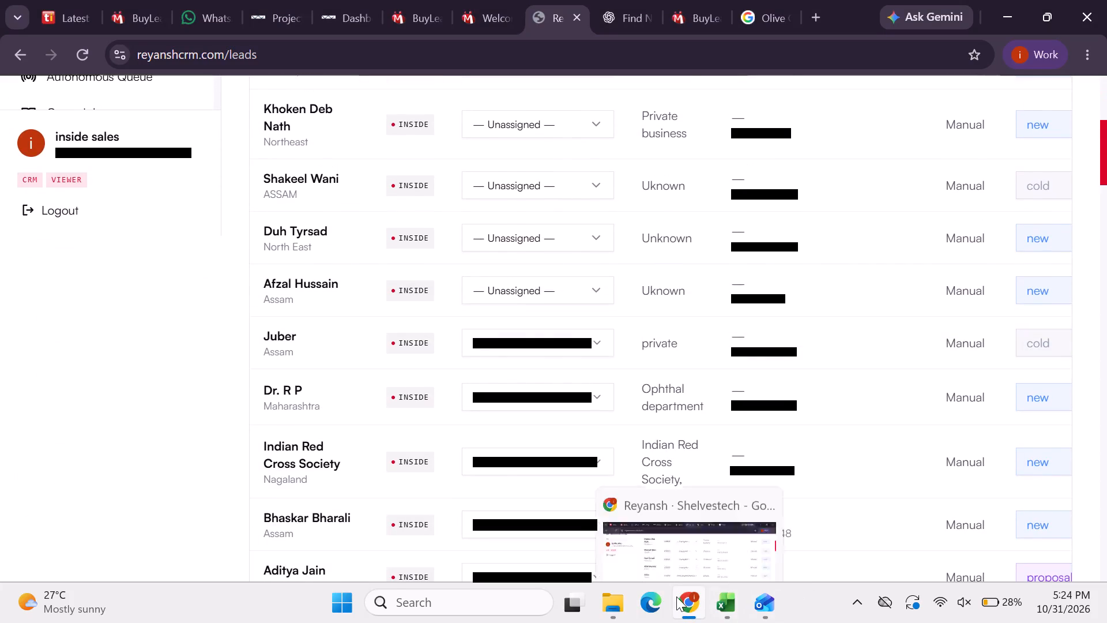
{"action": "left_click", "coordinate": [750, 559]}
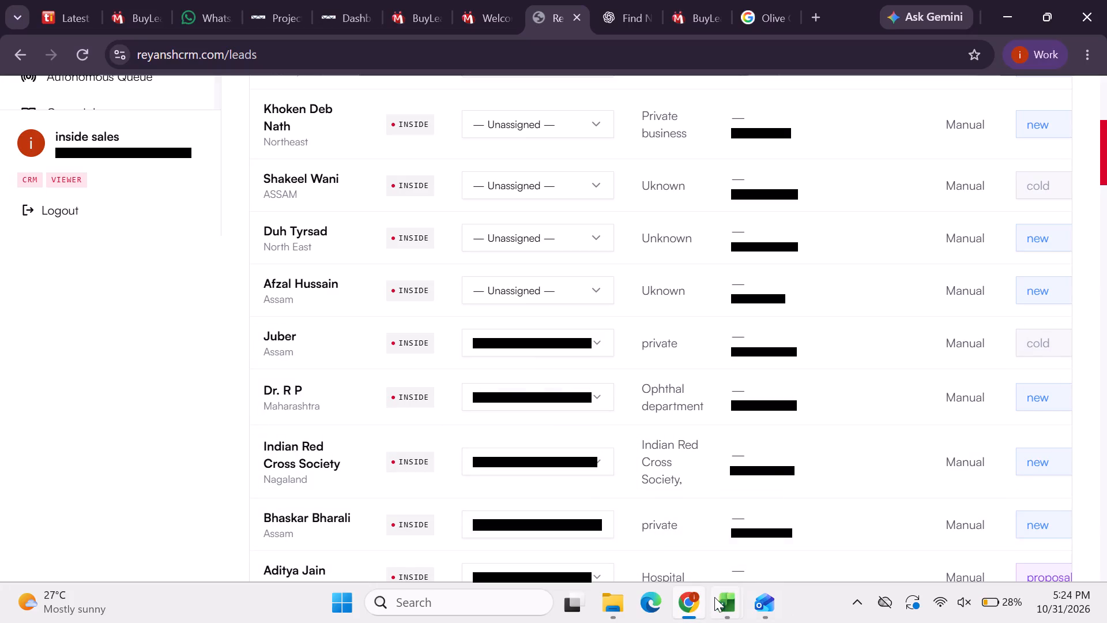
{"action": "left_click", "coordinate": [893, 554]}
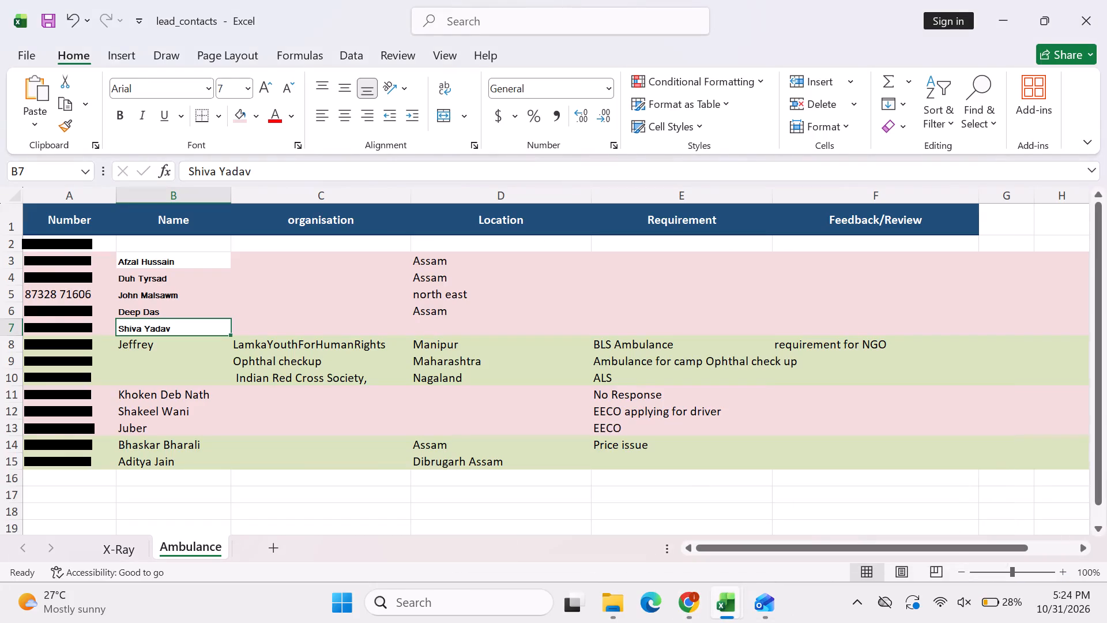
{"action": "left_click", "coordinate": [431, 329]}
{"action": "key", "text": "ctrl+v"}
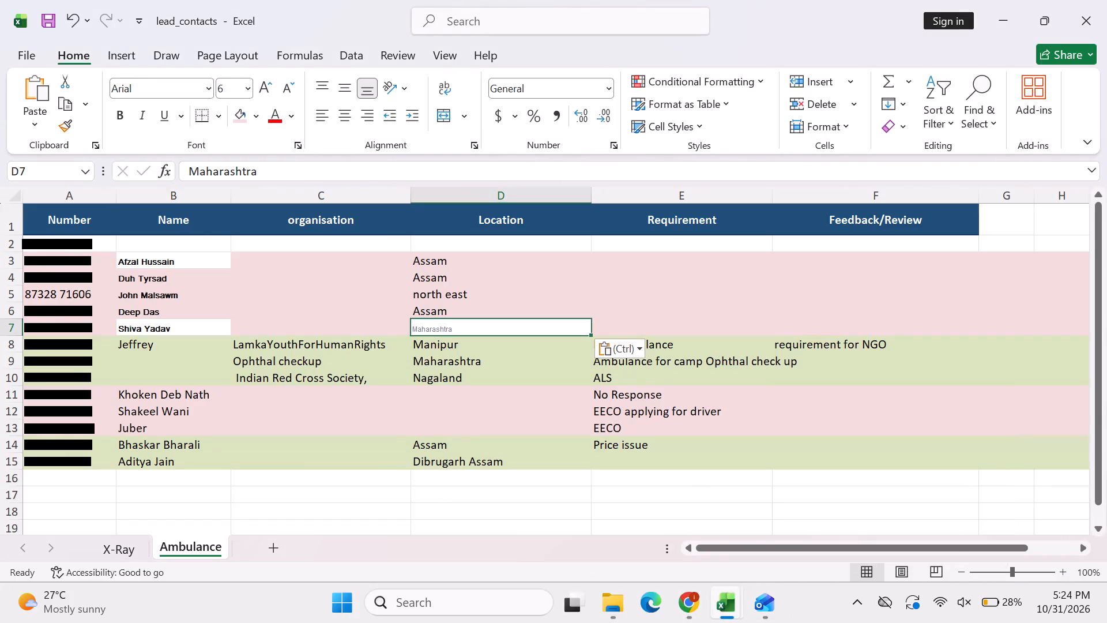
{"action": "left_click", "coordinate": [398, 446]}
Apply the row's pink fill to the Name and Location cells of row 7.
{"action": "left_click", "coordinate": [175, 326]}
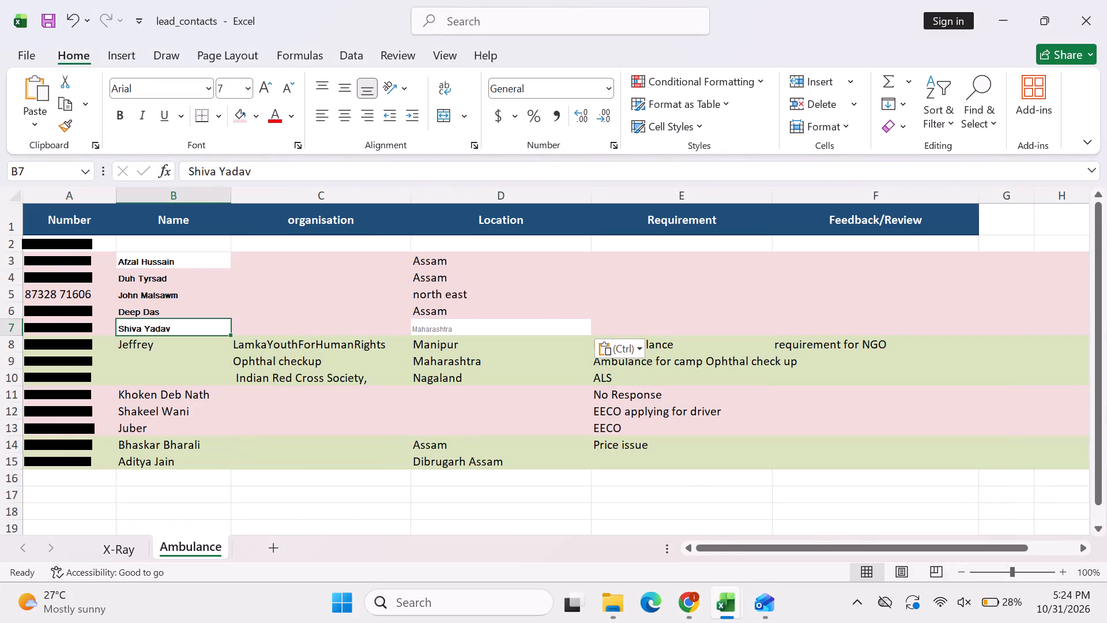
{"action": "left_click", "coordinate": [244, 109]}
{"action": "left_click", "coordinate": [492, 332]}
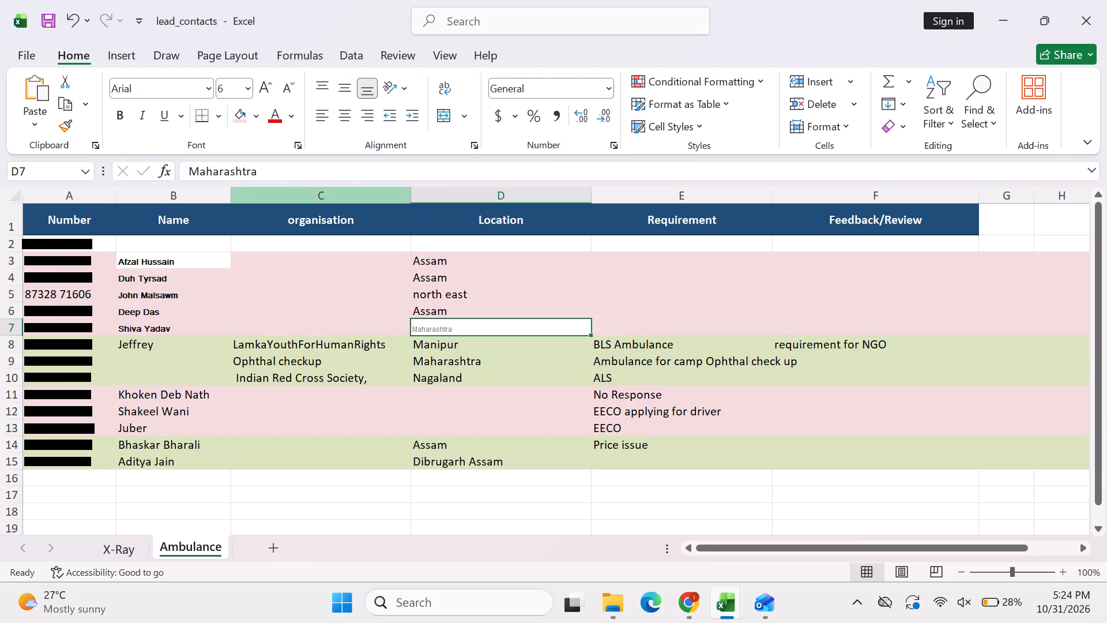
{"action": "left_click", "coordinate": [238, 112]}
{"action": "left_click", "coordinate": [547, 435]}
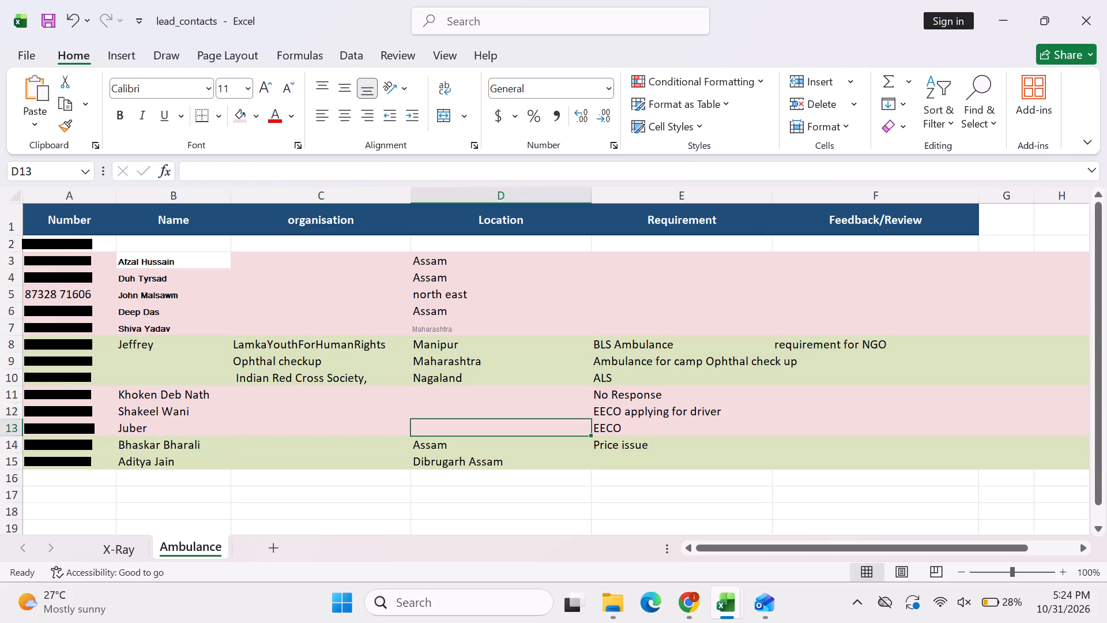
Set the font size of the Maharashtra location in row 7 to 10.
{"action": "left_click", "coordinate": [469, 332]}
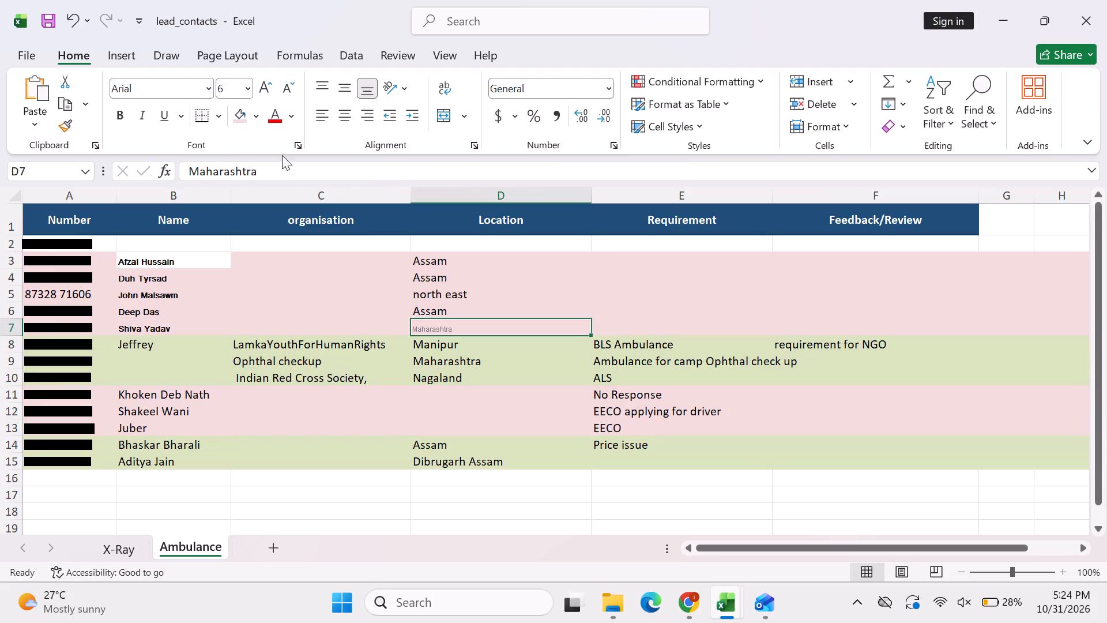
{"action": "left_click", "coordinate": [250, 84]}
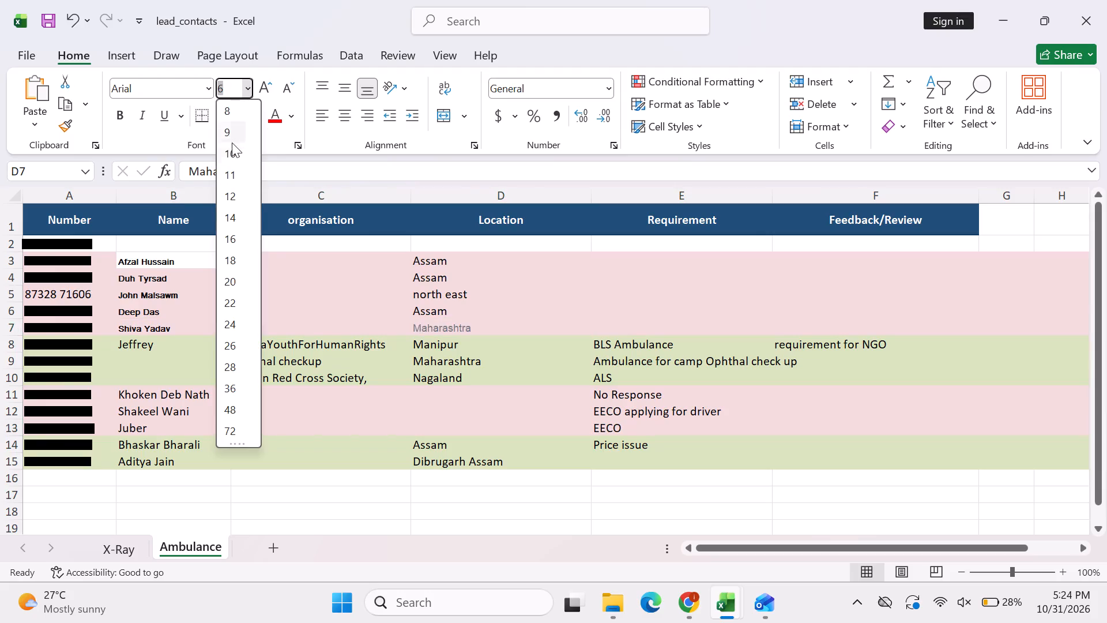
{"action": "left_click", "coordinate": [233, 147]}
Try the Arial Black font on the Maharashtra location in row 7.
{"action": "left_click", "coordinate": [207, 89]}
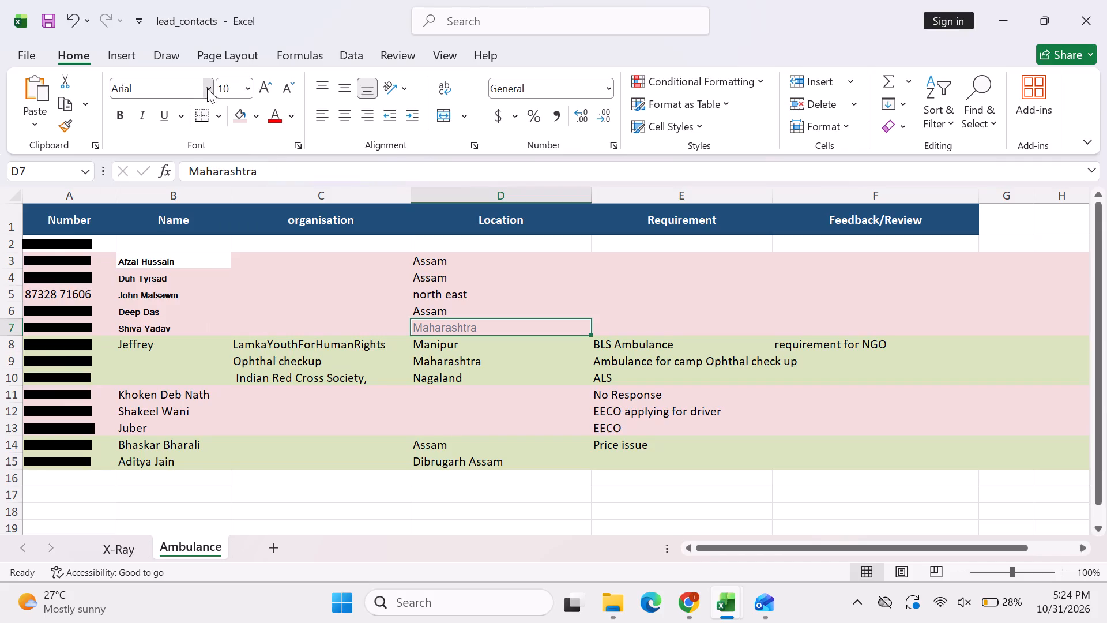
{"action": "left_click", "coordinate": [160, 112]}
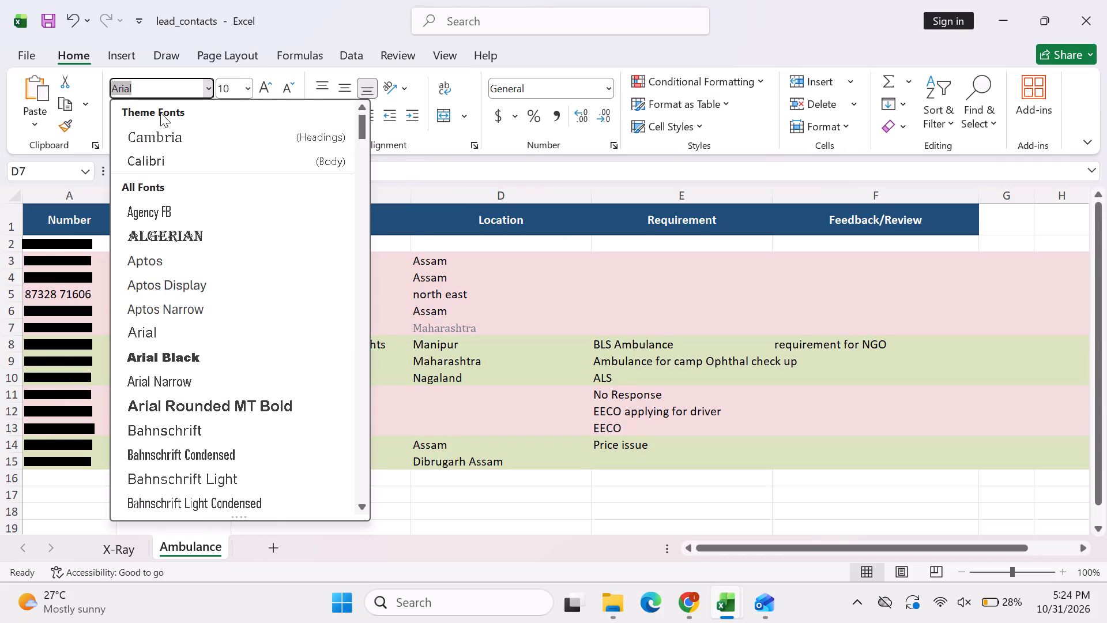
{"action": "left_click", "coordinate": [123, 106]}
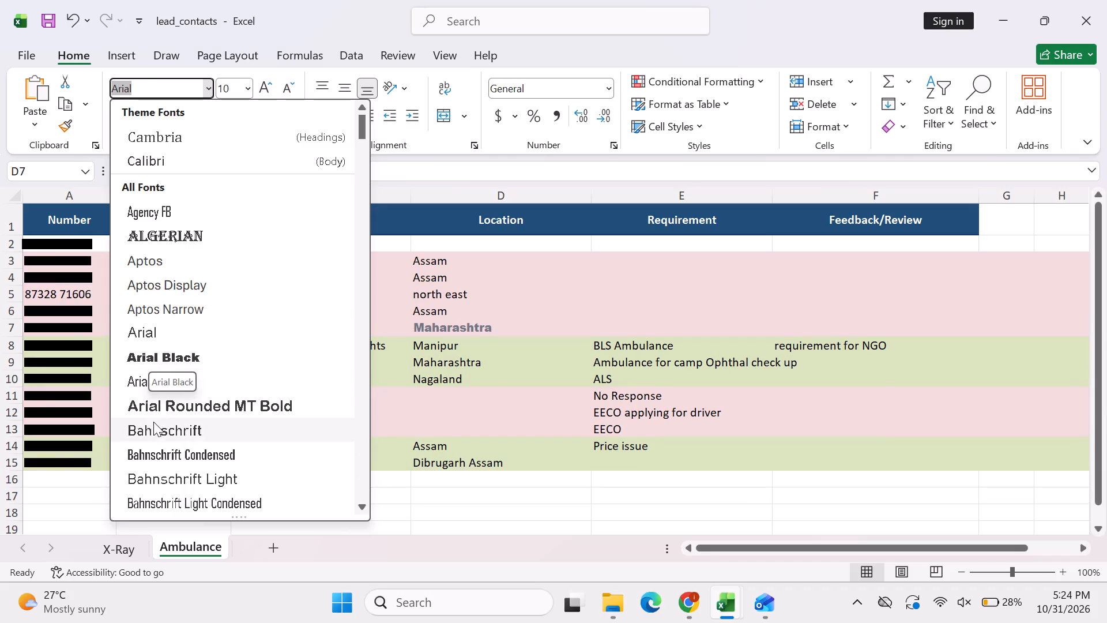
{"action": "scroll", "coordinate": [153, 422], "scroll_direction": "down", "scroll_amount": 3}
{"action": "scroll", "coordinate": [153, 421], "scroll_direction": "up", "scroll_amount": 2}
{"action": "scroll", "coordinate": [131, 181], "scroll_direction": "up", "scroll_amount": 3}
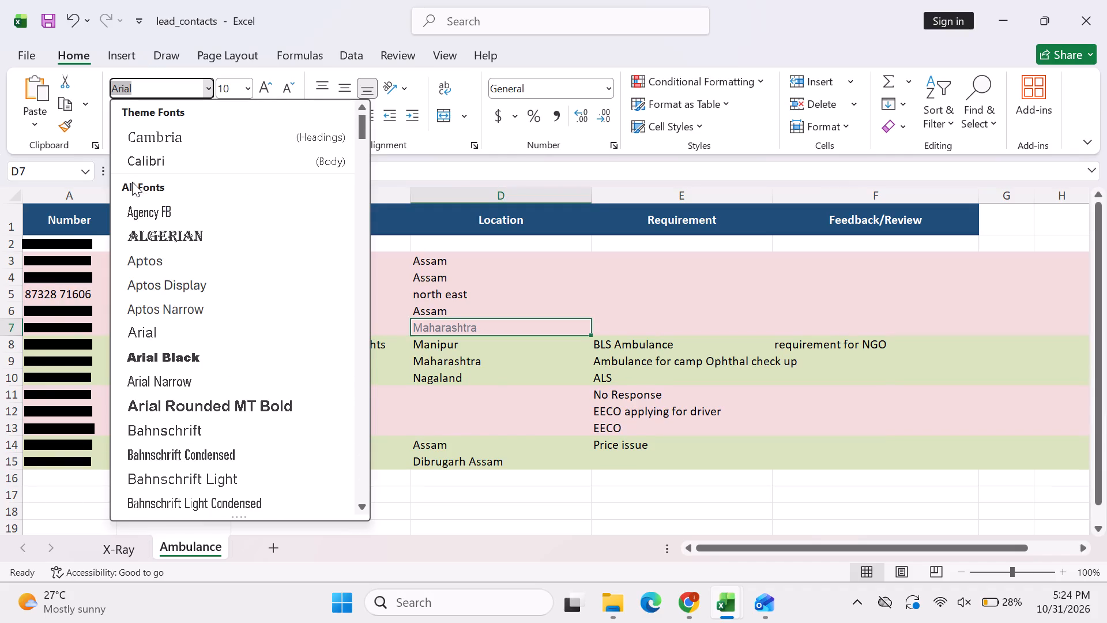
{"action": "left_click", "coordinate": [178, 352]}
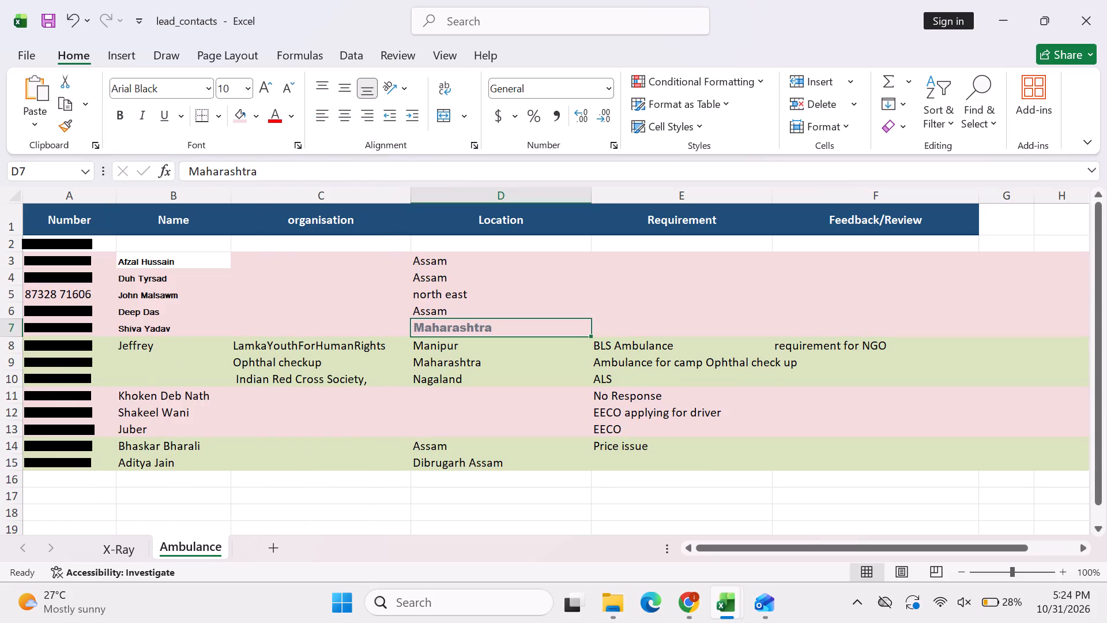
Change the font of the Maharashtra location in row 7 to Calibri.
{"action": "left_click", "coordinate": [498, 385]}
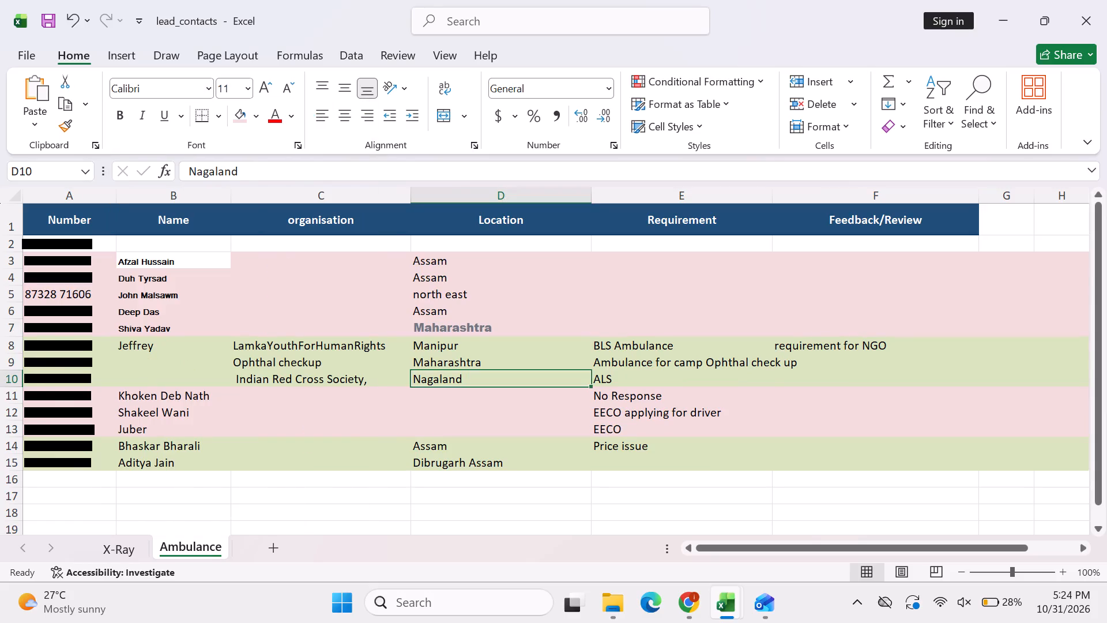
{"action": "left_click", "coordinate": [435, 296]}
{"action": "left_click", "coordinate": [423, 335]}
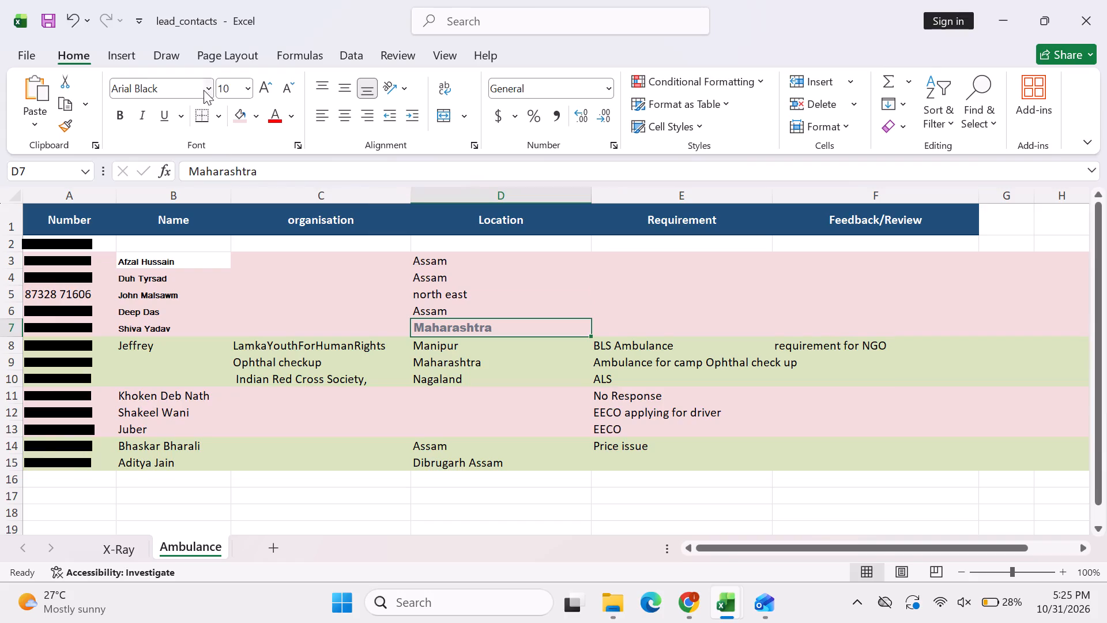
{"action": "left_click", "coordinate": [204, 87]}
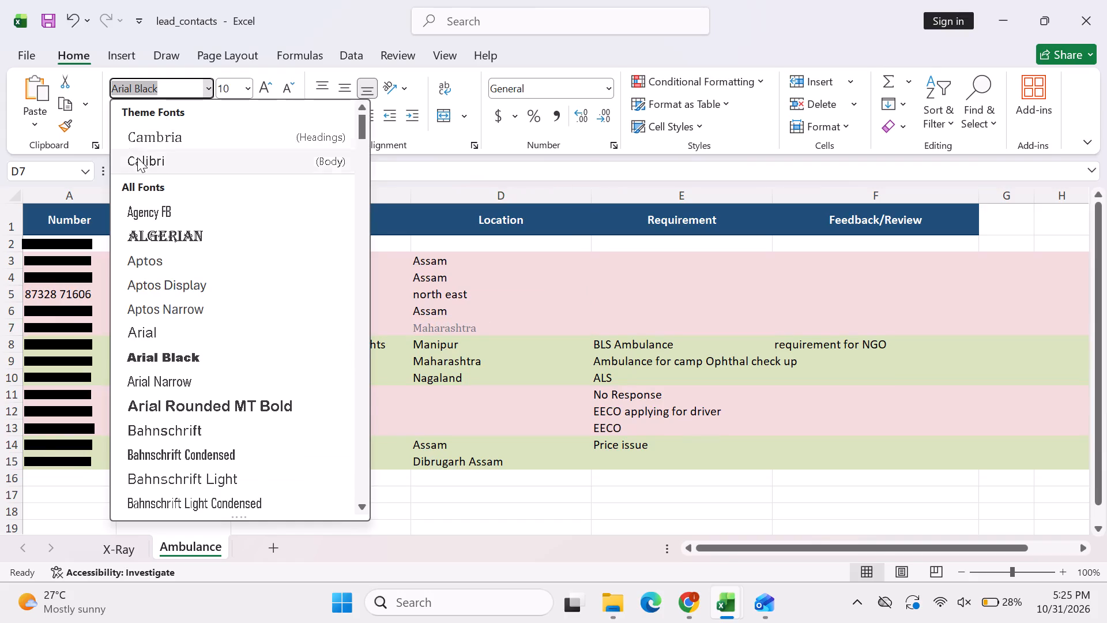
{"action": "left_click", "coordinate": [137, 157]}
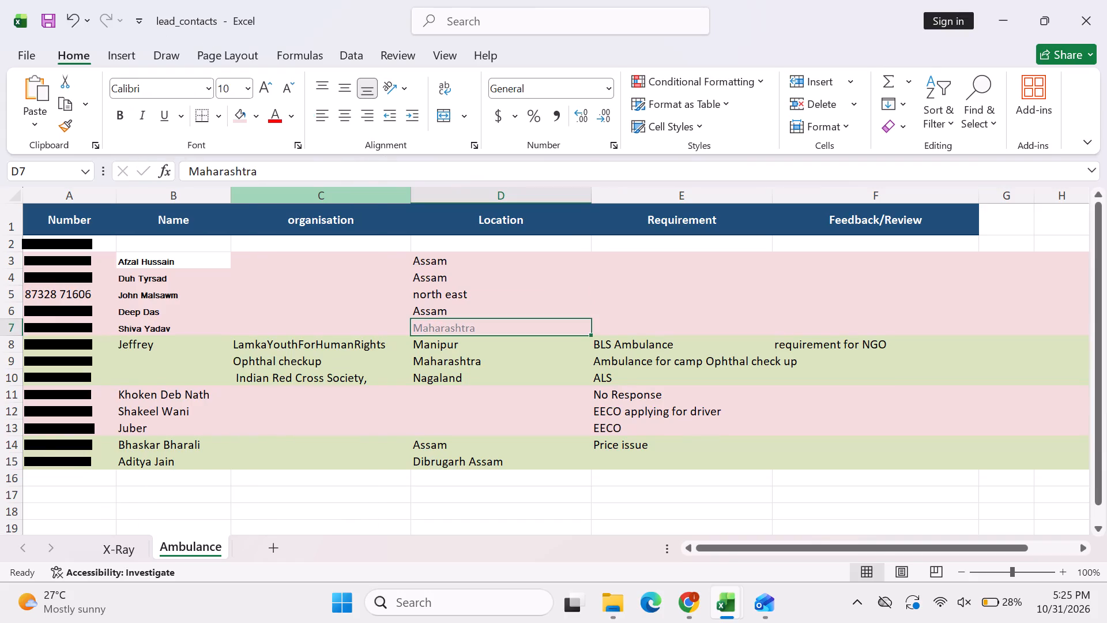
Set the text colour of the Maharashtra location in row 7 to black.
{"action": "left_click", "coordinate": [452, 328]}
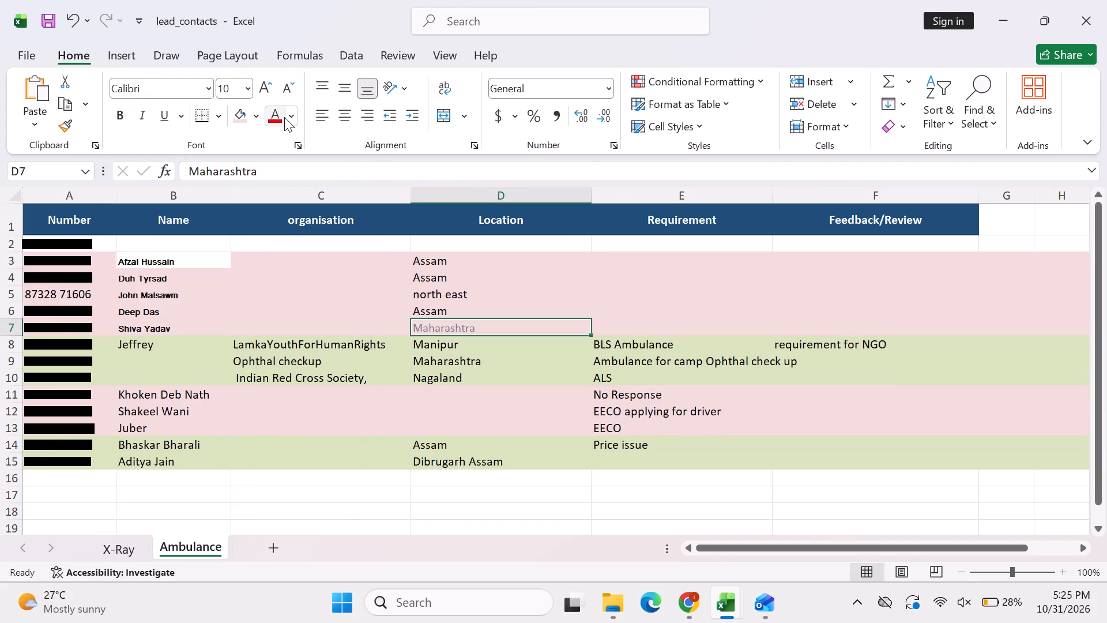
{"action": "left_click", "coordinate": [284, 117]}
{"action": "left_click", "coordinate": [291, 114]}
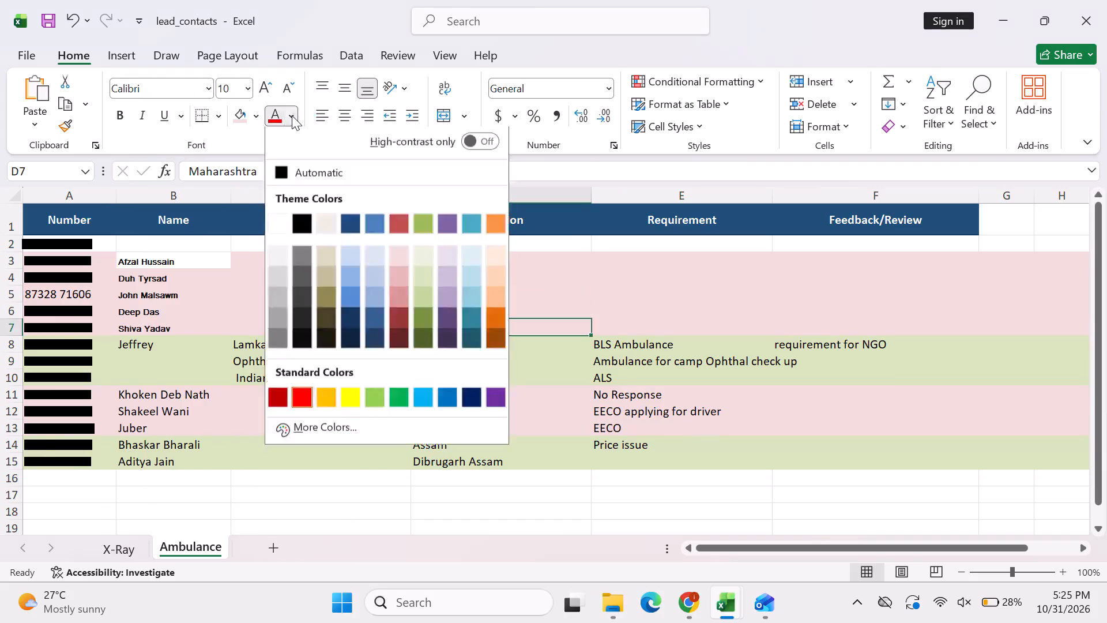
{"action": "left_click", "coordinate": [299, 222]}
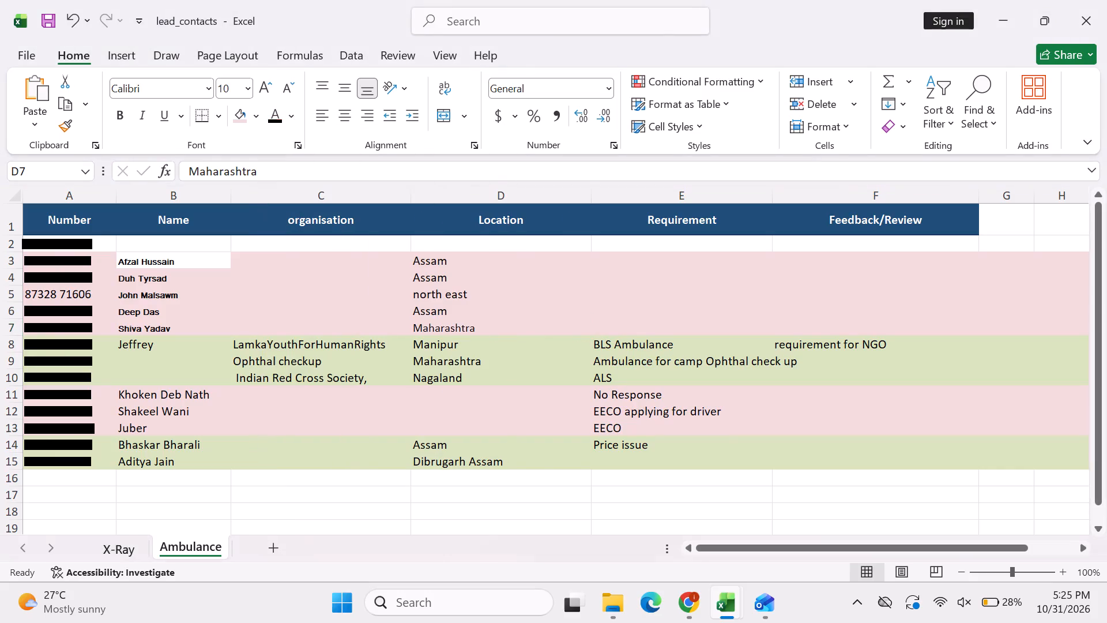
{"action": "left_click", "coordinate": [535, 343]}
{"action": "left_click", "coordinate": [538, 399]}
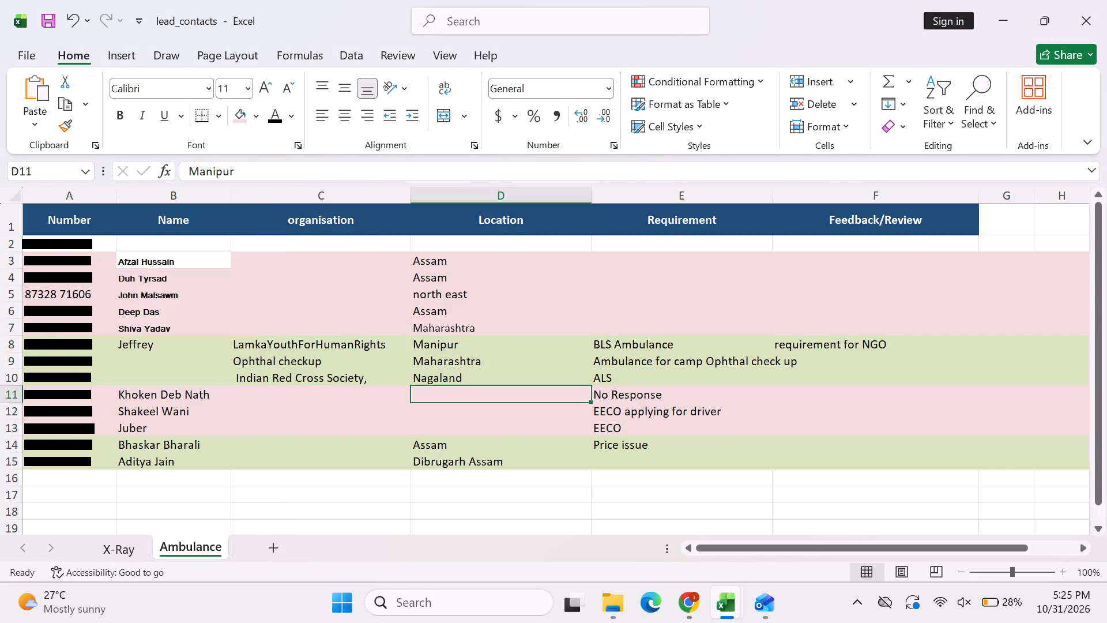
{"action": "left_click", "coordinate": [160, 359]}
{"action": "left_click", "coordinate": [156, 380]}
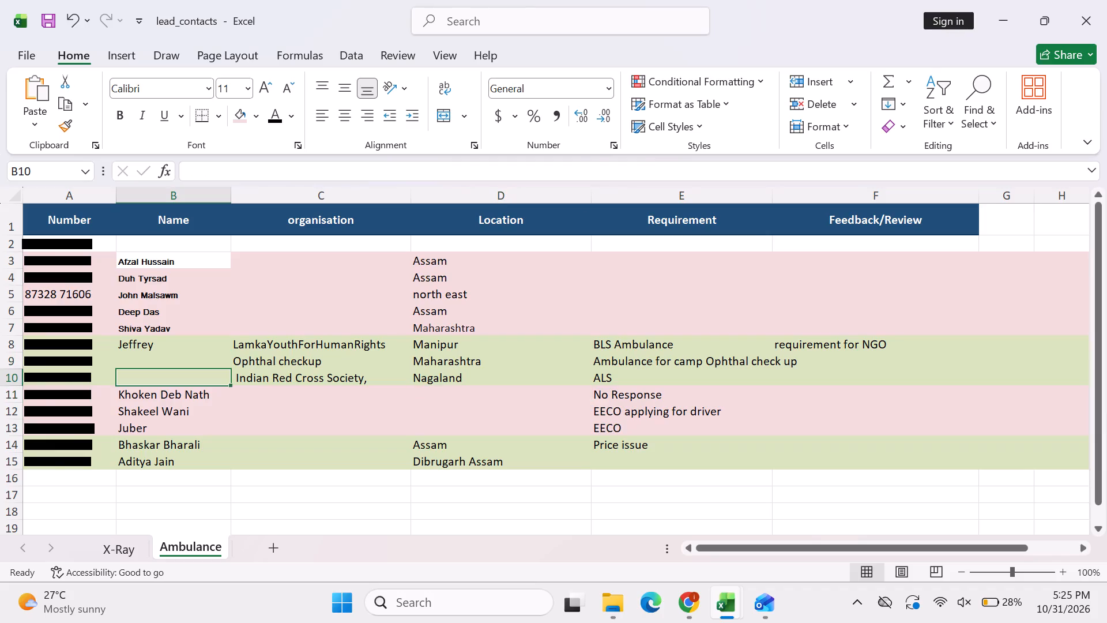
Copy the contact number text from row 2 of the Ambulance sheet's Number column.
{"action": "left_click", "coordinate": [55, 245]}
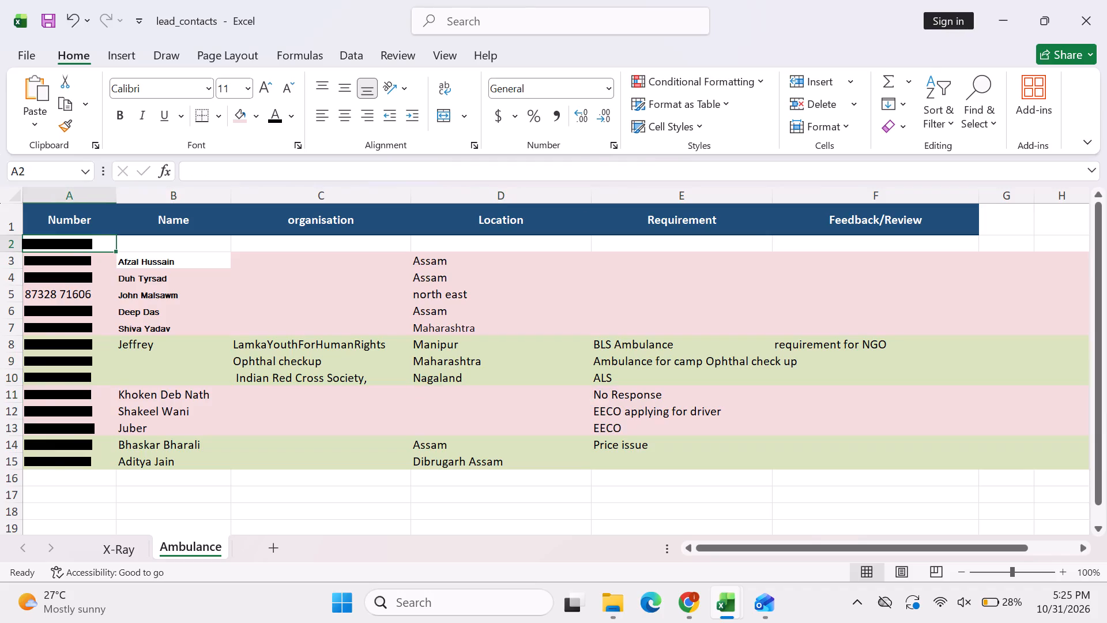
{"action": "key", "text": "ctrl+c"}
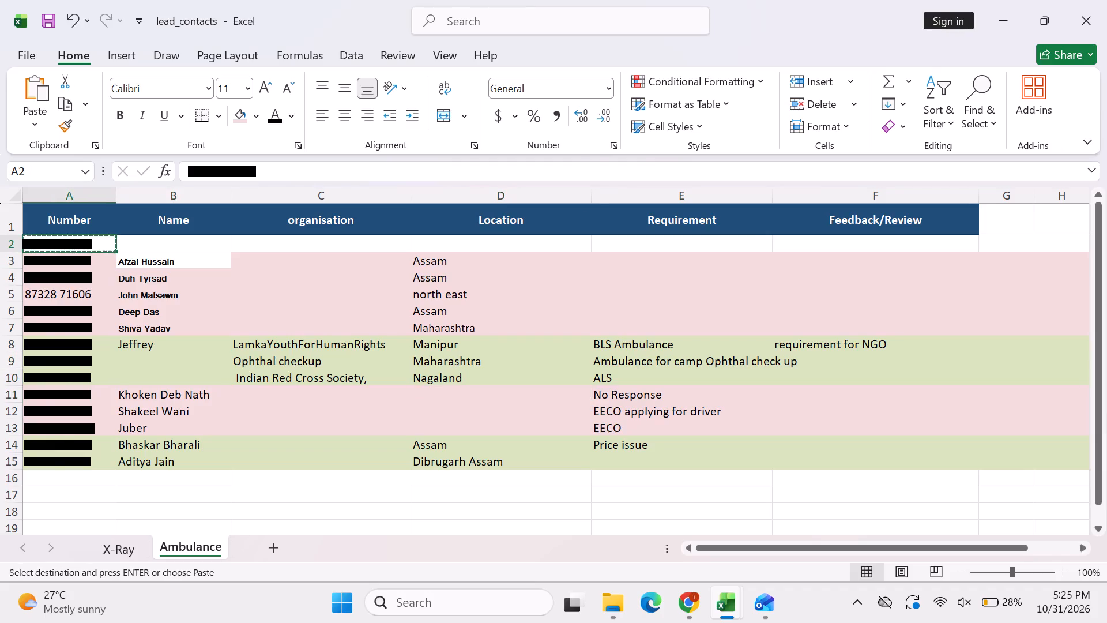
{"action": "double_click", "coordinate": [99, 242]}
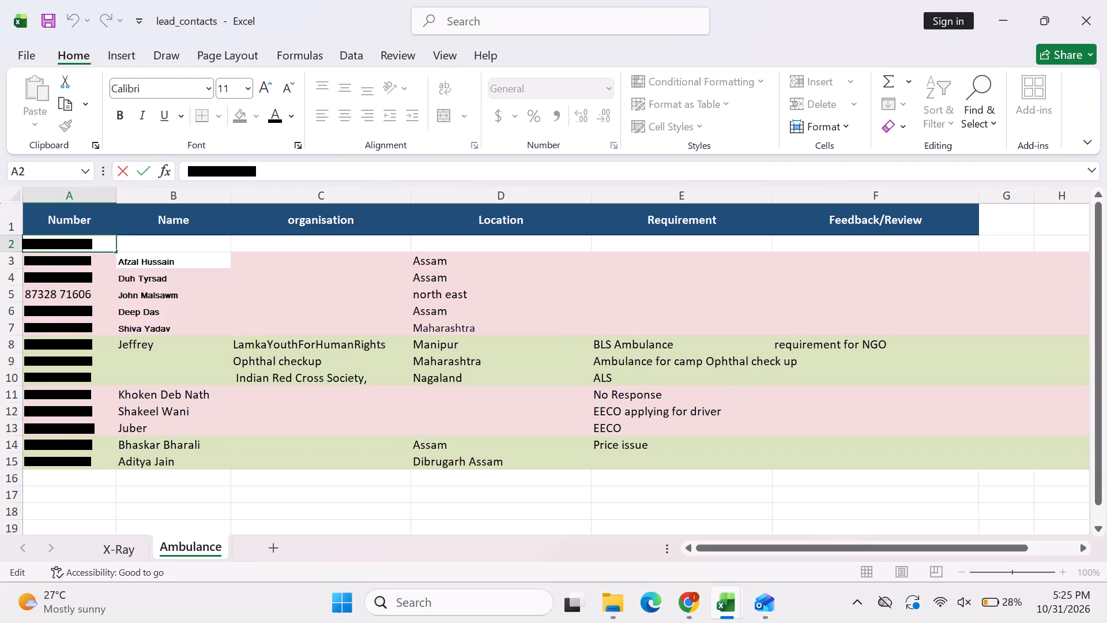
{"action": "left_click_drag", "start_coordinate": [27, 243], "coordinate": [104, 248]}
{"action": "key", "text": "ctrl+c"}
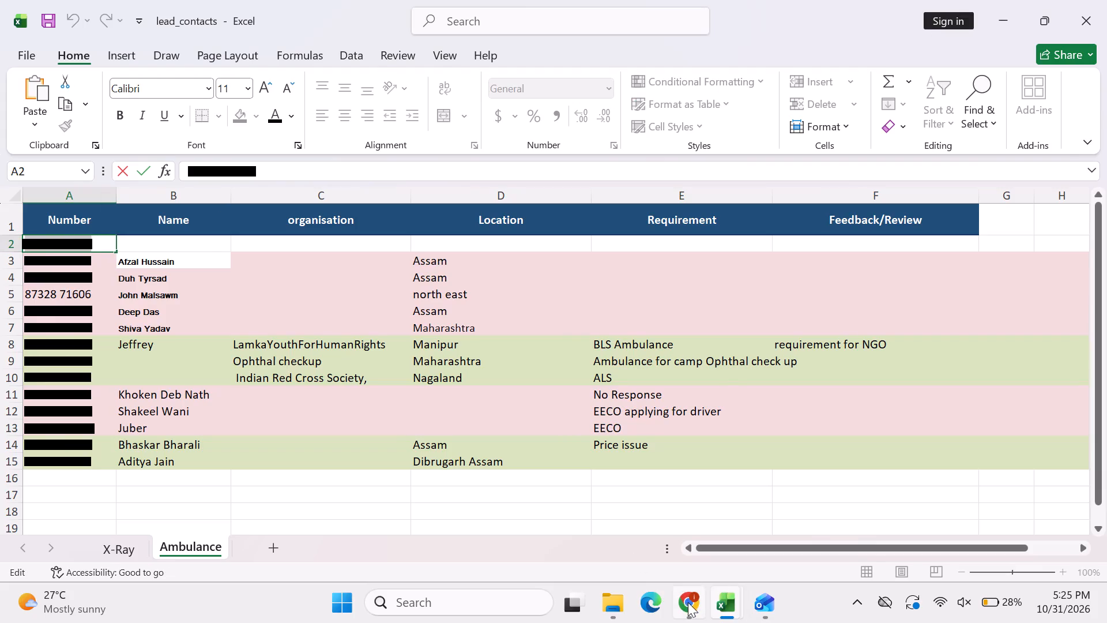
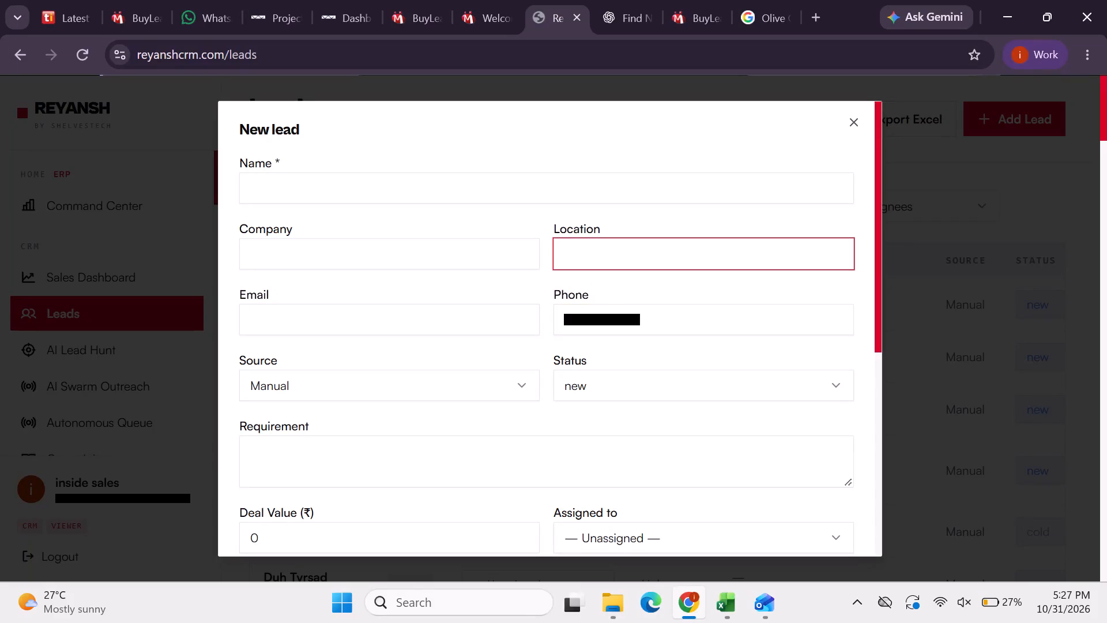
Enter Lamjanai as the location in the new lead form.
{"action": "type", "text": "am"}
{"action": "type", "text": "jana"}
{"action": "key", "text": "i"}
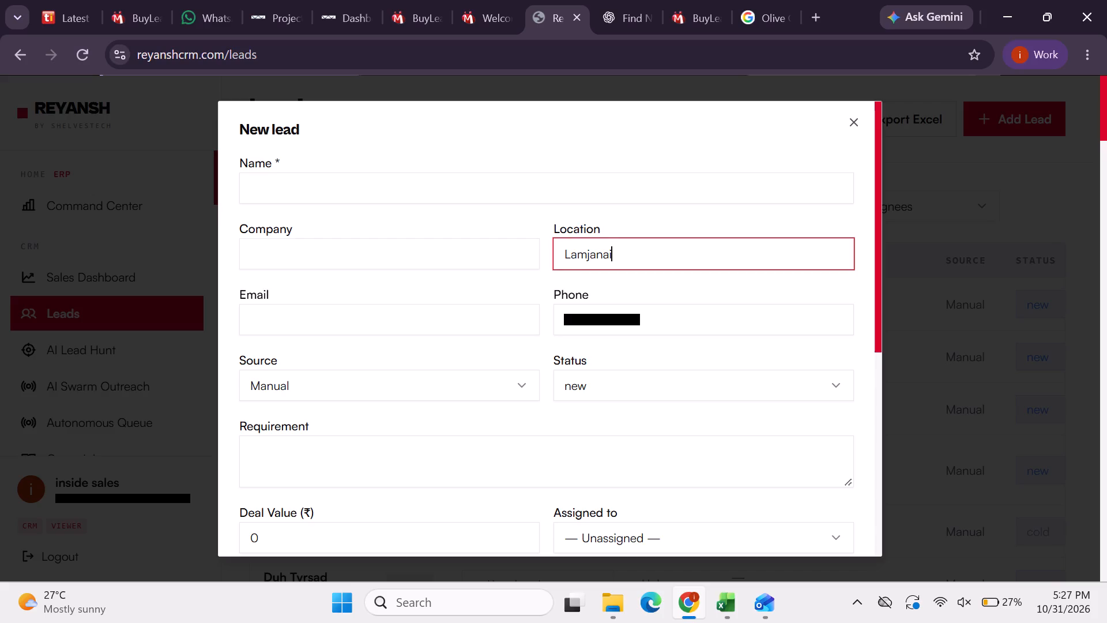
Finish entering the contact's full name and move it from the new lead's location to its name.
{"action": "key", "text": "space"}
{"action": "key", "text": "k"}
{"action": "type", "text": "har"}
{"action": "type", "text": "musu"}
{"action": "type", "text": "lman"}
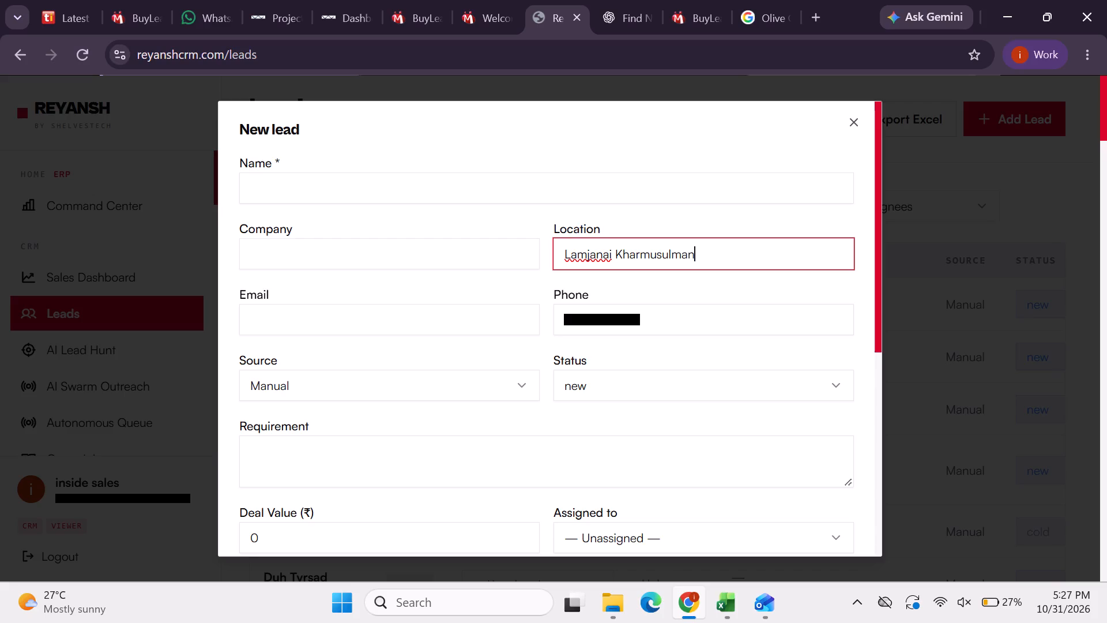
{"action": "left_click", "coordinate": [720, 256]}
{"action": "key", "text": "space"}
{"action": "left_click_drag", "start_coordinate": [563, 254], "coordinate": [741, 262]}
{"action": "key", "text": "ctrl+x"}
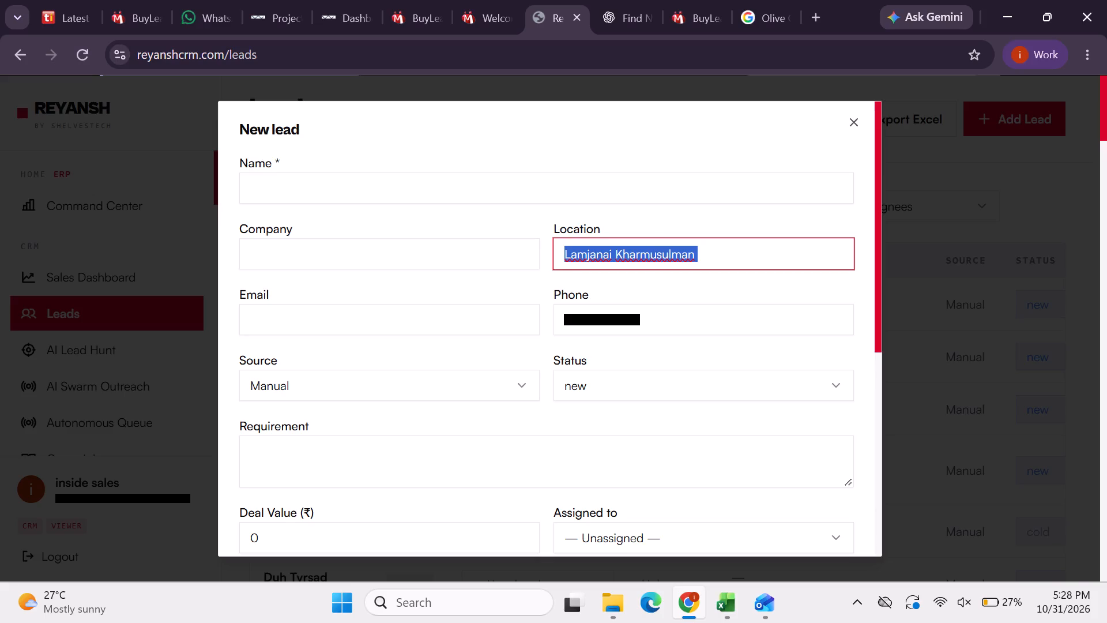
{"action": "left_click", "coordinate": [258, 196]}
{"action": "key", "text": "ctrl+v"}
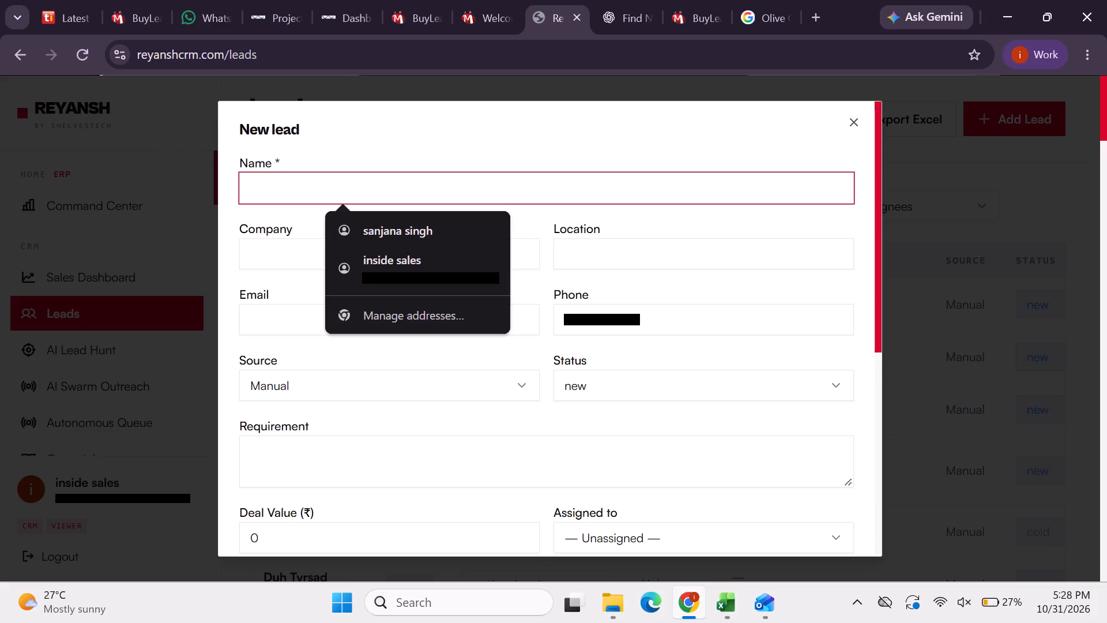
Set the new lead's location to "North east, India".
{"action": "left_click", "coordinate": [602, 250]}
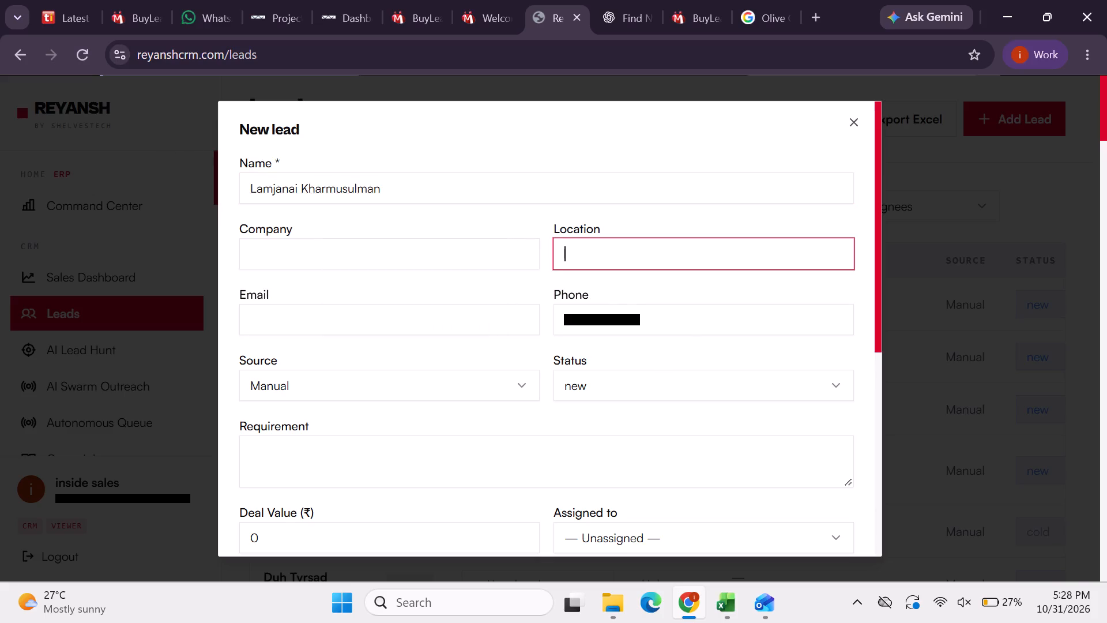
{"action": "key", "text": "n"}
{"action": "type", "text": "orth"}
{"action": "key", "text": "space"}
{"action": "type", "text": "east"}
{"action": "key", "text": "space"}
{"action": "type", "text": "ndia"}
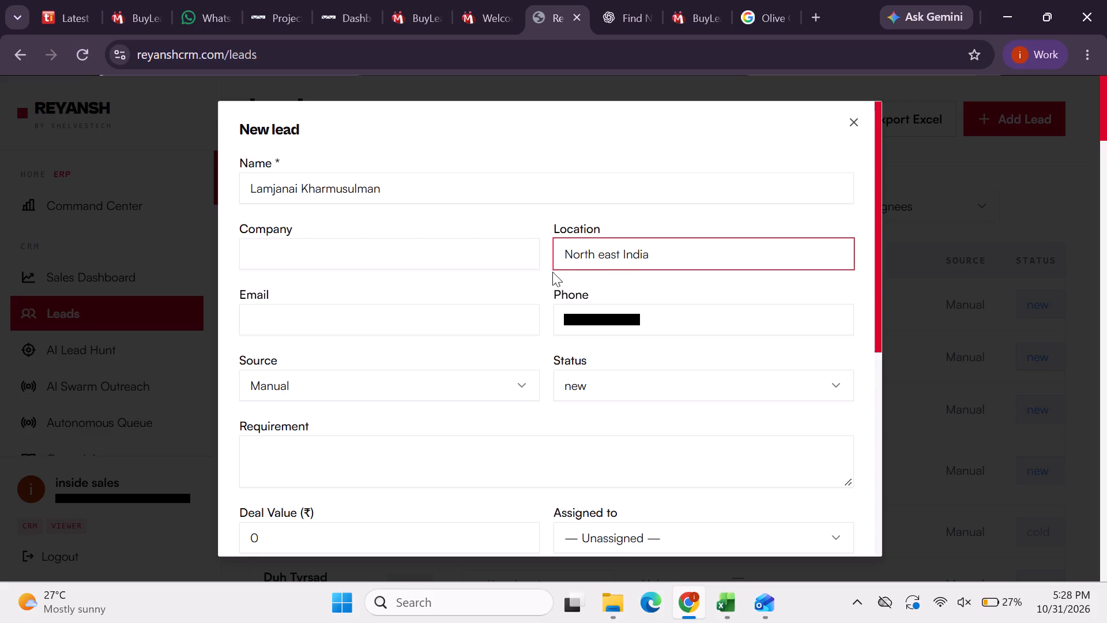
{"action": "left_click", "coordinate": [620, 253]}
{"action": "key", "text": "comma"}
Set the new lead's company to Unknown.
{"action": "left_click", "coordinate": [414, 238]}
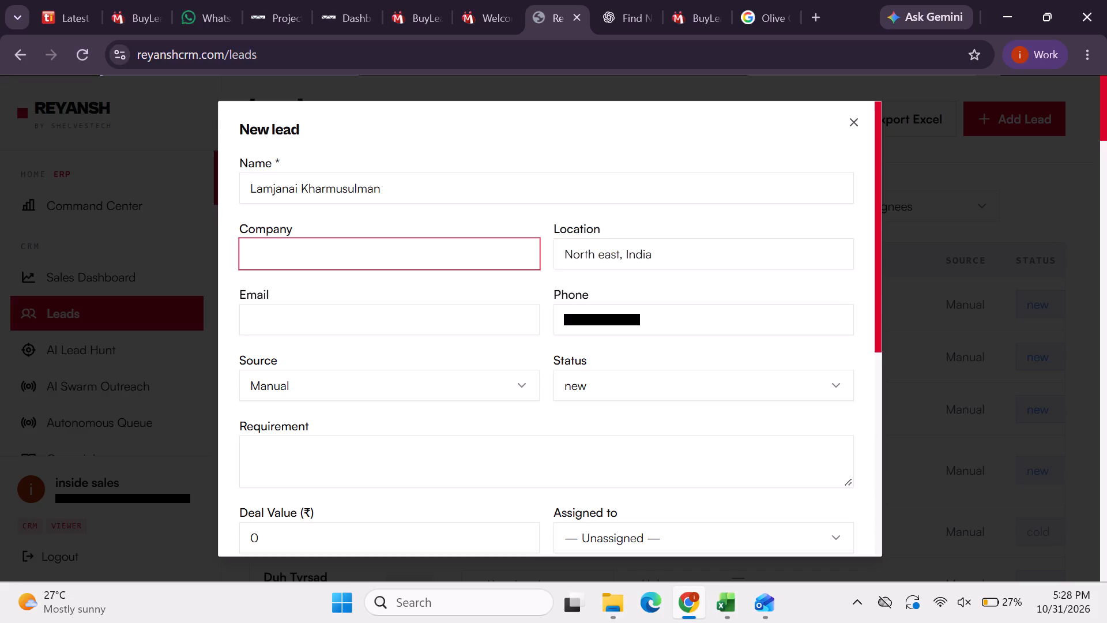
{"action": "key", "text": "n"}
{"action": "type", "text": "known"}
Enter "Searching for Ambulance (no response)" as the new lead's requirement.
{"action": "left_click", "coordinate": [290, 463]}
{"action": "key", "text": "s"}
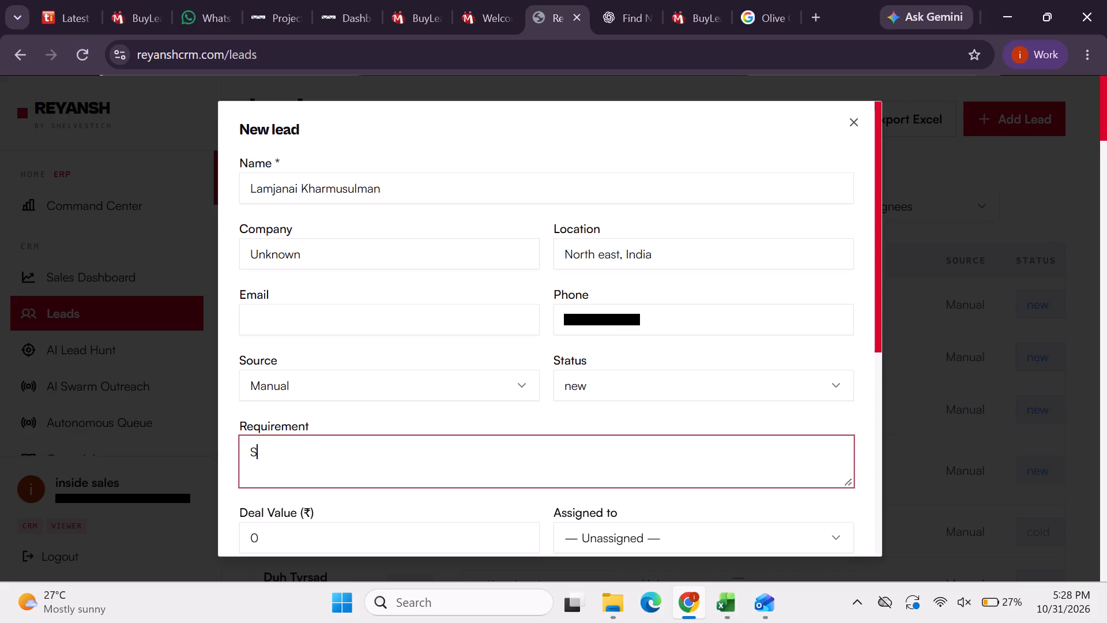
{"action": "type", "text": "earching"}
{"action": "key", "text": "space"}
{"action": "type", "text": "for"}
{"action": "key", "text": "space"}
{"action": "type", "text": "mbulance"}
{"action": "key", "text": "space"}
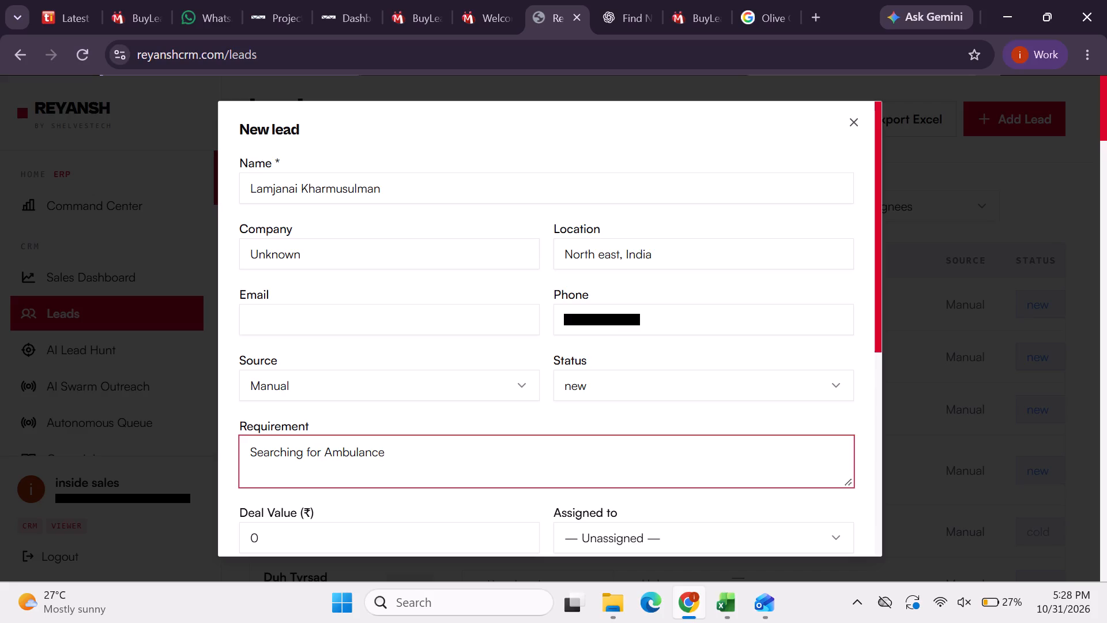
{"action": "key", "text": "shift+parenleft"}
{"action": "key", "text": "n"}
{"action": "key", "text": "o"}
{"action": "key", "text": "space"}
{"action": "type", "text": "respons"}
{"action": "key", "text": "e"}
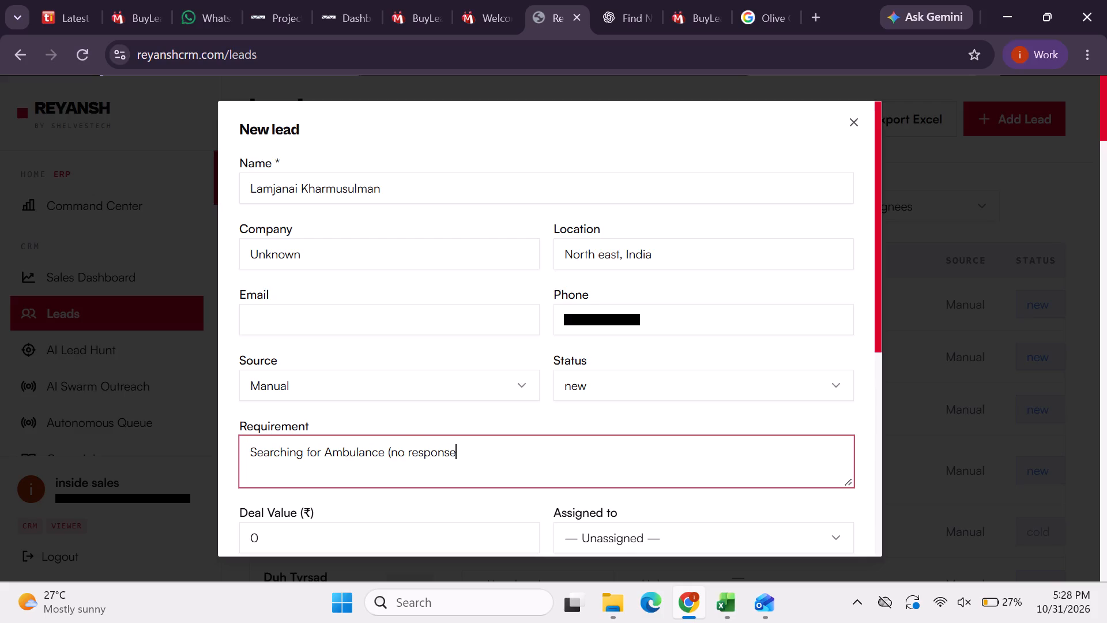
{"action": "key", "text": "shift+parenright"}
Save the completed form as a new lead, leaving it unassigned.
{"action": "scroll", "coordinate": [731, 323], "scroll_direction": "up", "scroll_amount": 2}
{"action": "scroll", "coordinate": [731, 323], "scroll_direction": "down", "scroll_amount": 4}
{"action": "scroll", "coordinate": [731, 323], "scroll_direction": "up", "scroll_amount": 5}
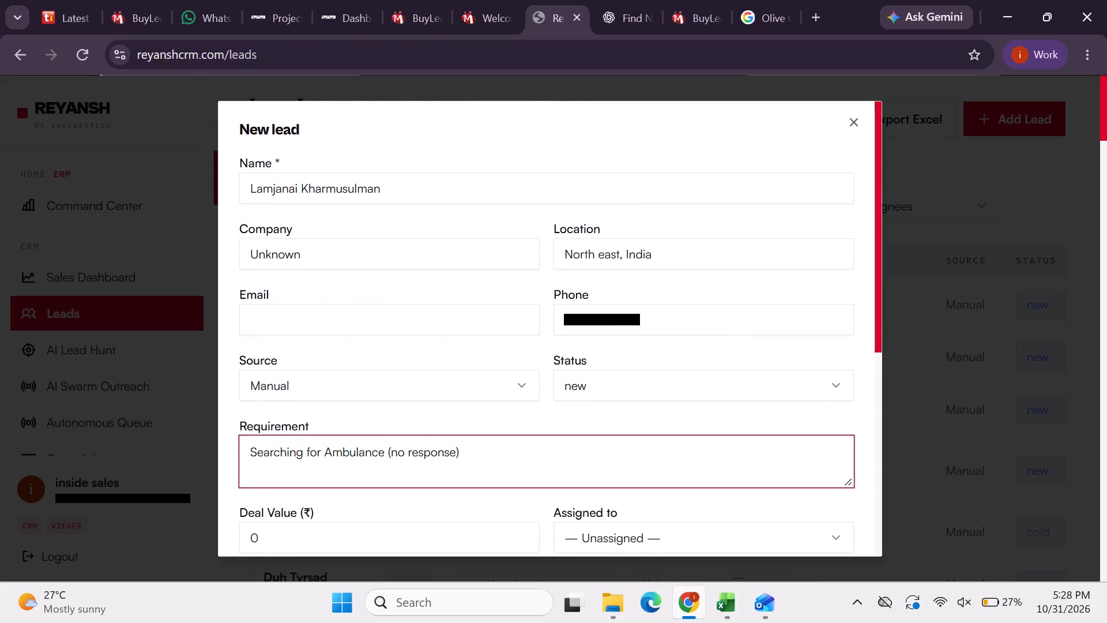
{"action": "scroll", "coordinate": [731, 323], "scroll_direction": "down", "scroll_amount": 8}
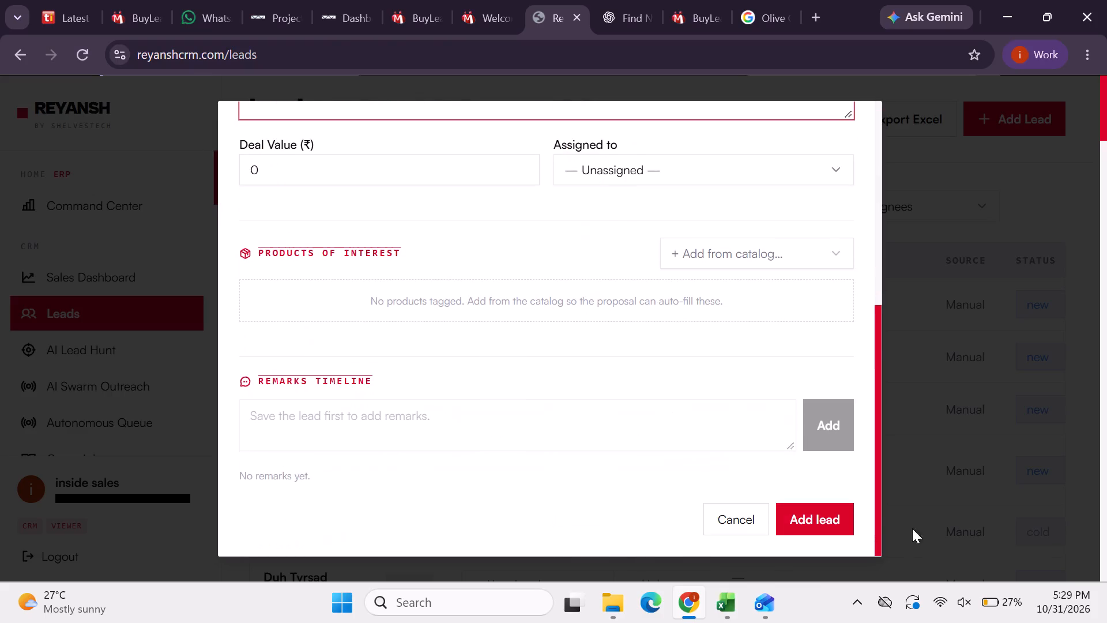
{"action": "left_click", "coordinate": [824, 537]}
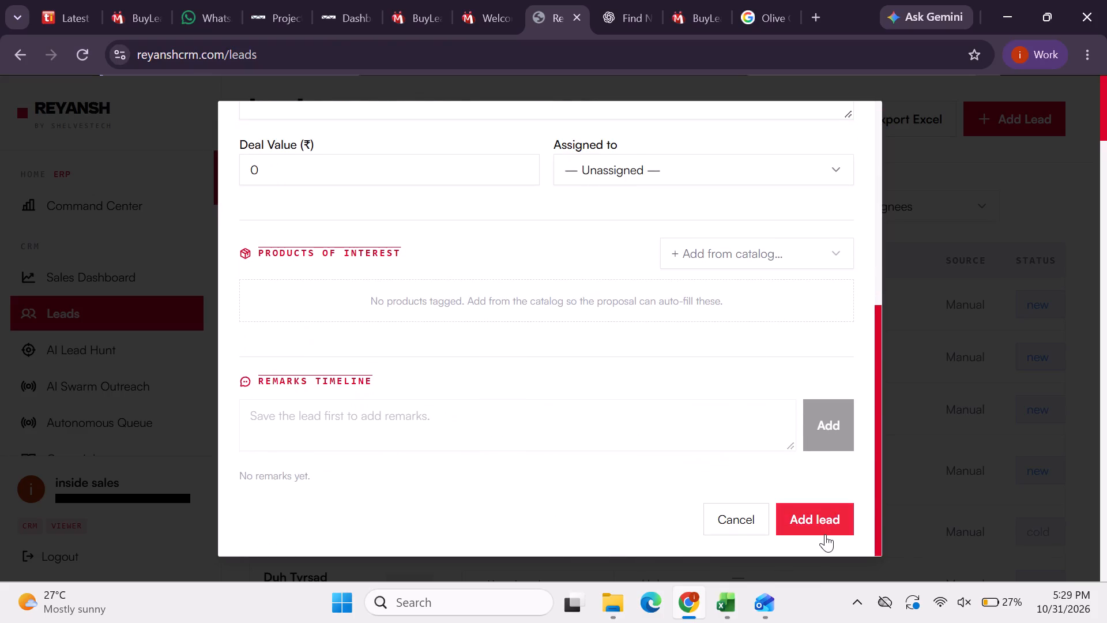
{"action": "left_click", "coordinate": [822, 521]}
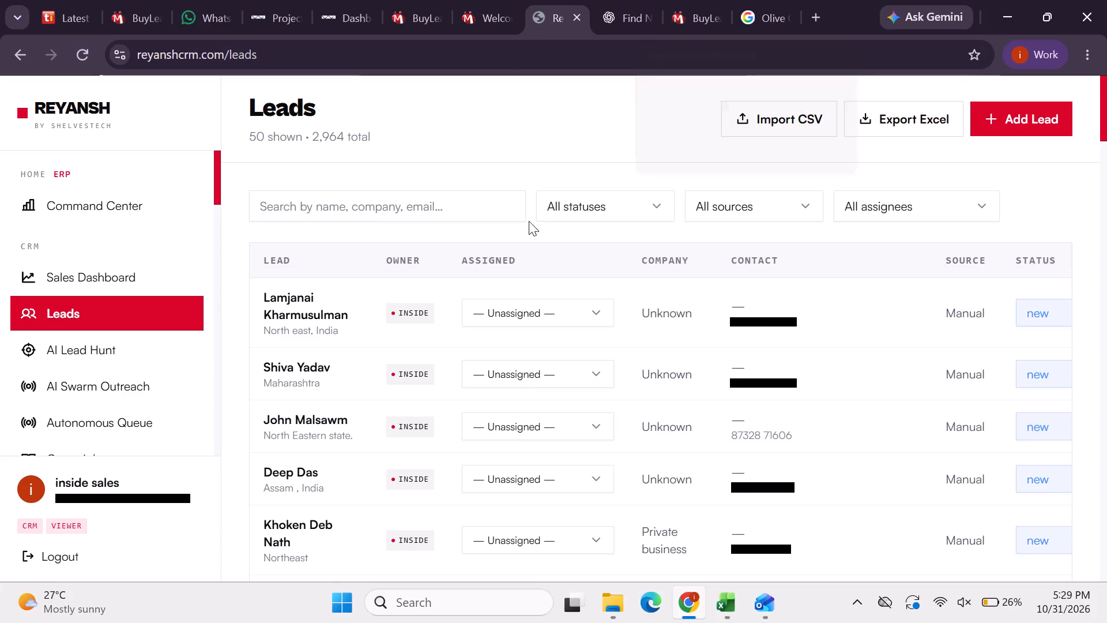
Review the names and locations of the most recently added leads in the Leads list.
{"action": "left_click", "coordinate": [334, 335]}
{"action": "key", "text": "Down"}
{"action": "key", "text": "Down"}
{"action": "key", "text": "Down"}
{"action": "key", "text": "Down"}
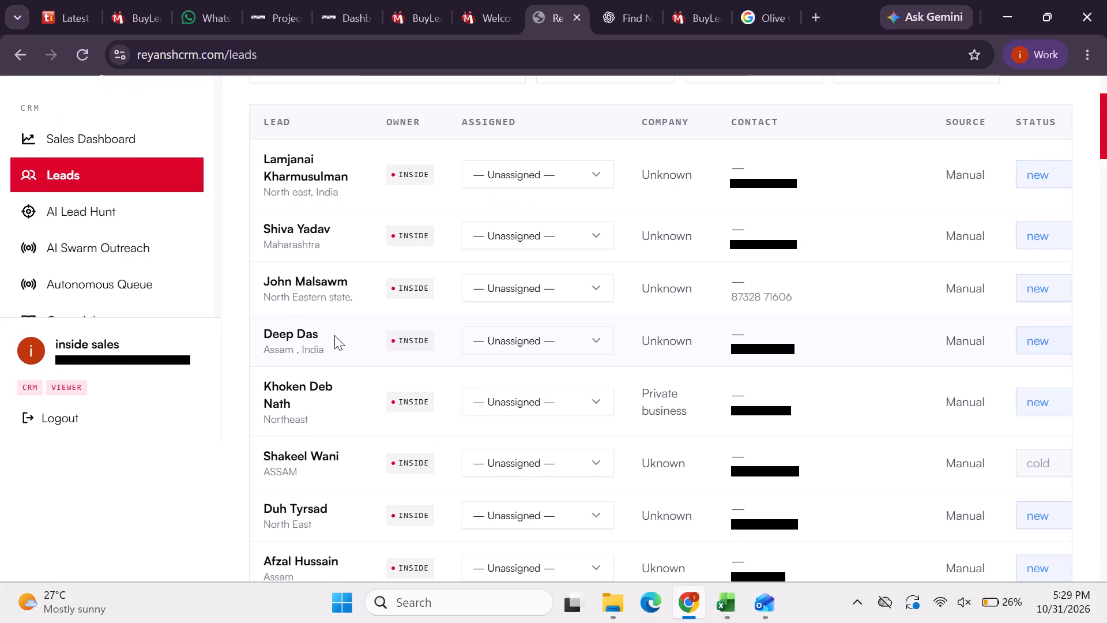
{"action": "scroll", "coordinate": [328, 286], "scroll_direction": "down", "scroll_amount": 1}
{"action": "scroll", "coordinate": [555, 339], "scroll_direction": "up", "scroll_amount": 1}
{"action": "scroll", "coordinate": [555, 339], "scroll_direction": "down", "scroll_amount": 1}
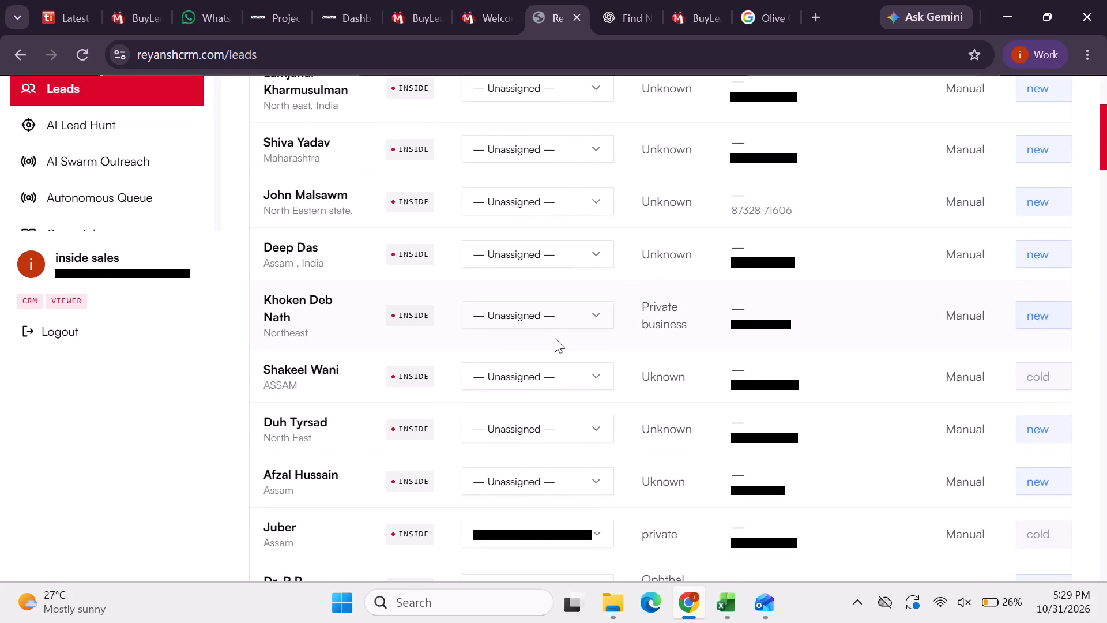
{"action": "left_click", "coordinate": [304, 105]}
{"action": "left_click", "coordinate": [303, 151]}
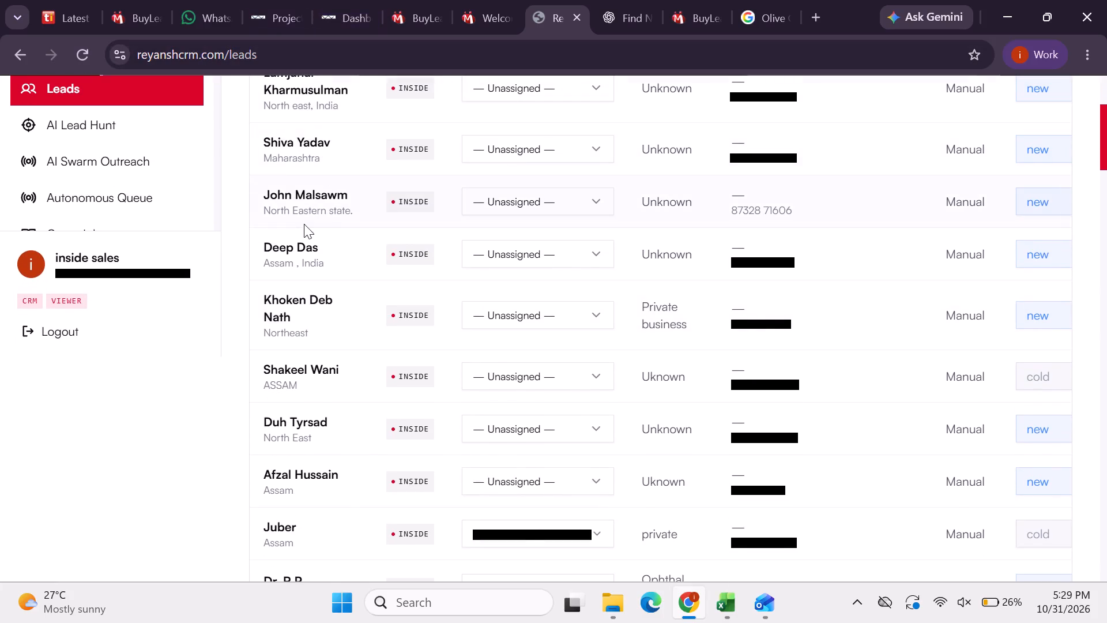
Review the names, locations and companies of the manually added leads in the Leads list, down to the first website-sourced ones.
{"action": "left_click", "coordinate": [304, 224]}
{"action": "left_click", "coordinate": [304, 266]}
{"action": "left_click", "coordinate": [312, 320]}
{"action": "left_click", "coordinate": [319, 380]}
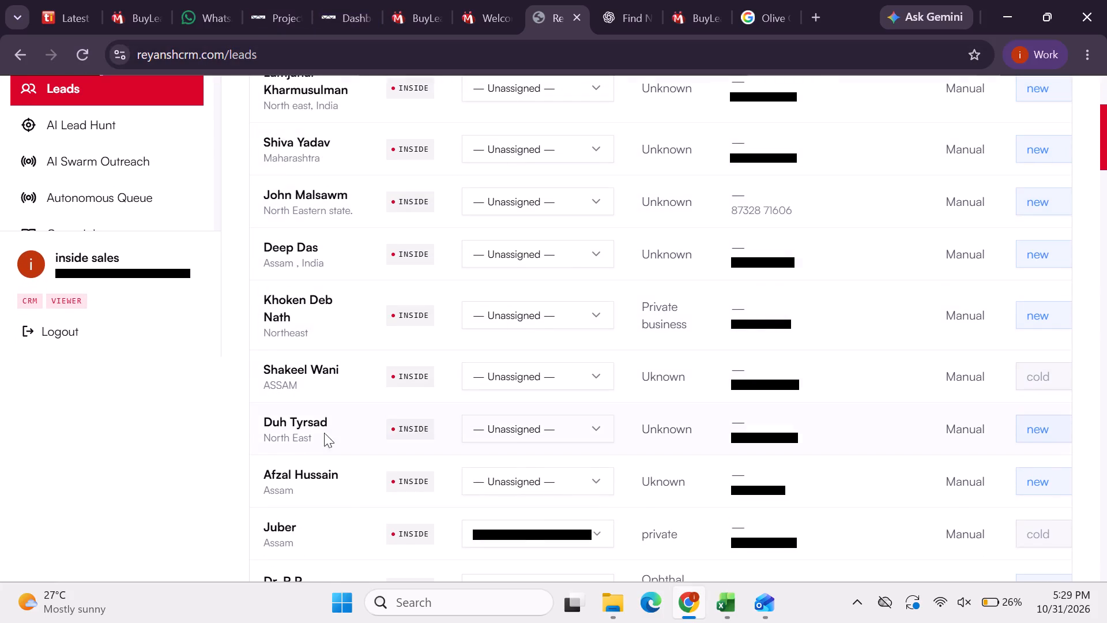
{"action": "left_click", "coordinate": [324, 438]}
{"action": "left_click", "coordinate": [326, 485]}
{"action": "left_click", "coordinate": [314, 540]}
{"action": "scroll", "coordinate": [328, 523], "scroll_direction": "down", "scroll_amount": 3}
{"action": "left_click", "coordinate": [297, 324]}
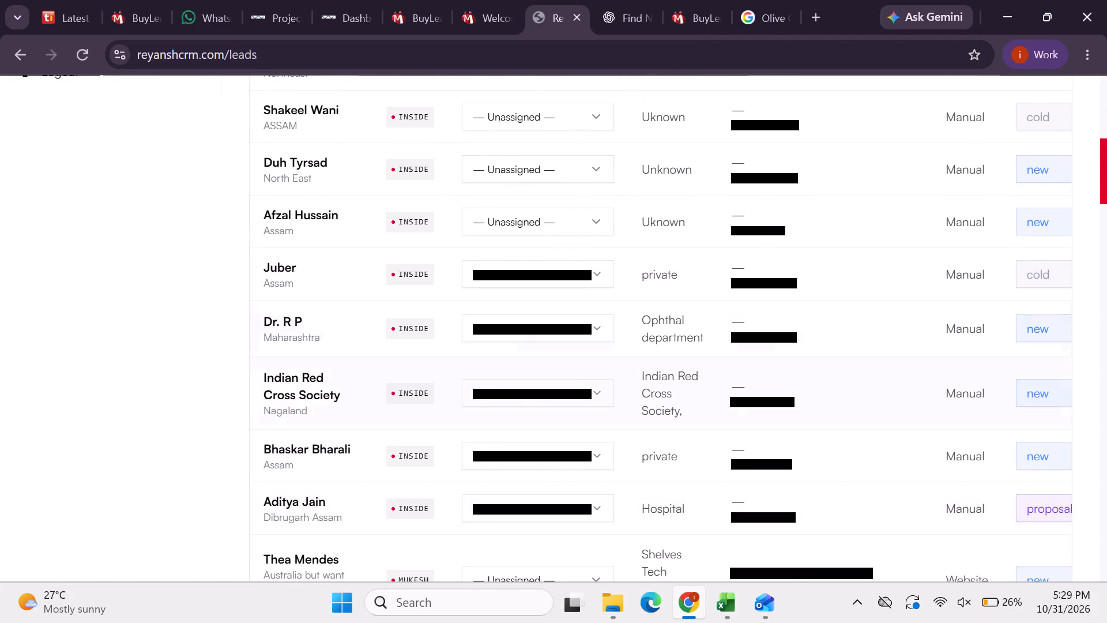
{"action": "left_click", "coordinate": [306, 399]}
{"action": "left_click", "coordinate": [333, 457]}
{"action": "left_click", "coordinate": [326, 501]}
{"action": "scroll", "coordinate": [326, 501], "scroll_direction": "down", "scroll_amount": 1}
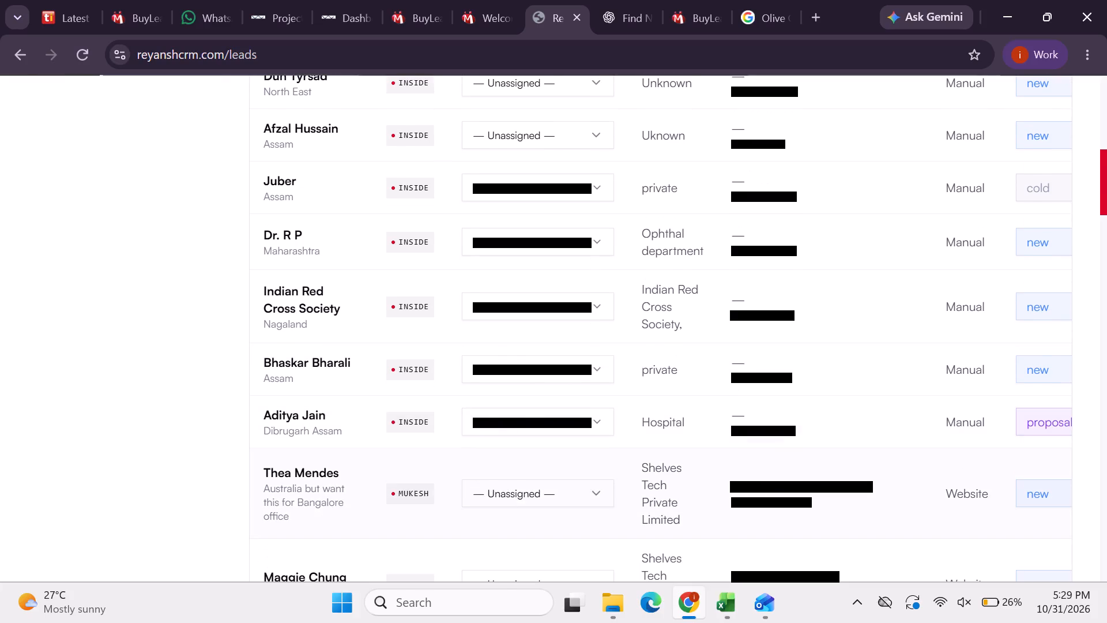
{"action": "scroll", "coordinate": [329, 493], "scroll_direction": "up", "scroll_amount": 1}
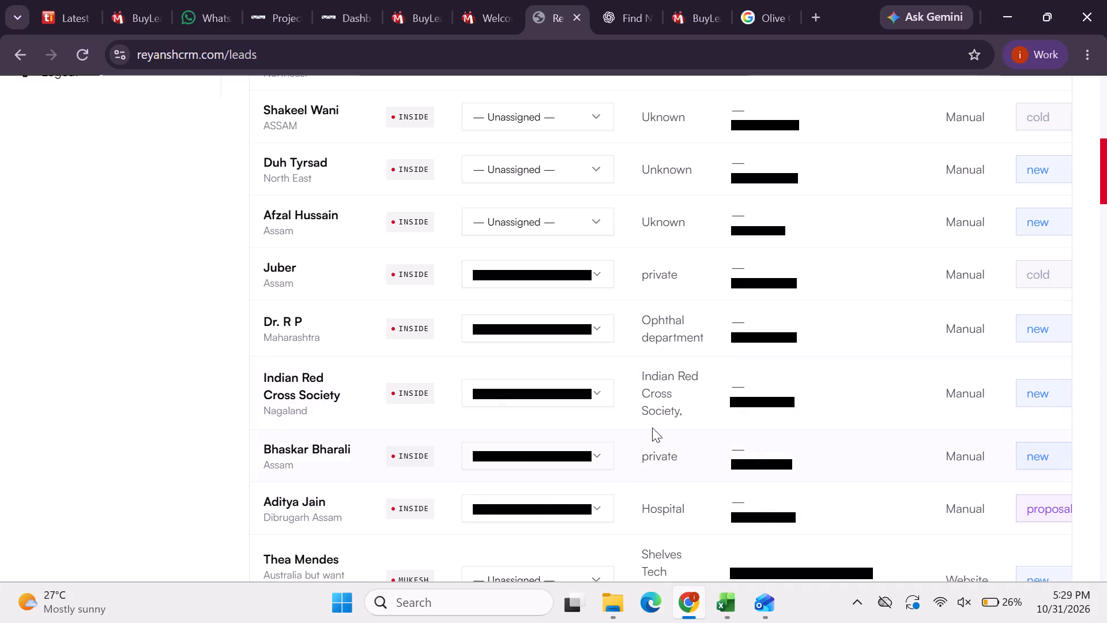
{"action": "scroll", "coordinate": [658, 261], "scroll_direction": "up", "scroll_amount": 1}
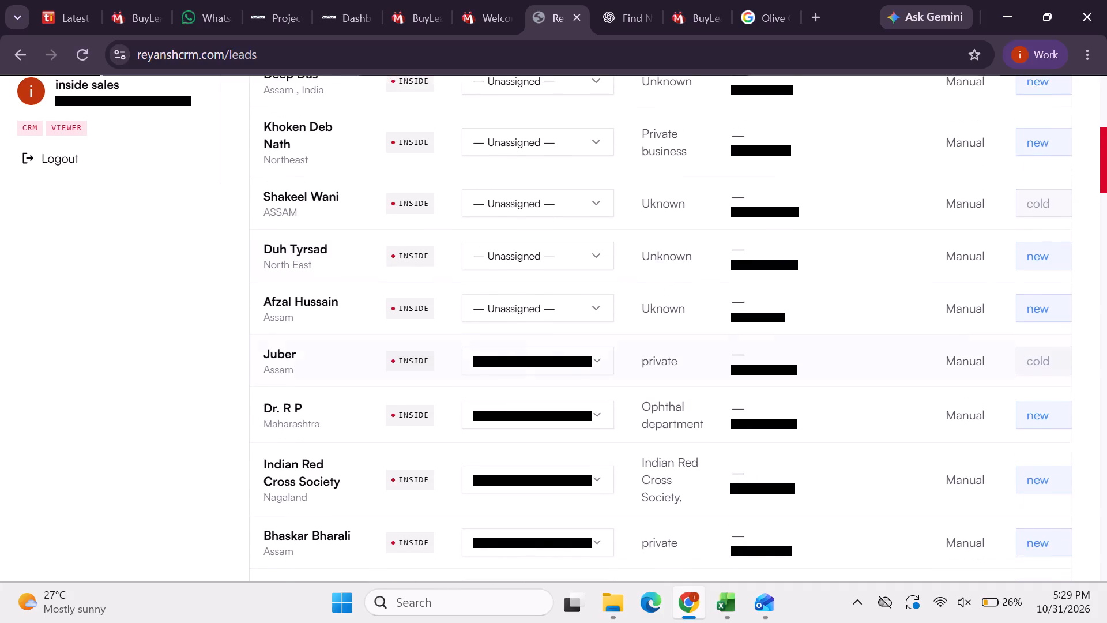
{"action": "scroll", "coordinate": [658, 261], "scroll_direction": "up", "scroll_amount": 3}
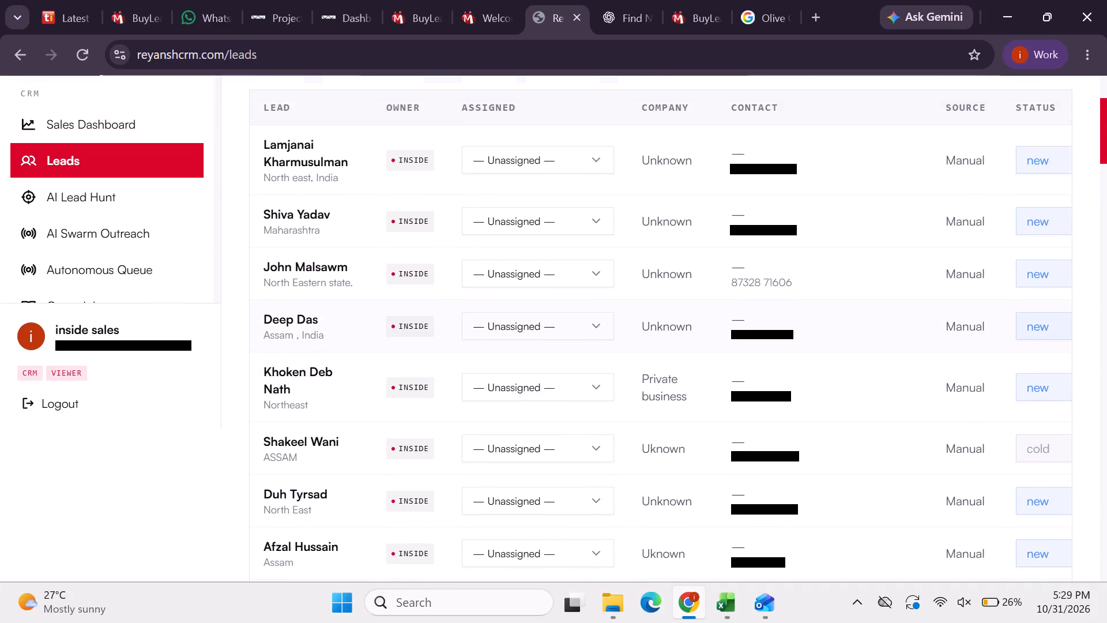
{"action": "scroll", "coordinate": [658, 261], "scroll_direction": "down", "scroll_amount": 2}
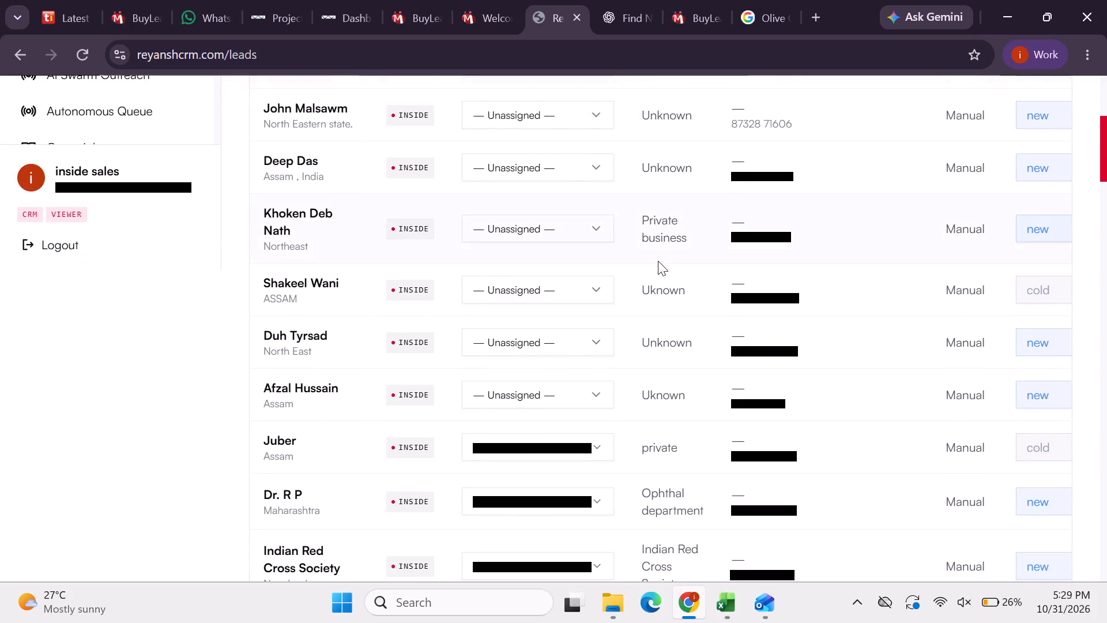
{"action": "scroll", "coordinate": [658, 261], "scroll_direction": "down", "scroll_amount": 2}
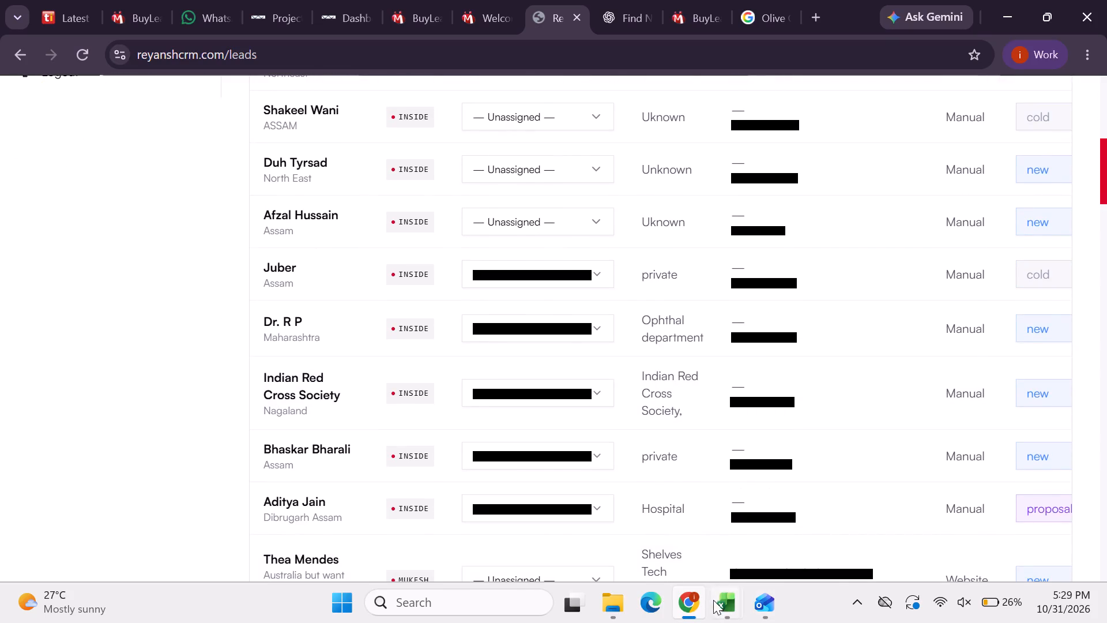
Switch to the lead_contacts workbook in Excel and check the Ambulance sheet's contact rows against the CRM leads.
{"action": "left_click", "coordinate": [863, 538]}
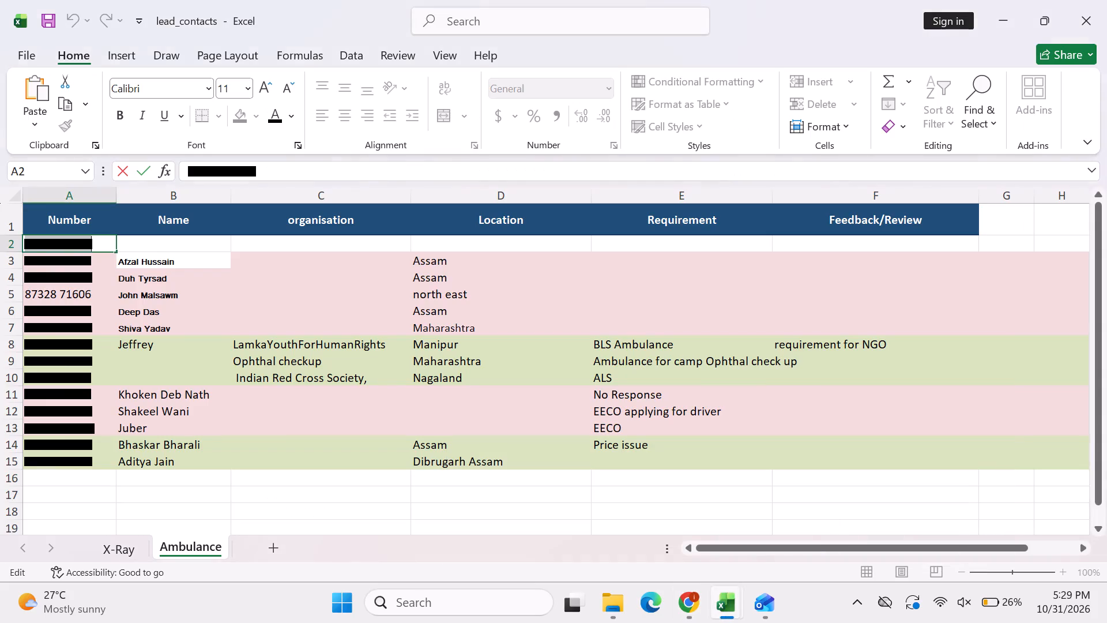
{"action": "left_click", "coordinate": [215, 497]}
{"action": "scroll", "coordinate": [194, 463], "scroll_direction": "up", "scroll_amount": 2}
{"action": "scroll", "coordinate": [196, 460], "scroll_direction": "down", "scroll_amount": 1}
{"action": "scroll", "coordinate": [196, 460], "scroll_direction": "up", "scroll_amount": 1}
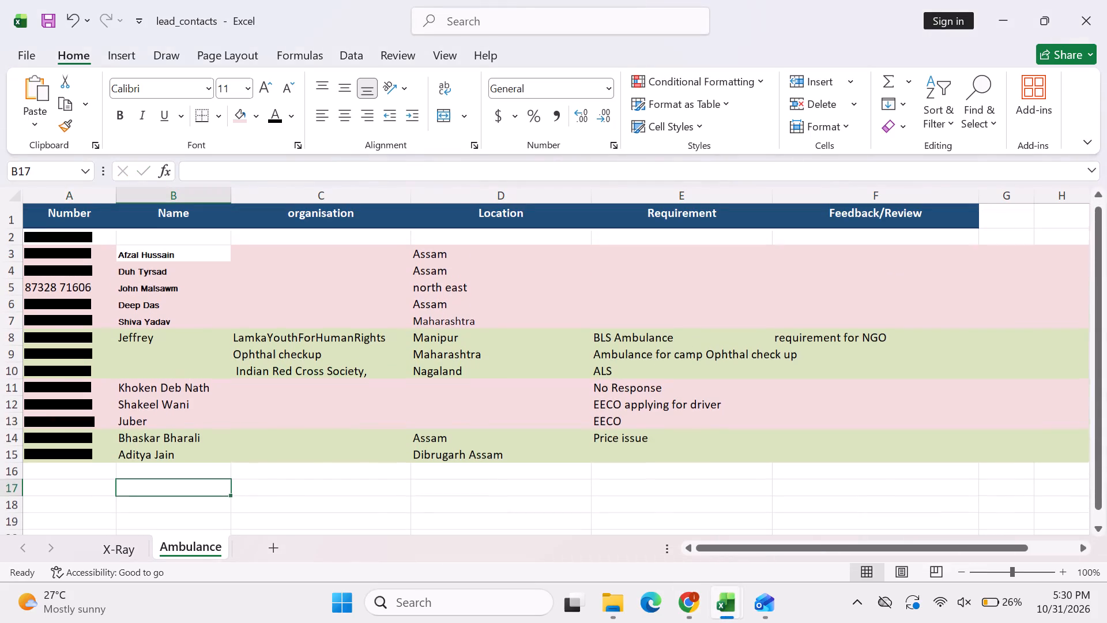
{"action": "scroll", "coordinate": [196, 460], "scroll_direction": "up", "scroll_amount": 1}
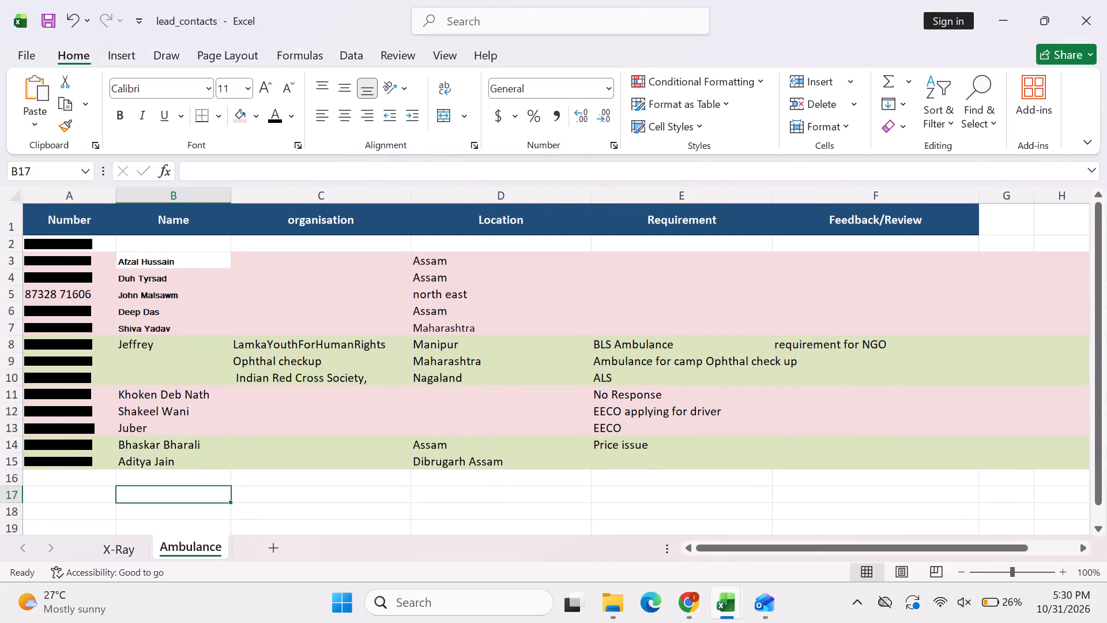
{"action": "left_click", "coordinate": [6, 347]}
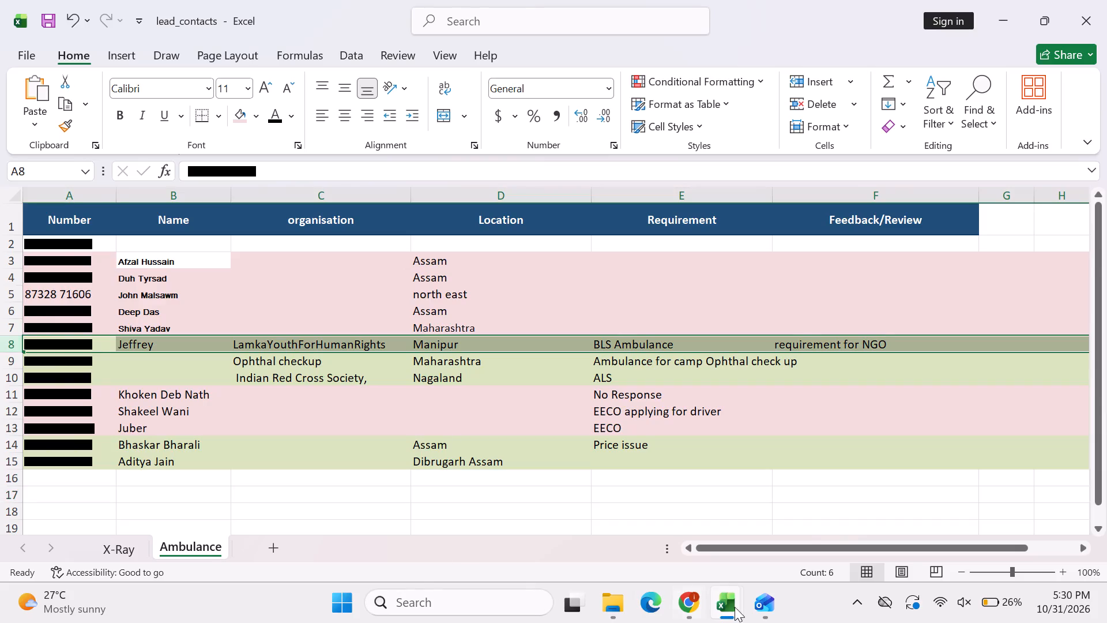
Copy the newest lead's name from the CRM Leads list into the Name cell B2 of the Ambulance sheet.
{"action": "left_click", "coordinate": [714, 541]}
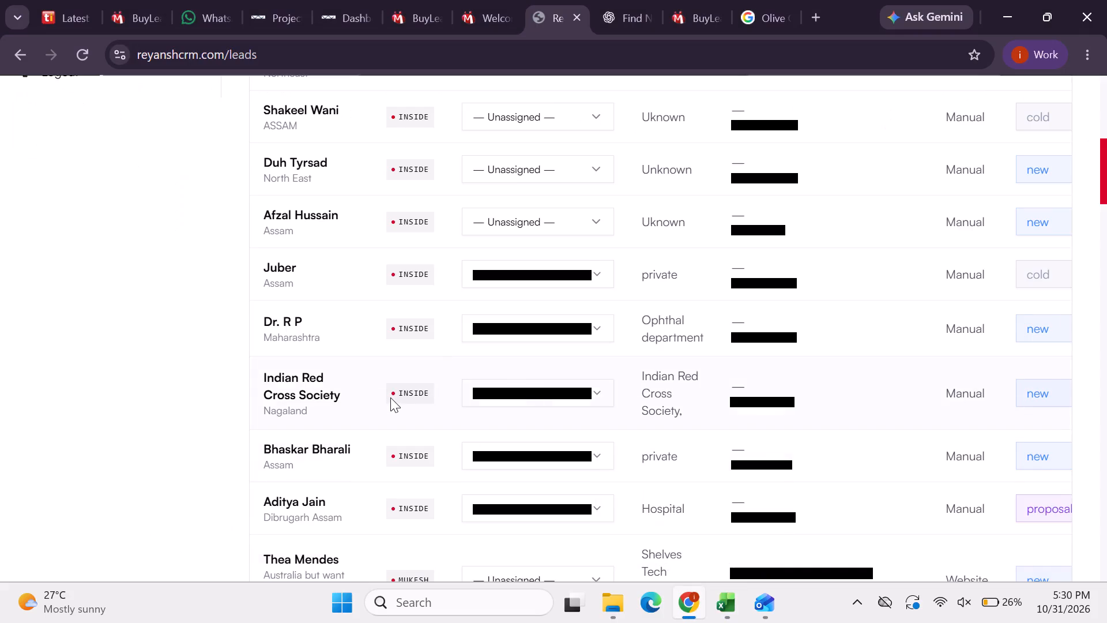
{"action": "scroll", "coordinate": [390, 397], "scroll_direction": "up", "scroll_amount": 8}
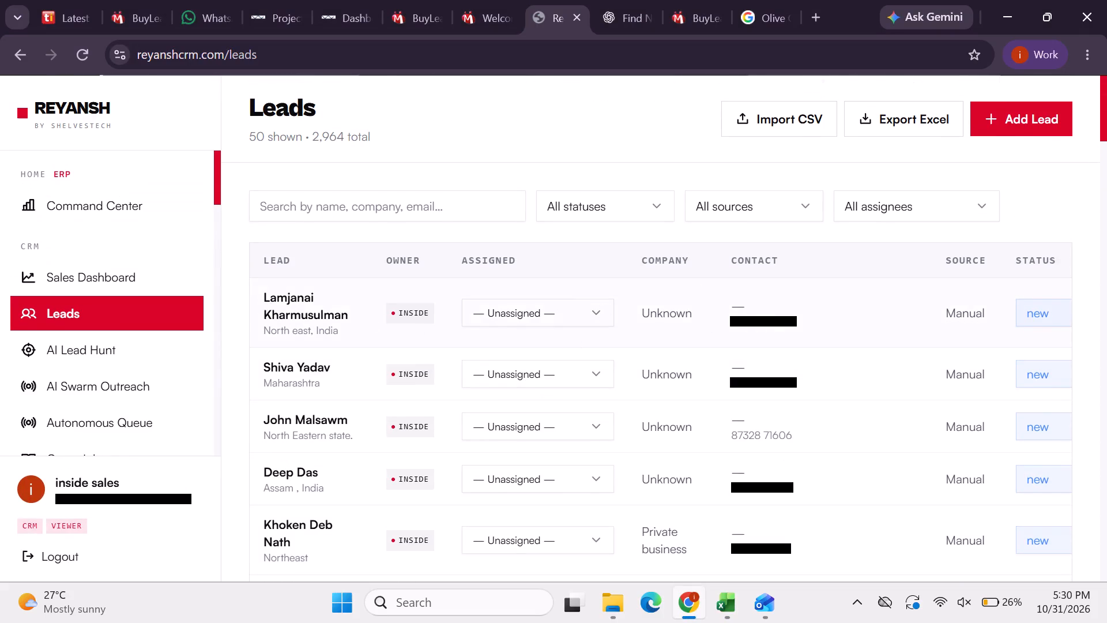
{"action": "left_click_drag", "start_coordinate": [265, 295], "coordinate": [354, 311]}
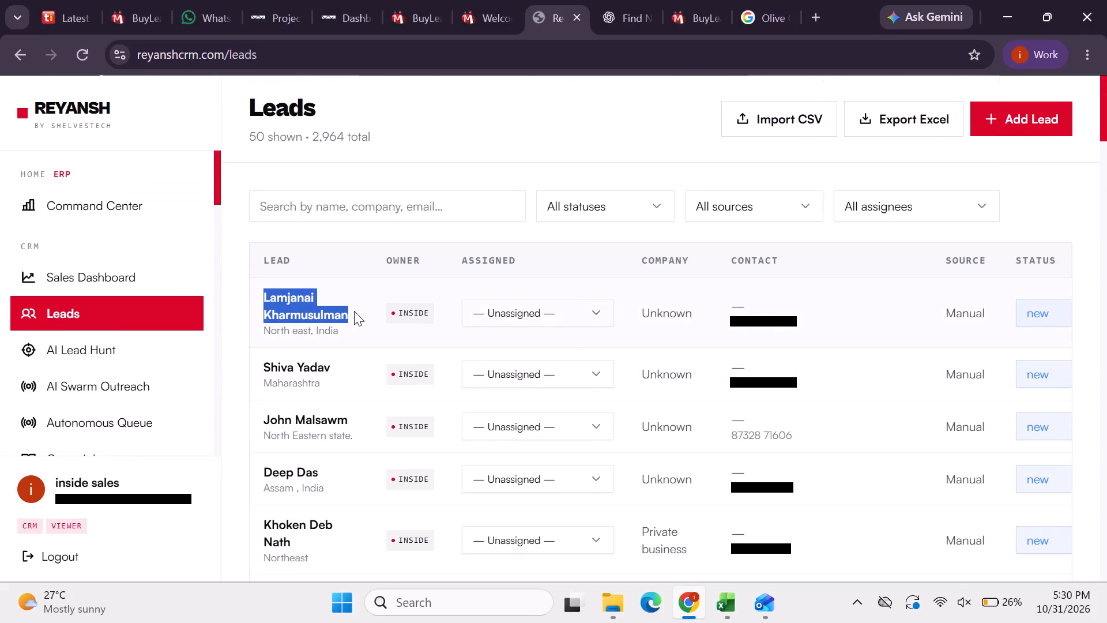
{"action": "key", "text": "ctrl+c"}
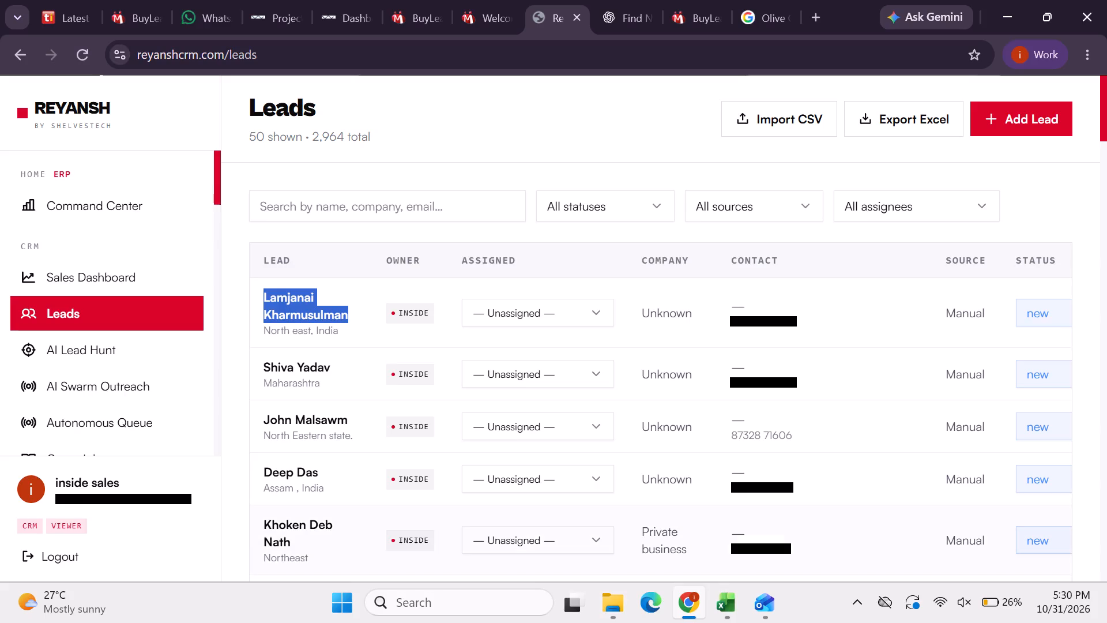
{"action": "left_click", "coordinate": [909, 536]}
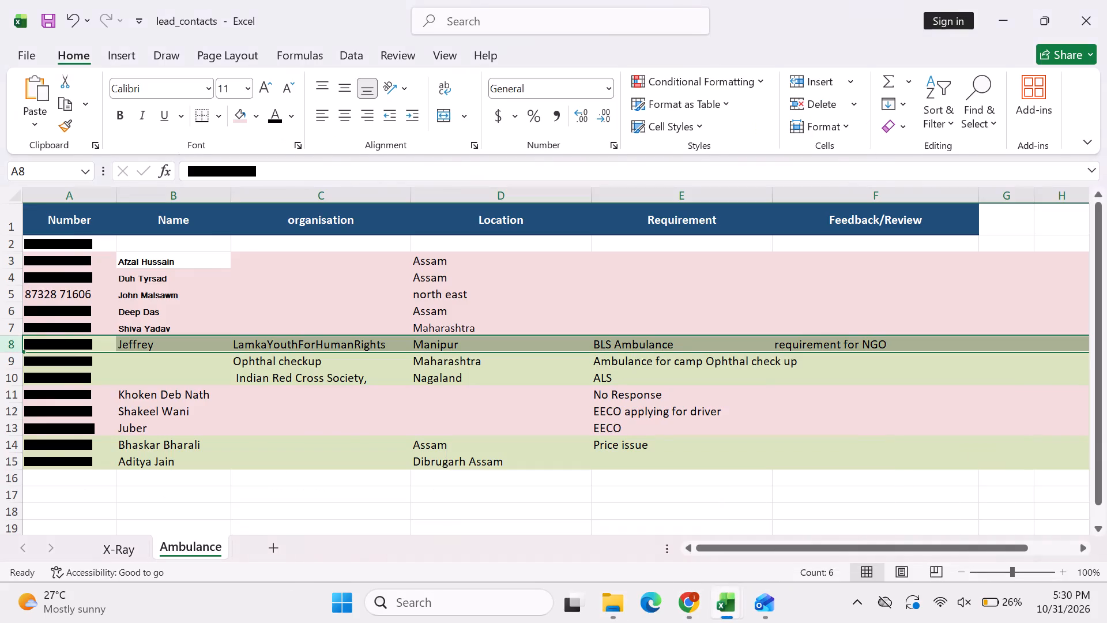
{"action": "left_click", "coordinate": [131, 249]}
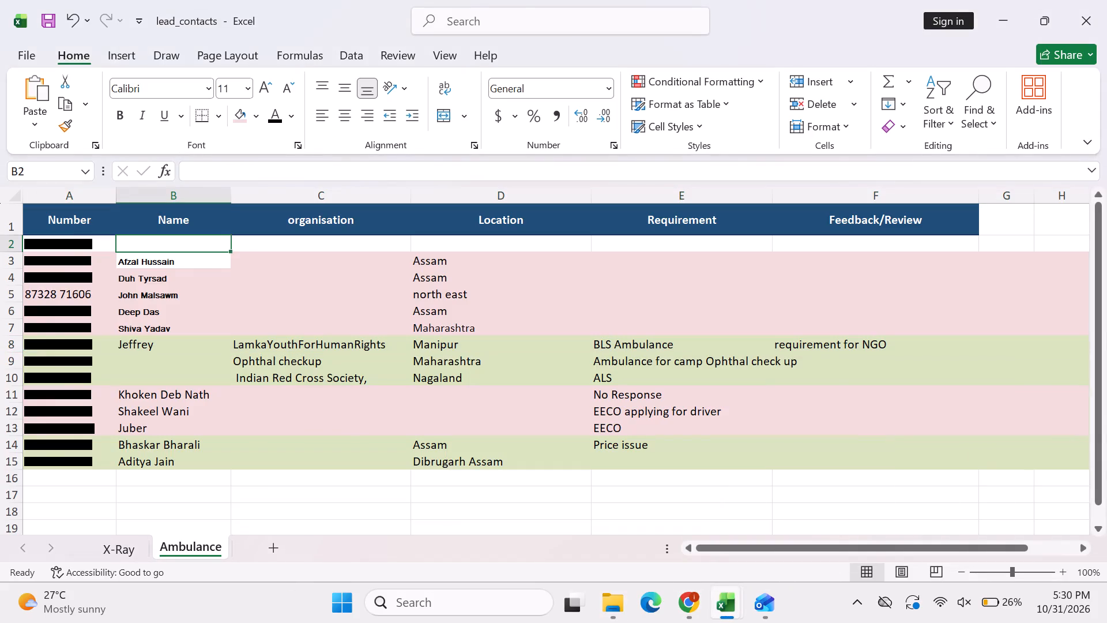
{"action": "key", "text": "ctrl+v"}
{"action": "left_click", "coordinate": [358, 342]}
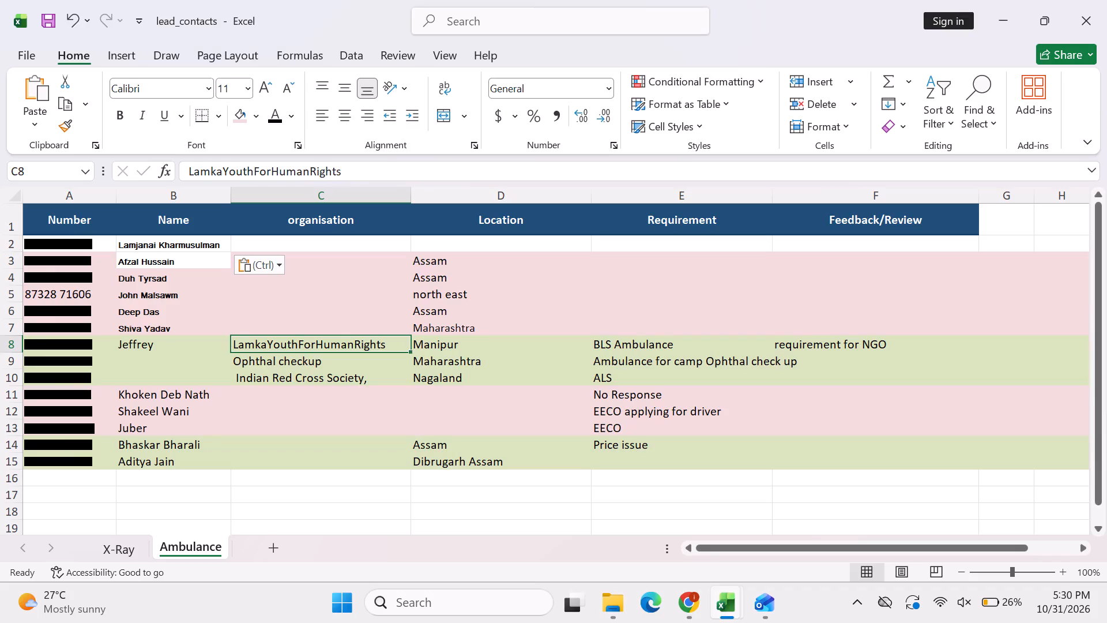
Copy the "north east" location from row 5 into the Location cell of row 2.
{"action": "left_click", "coordinate": [453, 298]}
{"action": "key", "text": "ctrl+c"}
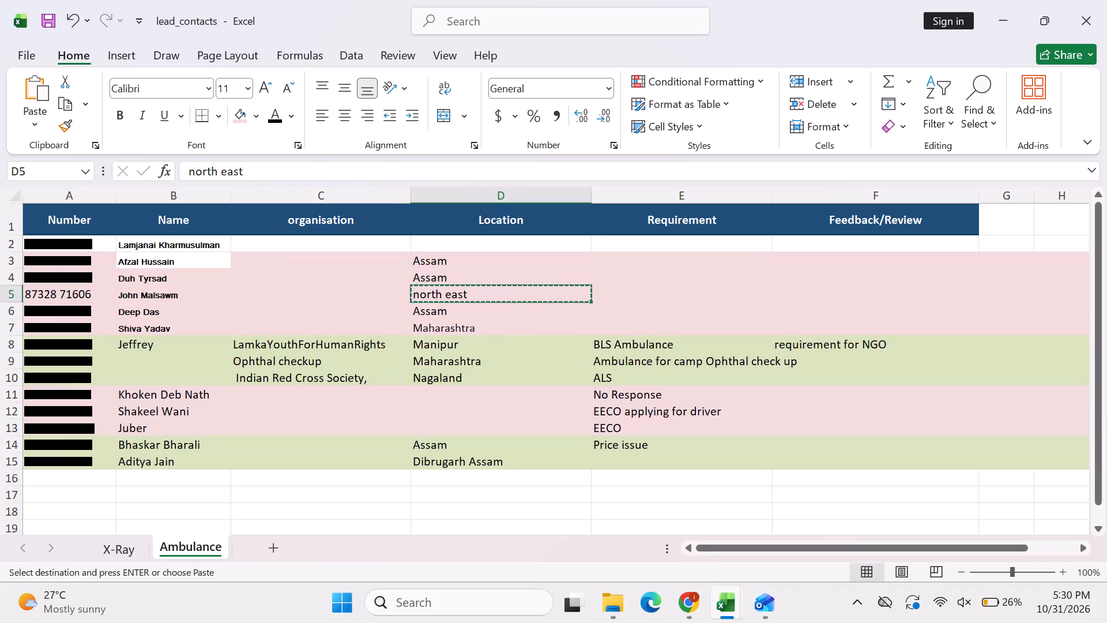
{"action": "left_click", "coordinate": [461, 242]}
{"action": "key", "text": "ctrl+v"}
{"action": "left_click", "coordinate": [348, 321]}
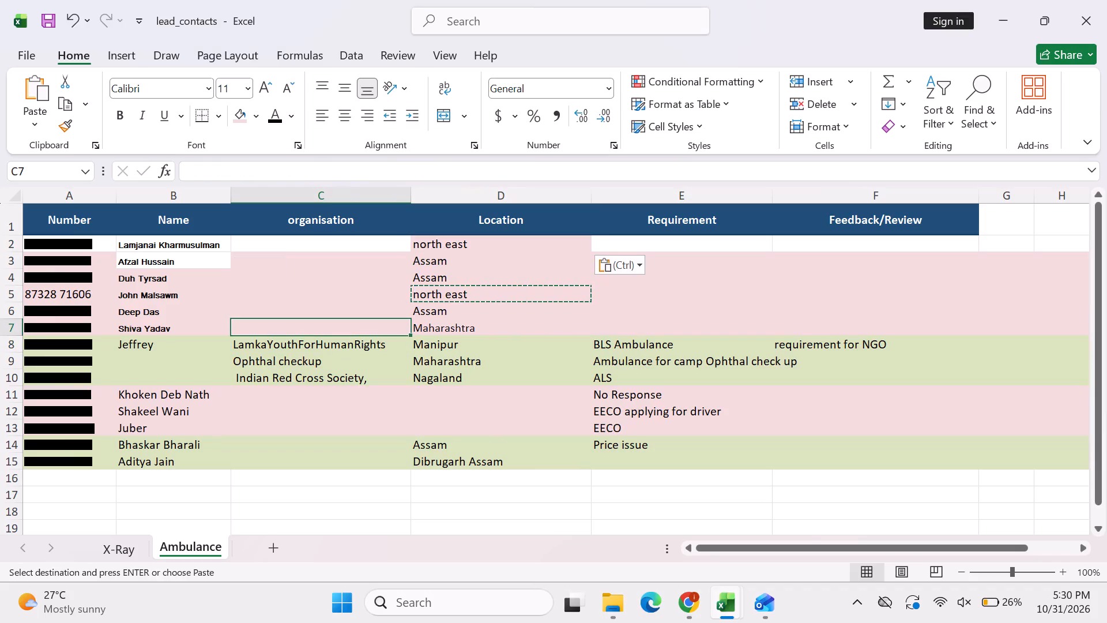
Fill rows 2 and 3 of the Ambulance sheet with the same light pink highlight as the rows below.
{"action": "left_click_drag", "start_coordinate": [8, 242], "coordinate": [11, 254]}
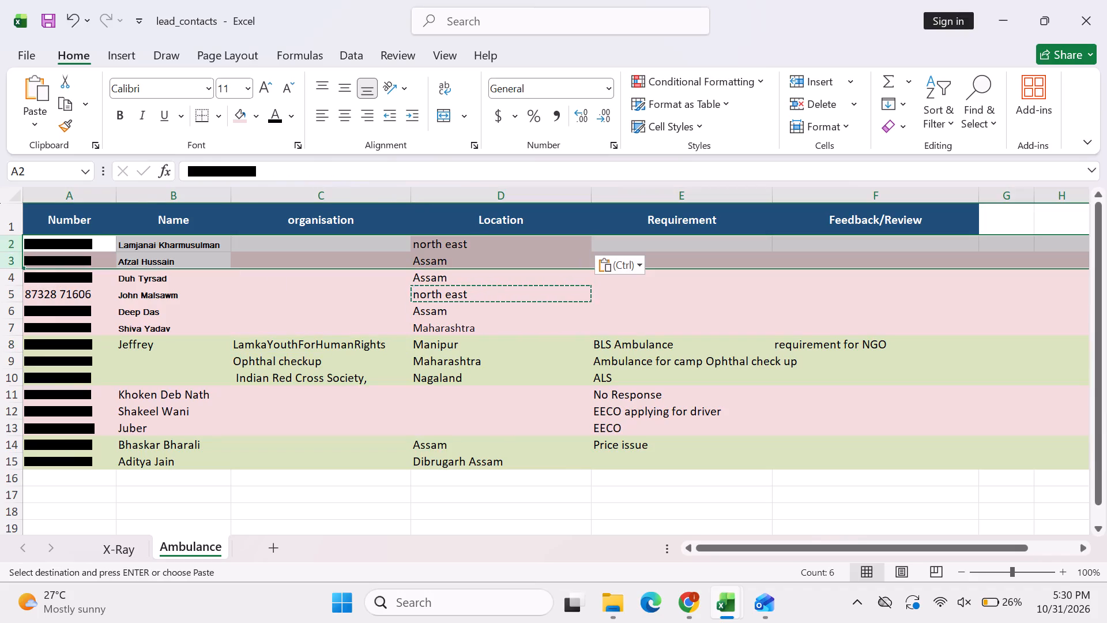
{"action": "left_click", "coordinate": [238, 123]}
{"action": "left_click", "coordinate": [300, 320]}
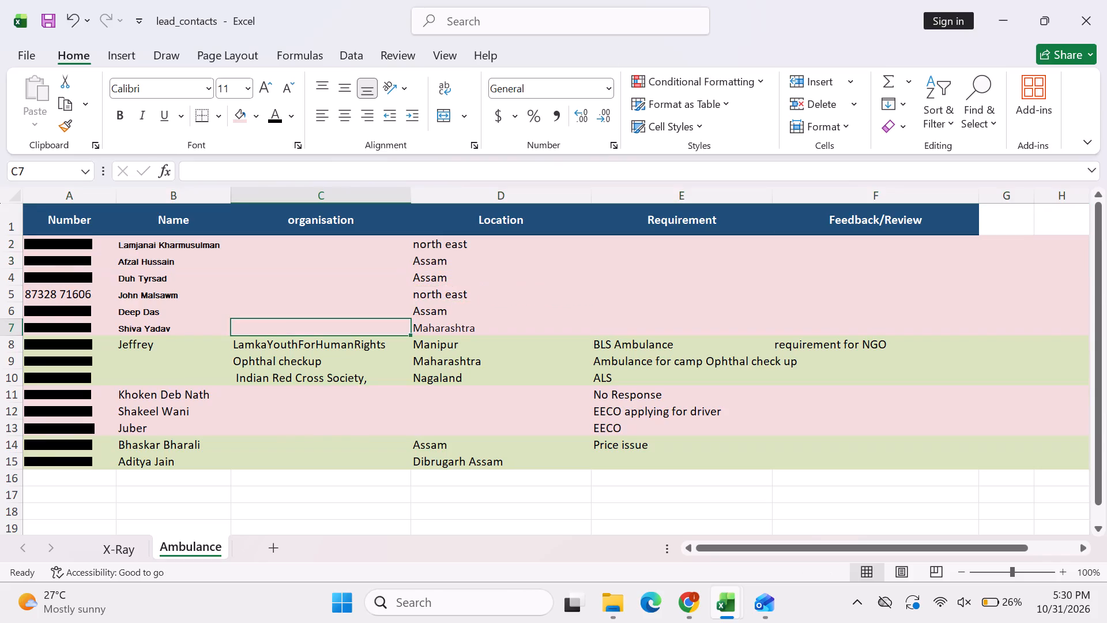
{"action": "left_click", "coordinate": [352, 441]}
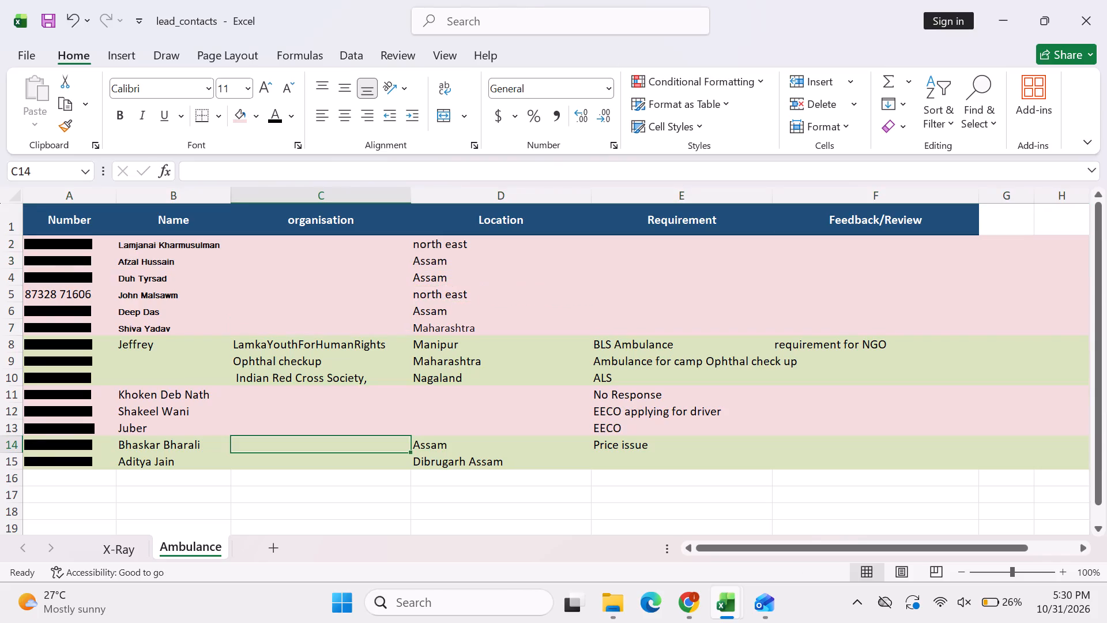
Fill row 9, the Ophthal checkup contact in Maharashtra, with the light pink highlight.
{"action": "left_click", "coordinate": [10, 358]}
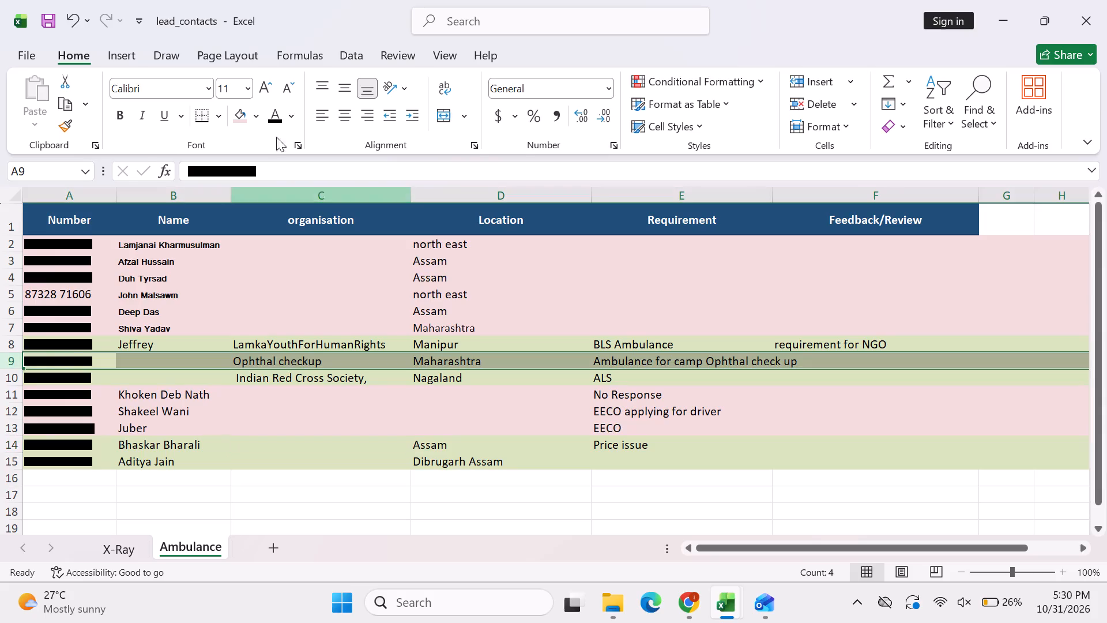
{"action": "left_click", "coordinate": [234, 116]}
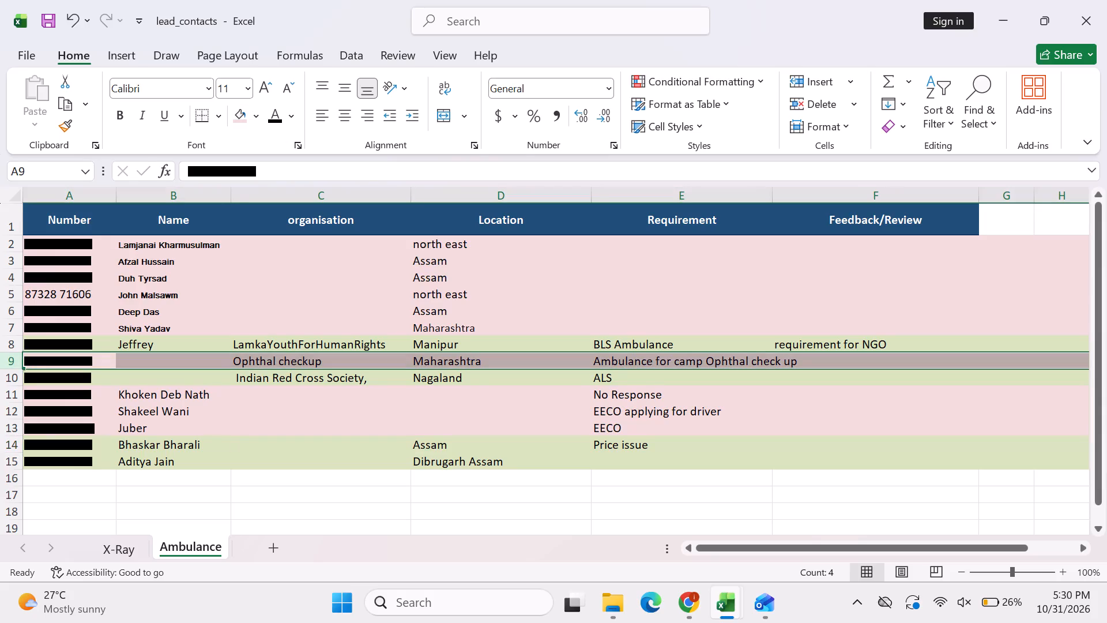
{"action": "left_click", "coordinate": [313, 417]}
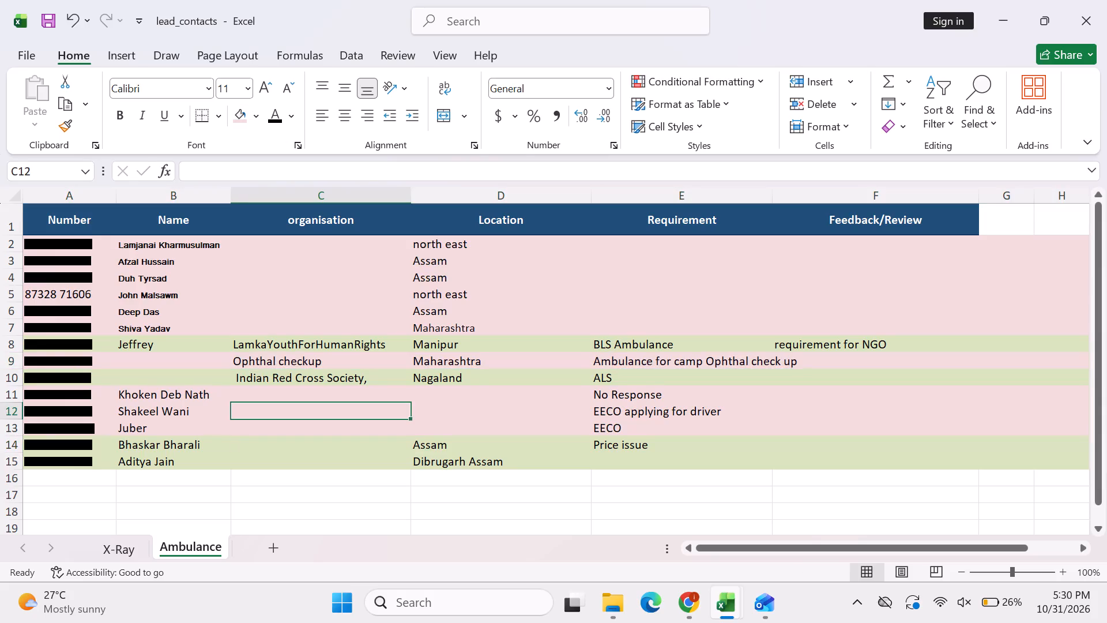
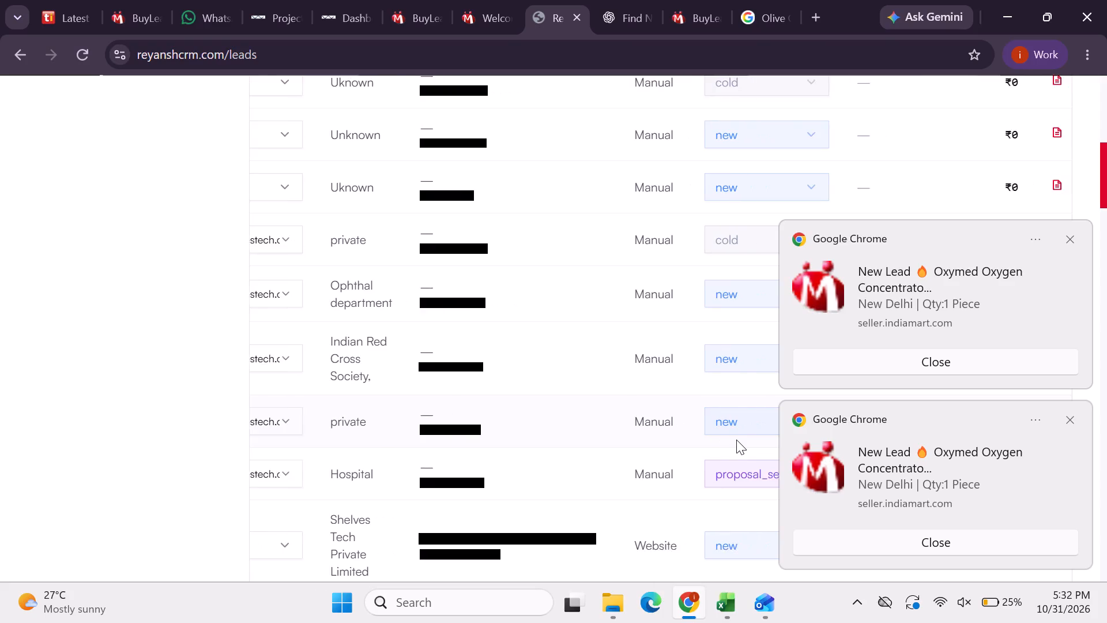
Open the edit form of the private lead just above the proposal_sent Hospital lead, check its details, and close it.
{"action": "key", "text": "Right"}
{"action": "key", "text": "Right"}
{"action": "key", "text": "Right"}
{"action": "key", "text": "Right"}
{"action": "key", "text": "Right"}
{"action": "key", "text": "Right"}
{"action": "key", "text": "Right"}
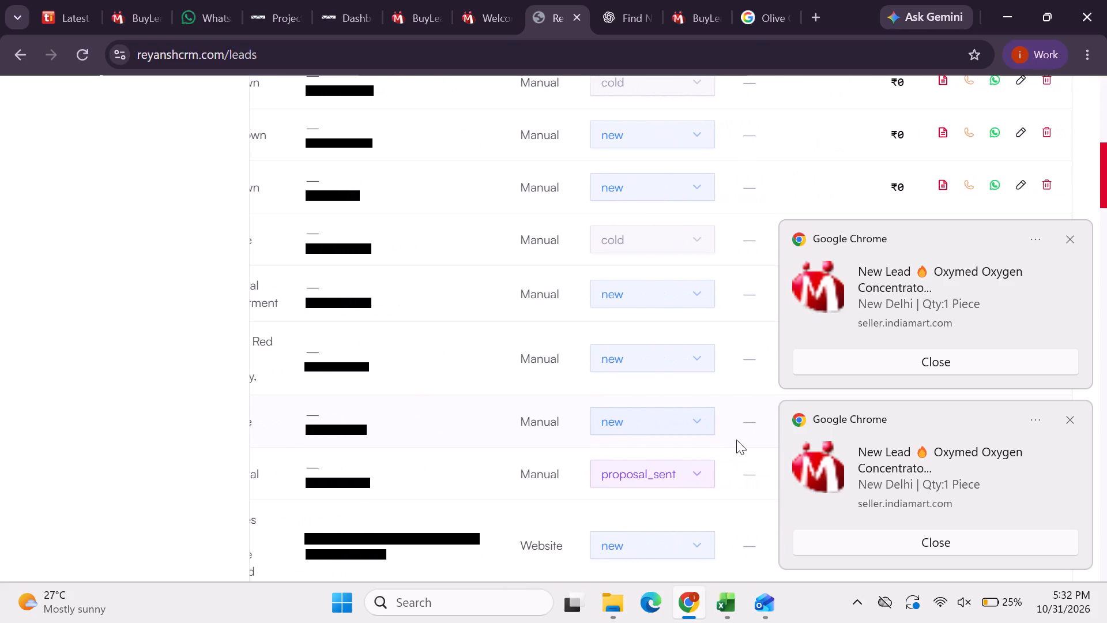
{"action": "left_click", "coordinate": [1072, 416]}
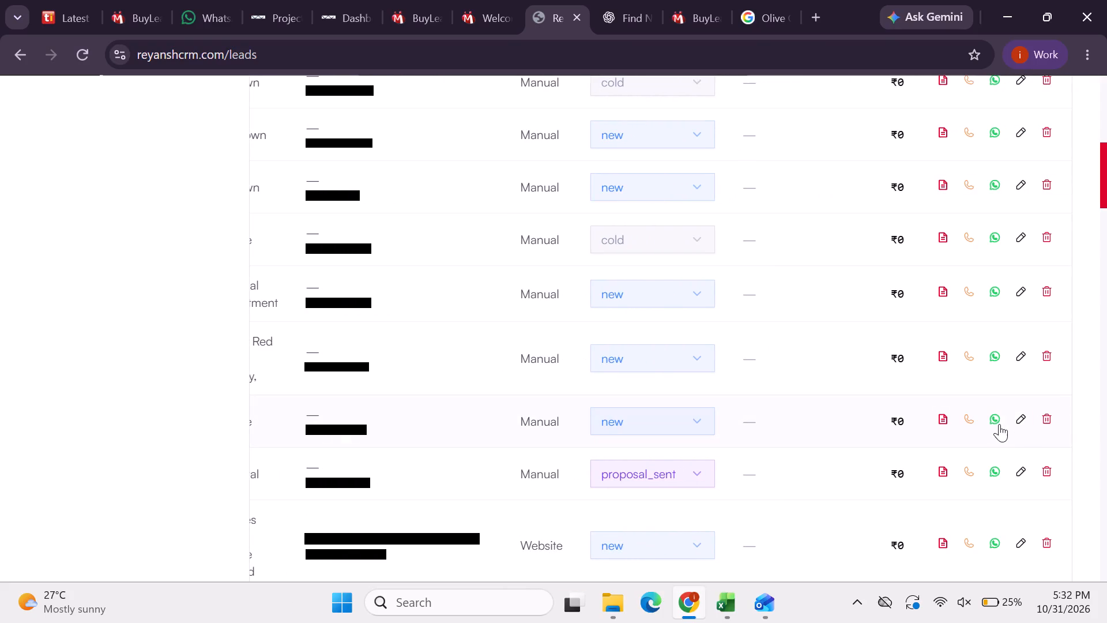
{"action": "left_click", "coordinate": [1019, 421]}
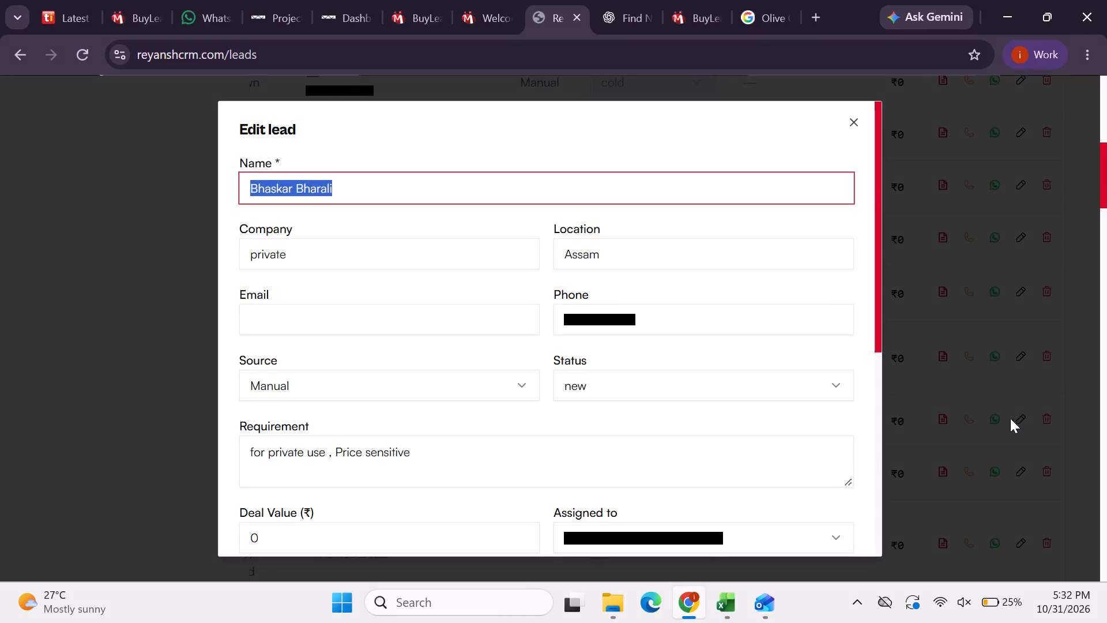
{"action": "left_click", "coordinate": [855, 124]}
{"action": "left_click", "coordinate": [434, 491]}
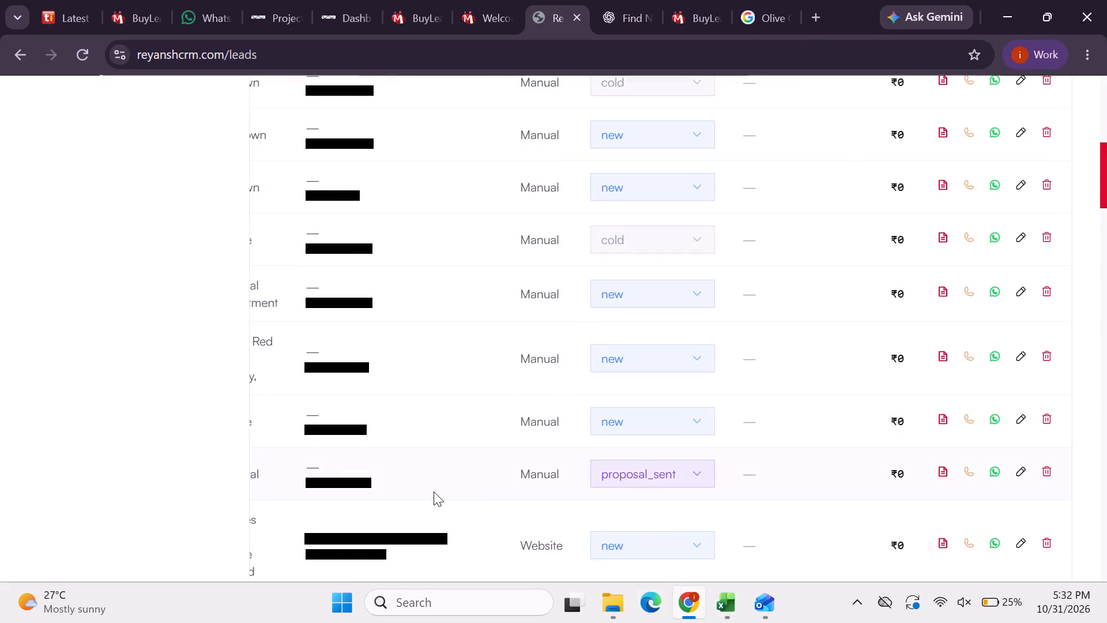
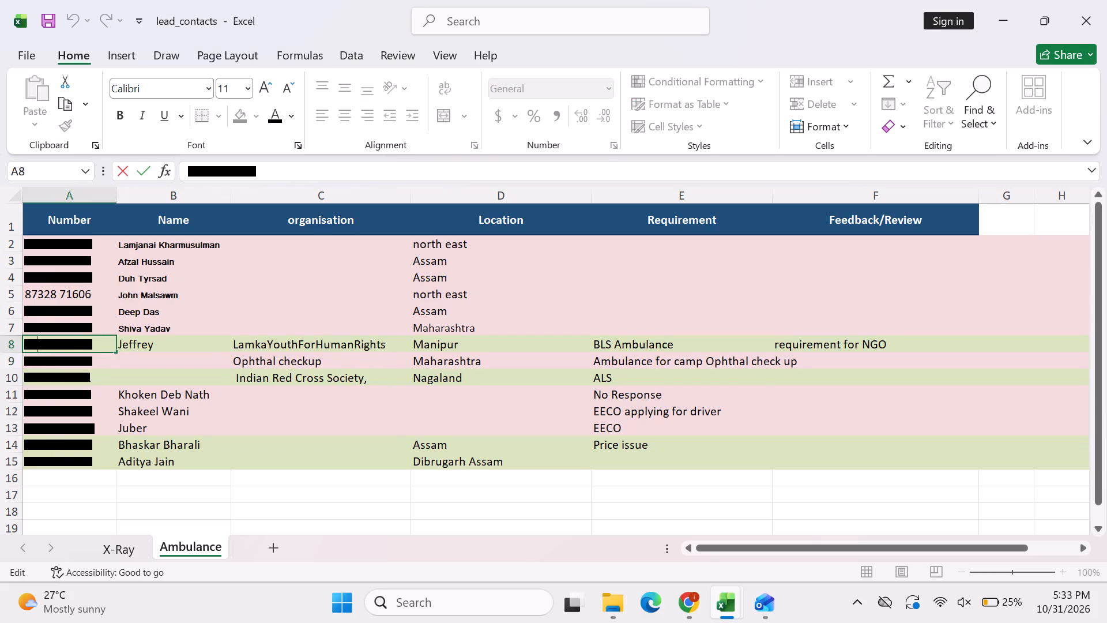
In the Excel Ambulance sheet, select the full phone number text of the LamkaYouthForHumanRights contact from Manipur.
{"action": "left_click_drag", "start_coordinate": [26, 345], "coordinate": [97, 343]}
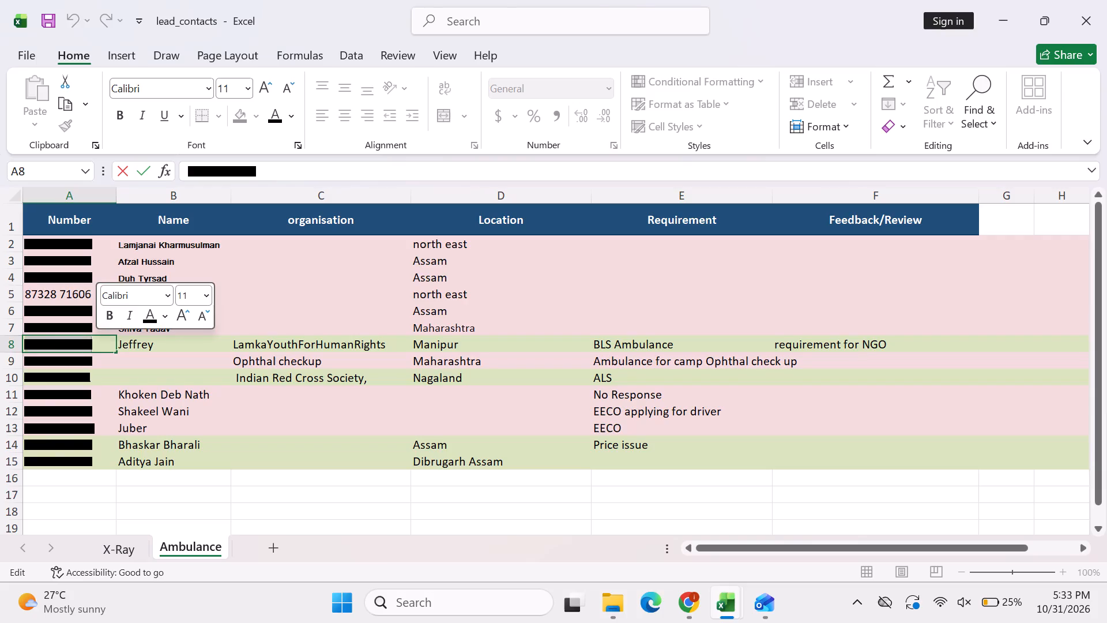
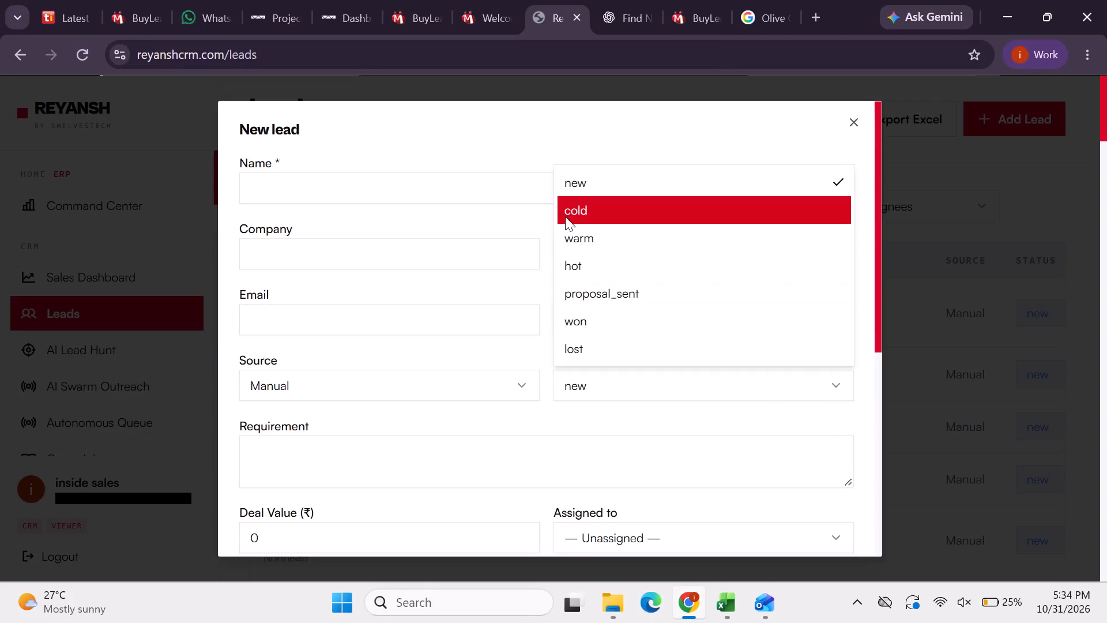
Set the new lead's status to hot.
{"action": "left_click", "coordinate": [569, 258]}
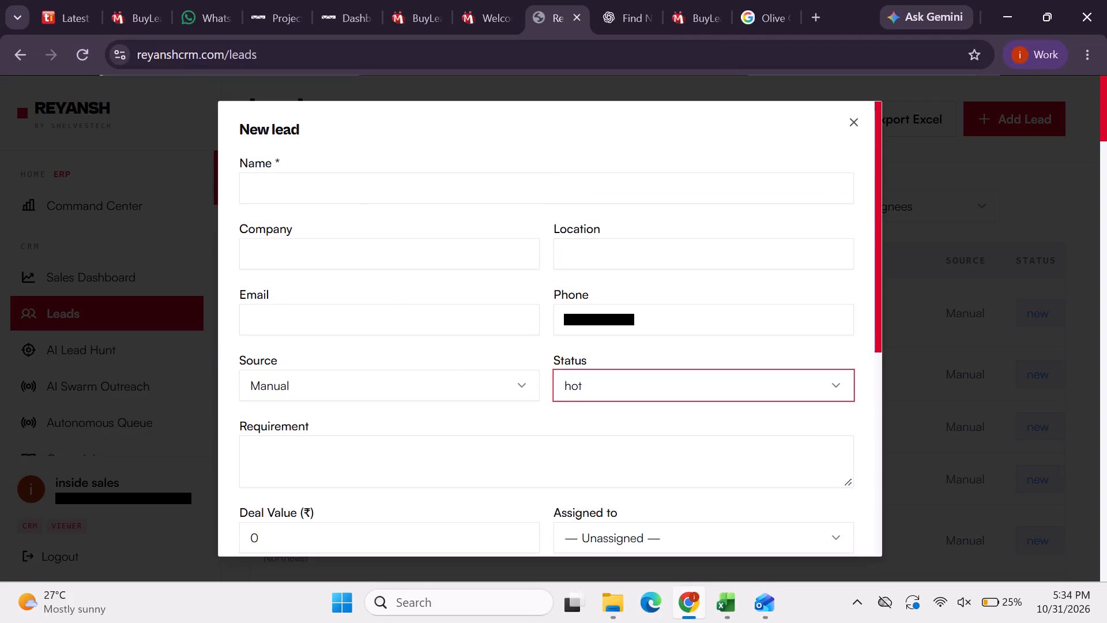
Copy the name Jeffrey from the lead_contacts Ambulance sheet in Excel into the new CRM lead's Name field.
{"action": "left_click", "coordinate": [340, 183]}
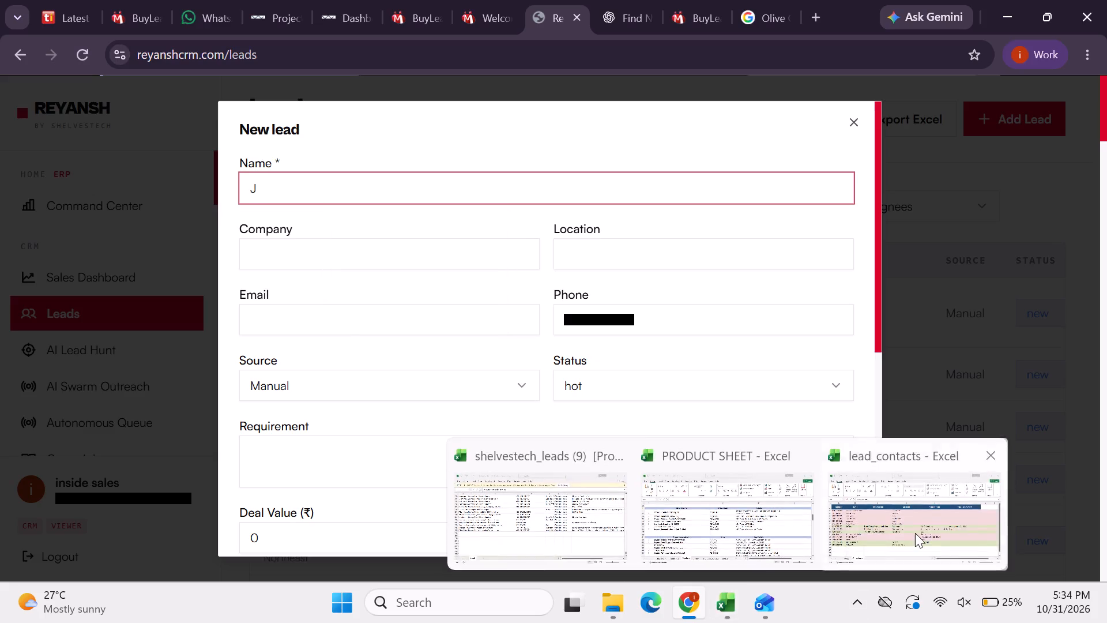
{"action": "left_click", "coordinate": [915, 533]}
{"action": "left_click", "coordinate": [125, 372]}
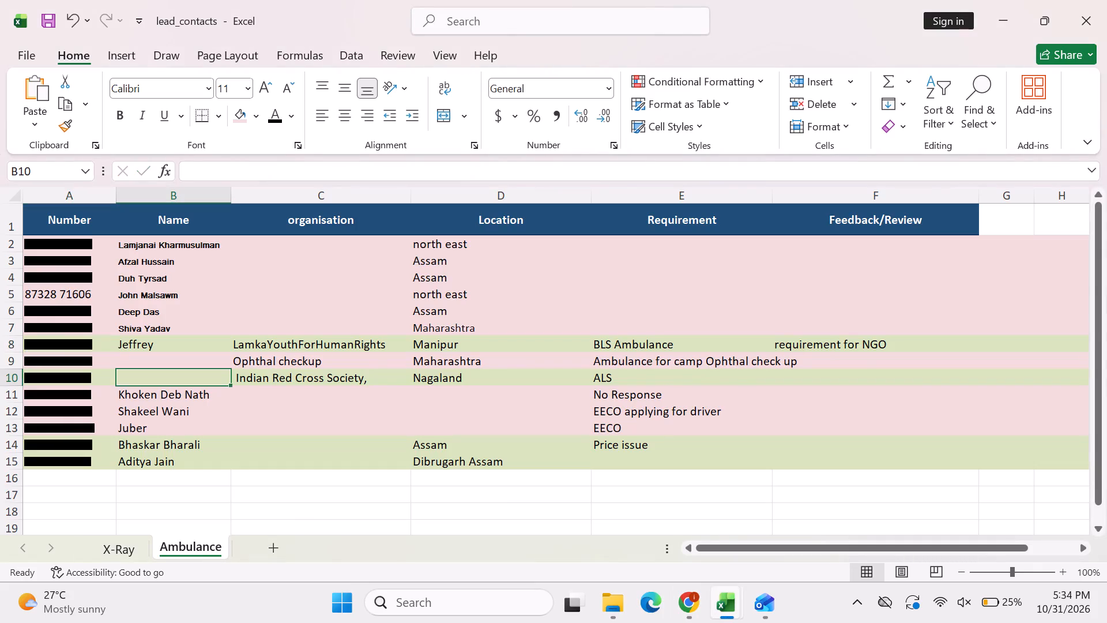
{"action": "double_click", "coordinate": [121, 348]}
{"action": "left_click_drag", "start_coordinate": [116, 344], "coordinate": [161, 341]}
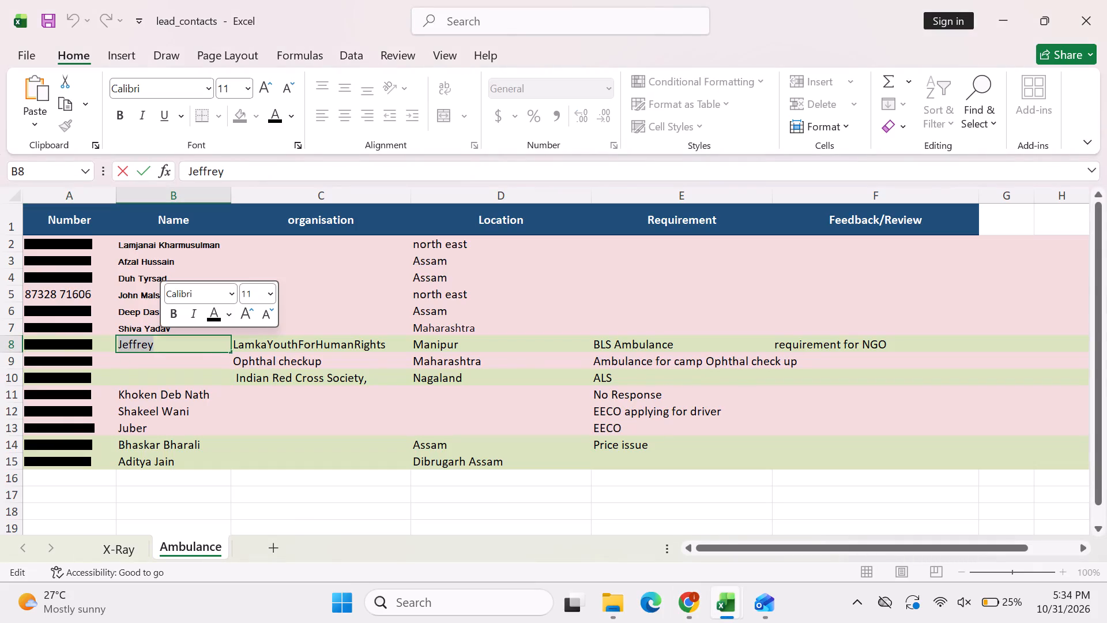
{"action": "key", "text": "ctrl+c"}
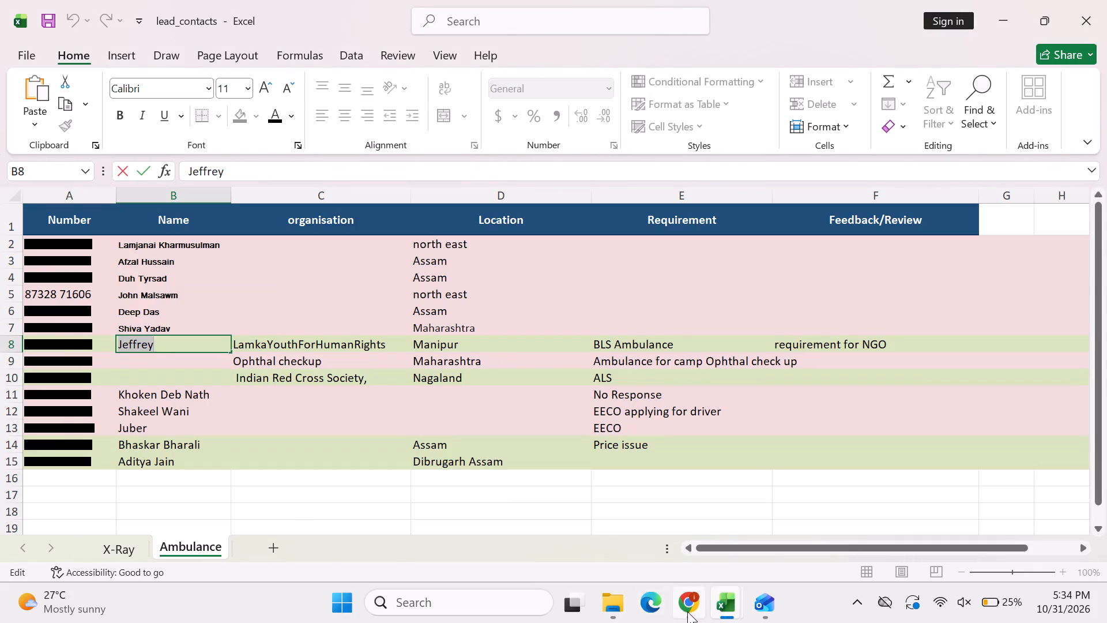
{"action": "left_click", "coordinate": [687, 611]}
{"action": "left_click_drag", "start_coordinate": [247, 189], "coordinate": [253, 189]}
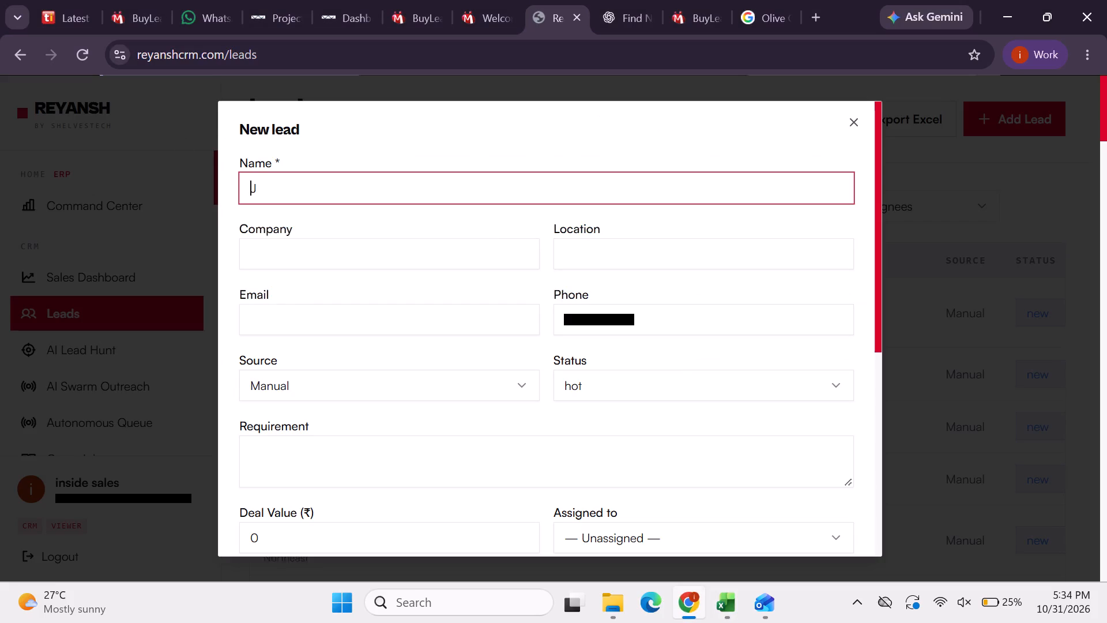
{"action": "left_click_drag", "start_coordinate": [253, 189], "coordinate": [335, 192]}
{"action": "key", "text": "ctrl+v"}
Copy the organisation LamkaYouthForHumanRights from the Ambulance sheet in Excel into the new CRM lead's Company field.
{"action": "left_click", "coordinate": [715, 551]}
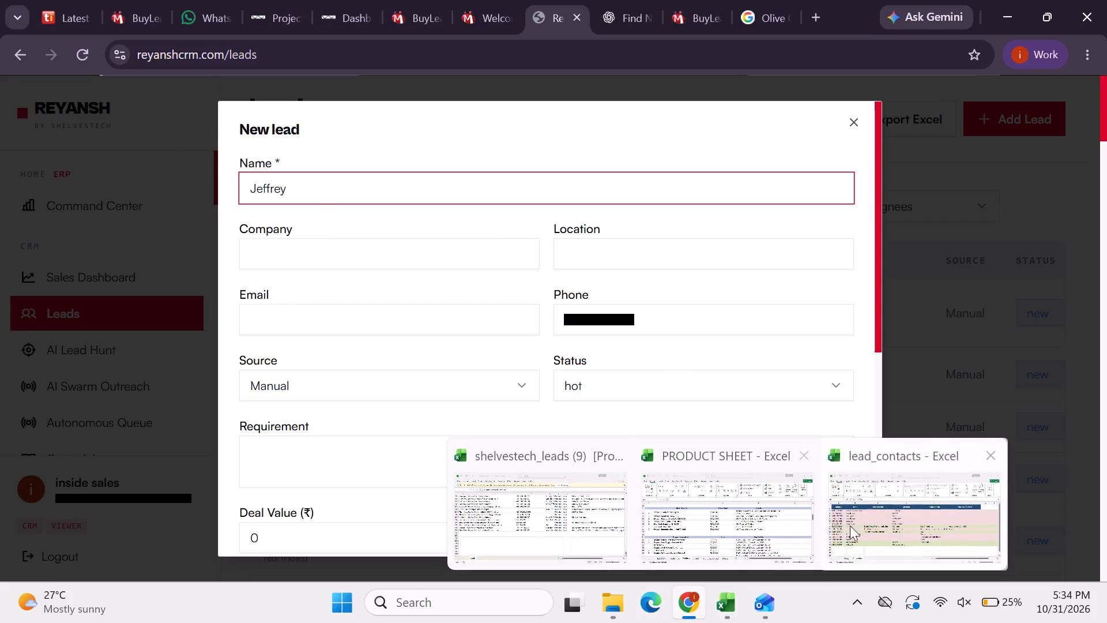
{"action": "left_click", "coordinate": [892, 523]}
{"action": "left_click", "coordinate": [248, 347]}
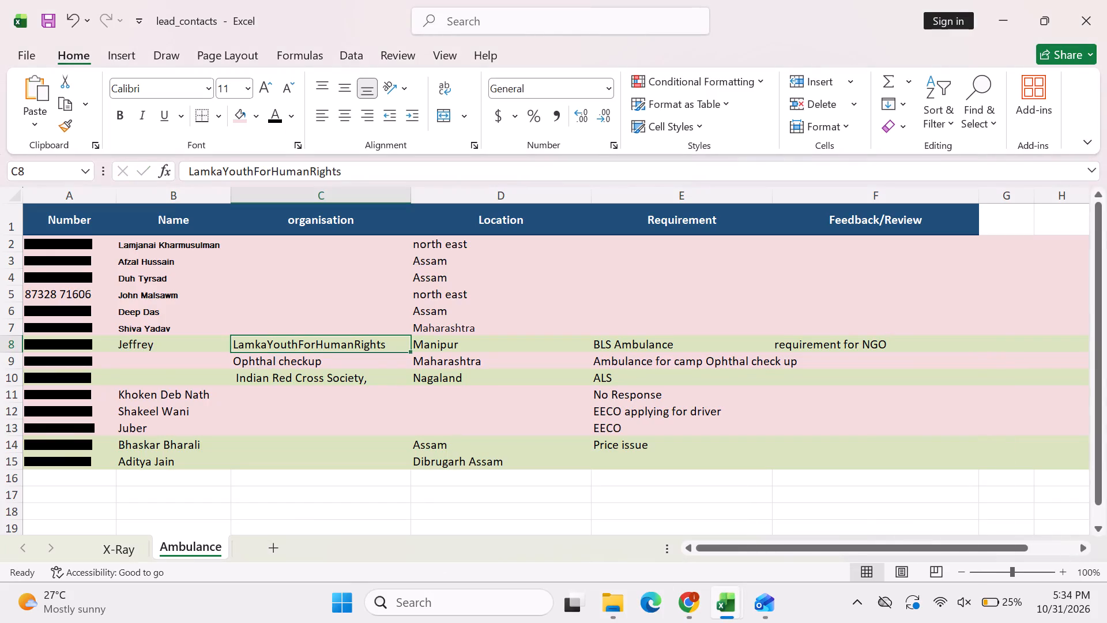
{"action": "double_click", "coordinate": [247, 347]}
{"action": "left_click_drag", "start_coordinate": [233, 345], "coordinate": [396, 349]}
{"action": "key", "text": "ctrl+c"}
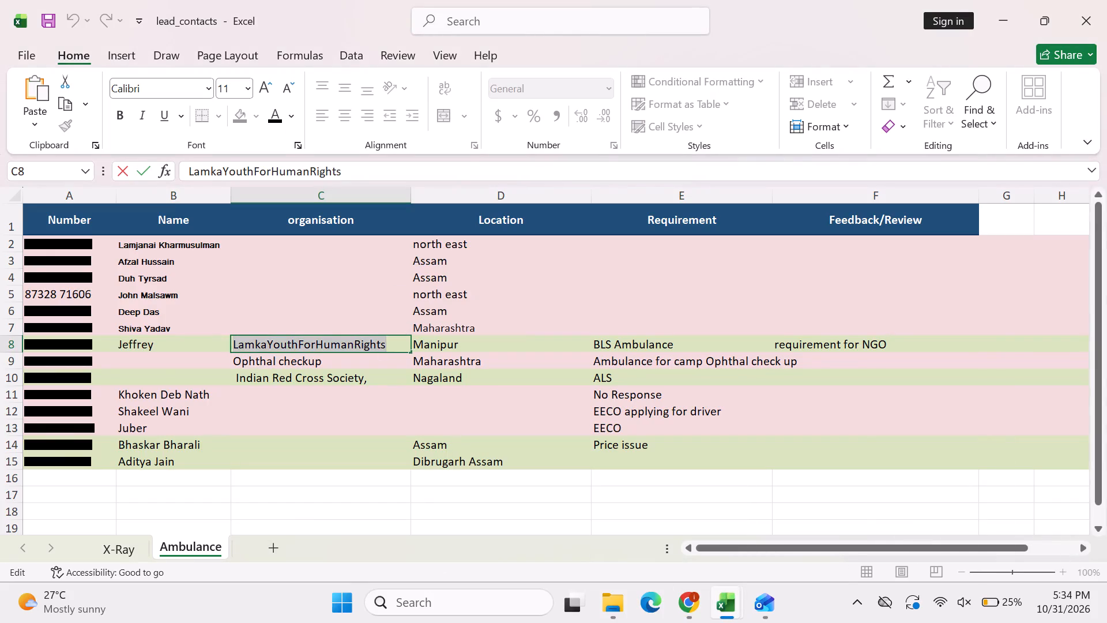
{"action": "left_click", "coordinate": [672, 516]}
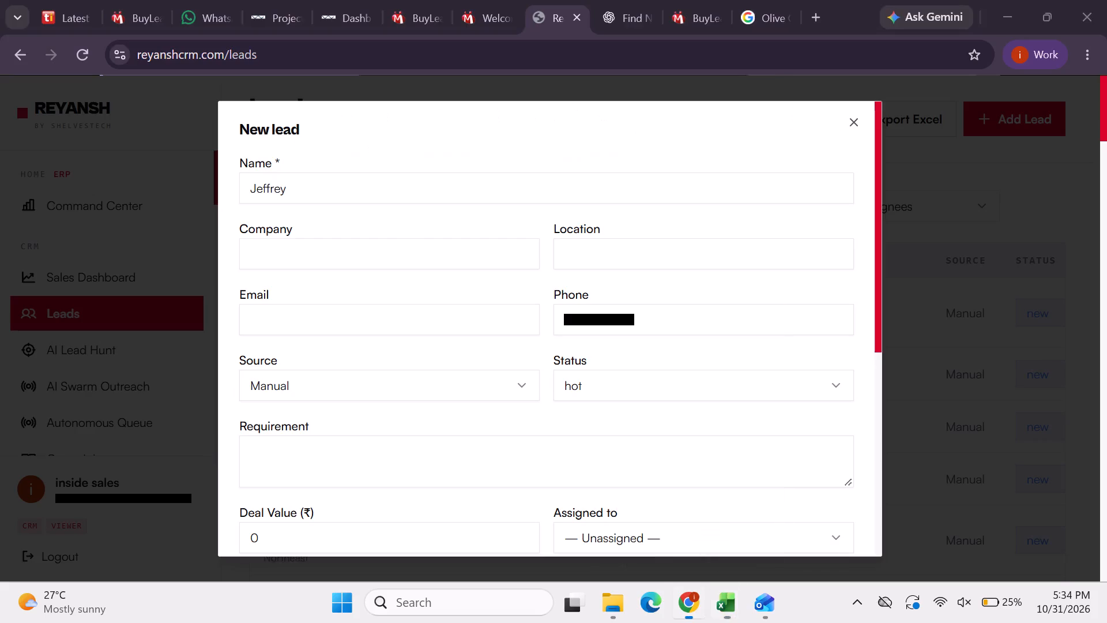
{"action": "left_click", "coordinate": [253, 249]}
{"action": "key", "text": "ctrl+v"}
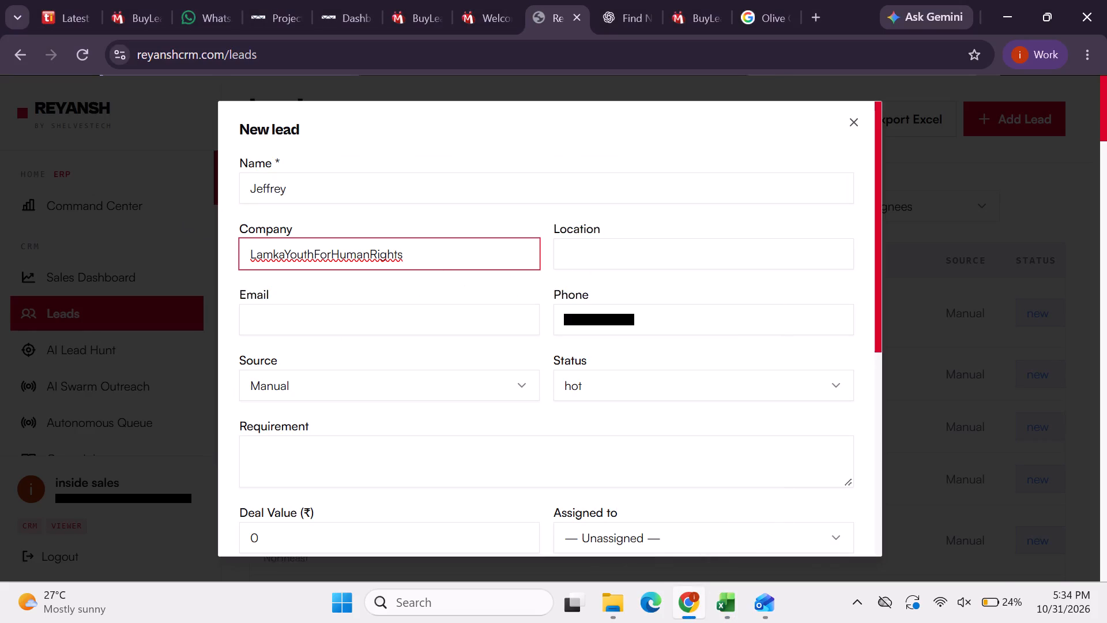
Enter Manipur as the new lead's location.
{"action": "left_click", "coordinate": [594, 253]}
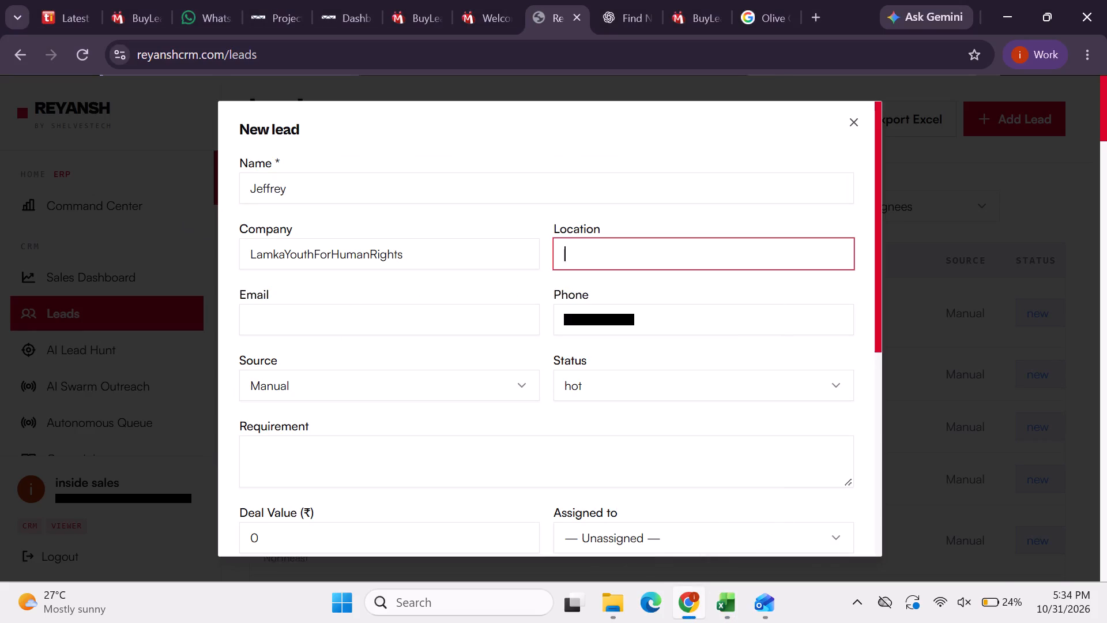
{"action": "key", "text": "m"}
{"action": "type", "text": "anipur"}
Enter "BLS Ambulance Force Trax (active followup)" as the new lead's requirement.
{"action": "left_click", "coordinate": [269, 472]}
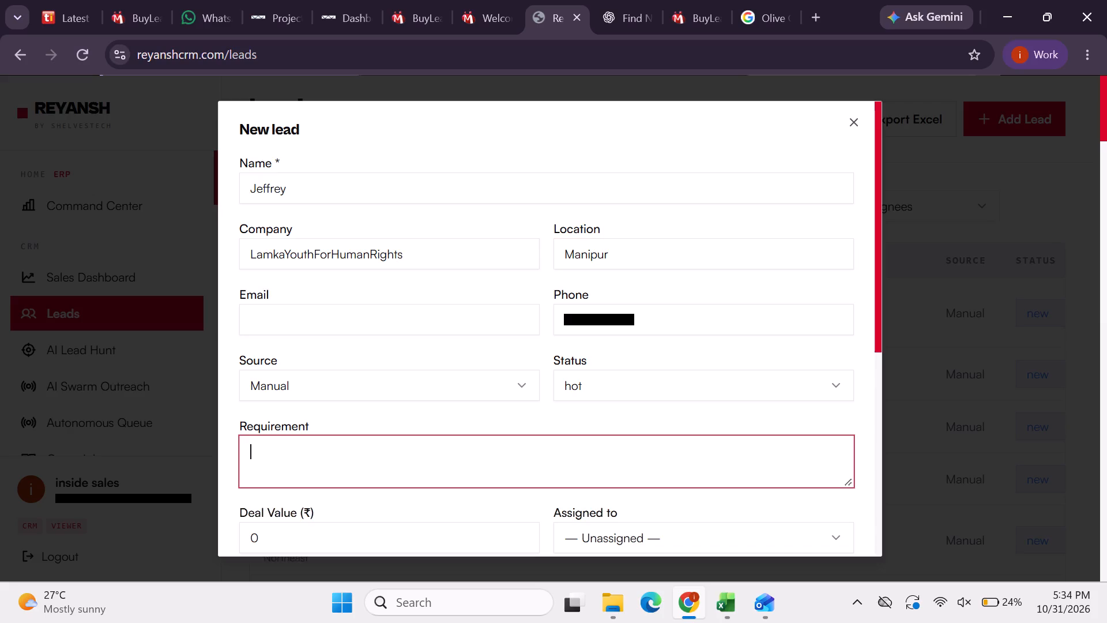
{"action": "key", "text": "b"}
{"action": "key", "text": "l"}
{"action": "type", "text": "LS"}
{"action": "key", "text": "space"}
{"action": "type", "text": "mbulance"}
{"action": "key", "text": "space"}
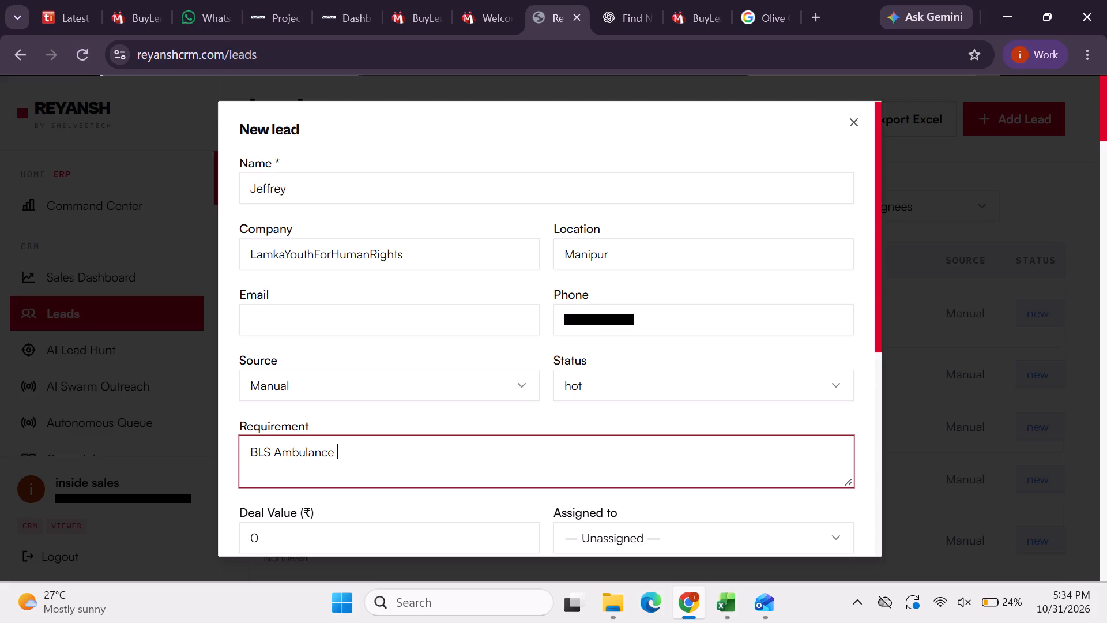
{"action": "type", "text": "FO"}
{"action": "type", "text": "orce"}
{"action": "key", "text": "space"}
{"action": "type", "text": "rax"}
{"action": "key", "text": "space"}
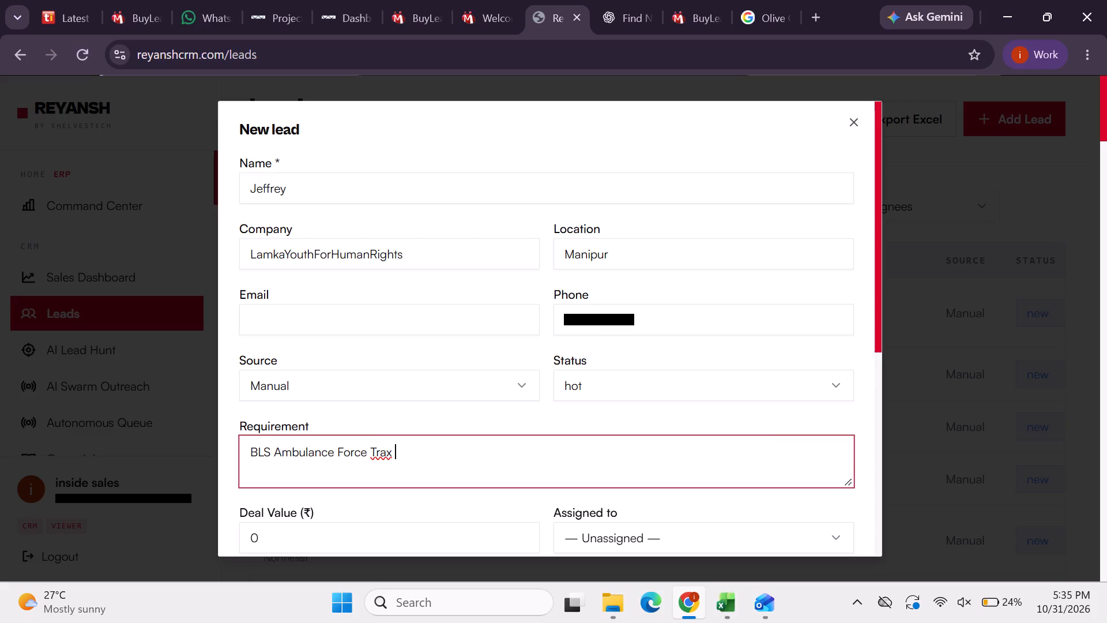
{"action": "key", "text": "shift+parenleft"}
{"action": "type", "text": "active"}
{"action": "key", "text": "space"}
{"action": "type", "text": "follow"}
{"action": "type", "text": "up"}
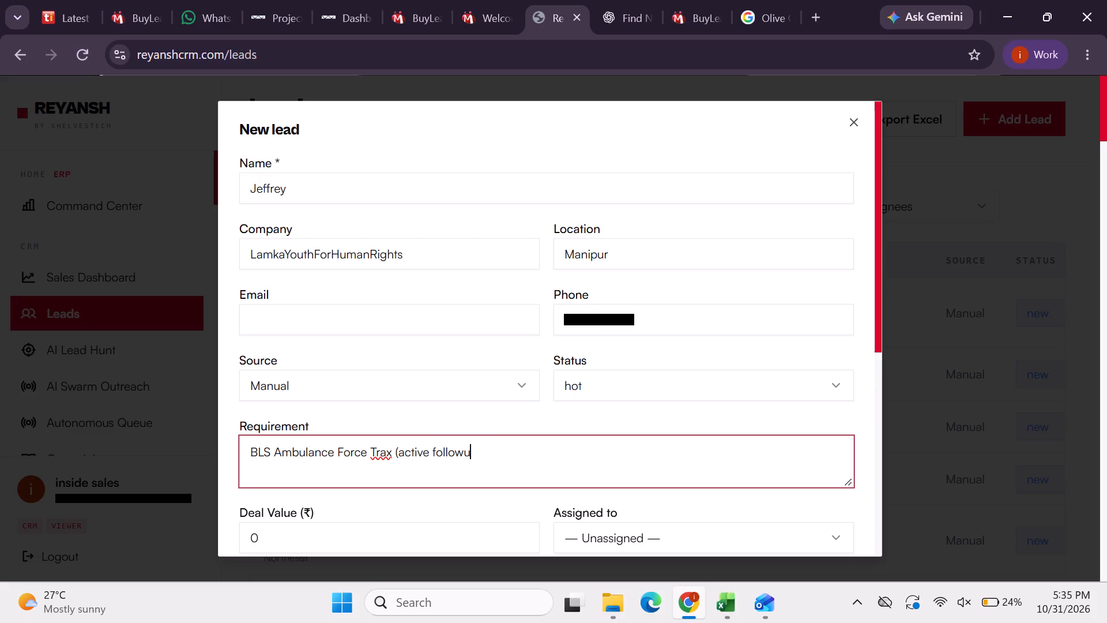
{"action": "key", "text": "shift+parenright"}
{"action": "scroll", "coordinate": [455, 307], "scroll_direction": "down", "scroll_amount": 3}
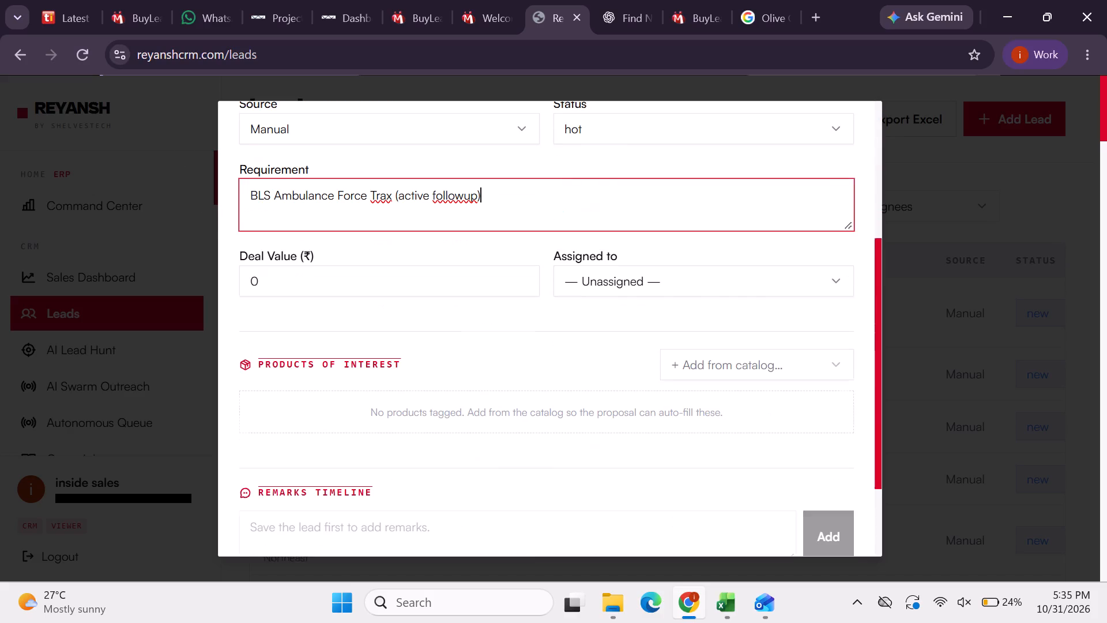
Assign the new lead to the team member listed directly after the company's info account.
{"action": "left_click", "coordinate": [829, 288]}
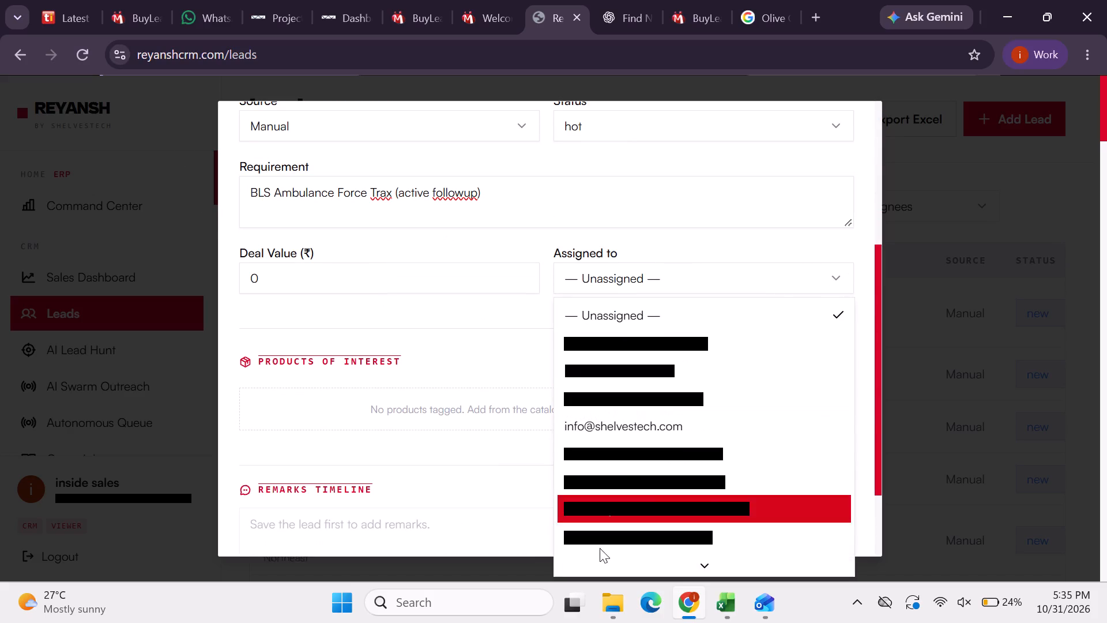
{"action": "left_click", "coordinate": [574, 454]}
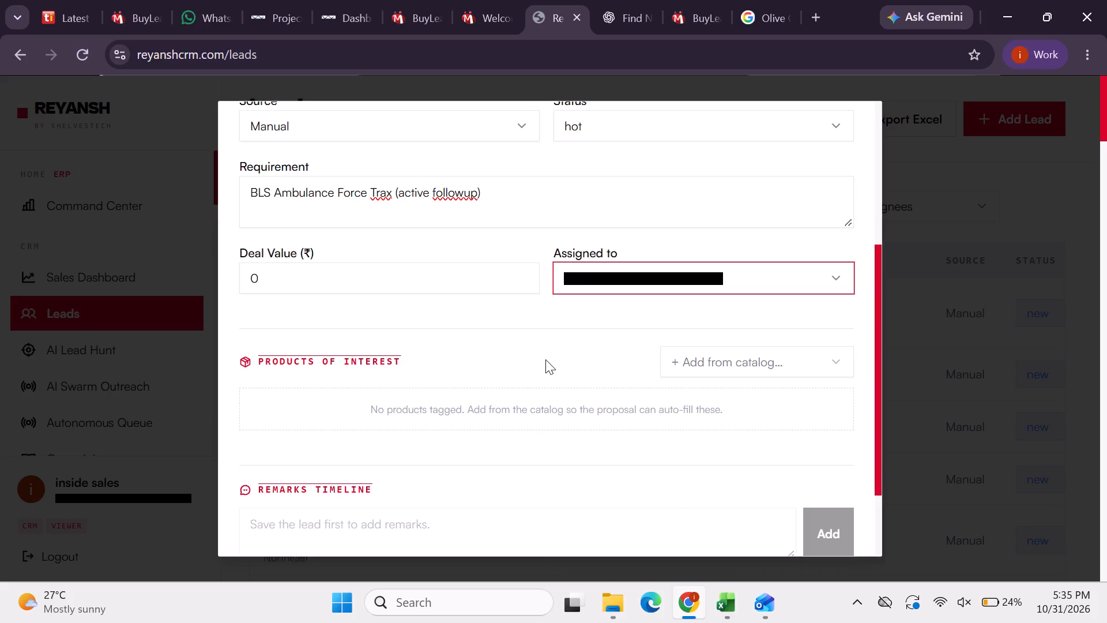
Correct "followup" to "follow up" in the new lead's requirement text.
{"action": "scroll", "coordinate": [545, 365], "scroll_direction": "up", "scroll_amount": 5}
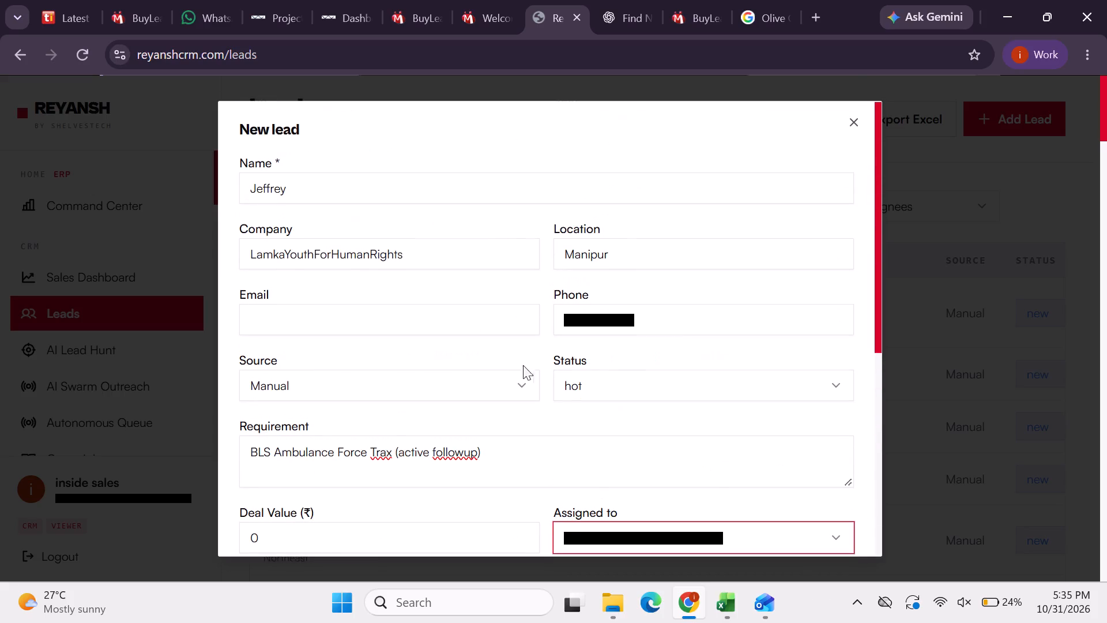
{"action": "left_click", "coordinate": [461, 458]}
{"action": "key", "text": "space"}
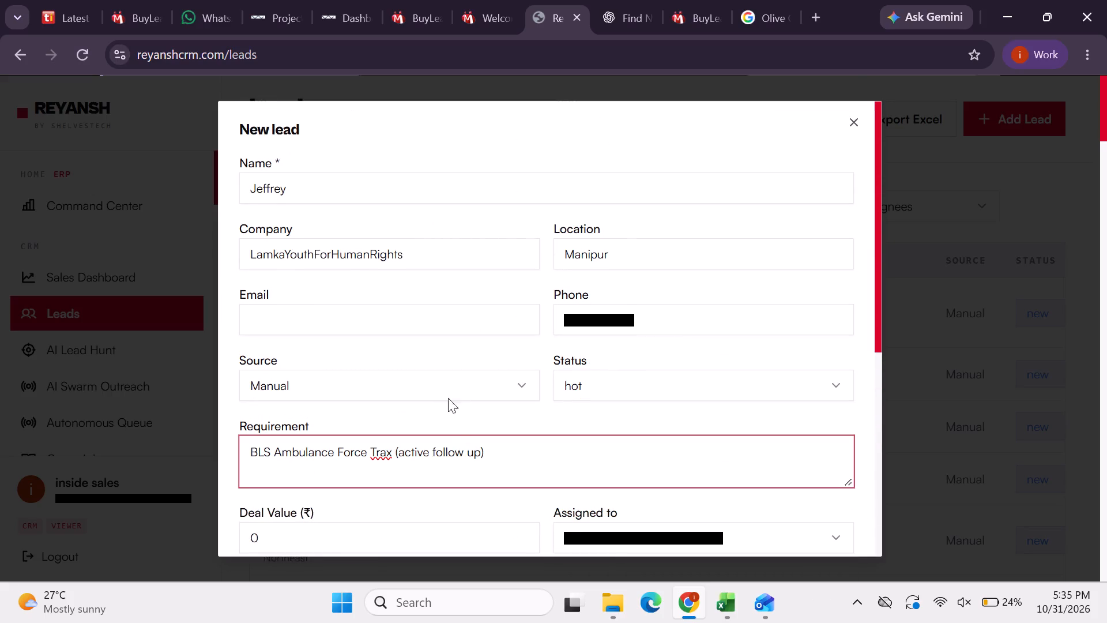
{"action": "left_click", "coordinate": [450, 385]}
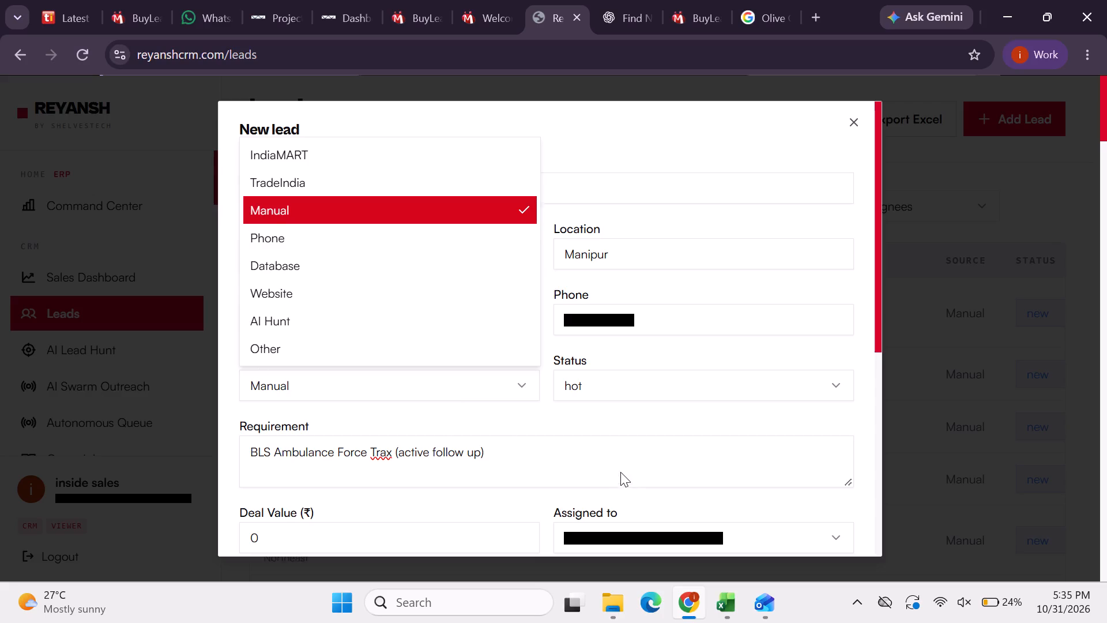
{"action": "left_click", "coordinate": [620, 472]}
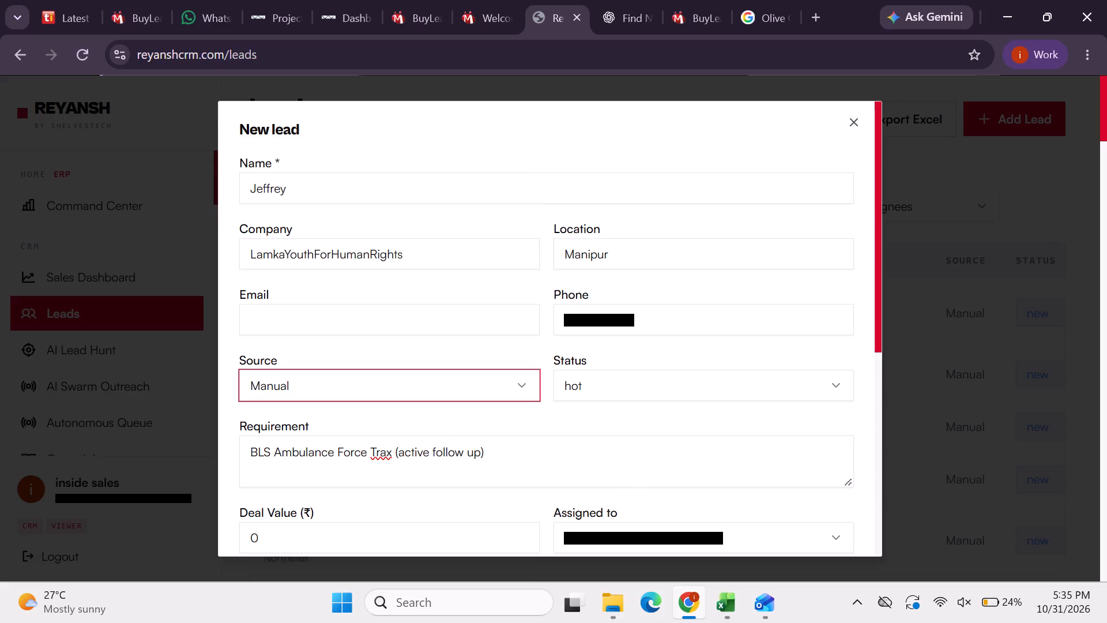
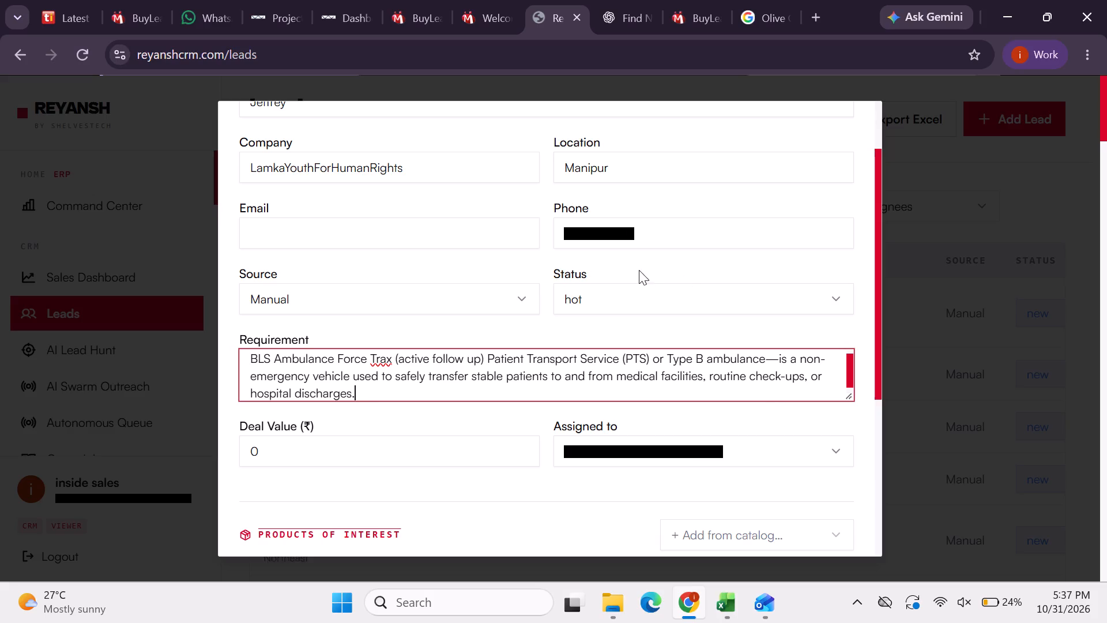
Save the completed Jeffrey lead to the CRM.
{"action": "scroll", "coordinate": [766, 290], "scroll_direction": "up", "scroll_amount": 2}
{"action": "scroll", "coordinate": [766, 290], "scroll_direction": "down", "scroll_amount": 7}
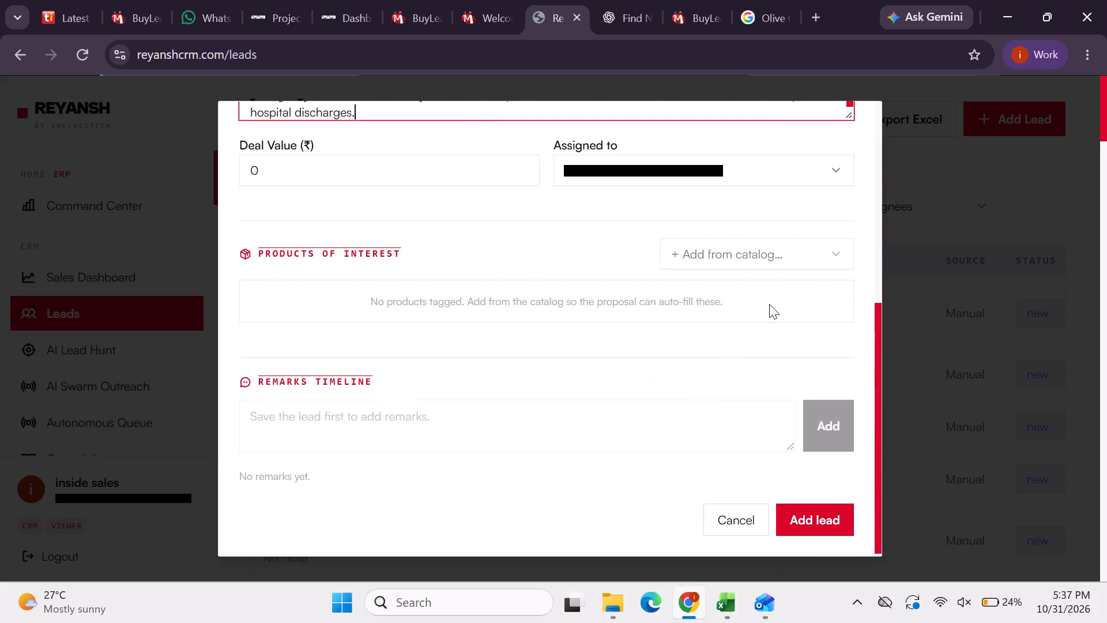
{"action": "scroll", "coordinate": [659, 442], "scroll_direction": "down", "scroll_amount": 3}
{"action": "left_click", "coordinate": [812, 520]}
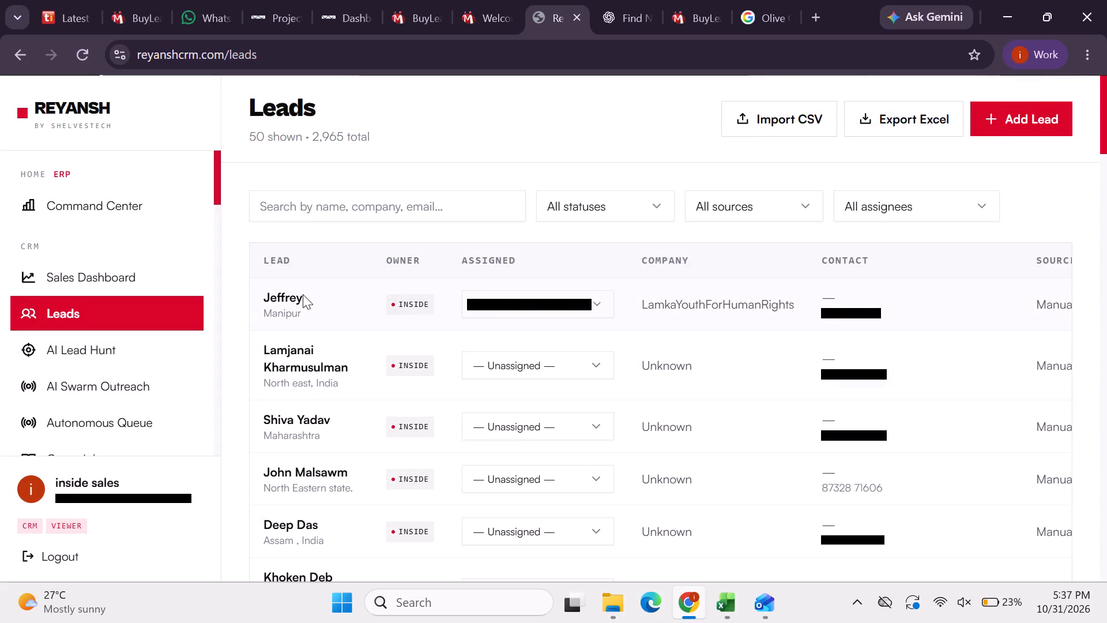
Examine the new Jeffrey lead's row in the Leads table across its company, contact, source, status and value columns.
{"action": "key", "text": "Right"}
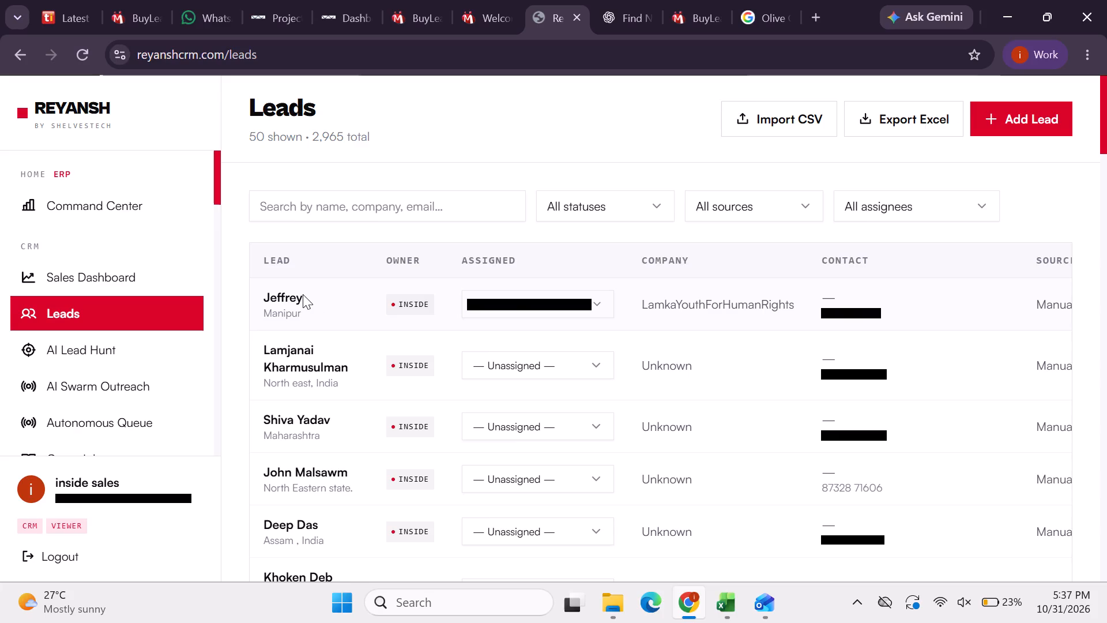
{"action": "left_click", "coordinate": [303, 294]}
{"action": "key", "text": "Right"}
{"action": "key", "text": "Right"}
{"action": "key", "text": "Right"}
{"action": "key", "text": "Right"}
{"action": "key", "text": "Right"}
{"action": "key", "text": "Right"}
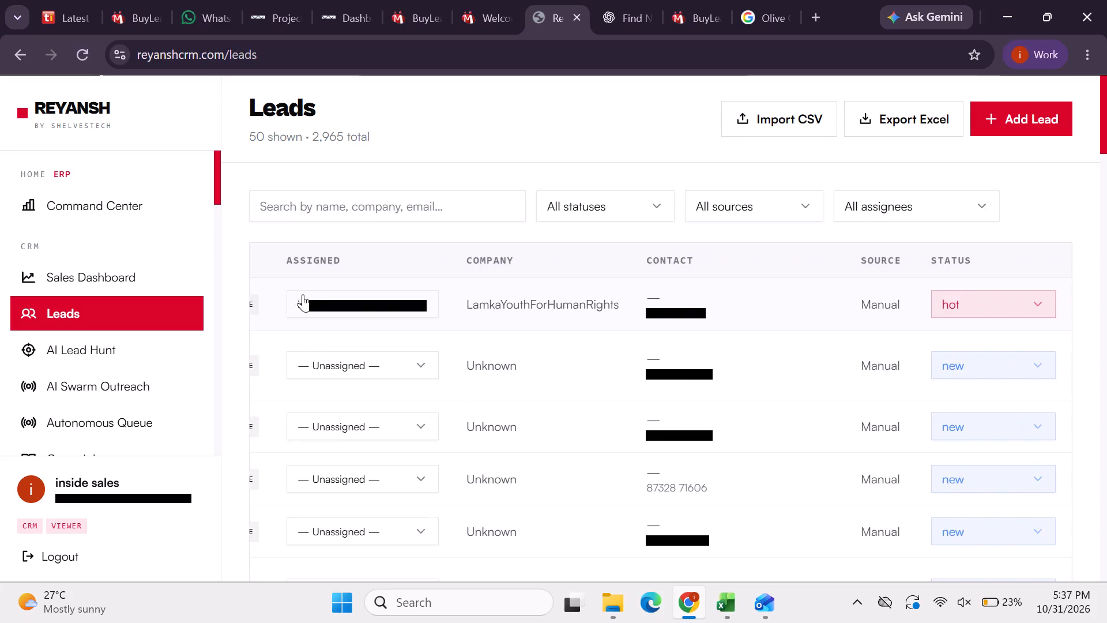
{"action": "key", "text": "Right"}
{"action": "key", "text": "Right"}
{"action": "key", "text": "Right"}
{"action": "key", "text": "Right"}
{"action": "key", "text": "Right"}
{"action": "key", "text": "Right"}
{"action": "key", "text": "Right"}
{"action": "key", "text": "Right"}
{"action": "key", "text": "Right"}
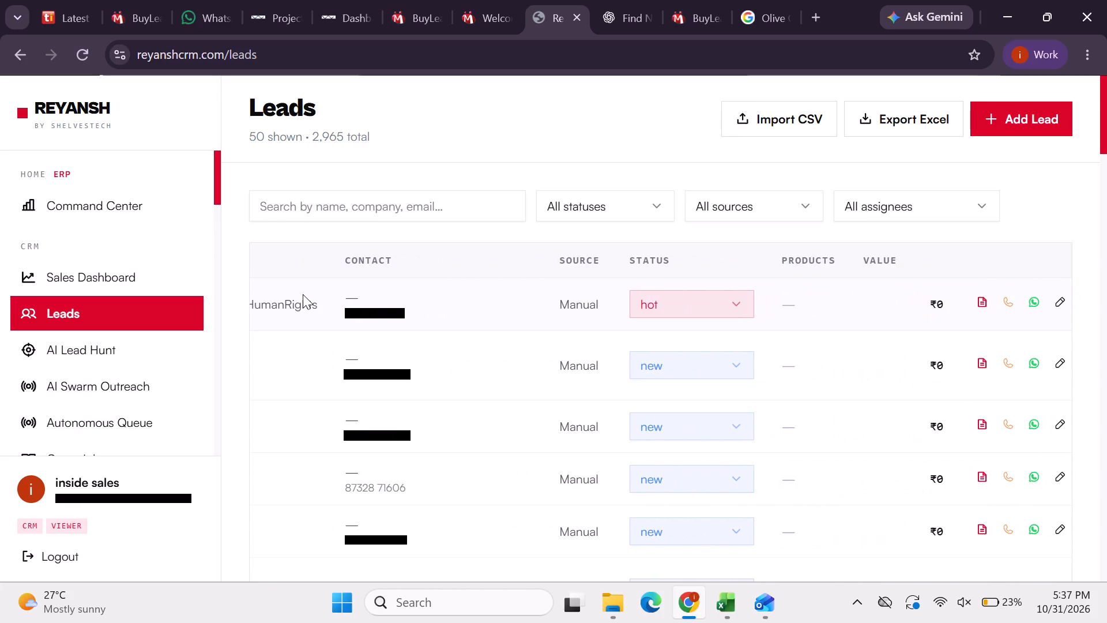
{"action": "key", "text": "Left"}
{"action": "key", "text": "Left"}
{"action": "key", "text": "Left"}
{"action": "key", "text": "Left"}
{"action": "key", "text": "Left"}
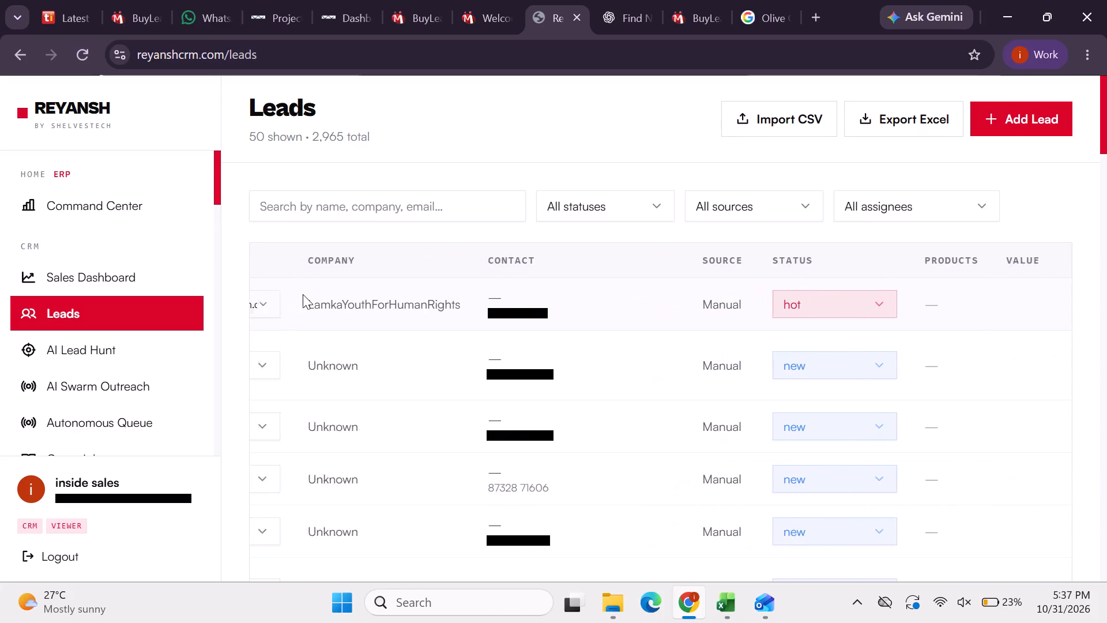
Review the Leads list entries below Jeffrey, checking which ambulance contacts, locations and assignees are already recorded.
{"action": "key", "text": "Down"}
{"action": "key", "text": "Down"}
{"action": "key", "text": "Down"}
{"action": "key", "text": "Down"}
{"action": "key", "text": "Down"}
{"action": "key", "text": "Down"}
{"action": "key", "text": "Down"}
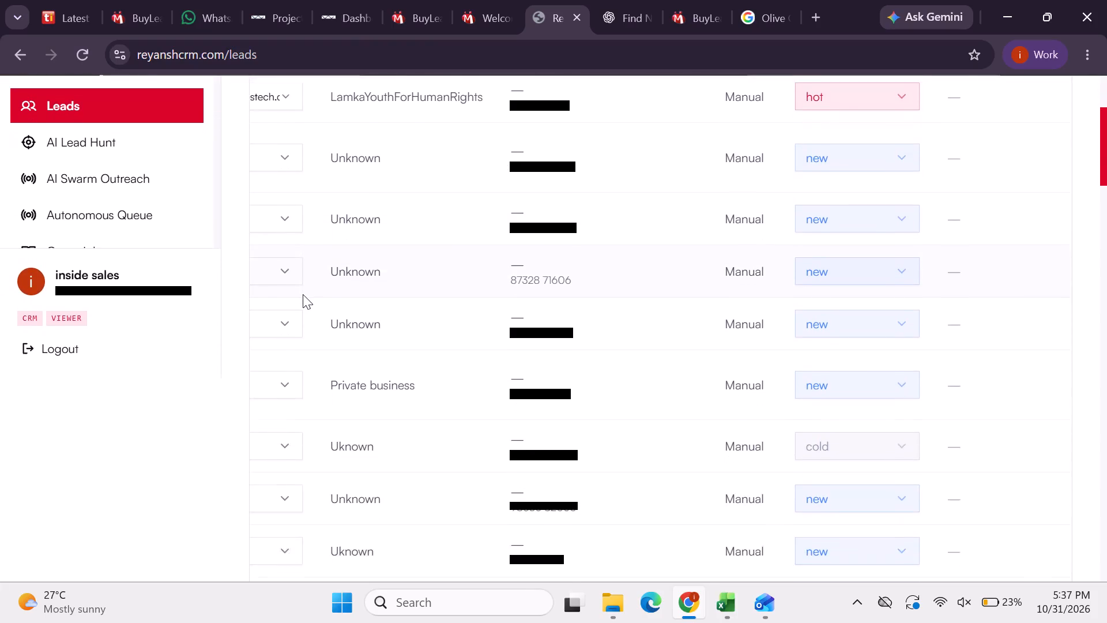
{"action": "key", "text": "Down"}
{"action": "key", "text": "Down"}
{"action": "key", "text": "Down"}
{"action": "key", "text": "Down"}
{"action": "key", "text": "Down"}
{"action": "key", "text": "Down"}
{"action": "key", "text": "Down"}
{"action": "key", "text": "Down"}
{"action": "key", "text": "Down"}
{"action": "key", "text": "Down"}
{"action": "key", "text": "Down"}
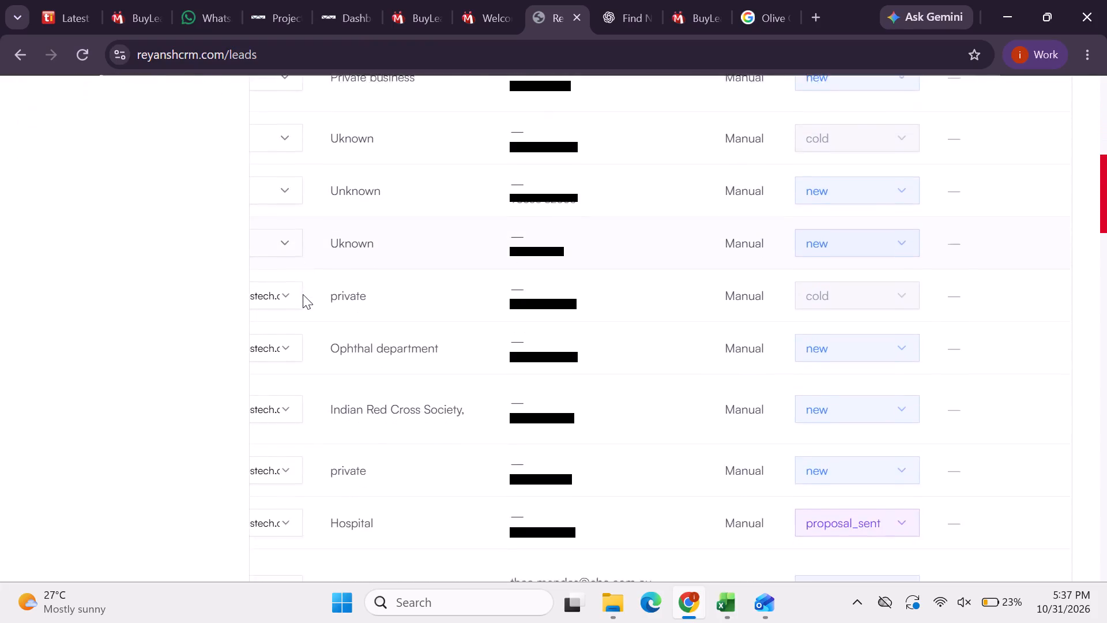
{"action": "key", "text": "Down"}
{"action": "key", "text": "Down"}
{"action": "key", "text": "Left"}
{"action": "key", "text": "Left"}
{"action": "key", "text": "Left"}
{"action": "key", "text": "Left"}
{"action": "key", "text": "Left"}
{"action": "key", "text": "Left"}
{"action": "key", "text": "Left"}
{"action": "key", "text": "Left"}
{"action": "key", "text": "Left"}
{"action": "key", "text": "Left"}
{"action": "key", "text": "Left"}
{"action": "key", "text": "Left"}
{"action": "key", "text": "Left"}
{"action": "key", "text": "Left"}
{"action": "key", "text": "Left"}
{"action": "key", "text": "Left"}
{"action": "key", "text": "Left"}
{"action": "key", "text": "Left"}
{"action": "key", "text": "Left"}
{"action": "key", "text": "Left"}
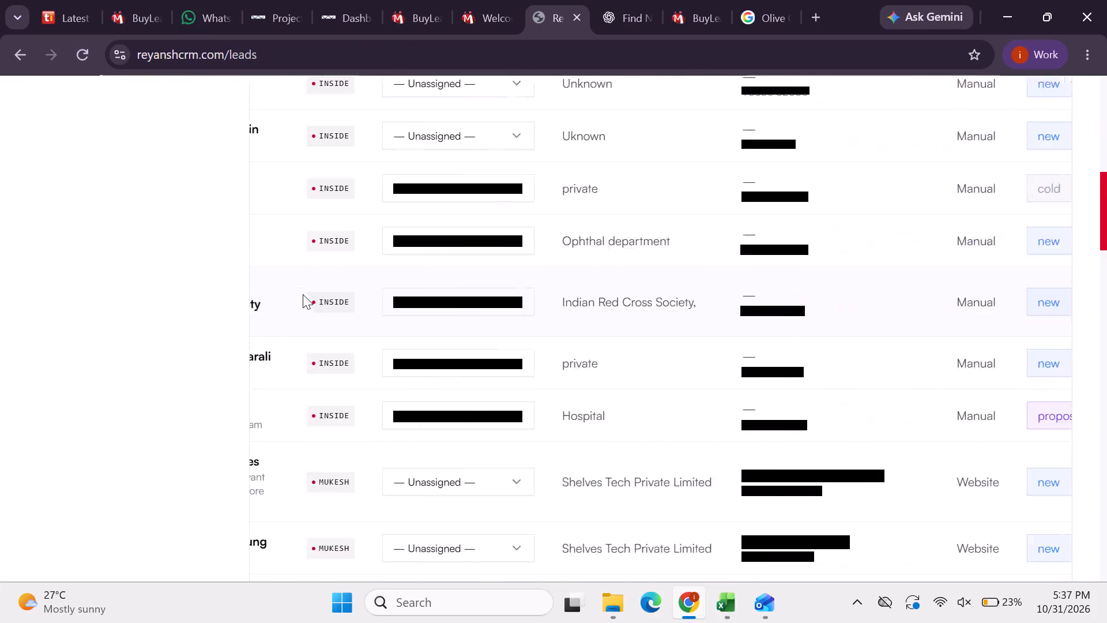
{"action": "scroll", "coordinate": [311, 317], "scroll_direction": "up", "scroll_amount": 3}
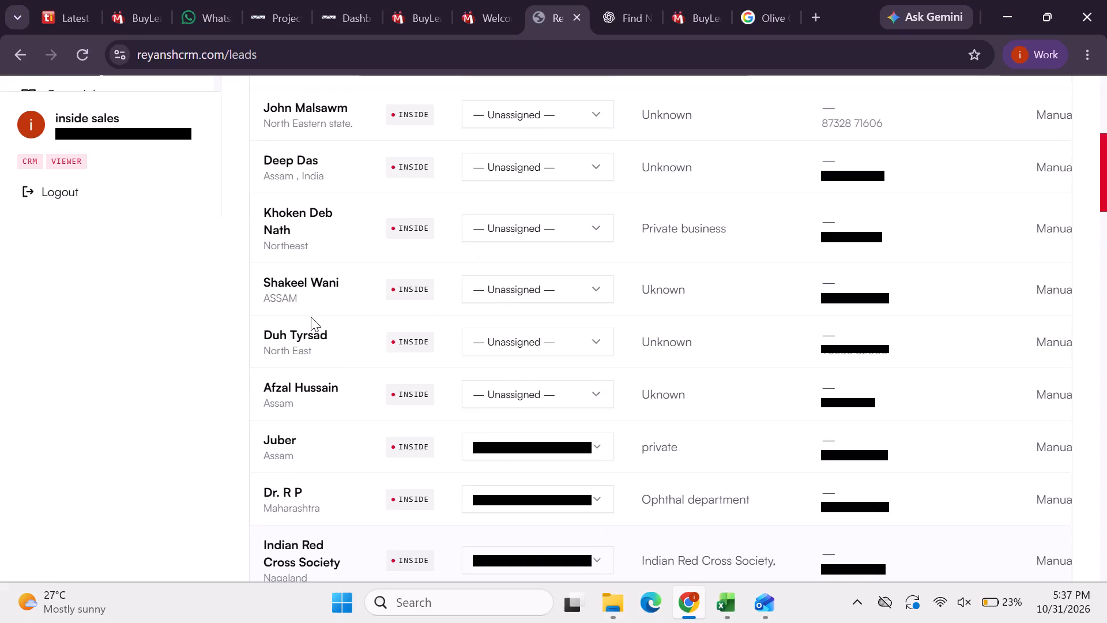
{"action": "scroll", "coordinate": [327, 371], "scroll_direction": "up", "scroll_amount": 6}
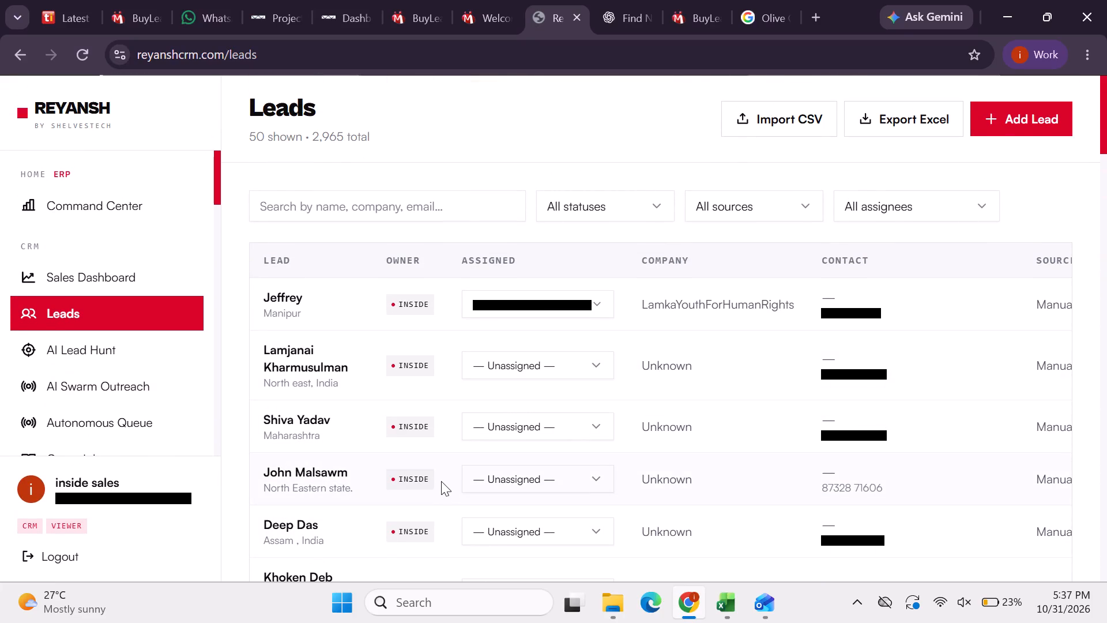
{"action": "left_click", "coordinate": [331, 320]}
{"action": "key", "text": "Down"}
{"action": "key", "text": "Down"}
{"action": "key", "text": "Down"}
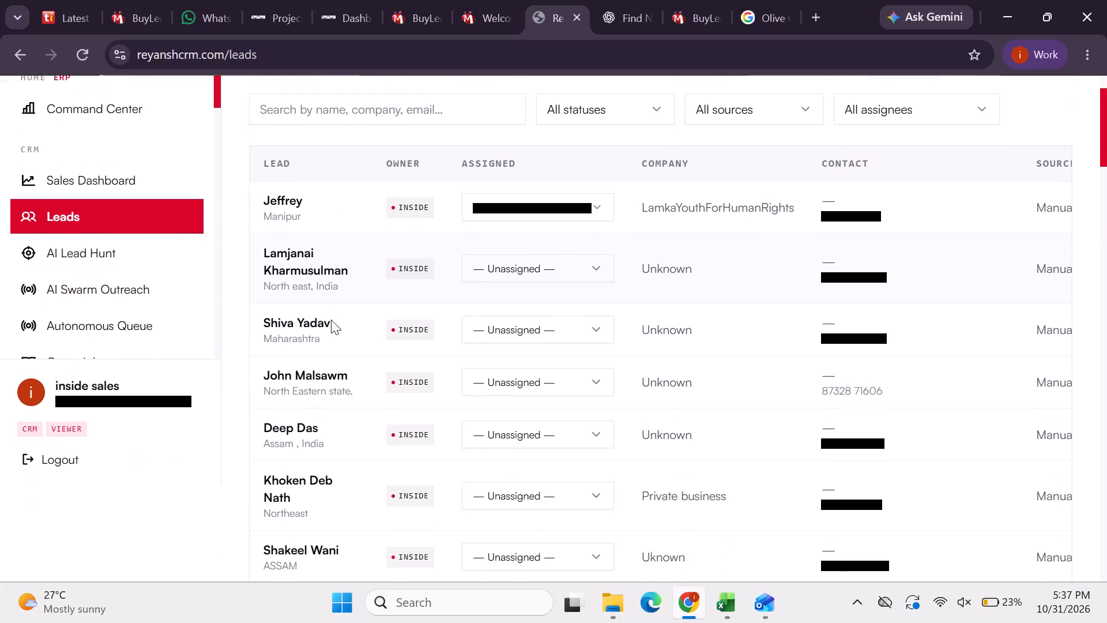
{"action": "key", "text": "Down"}
{"action": "key", "text": "Down"}
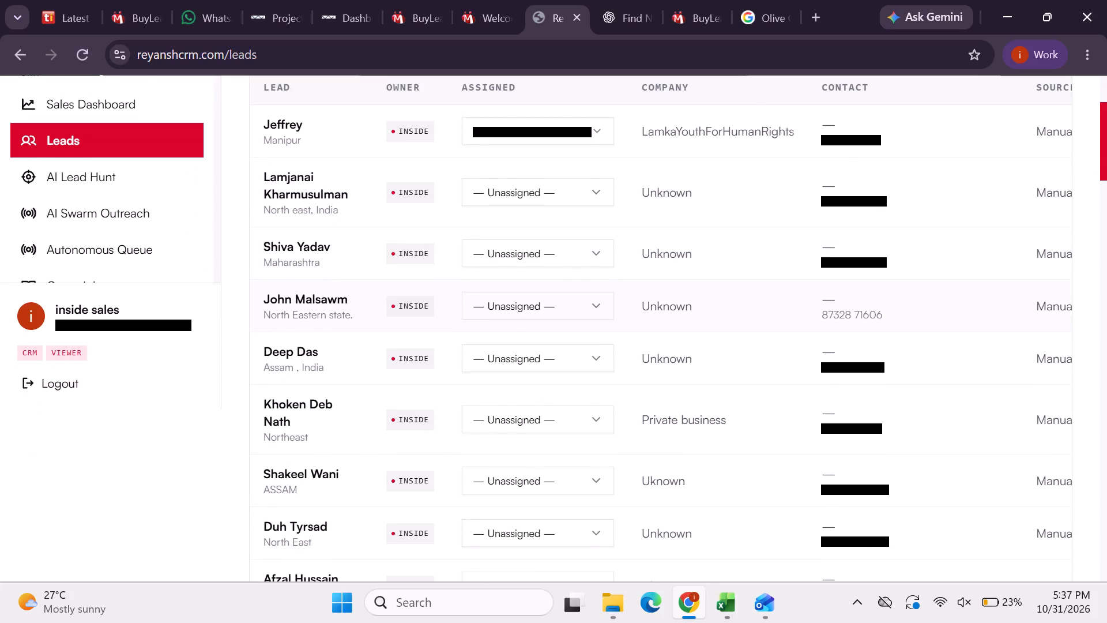
{"action": "scroll", "coordinate": [336, 276], "scroll_direction": "up", "scroll_amount": 1}
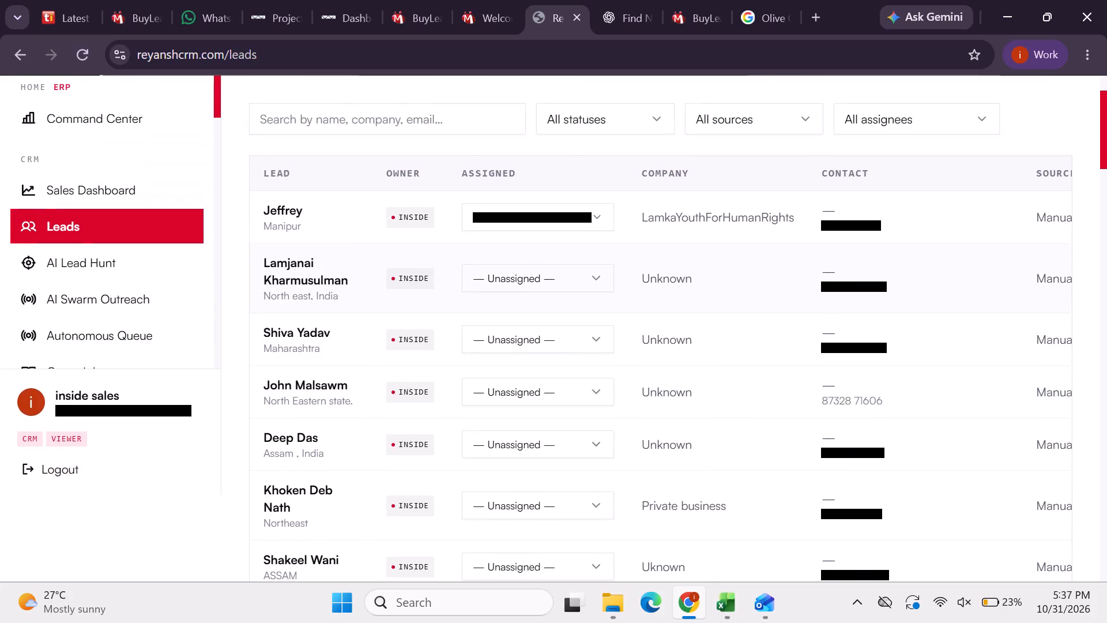
{"action": "scroll", "coordinate": [336, 273], "scroll_direction": "down", "scroll_amount": 1}
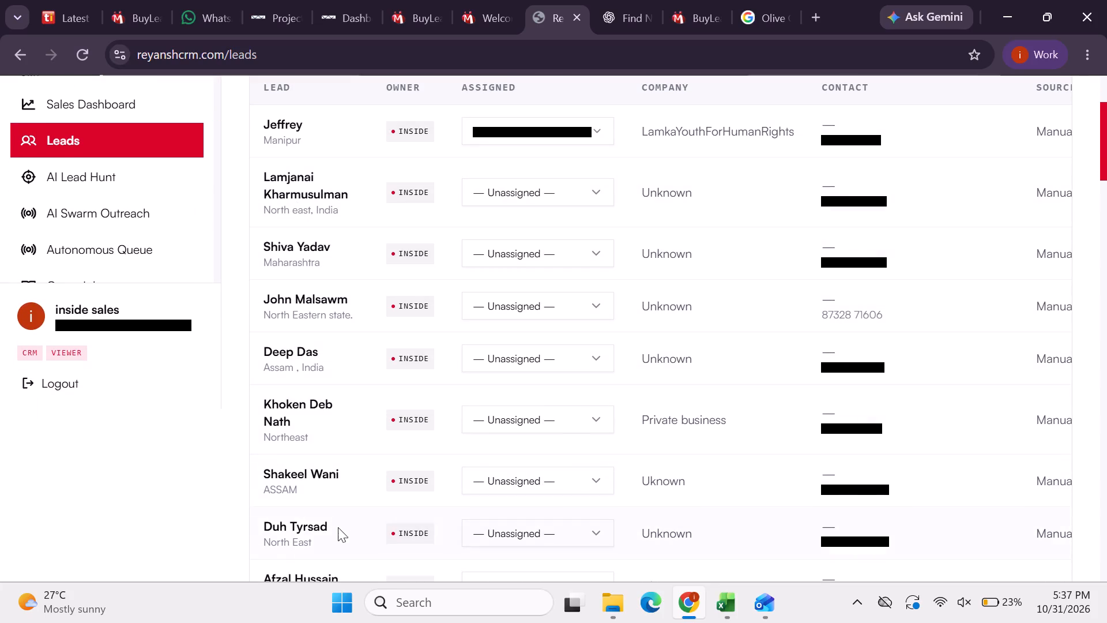
{"action": "scroll", "coordinate": [342, 521], "scroll_direction": "down", "scroll_amount": 3}
{"action": "scroll", "coordinate": [343, 462], "scroll_direction": "down", "scroll_amount": 1}
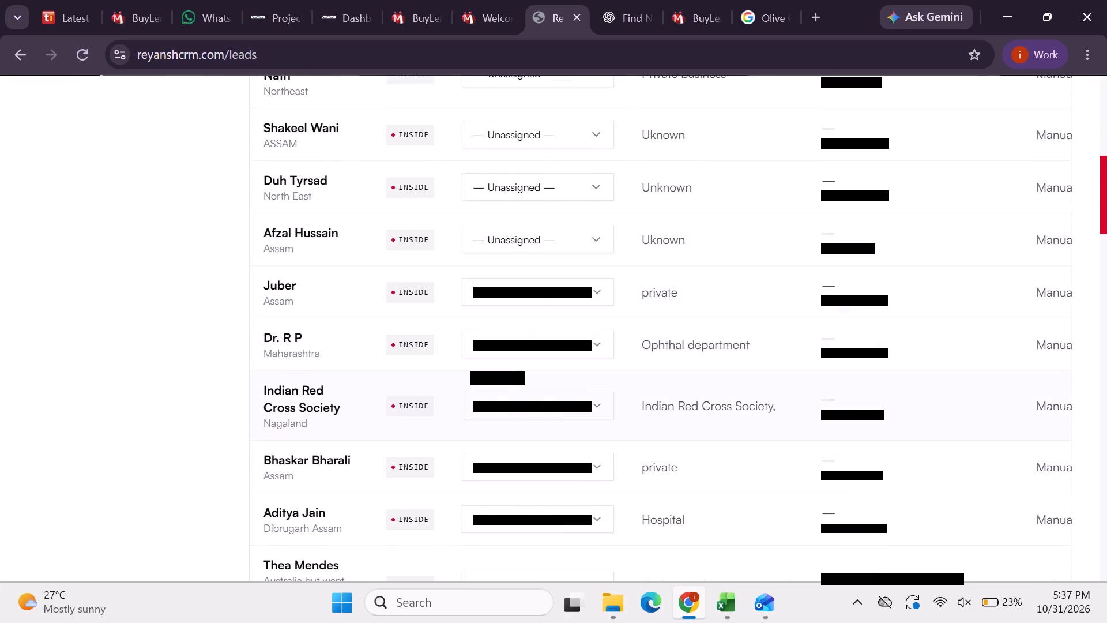
{"action": "scroll", "coordinate": [303, 495], "scroll_direction": "down", "scroll_amount": 1}
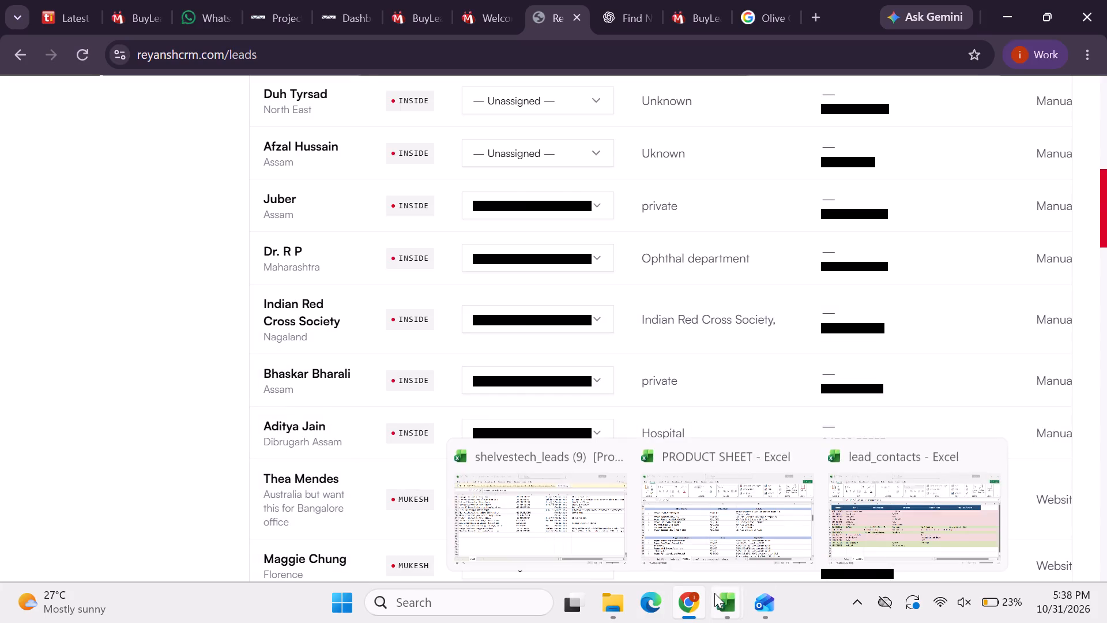
Switch to the lead_contacts workbook in Excel and rename the Ambulance sheet's Number column header as Contact.
{"action": "left_click", "coordinate": [914, 528]}
{"action": "left_click", "coordinate": [364, 526]}
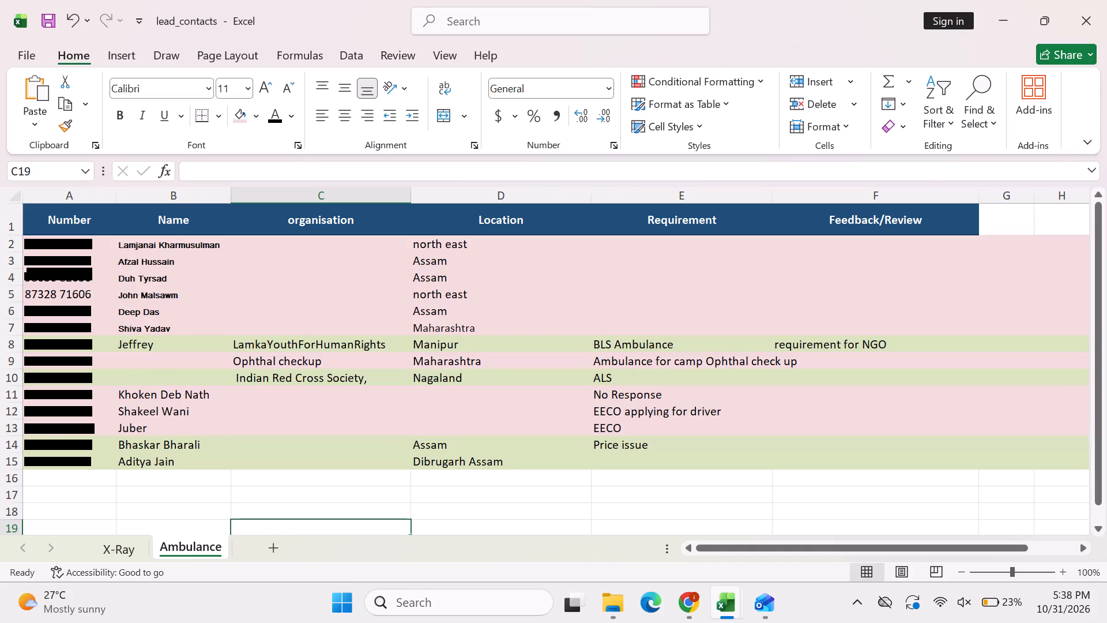
{"action": "double_click", "coordinate": [65, 223]}
{"action": "left_click_drag", "start_coordinate": [46, 219], "coordinate": [72, 220]}
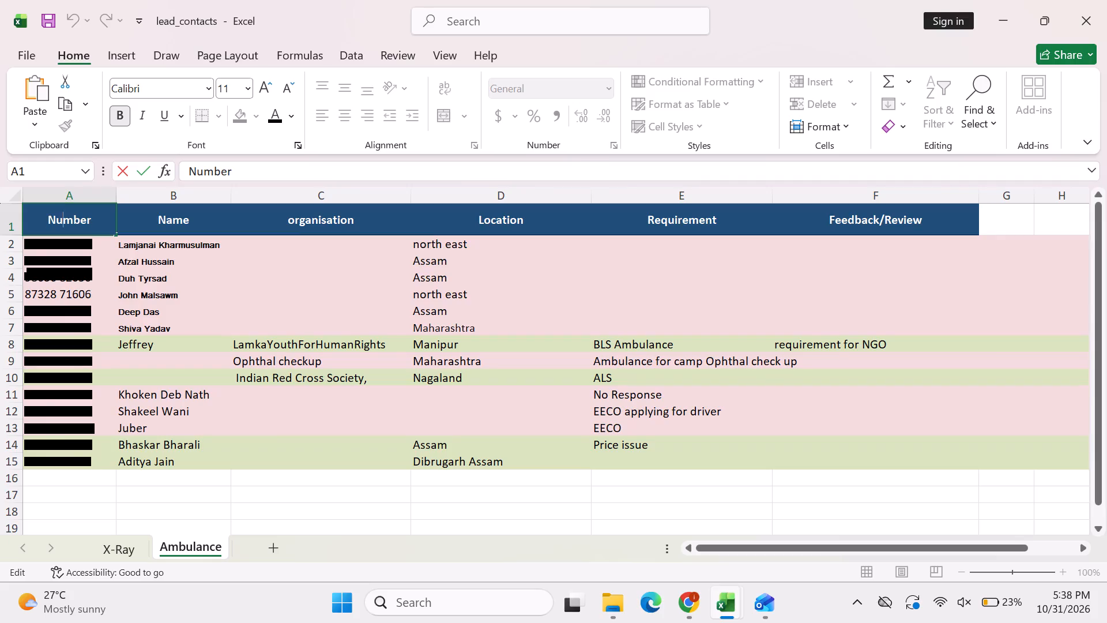
{"action": "left_click_drag", "start_coordinate": [72, 220], "coordinate": [134, 220]}
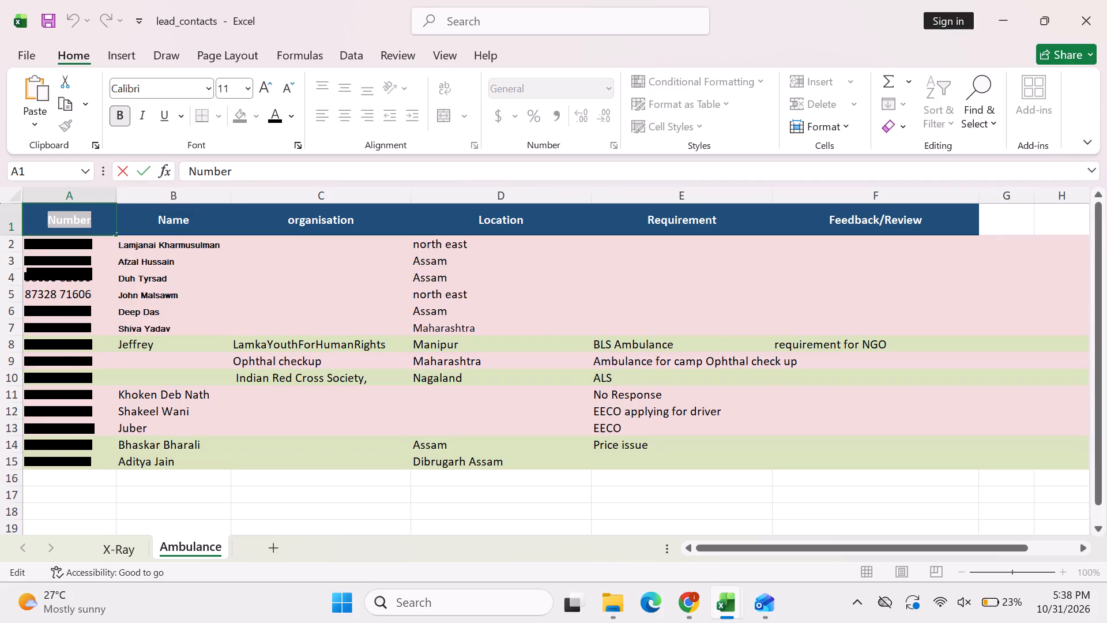
{"action": "key", "text": "c"}
{"action": "type", "text": "ontact"}
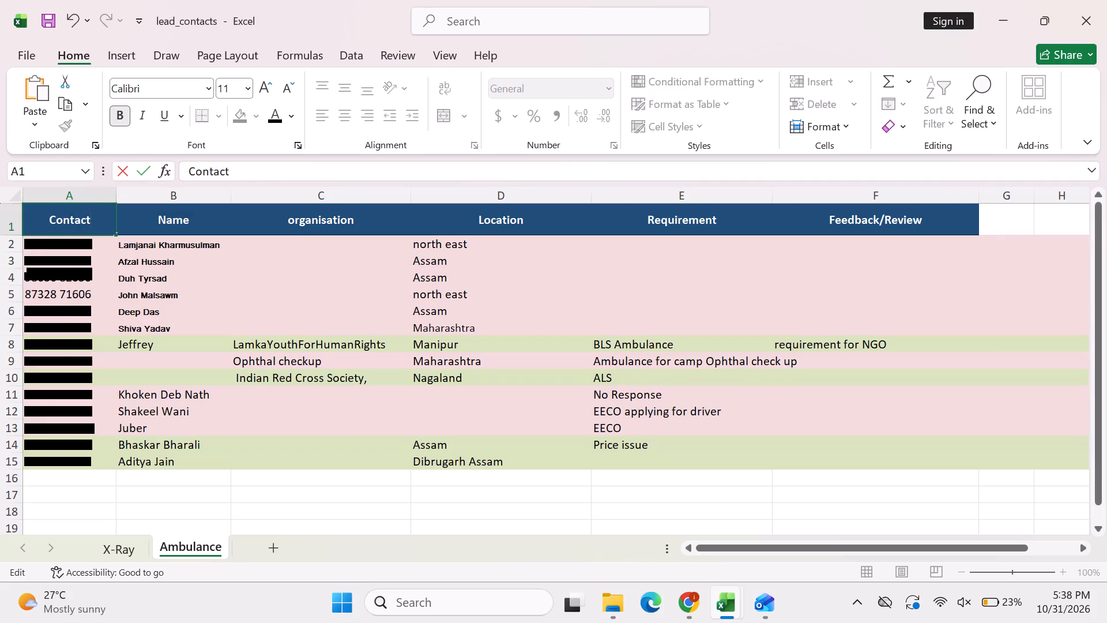
{"action": "left_click", "coordinate": [288, 456]}
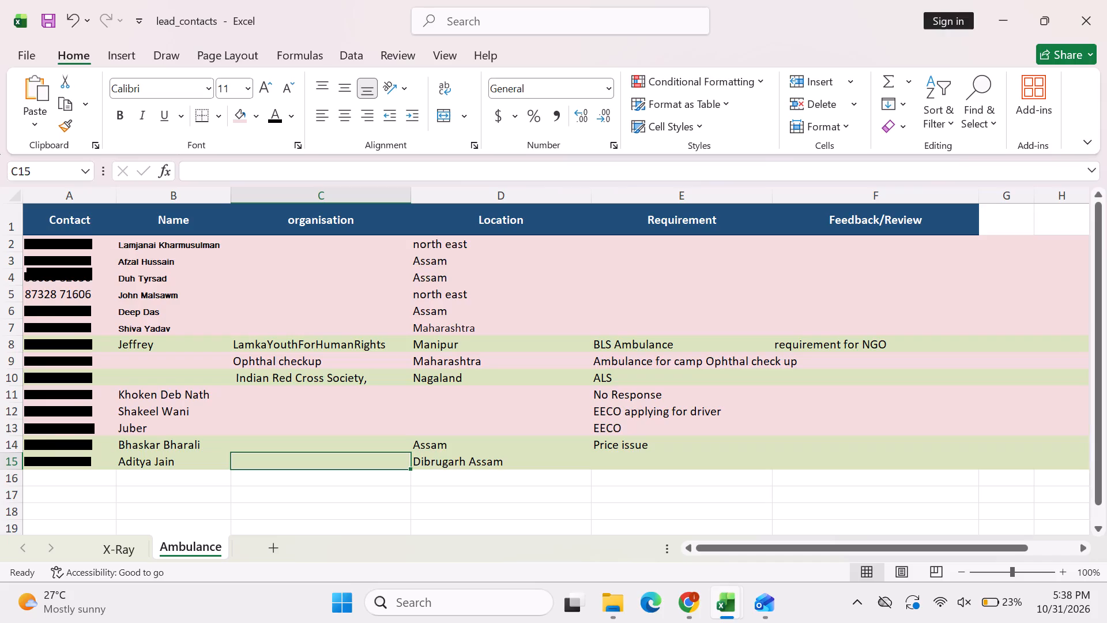
Reduce the height of rows 2 to 23 on the X-Ray sheet uniformly to about one text line each.
{"action": "left_click", "coordinate": [117, 553]}
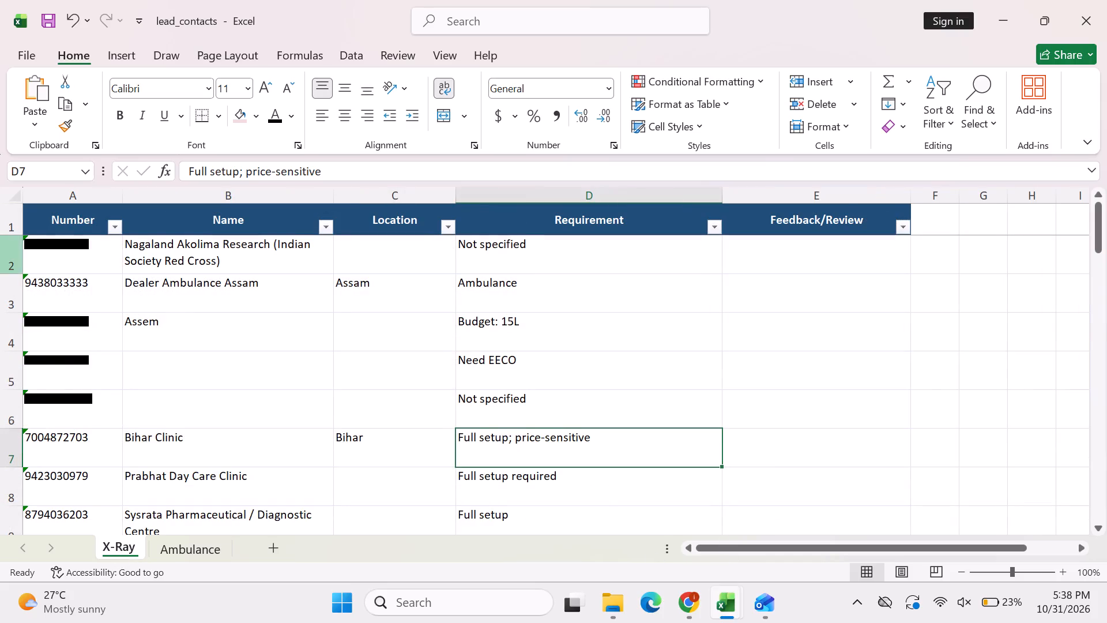
{"action": "left_click_drag", "start_coordinate": [8, 245], "coordinate": [37, 518]}
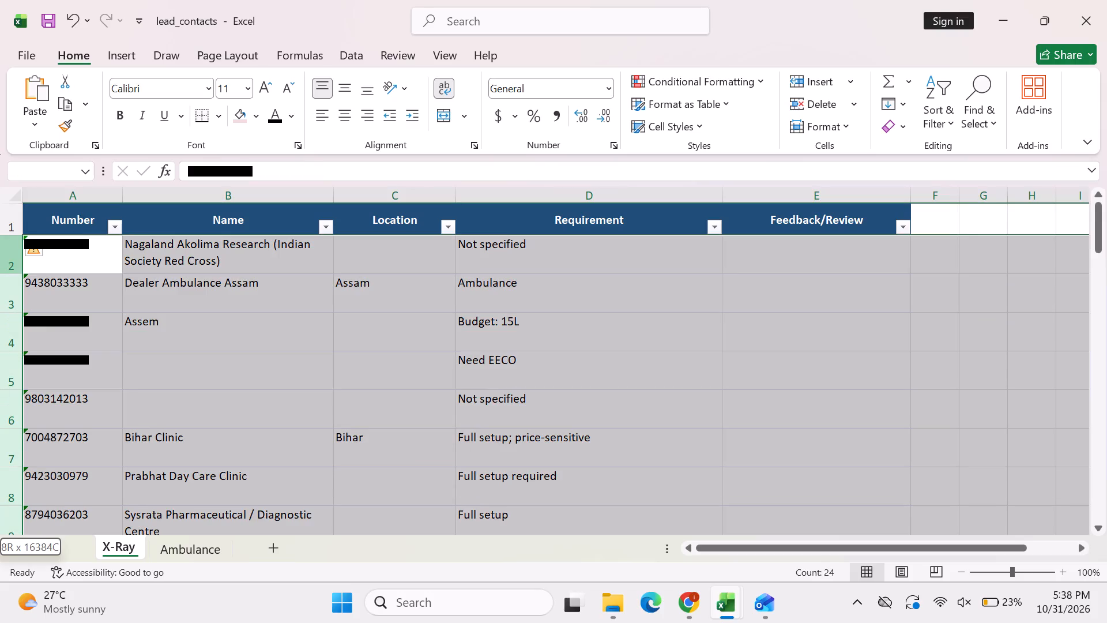
{"action": "left_click_drag", "start_coordinate": [37, 518], "coordinate": [69, 566]}
{"action": "scroll", "coordinate": [37, 518], "scroll_direction": "down", "scroll_amount": 4}
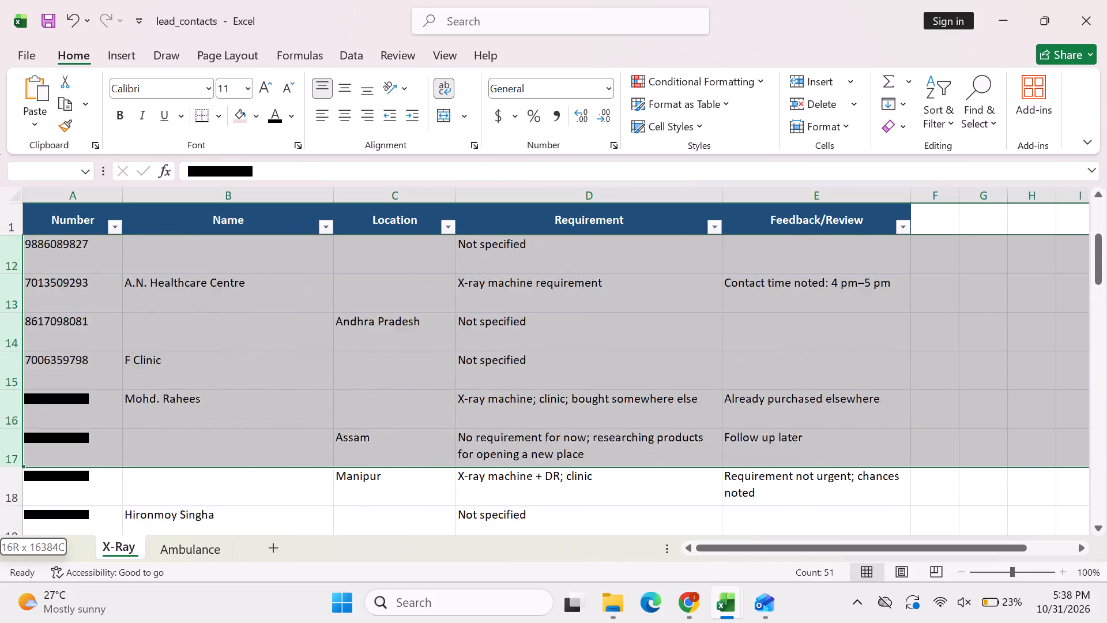
{"action": "left_click_drag", "start_coordinate": [69, 566], "coordinate": [54, 468]}
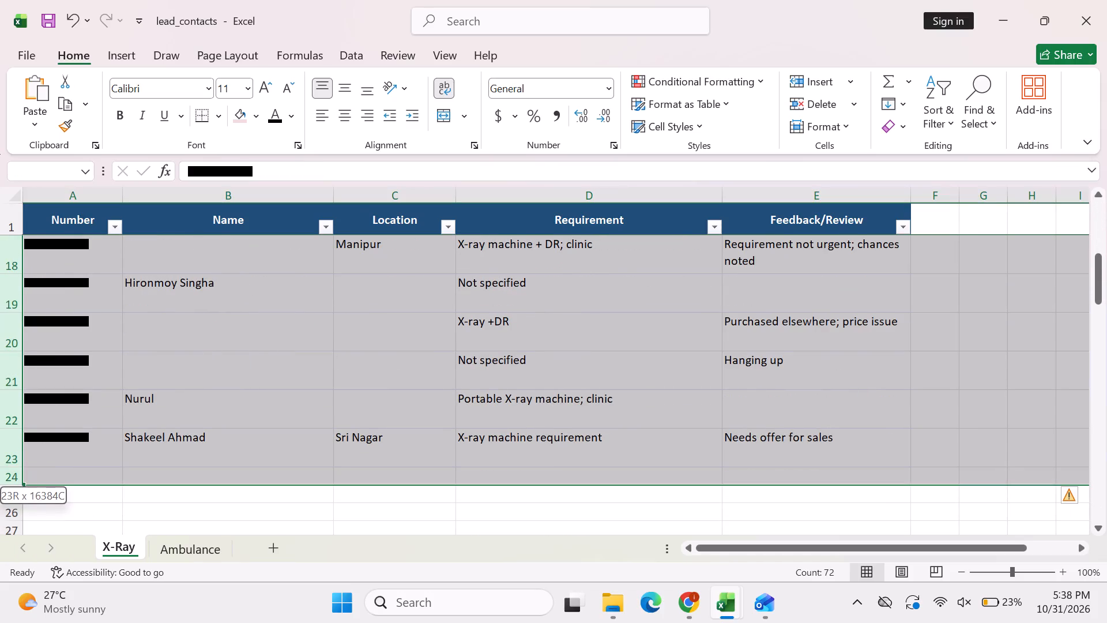
{"action": "left_click_drag", "start_coordinate": [54, 468], "coordinate": [54, 463]}
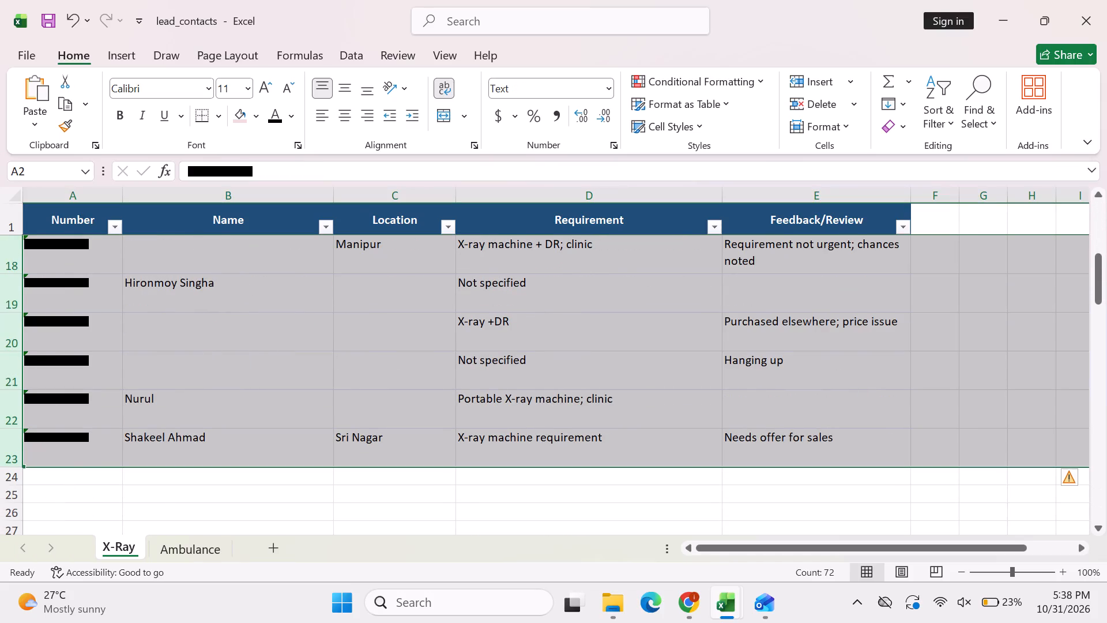
{"action": "left_click_drag", "start_coordinate": [18, 467], "coordinate": [20, 449]}
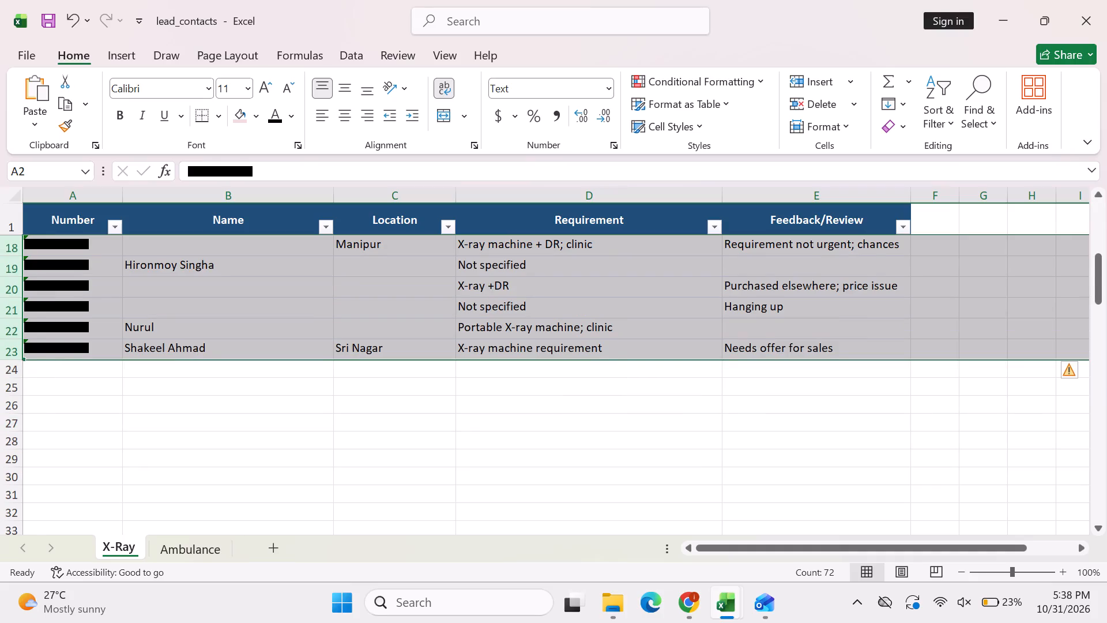
{"action": "scroll", "coordinate": [116, 404], "scroll_direction": "up", "scroll_amount": 4}
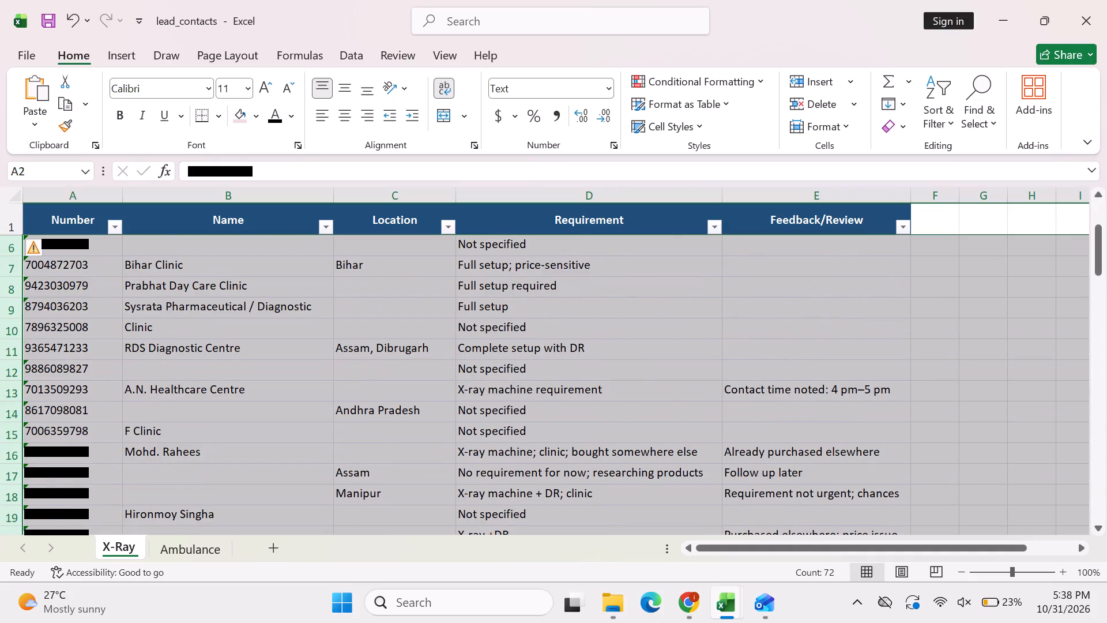
{"action": "scroll", "coordinate": [203, 412], "scroll_direction": "up", "scroll_amount": 7}
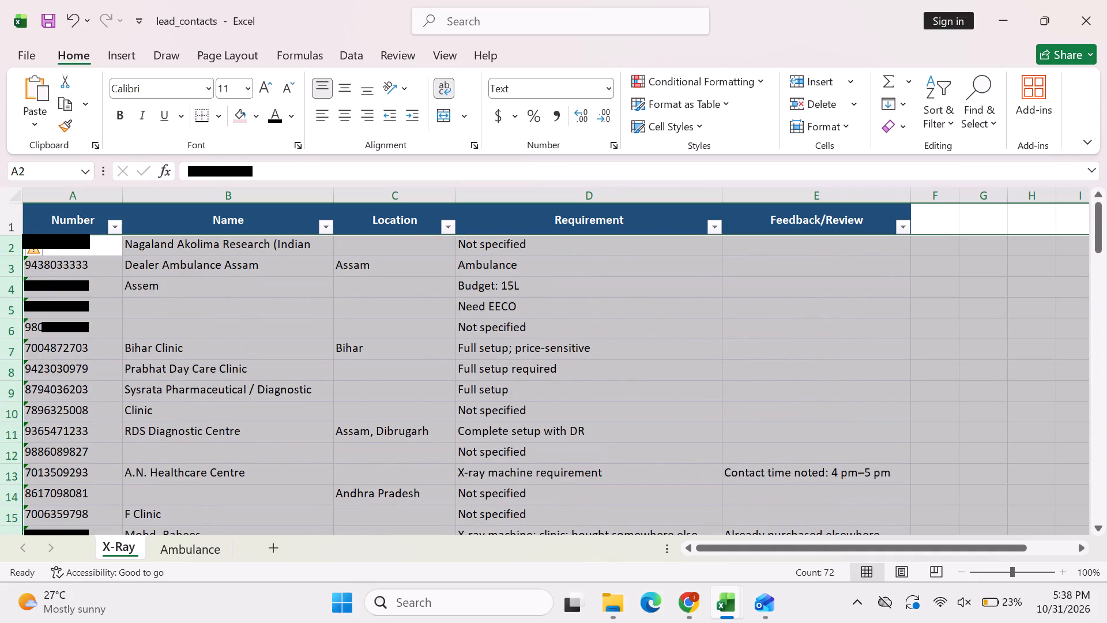
{"action": "left_click", "coordinate": [301, 344]}
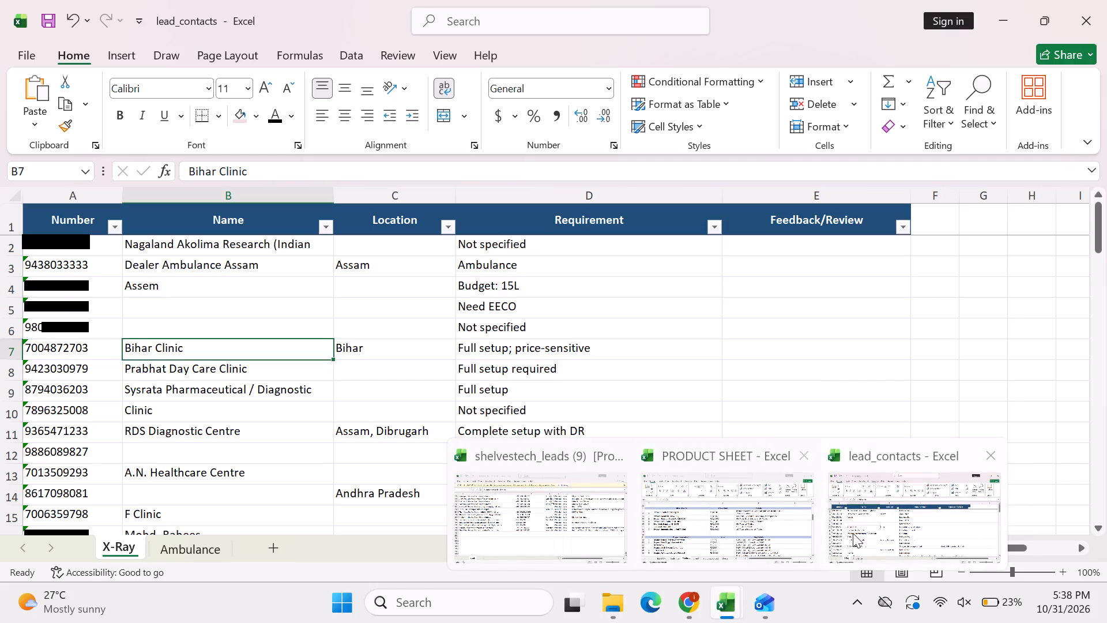
Return to the Ambulance sheet of the lead_contacts workbook and select Juber's contact number to check that row.
{"action": "left_click", "coordinate": [853, 533]}
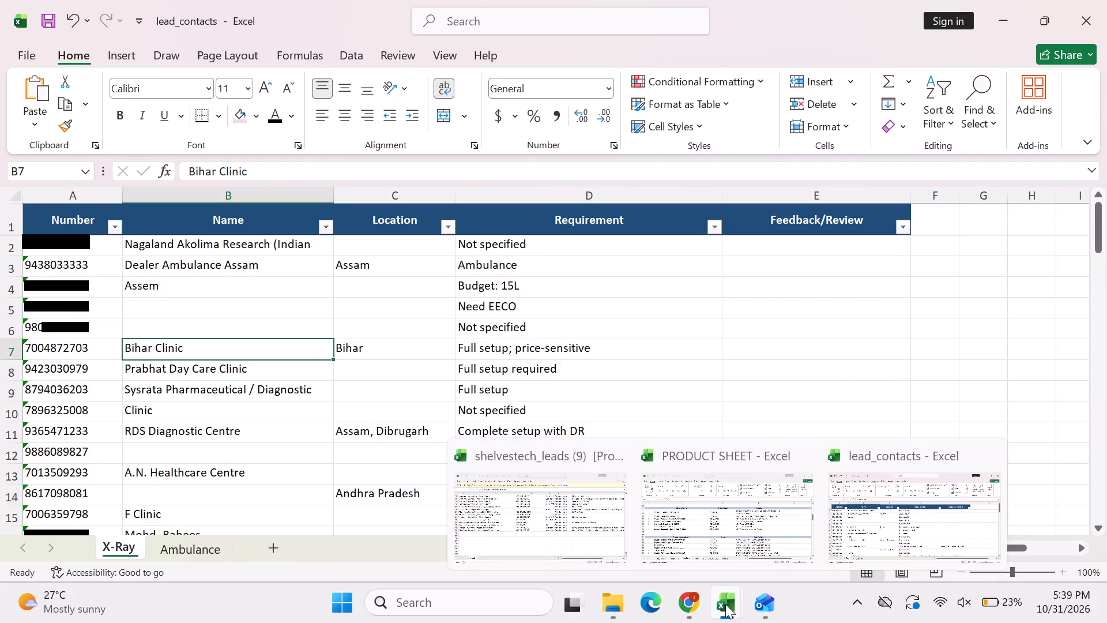
{"action": "left_click", "coordinate": [195, 545]}
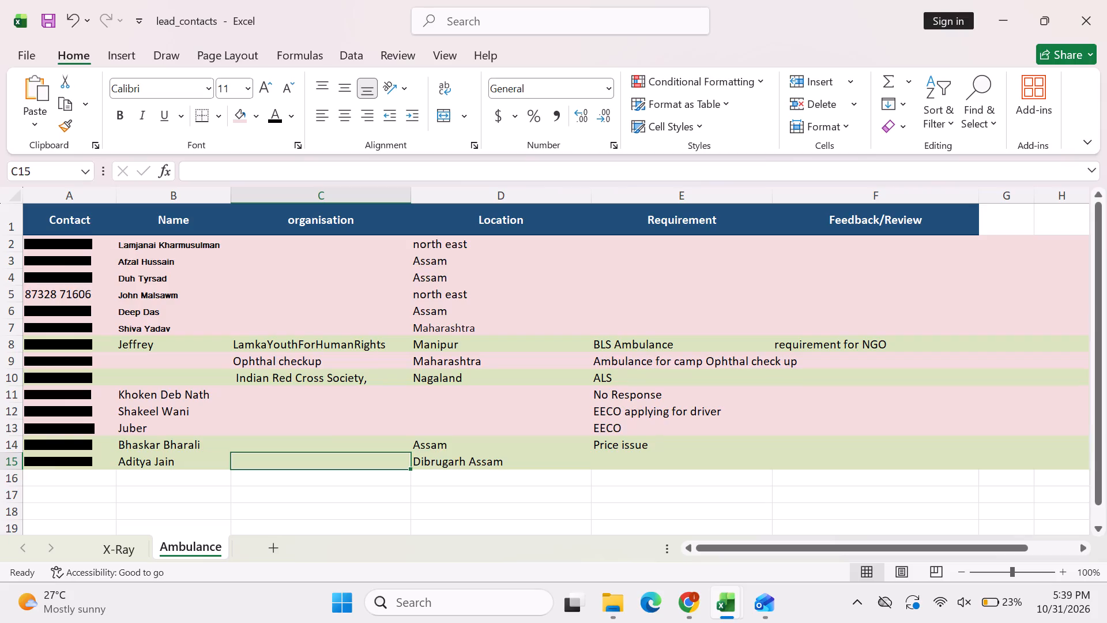
{"action": "left_click", "coordinate": [69, 434]}
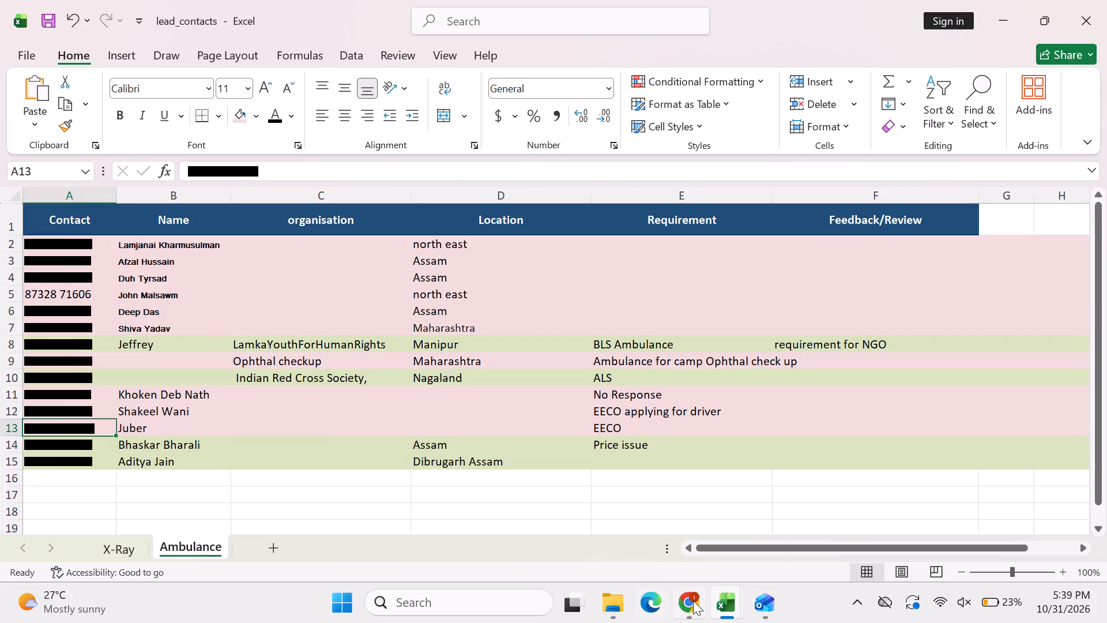
Switch to the Reyansh CRM Leads list in Chrome and open the Juber lead from Assam for editing.
{"action": "left_click", "coordinate": [669, 554]}
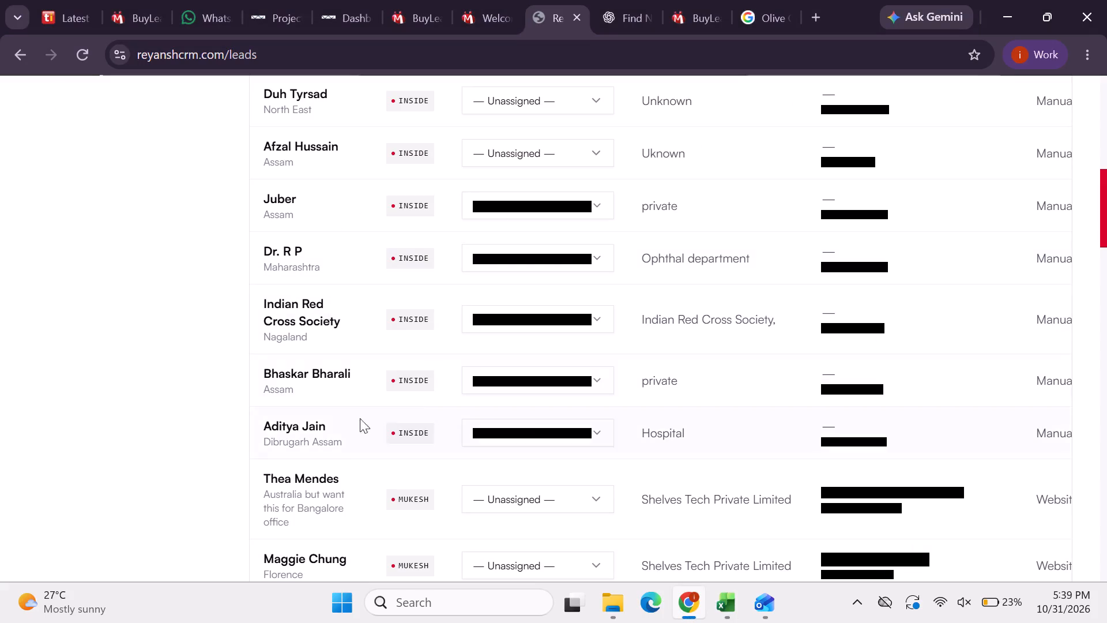
{"action": "left_click", "coordinate": [665, 208]}
{"action": "key", "text": "Right"}
{"action": "key", "text": "Right"}
{"action": "key", "text": "Right"}
{"action": "key", "text": "Right"}
{"action": "key", "text": "Right"}
{"action": "key", "text": "Right"}
{"action": "key", "text": "Right"}
{"action": "key", "text": "Right"}
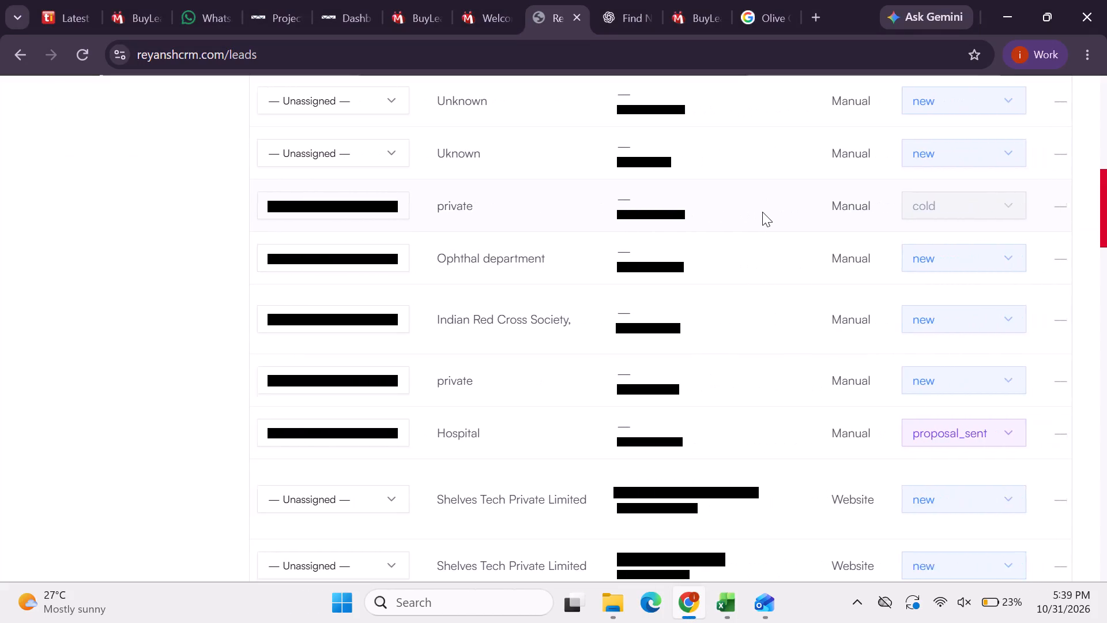
{"action": "key", "text": "Right"}
{"action": "key", "text": "Right"}
{"action": "key", "text": "Right"}
{"action": "key", "text": "Right"}
{"action": "key", "text": "Right"}
{"action": "key", "text": "Right"}
{"action": "key", "text": "Right"}
{"action": "key", "text": "Right"}
{"action": "key", "text": "Right"}
{"action": "key", "text": "Right"}
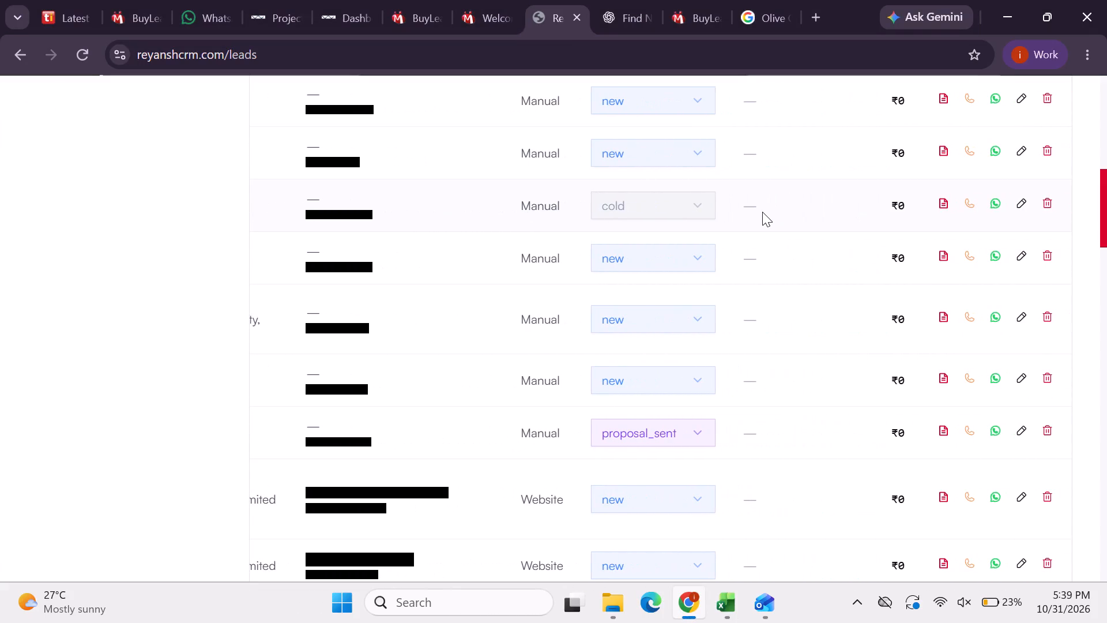
{"action": "left_click", "coordinate": [1029, 208]}
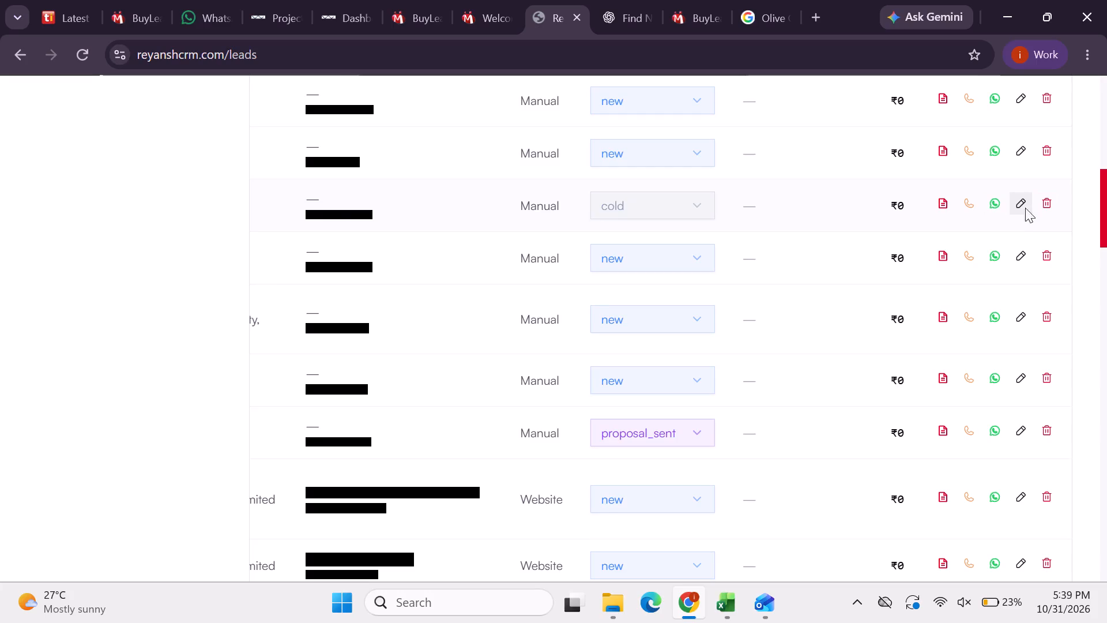
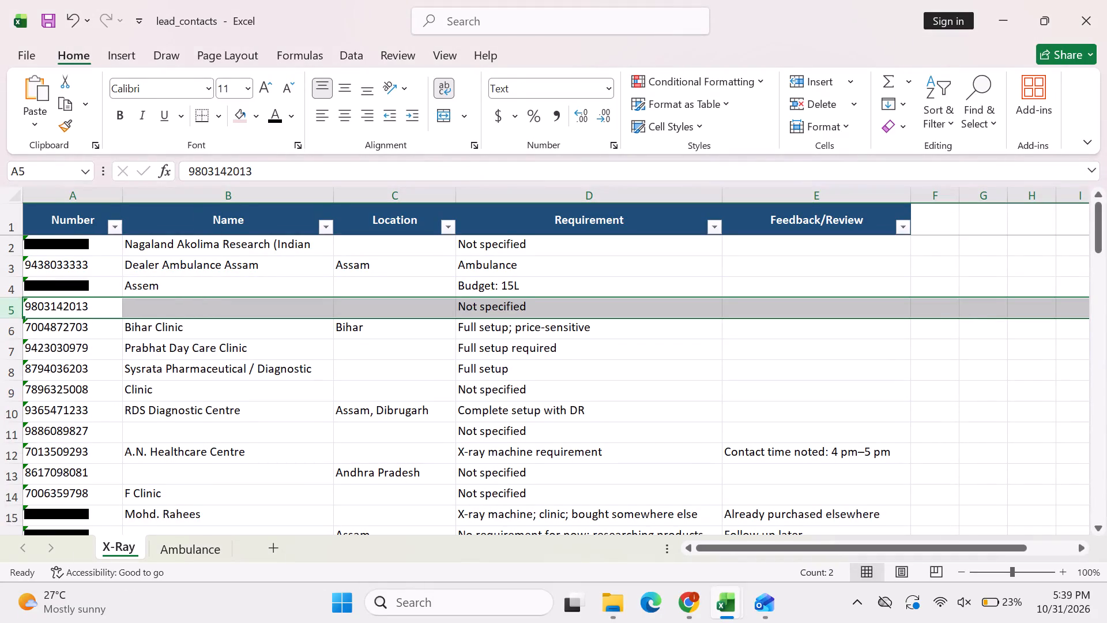
Review the X-Ray sheet's contact rows down to the last entry, checking names, locations, requirements and feedback.
{"action": "left_click", "coordinate": [298, 384]}
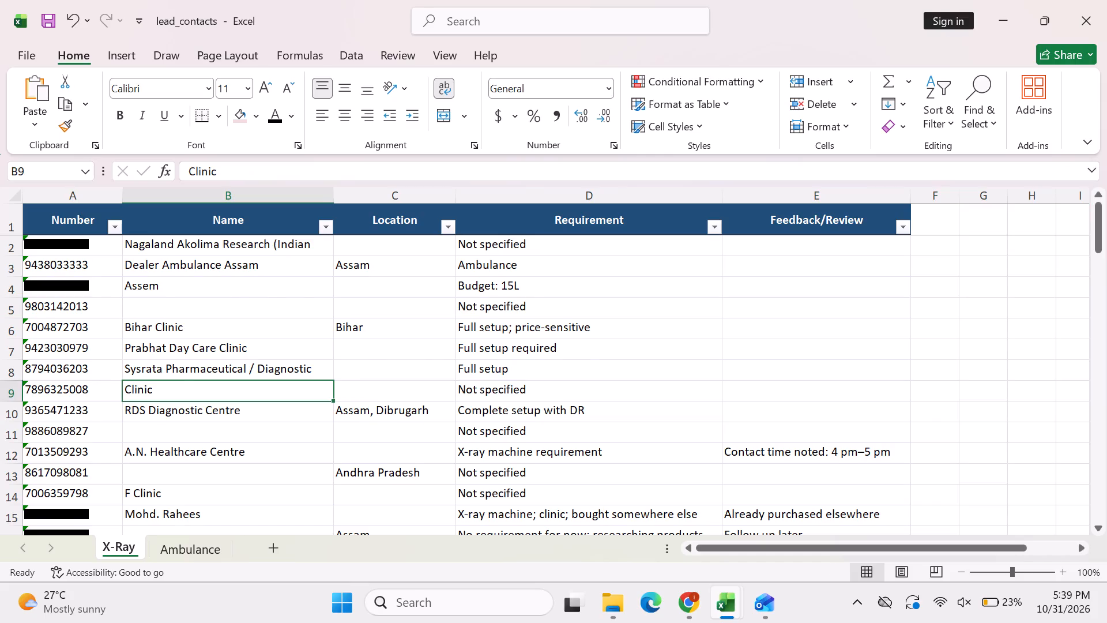
{"action": "scroll", "coordinate": [632, 391], "scroll_direction": "down", "scroll_amount": 2}
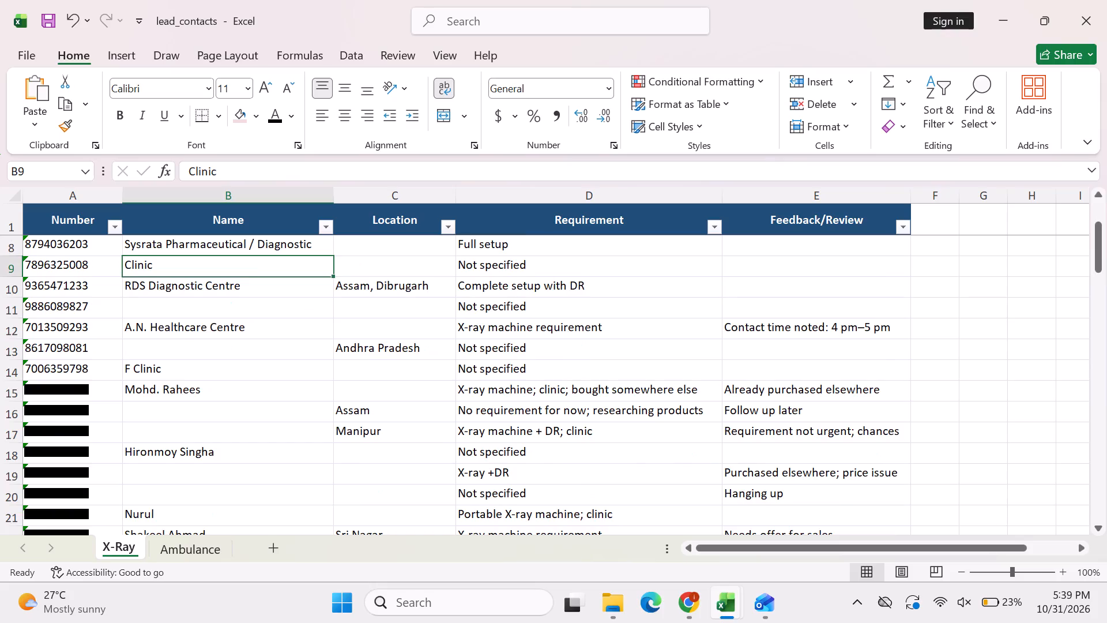
{"action": "scroll", "coordinate": [632, 391], "scroll_direction": "down", "scroll_amount": 1}
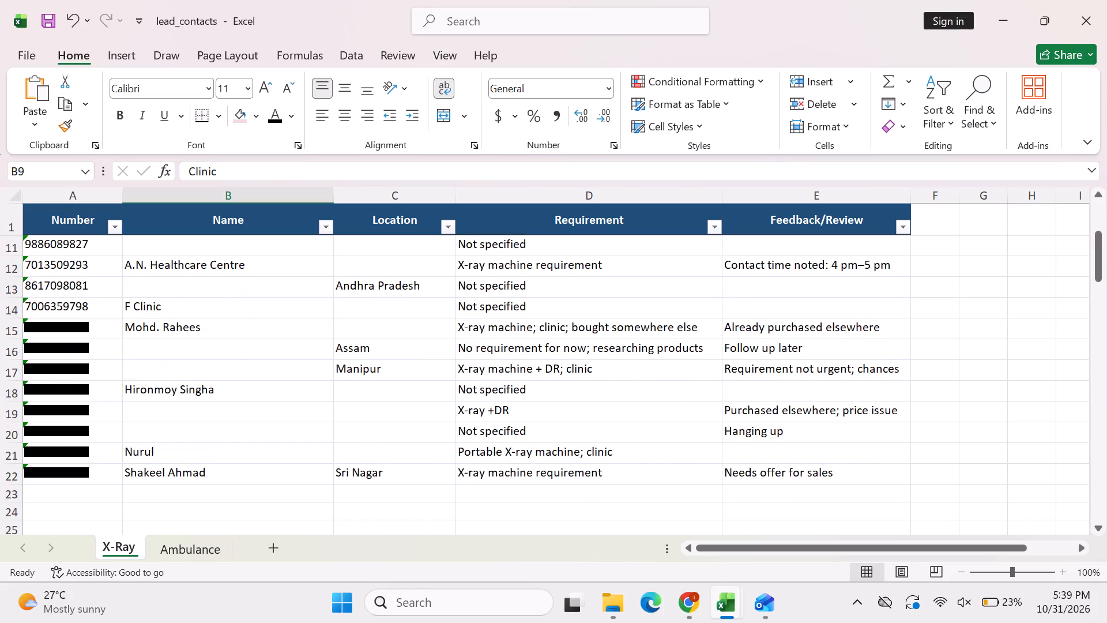
{"action": "scroll", "coordinate": [632, 391], "scroll_direction": "up", "scroll_amount": 4}
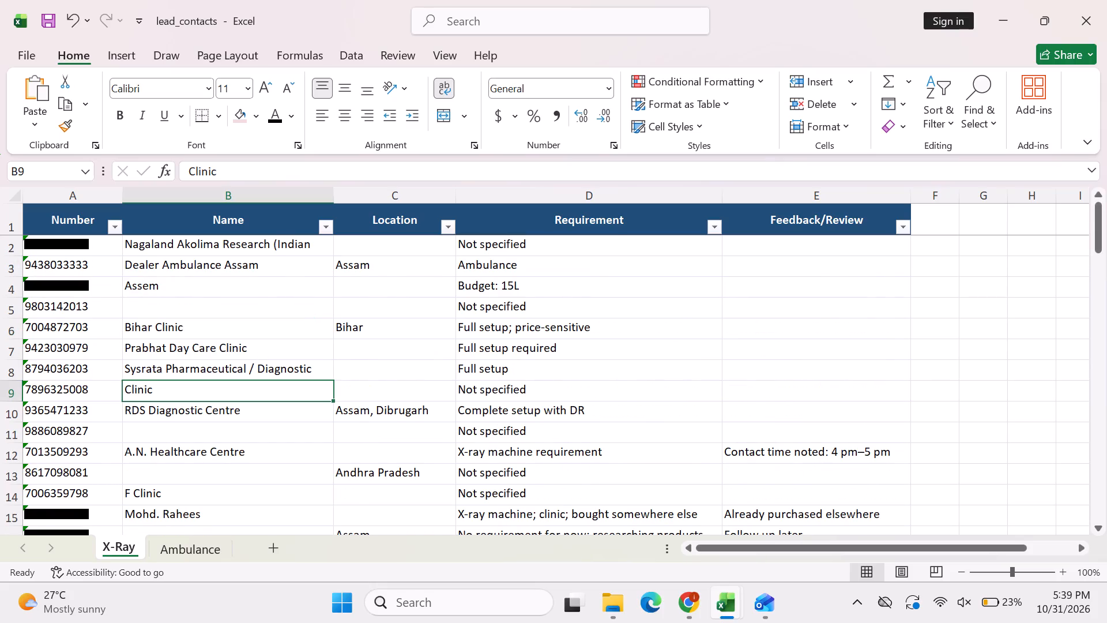
Open the Name cell in row 3 of the X-Ray sheet for editing and select its full text, Dealer Ambulance Assam.
{"action": "left_click", "coordinate": [6, 261]}
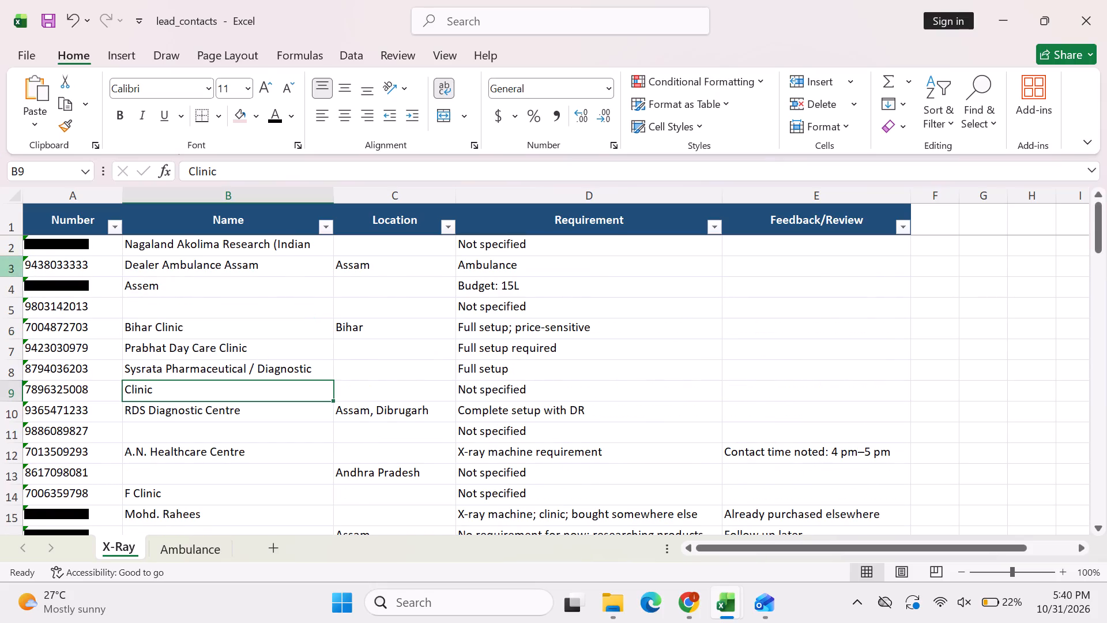
{"action": "left_click", "coordinate": [9, 268]}
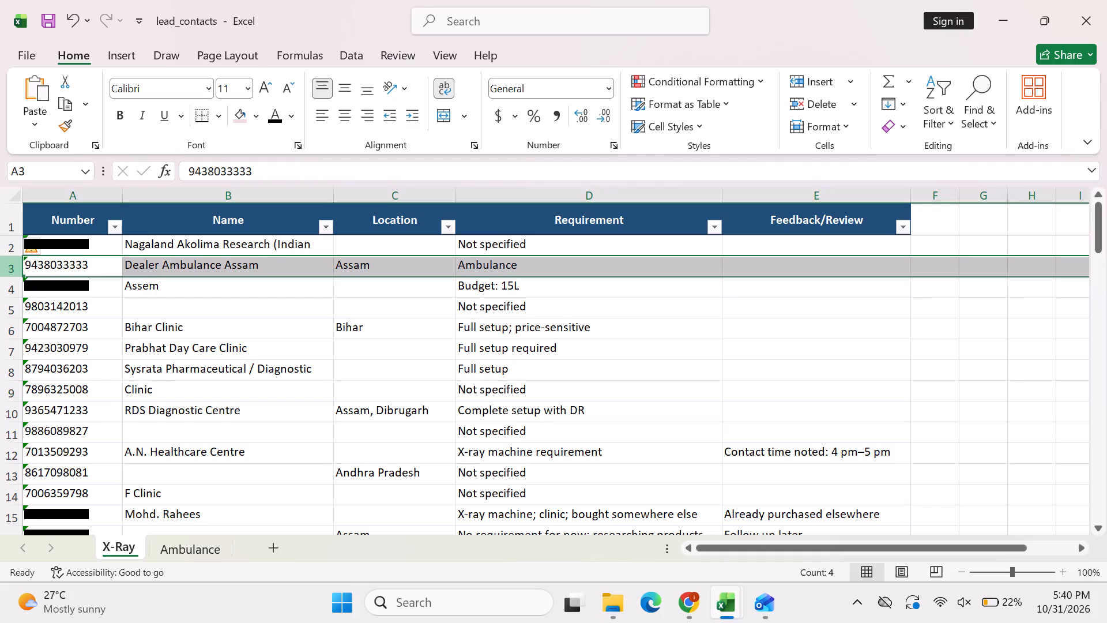
{"action": "left_click", "coordinate": [157, 269]}
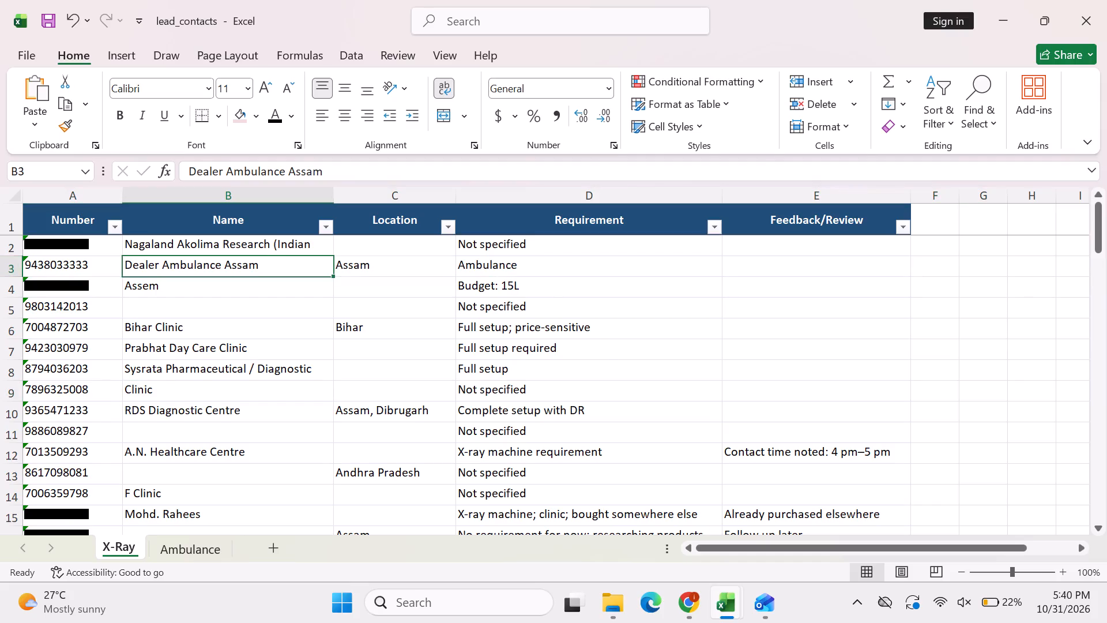
{"action": "double_click", "coordinate": [136, 267]}
{"action": "left_click_drag", "start_coordinate": [125, 262], "coordinate": [260, 262]}
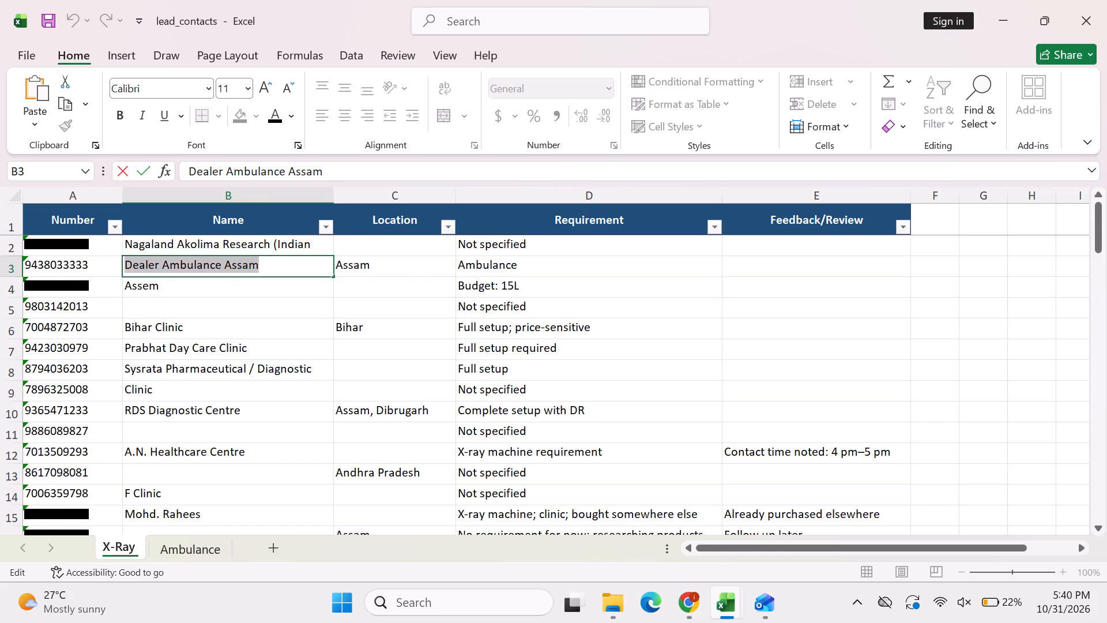
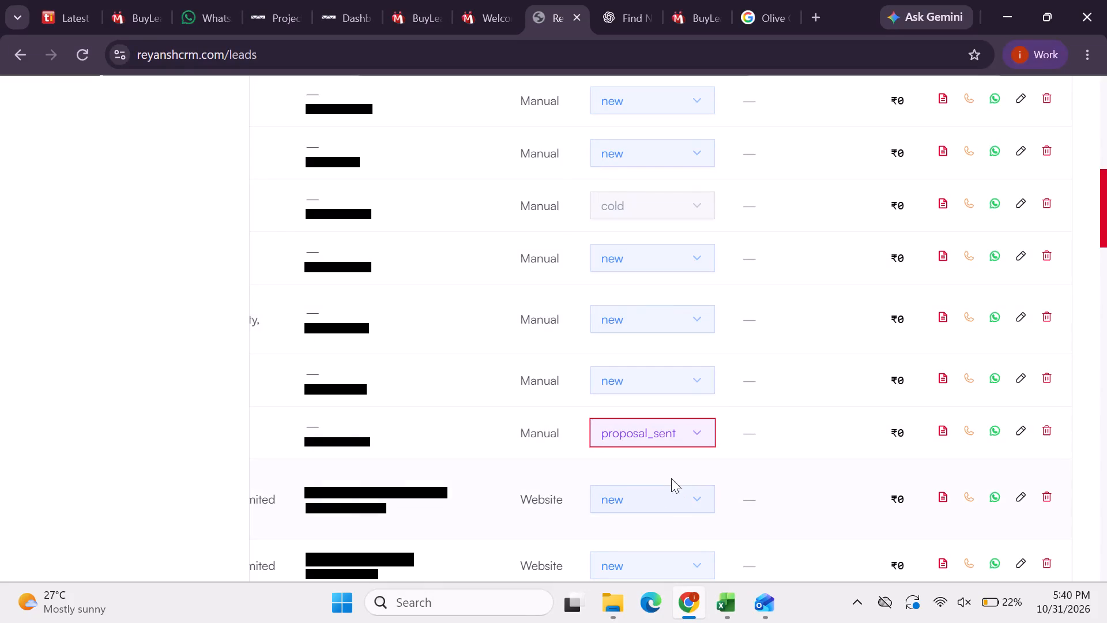
Set the status of the Manual-source lead directly above the Website-source leads to cold in the CRM's Leads table.
{"action": "left_click", "coordinate": [695, 433]}
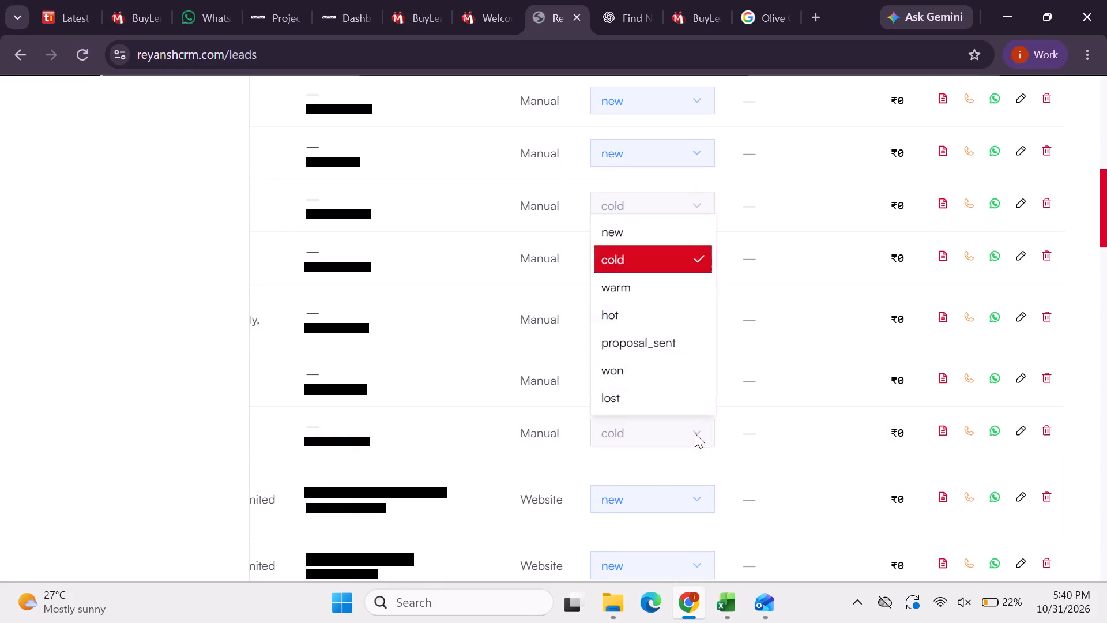
{"action": "left_click", "coordinate": [615, 252]}
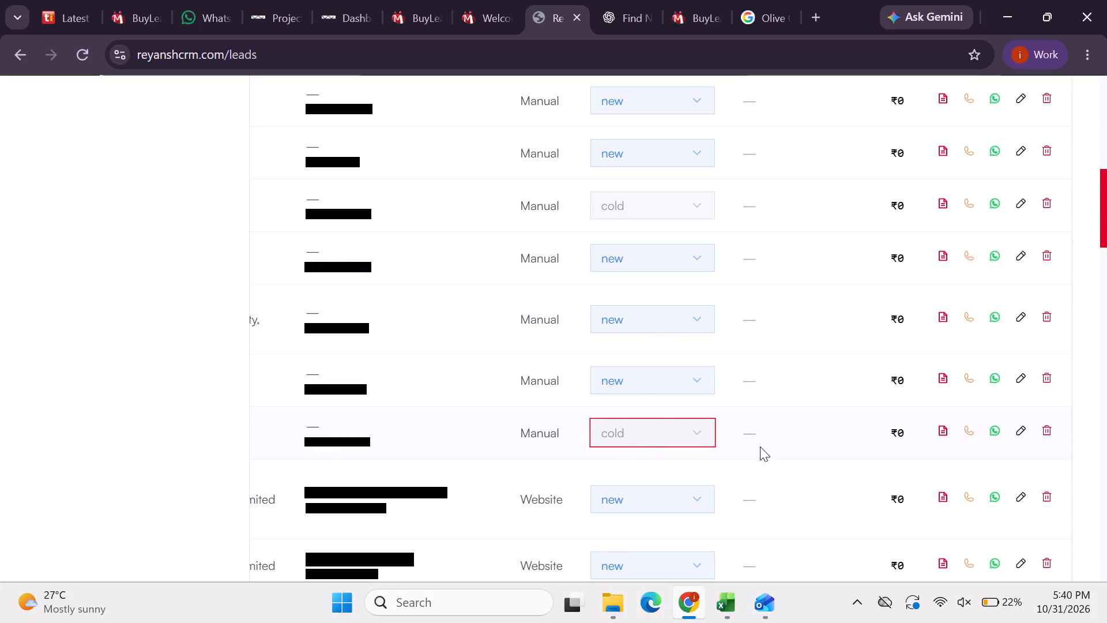
Open that same lead, the Dibrugarh Assam hospital ambulance enquiry, for editing.
{"action": "left_click", "coordinate": [1022, 436]}
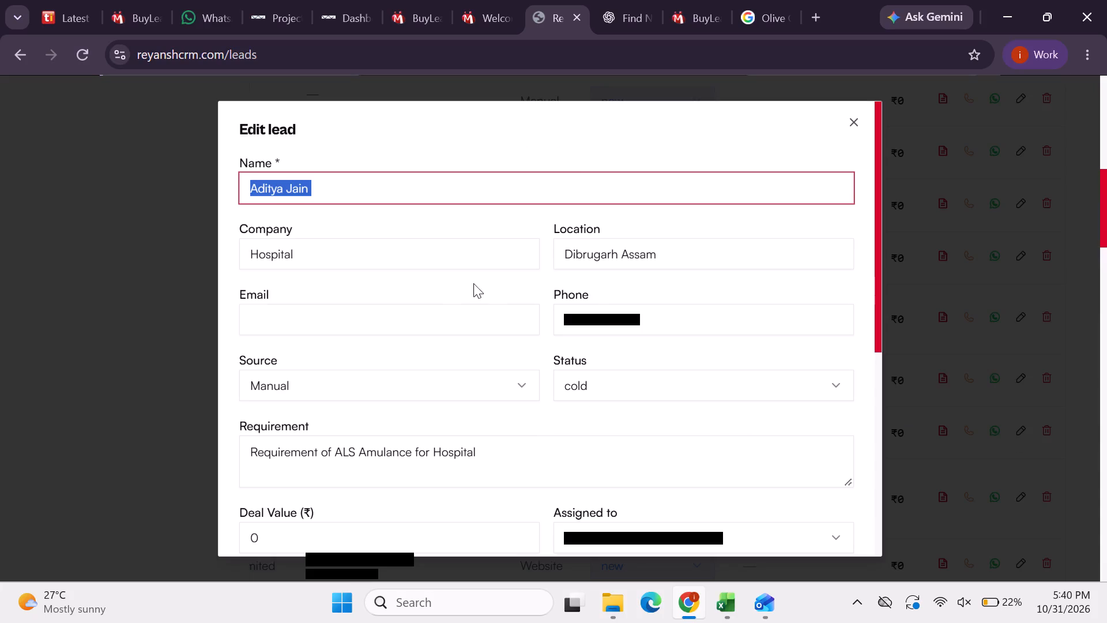
Append "(Dealer Ambulance Assam)" in parentheses to the Requirement text of the Dibrugarh Assam hospital lead.
{"action": "left_click", "coordinate": [510, 457]}
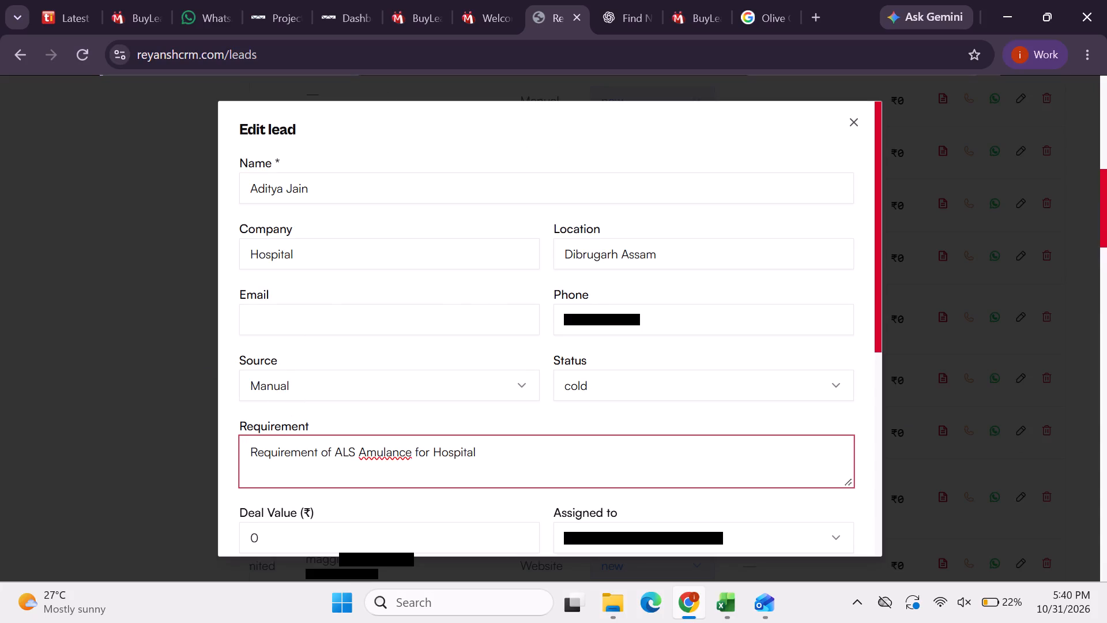
{"action": "key", "text": "ctrl+v"}
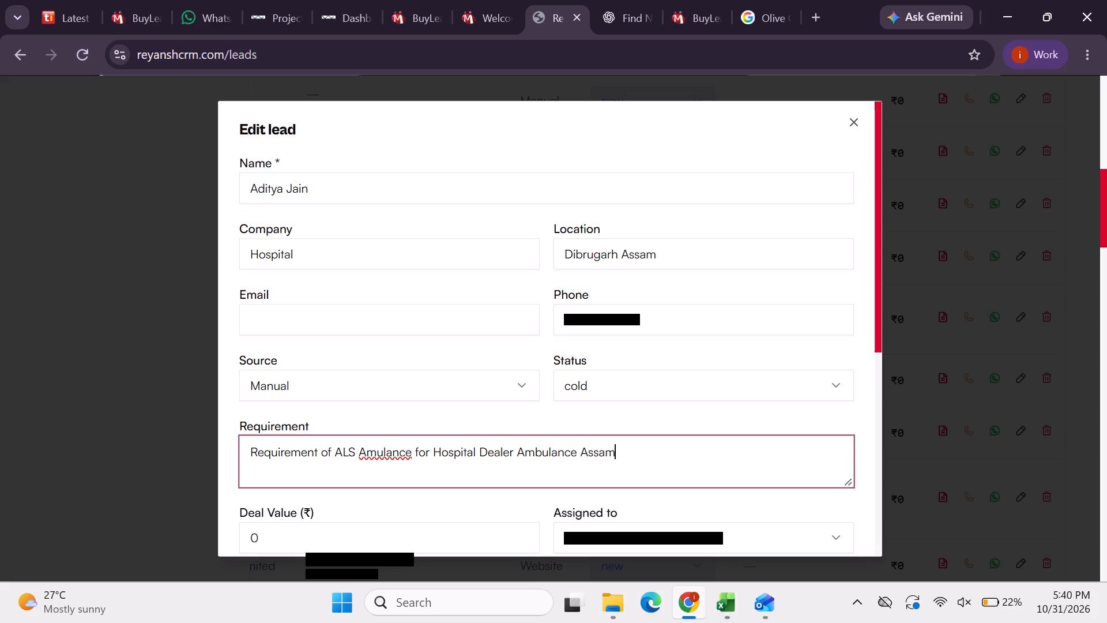
{"action": "left_click", "coordinate": [481, 450]}
{"action": "key", "text": "shift+parenleft"}
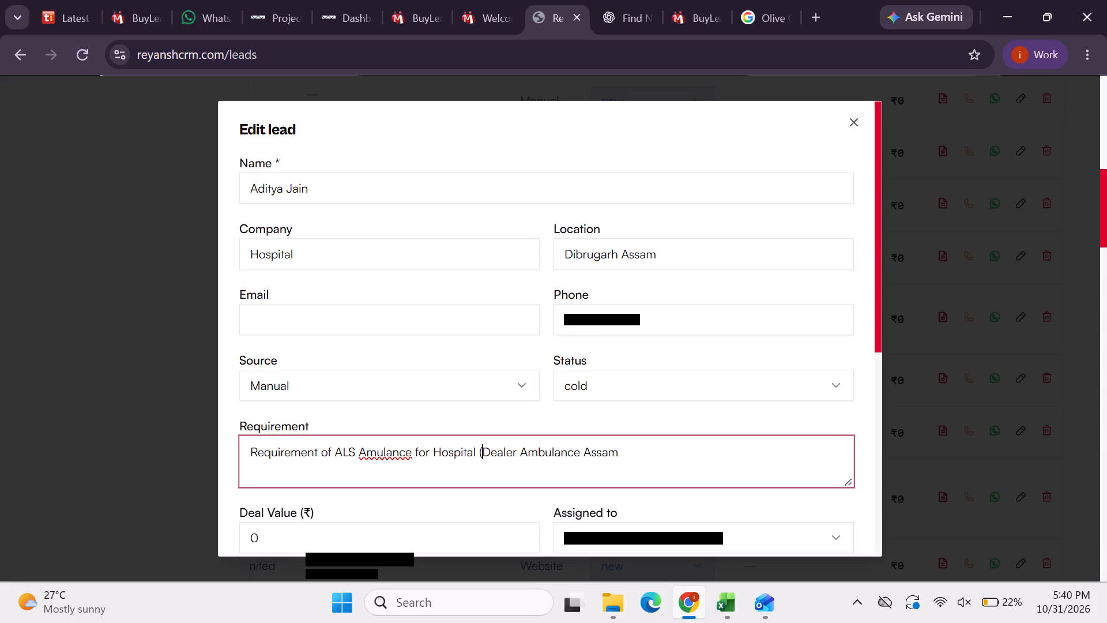
{"action": "left_click", "coordinate": [630, 447]}
{"action": "key", "text": "shift+parenright"}
Insert "and Supplier" after "Dealer" in the Requirement's parenthesised note and save the lead.
{"action": "left_click", "coordinate": [514, 452]}
{"action": "left_click", "coordinate": [515, 452]}
{"action": "key", "text": "space"}
{"action": "type", "text": "and"}
{"action": "key", "text": "space"}
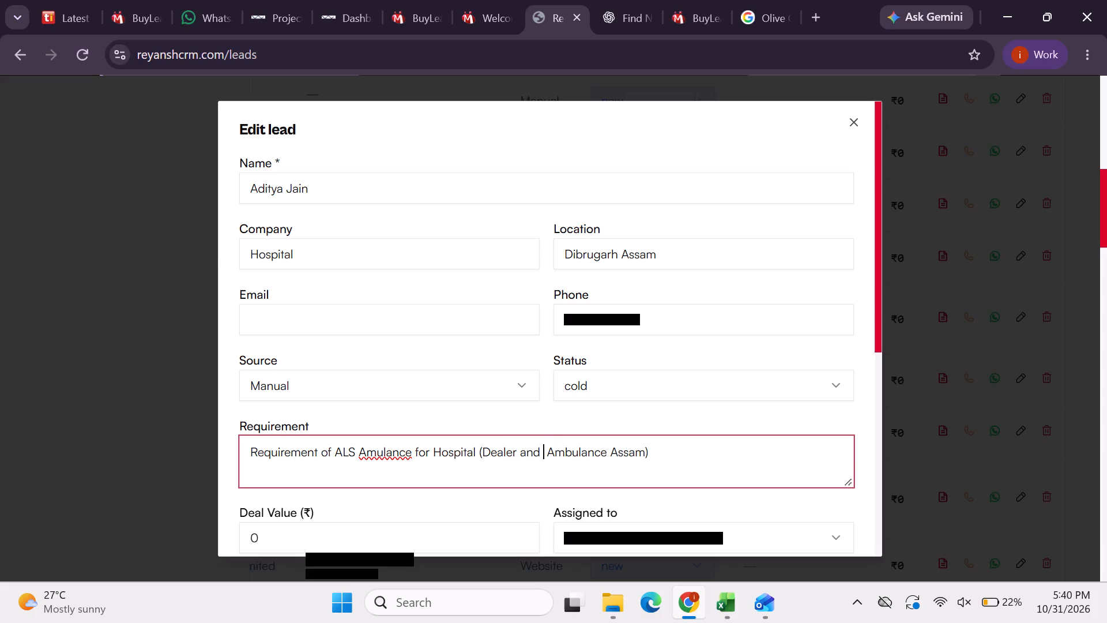
{"action": "key", "text": "u"}
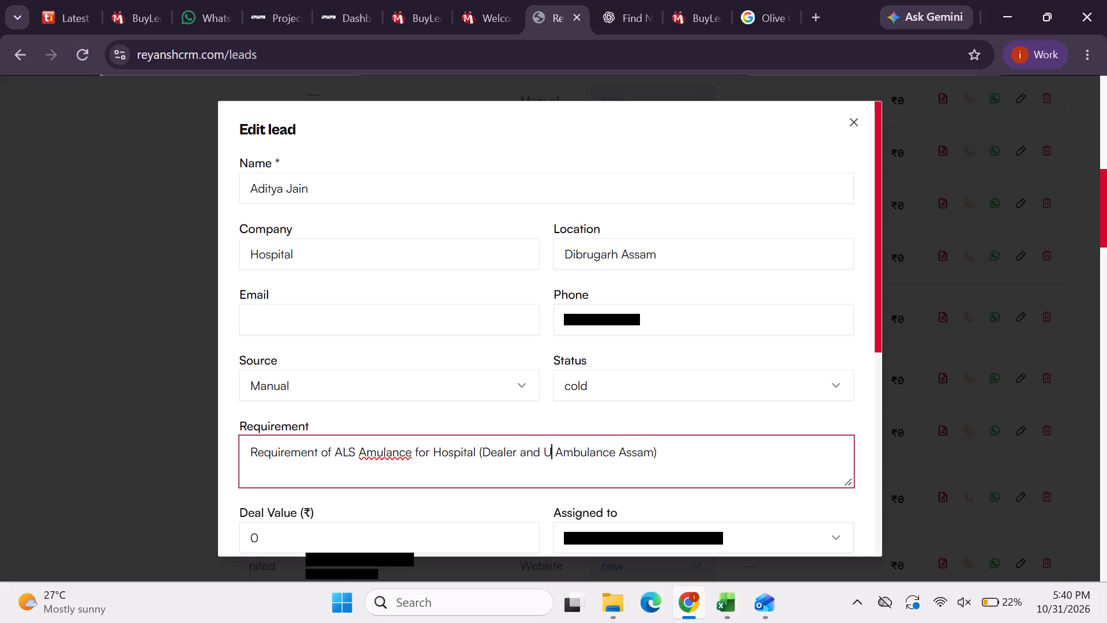
{"action": "key", "text": "BackSpace"}
{"action": "key", "text": "s"}
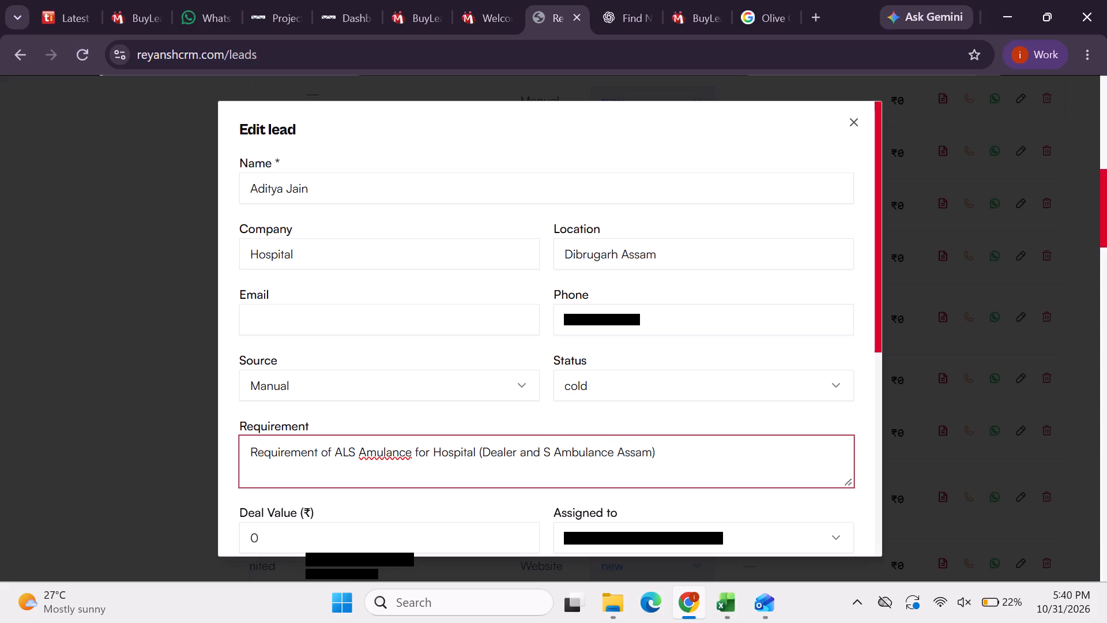
{"action": "type", "text": "upplier"}
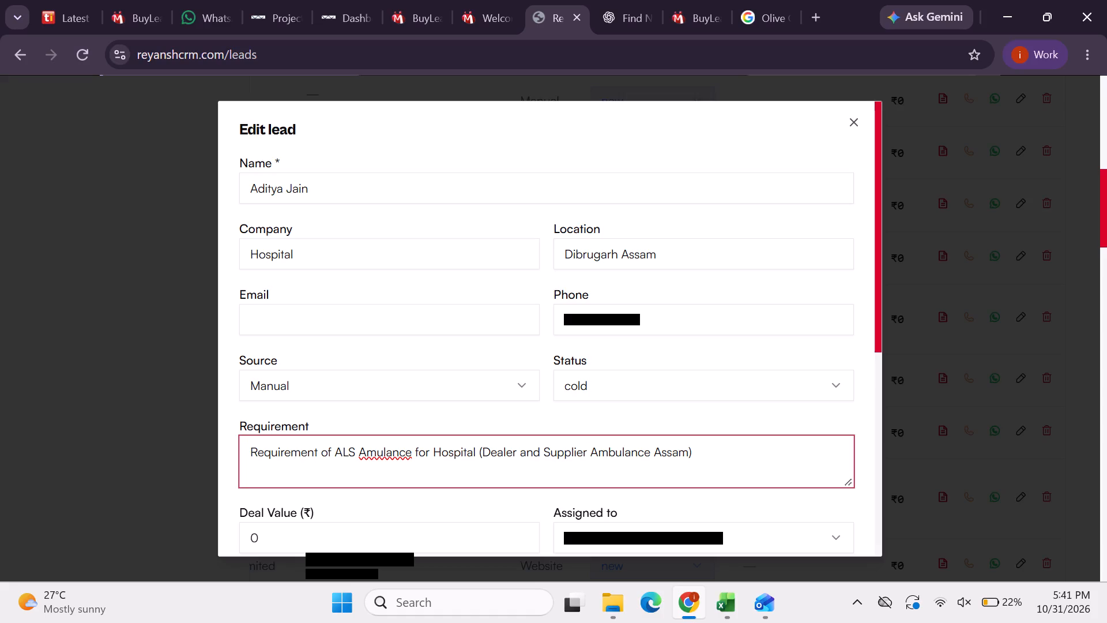
{"action": "left_click", "coordinate": [405, 403]}
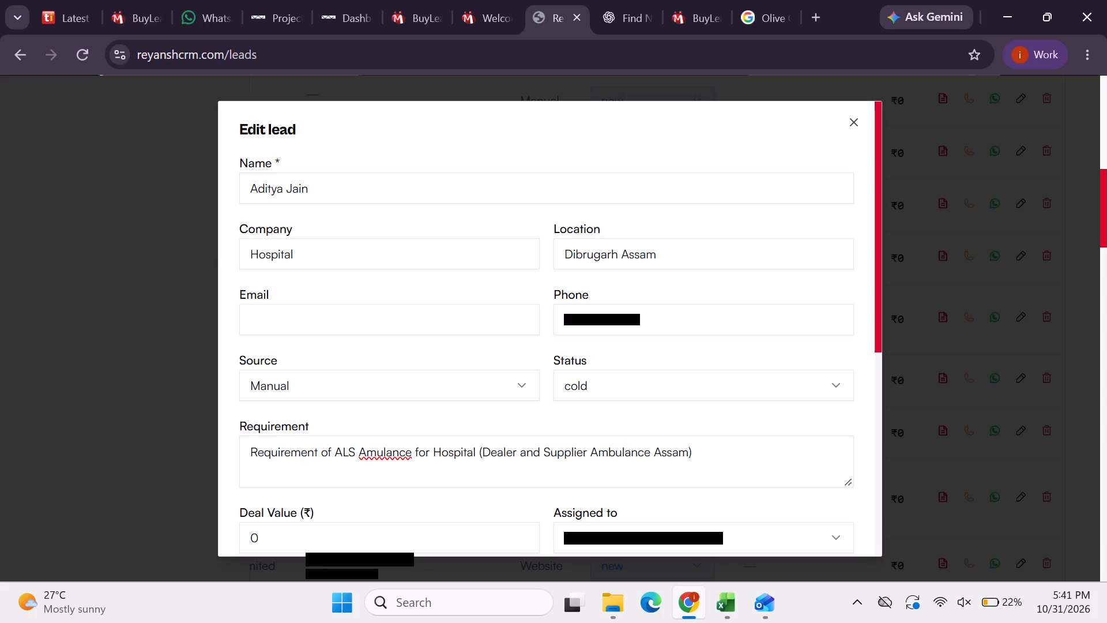
{"action": "scroll", "coordinate": [671, 481], "scroll_direction": "down", "scroll_amount": 3}
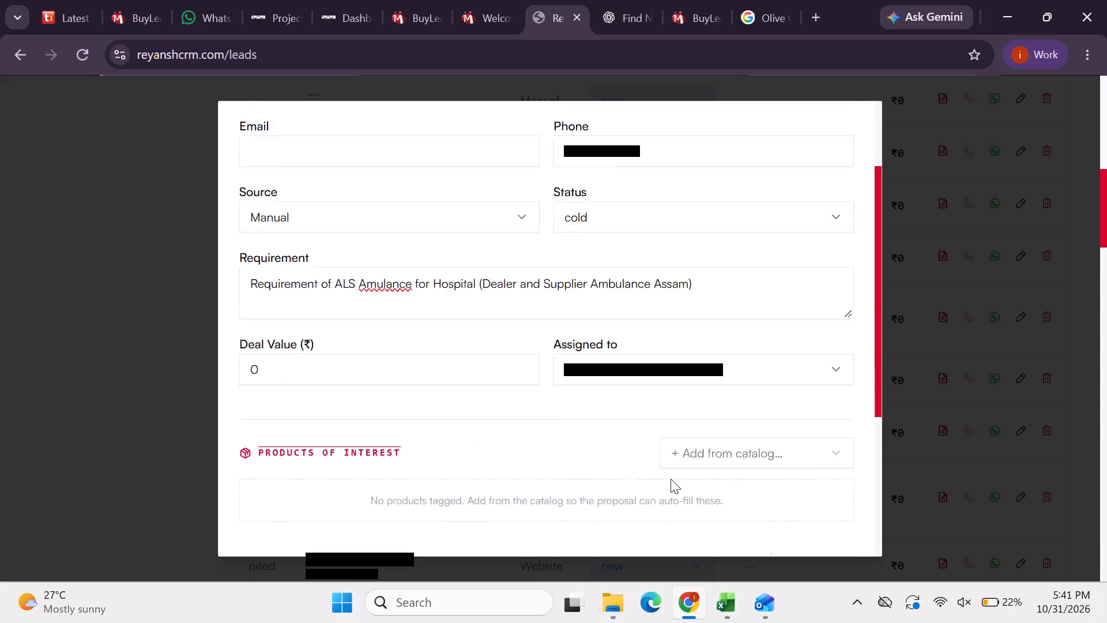
{"action": "scroll", "coordinate": [671, 479], "scroll_direction": "down", "scroll_amount": 6}
{"action": "left_click", "coordinate": [807, 522]}
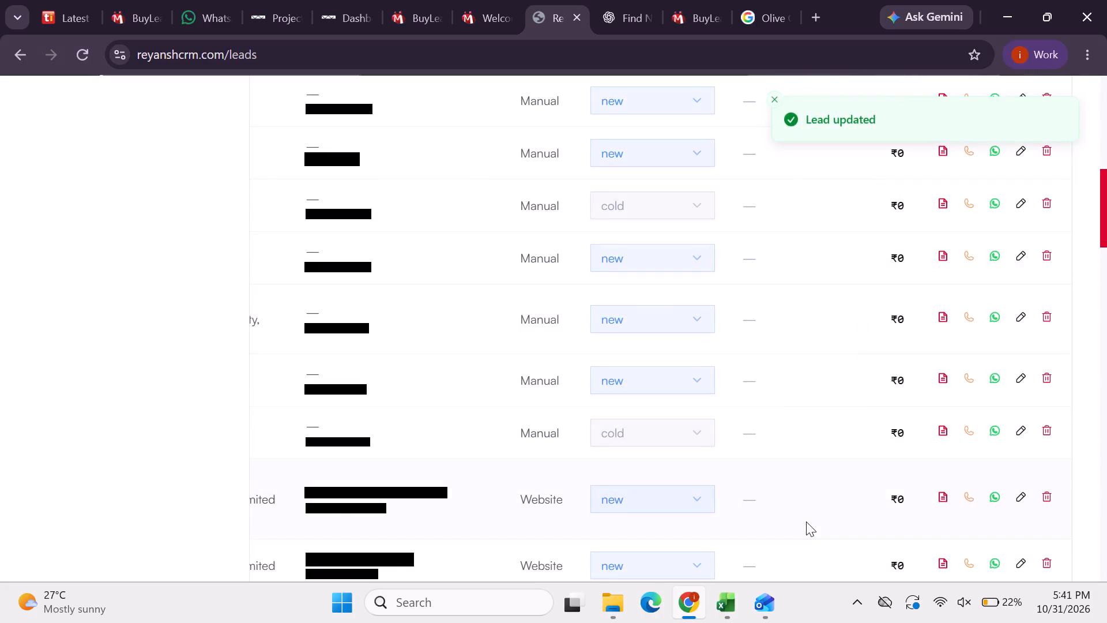
Reopen the Dibrugarh Assam hospital lead for editing and check its requirement, products of interest and remarks timeline.
{"action": "scroll", "coordinate": [753, 447], "scroll_direction": "down", "scroll_amount": 3}
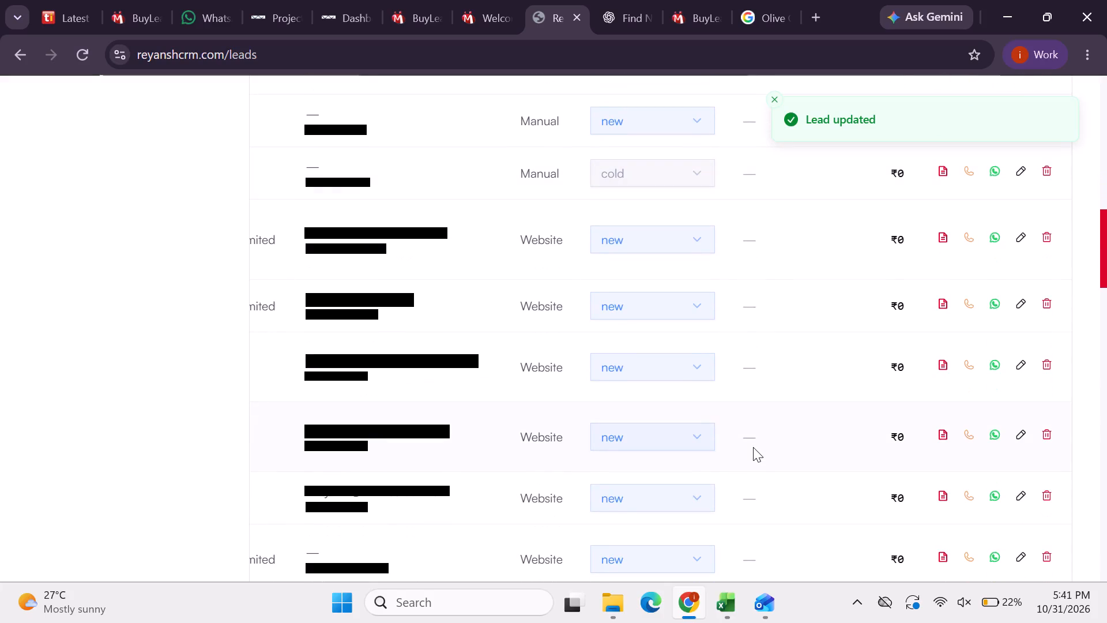
{"action": "scroll", "coordinate": [753, 447], "scroll_direction": "up", "scroll_amount": 2}
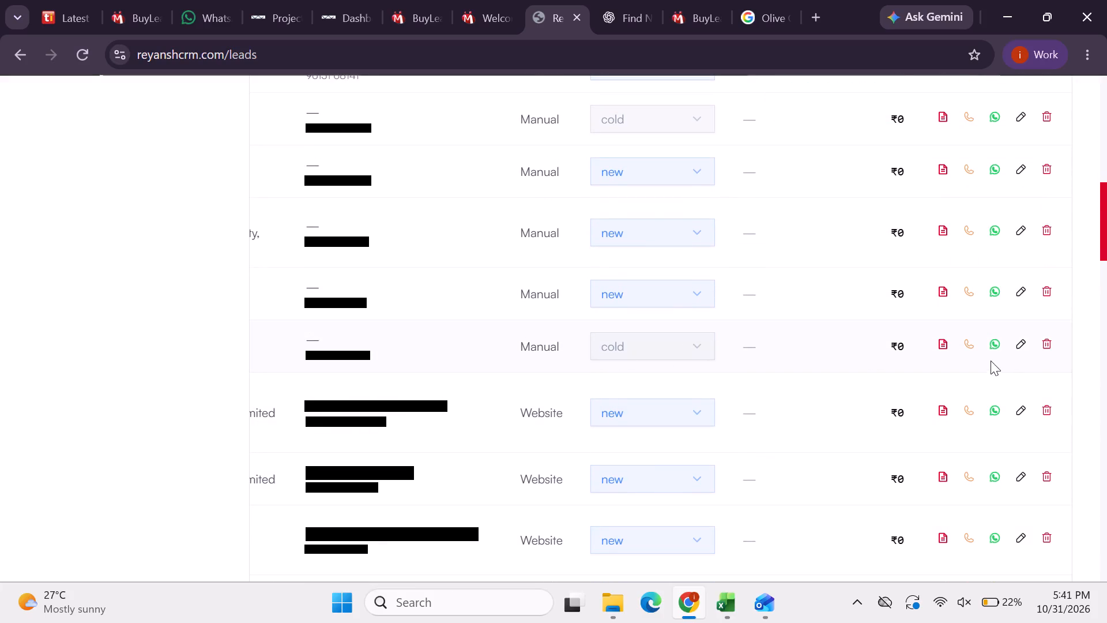
{"action": "left_click", "coordinate": [1019, 345]}
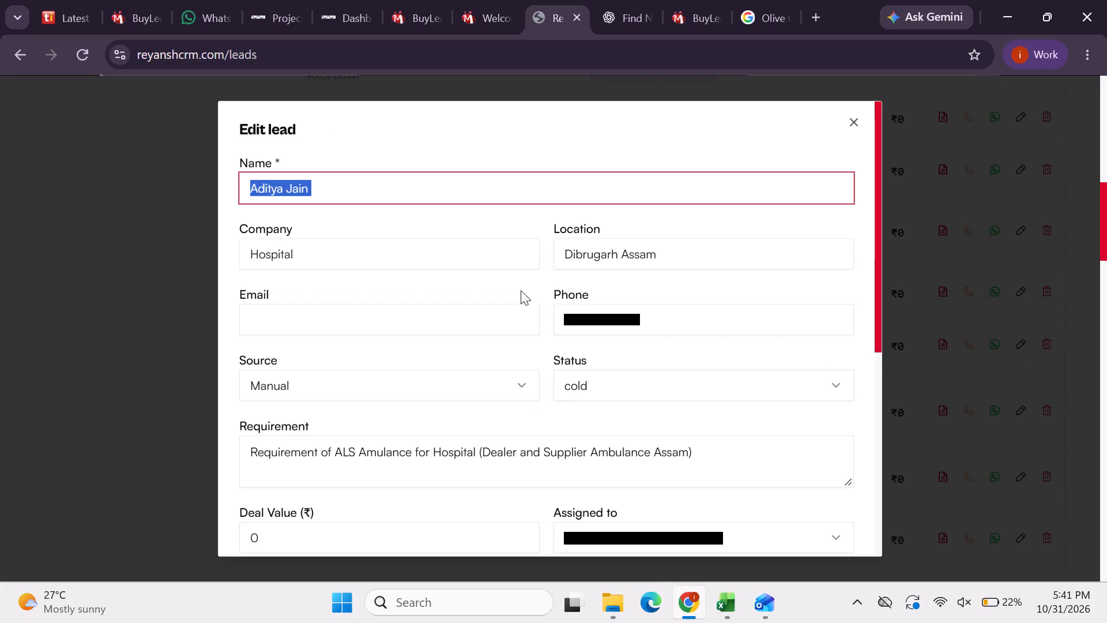
{"action": "scroll", "coordinate": [568, 427], "scroll_direction": "down", "scroll_amount": 3}
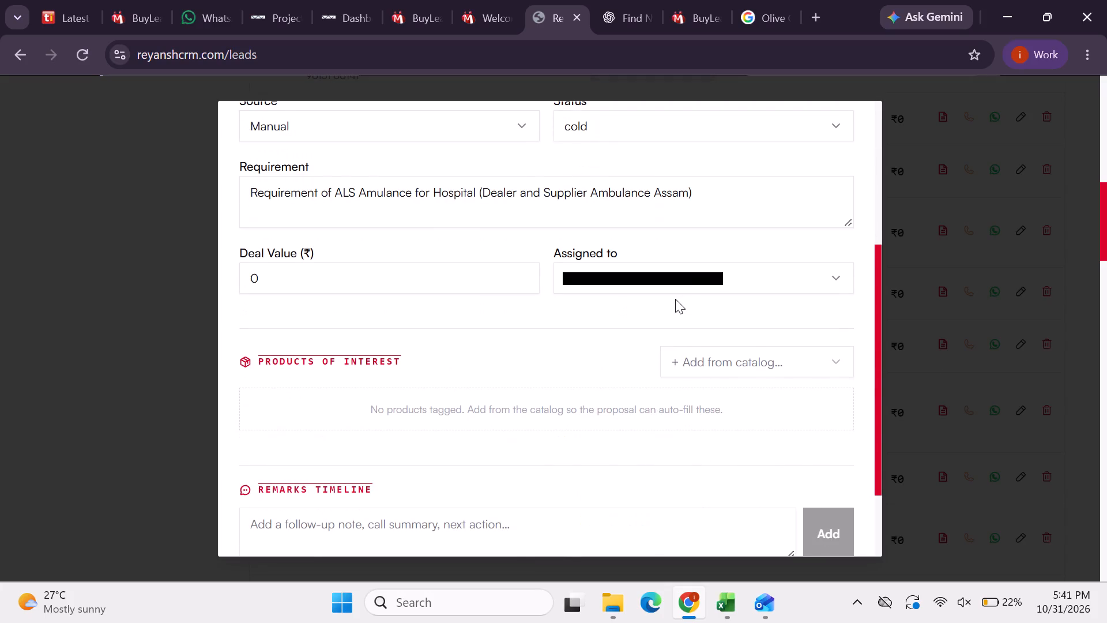
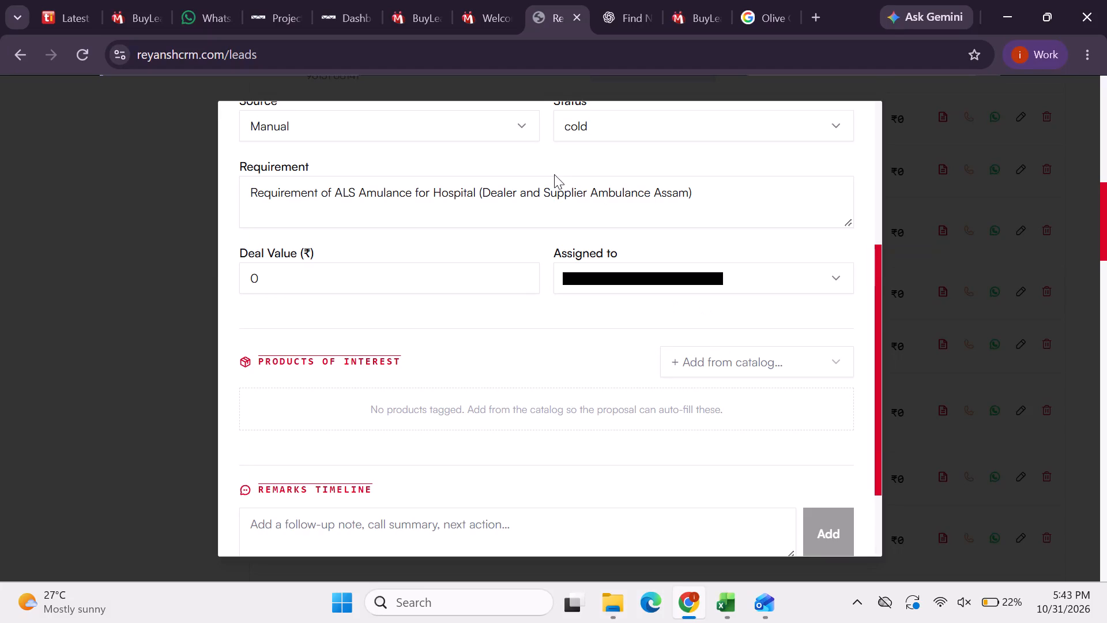
Close the Chrome browser window holding the CRM leads page and the other open tabs.
{"action": "left_click", "coordinate": [1089, 14]}
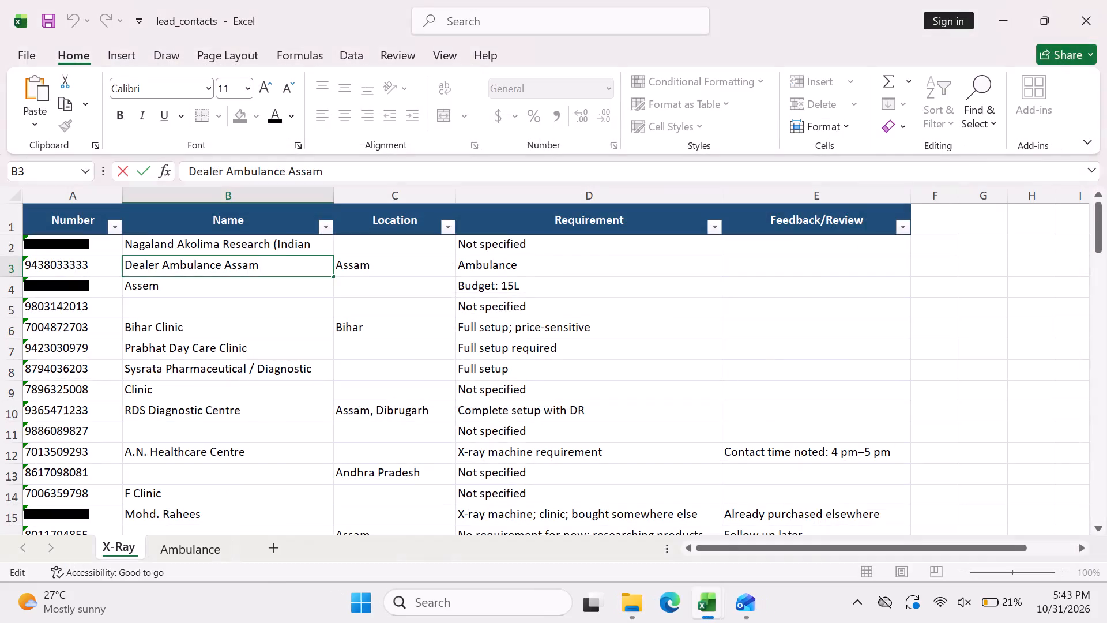
Close the lead_contacts workbook in Excel and save its changes.
{"action": "left_click", "coordinate": [1086, 24]}
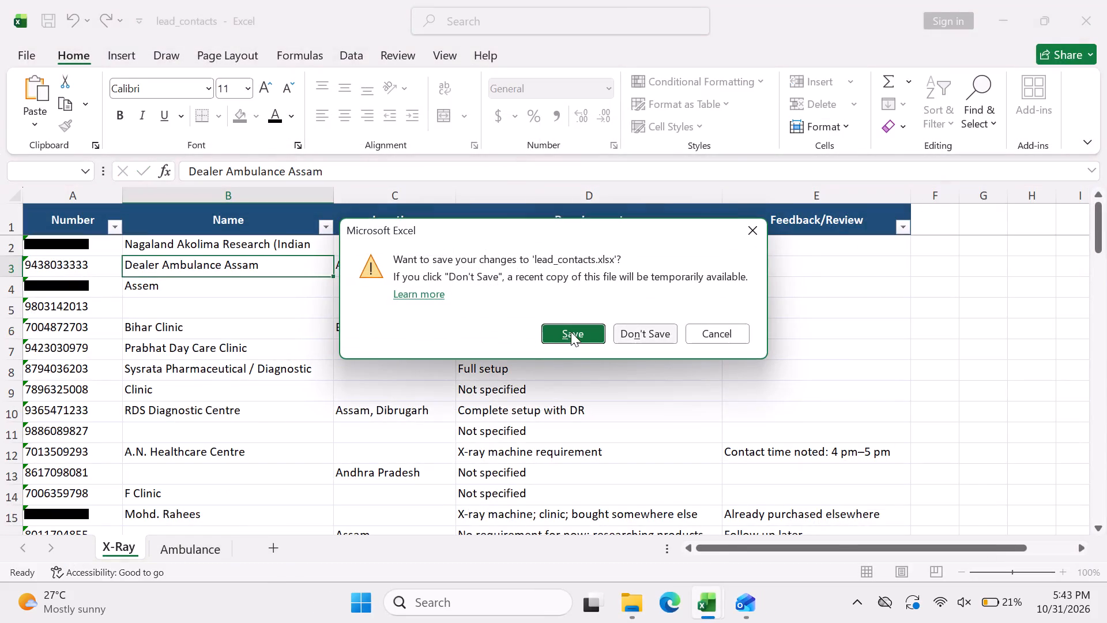
{"action": "left_click", "coordinate": [571, 332]}
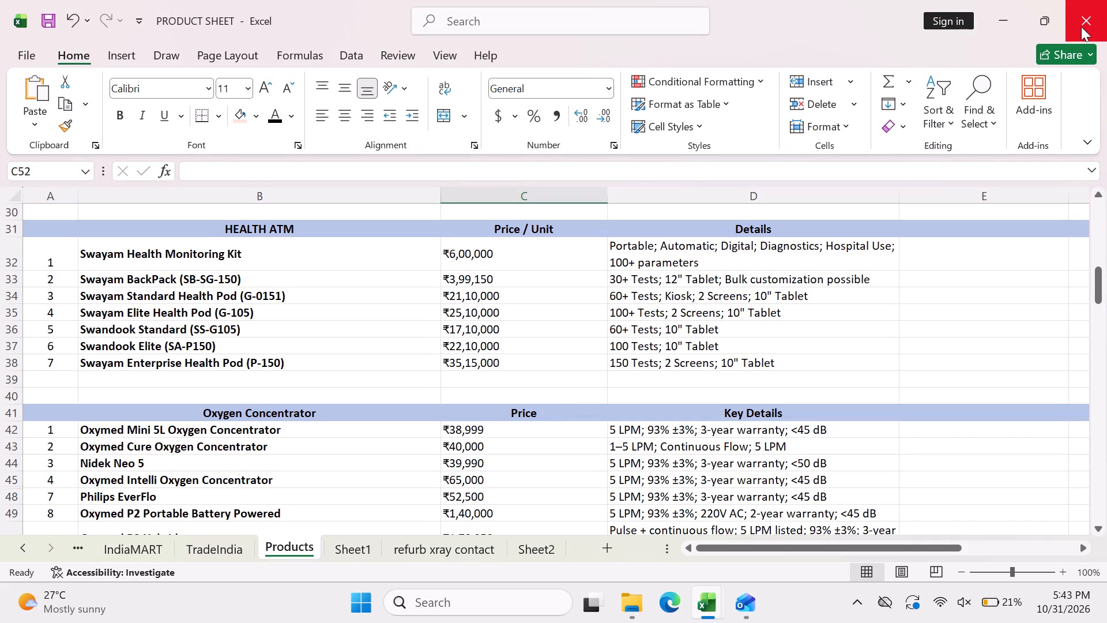
Close the PRODUCT SHEET workbook and save its changes.
{"action": "left_click", "coordinate": [1083, 28]}
{"action": "left_click", "coordinate": [575, 332]}
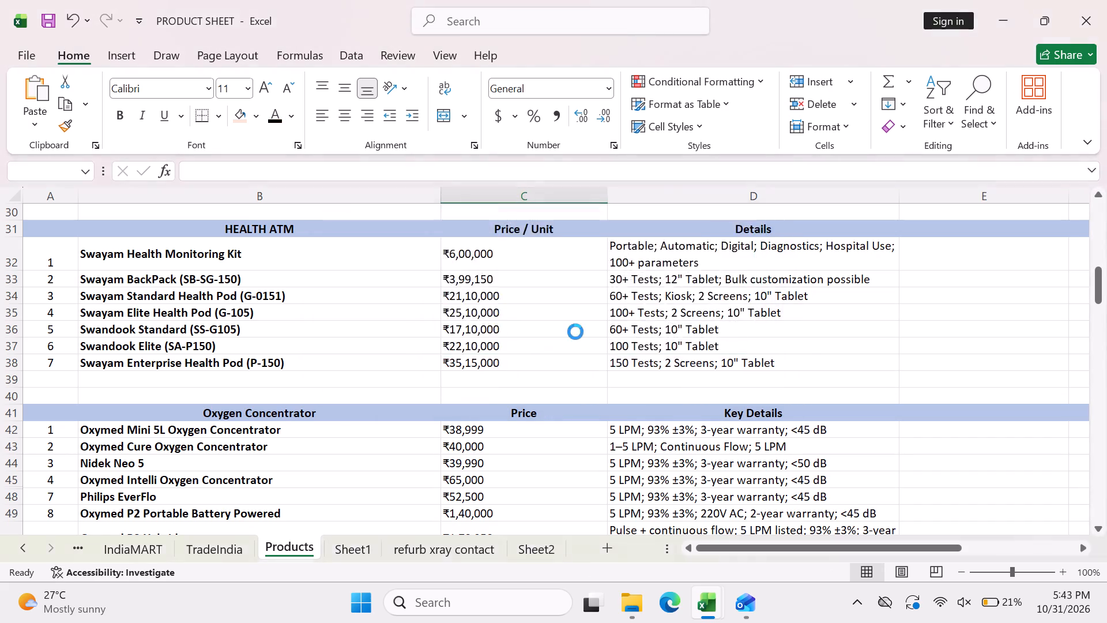
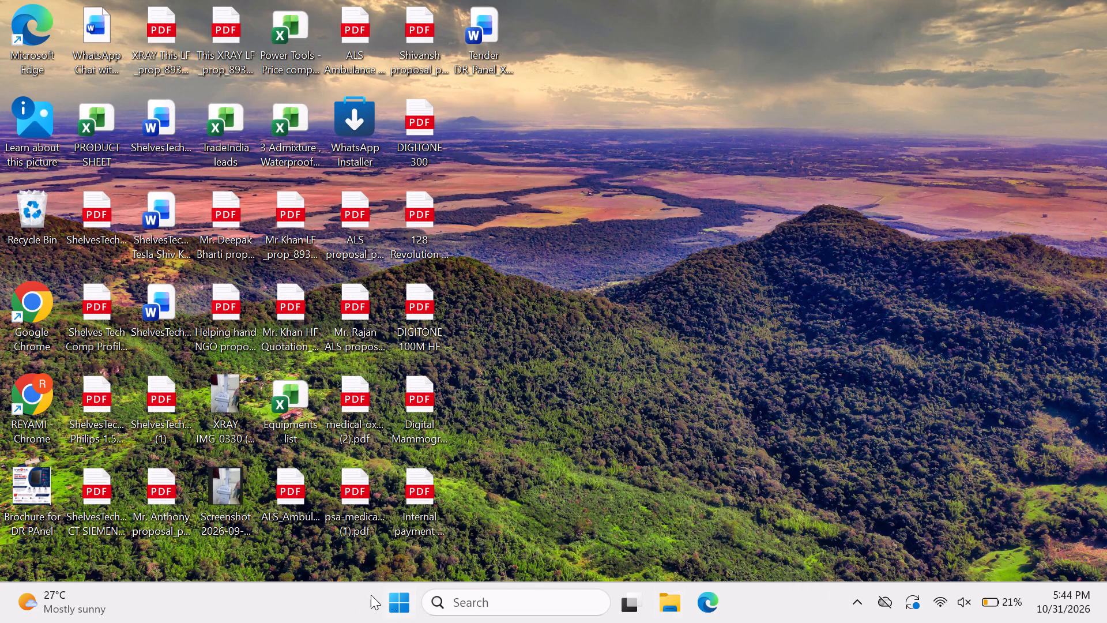
Shut down the computer from the Windows desktop.
{"action": "left_click", "coordinate": [402, 602]}
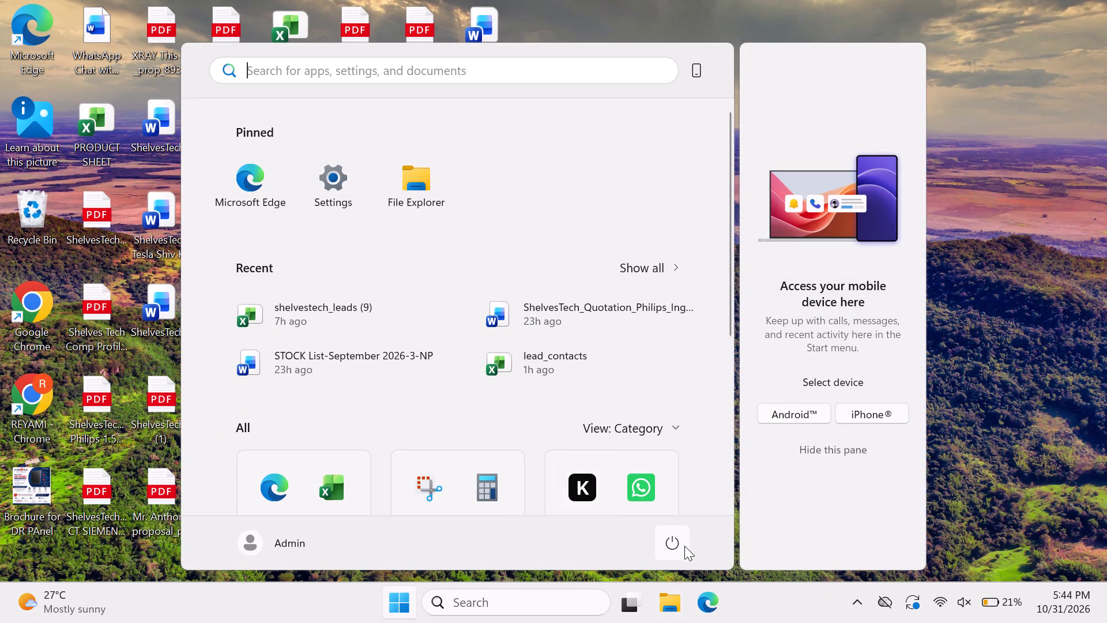
{"action": "left_click", "coordinate": [675, 545]}
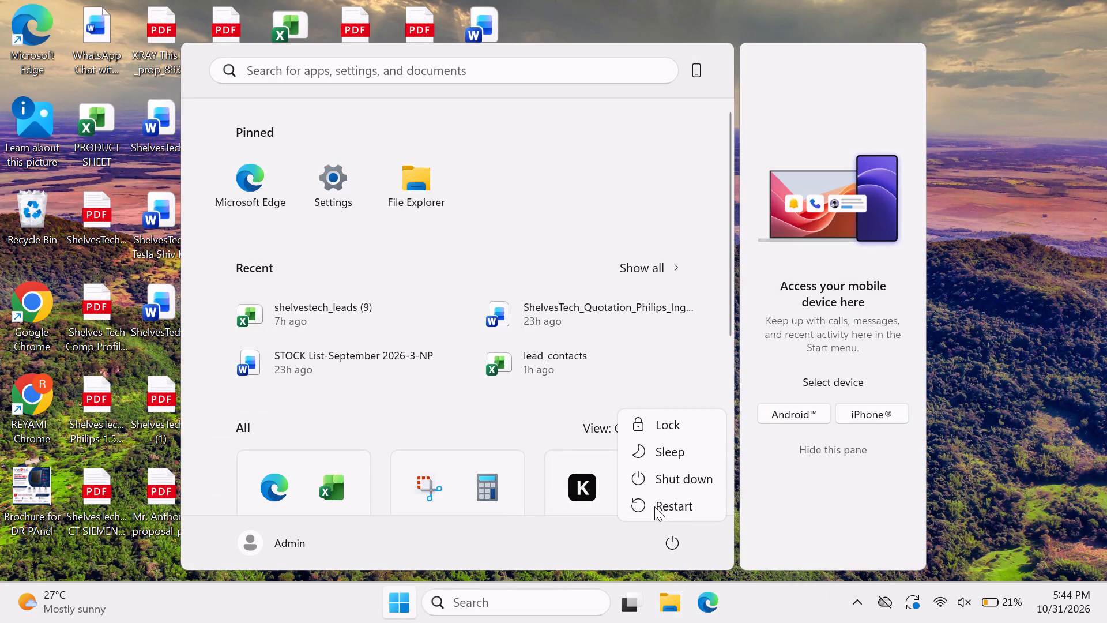
{"action": "left_click", "coordinate": [660, 478]}
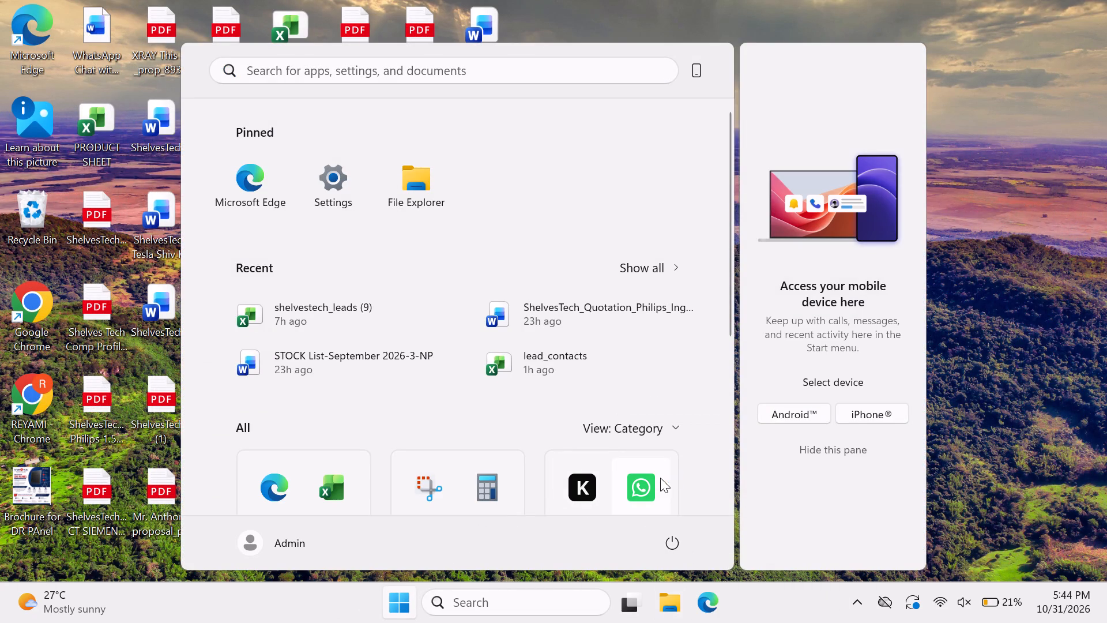